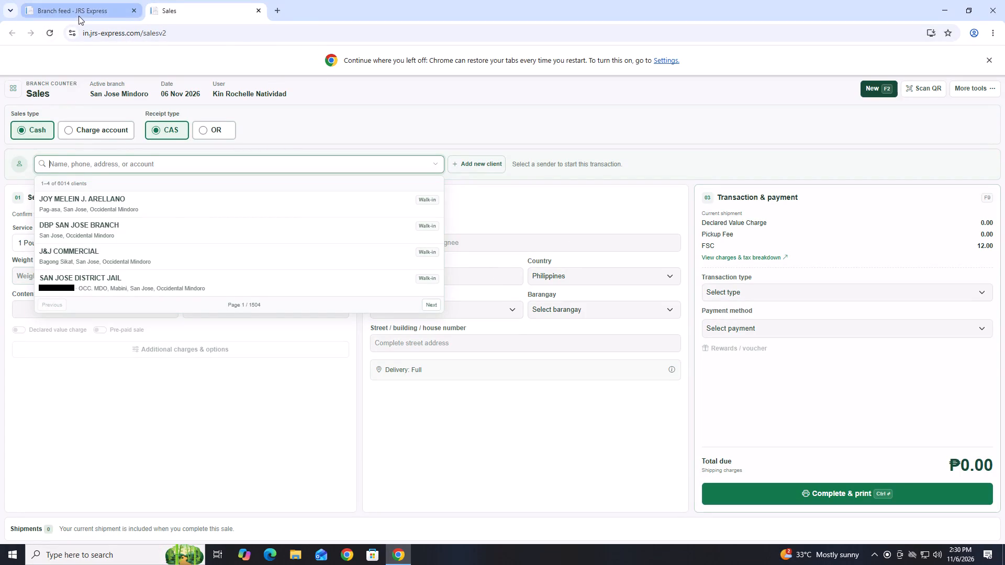
Choose OFFICE OF THE BRANCH CLERK OF COURT as the sender and confirm it with barangay Barangay 7 (Poblacion).
ctrl+scroll(156, 268, up, 2)
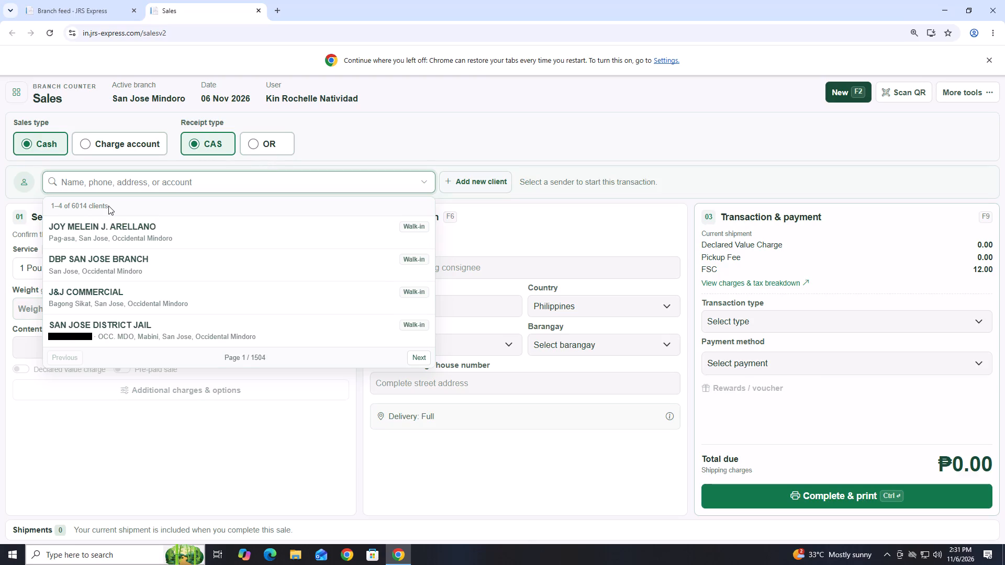
text(THE OFFICE)
key(space)
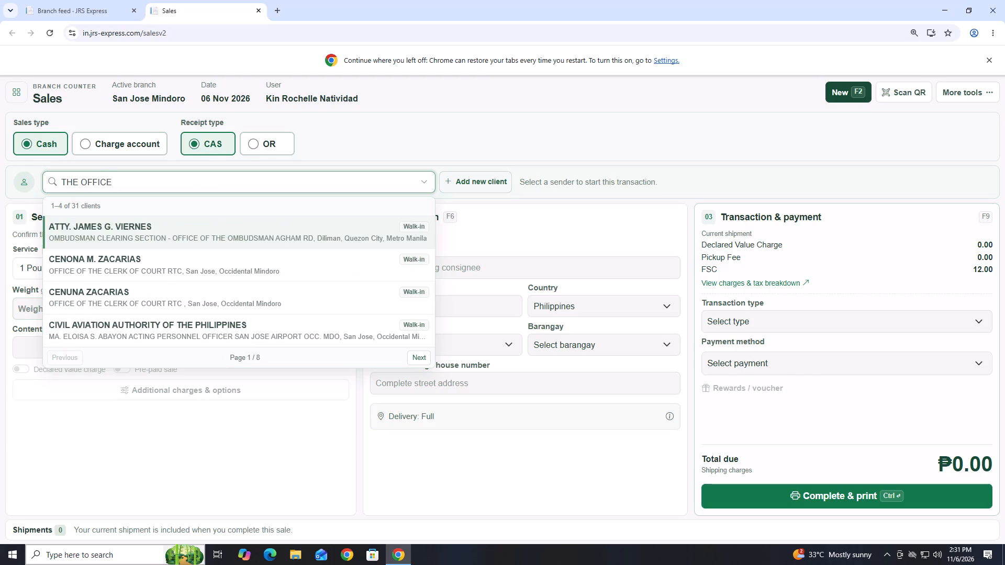
text(OF THE)
key(space)
text(BRANC)
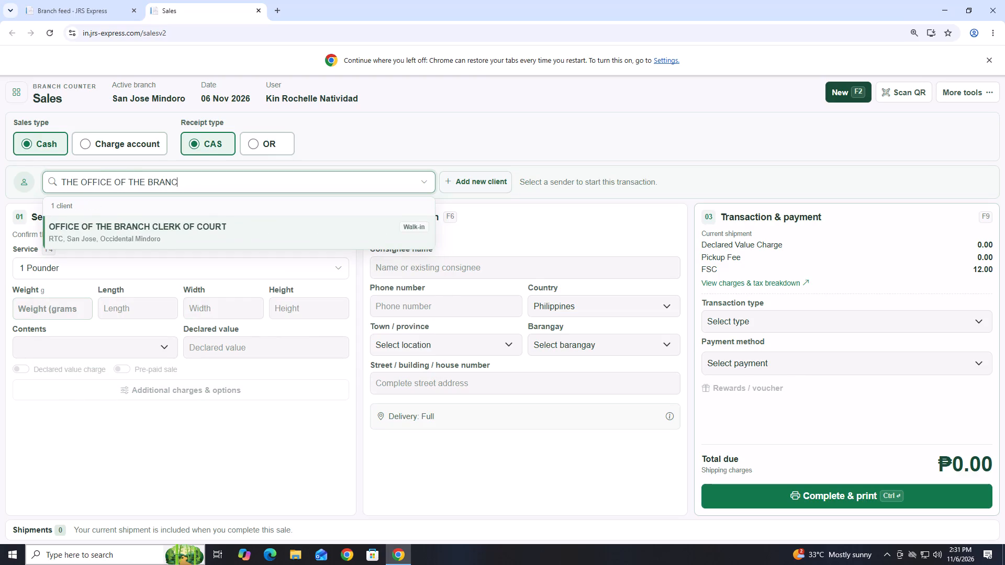
click(150, 231)
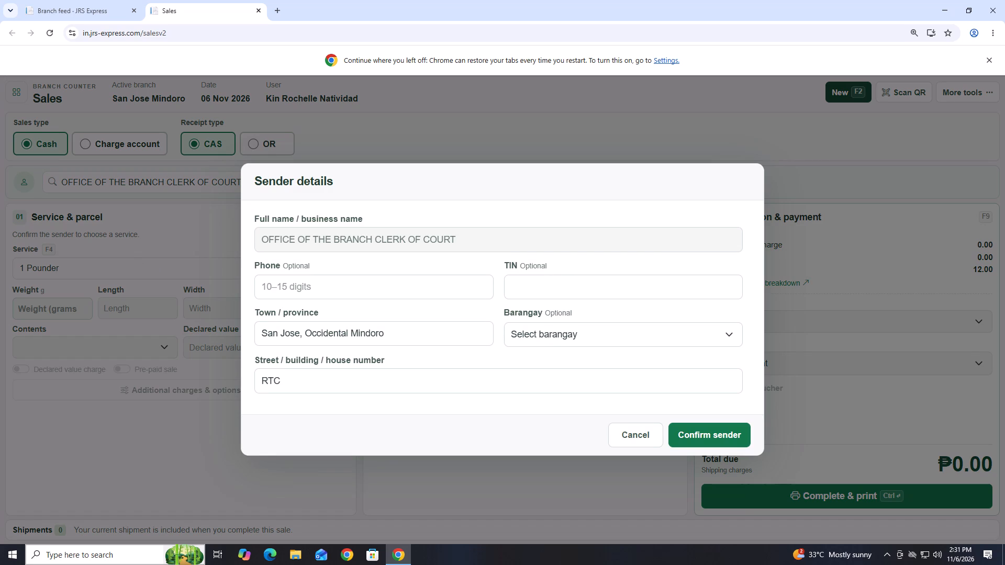
click(563, 336)
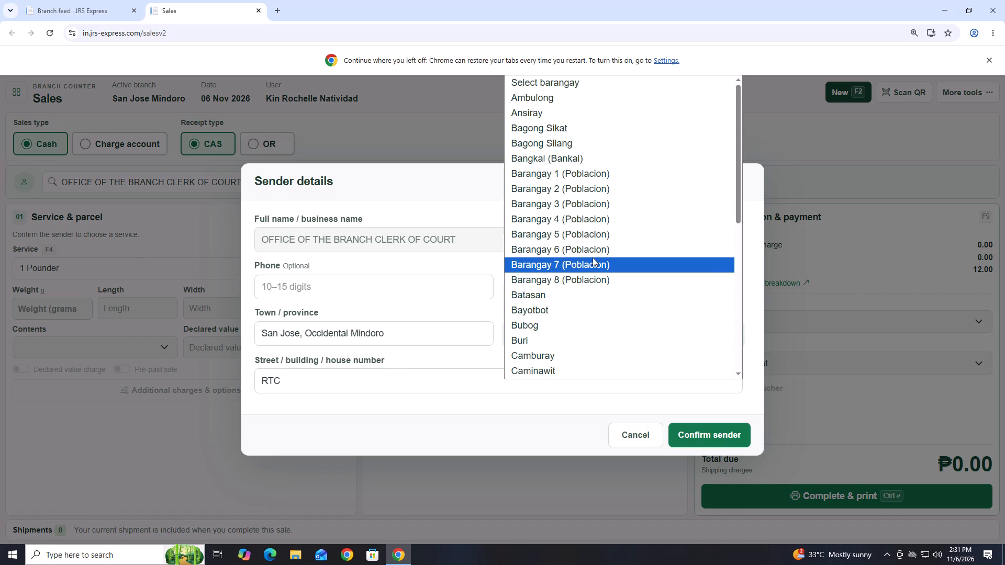
click(593, 257)
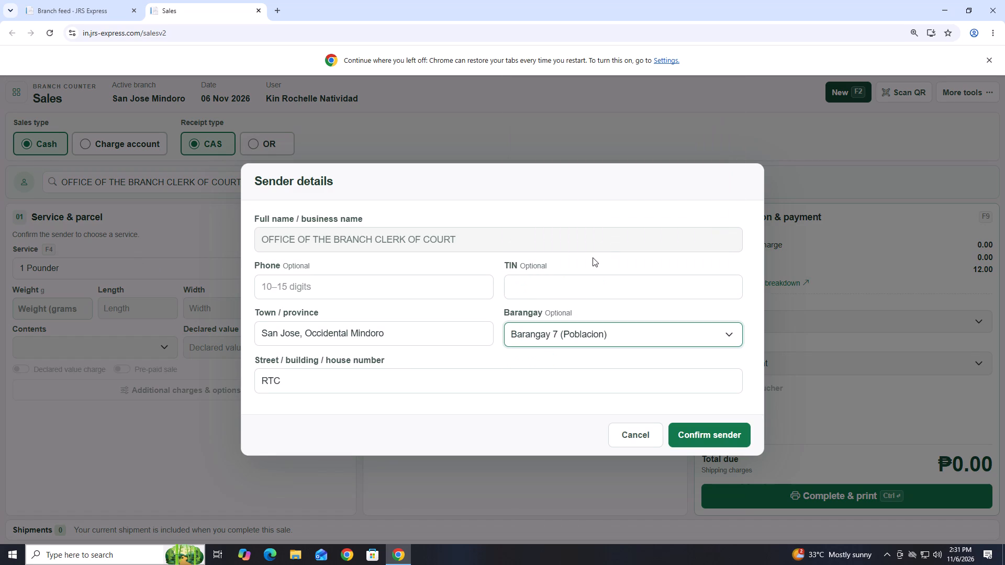
click(705, 437)
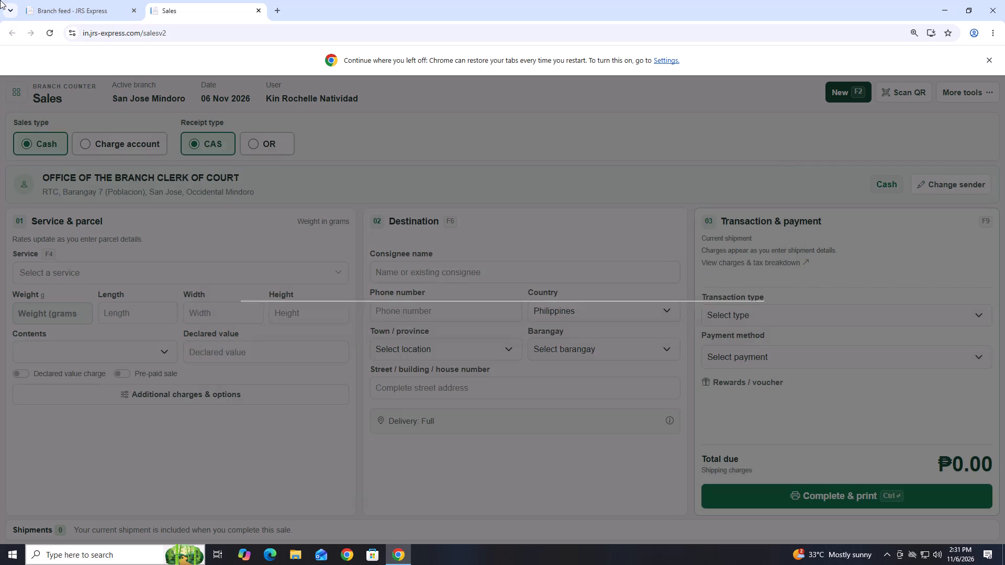
Set the parcel to the 5 Pounder service with a weight of 2500 g and Documents as contents.
click(64, 416)
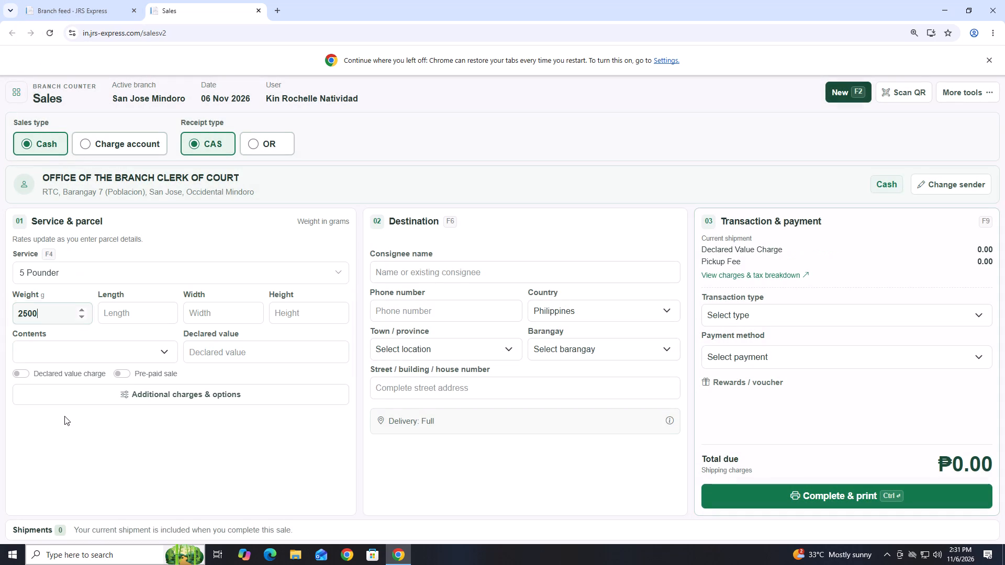
click(115, 354)
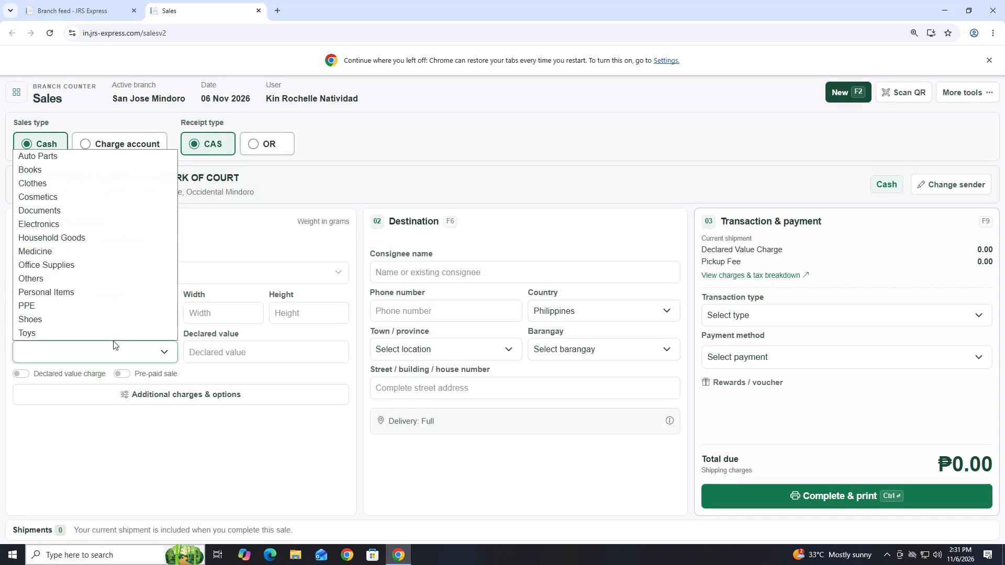
click(99, 214)
Enter THE CHIEF REVENUE COLLECTION, ACCOUNTING DIVISION as the consignee name.
click(402, 271)
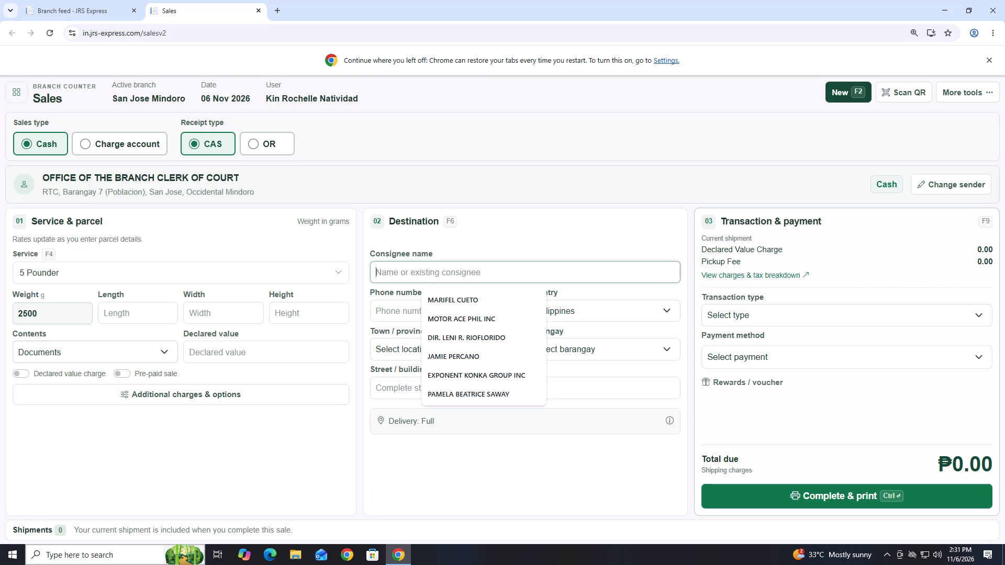
text(THE CHIEF)
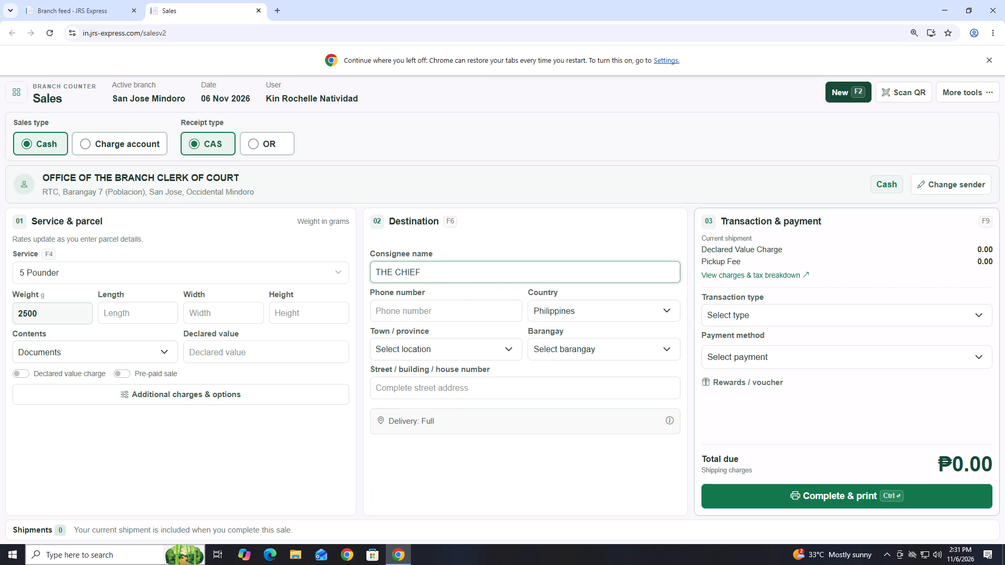
key(space)
text(REVENUE)
key(space)
text(COLLECTION)
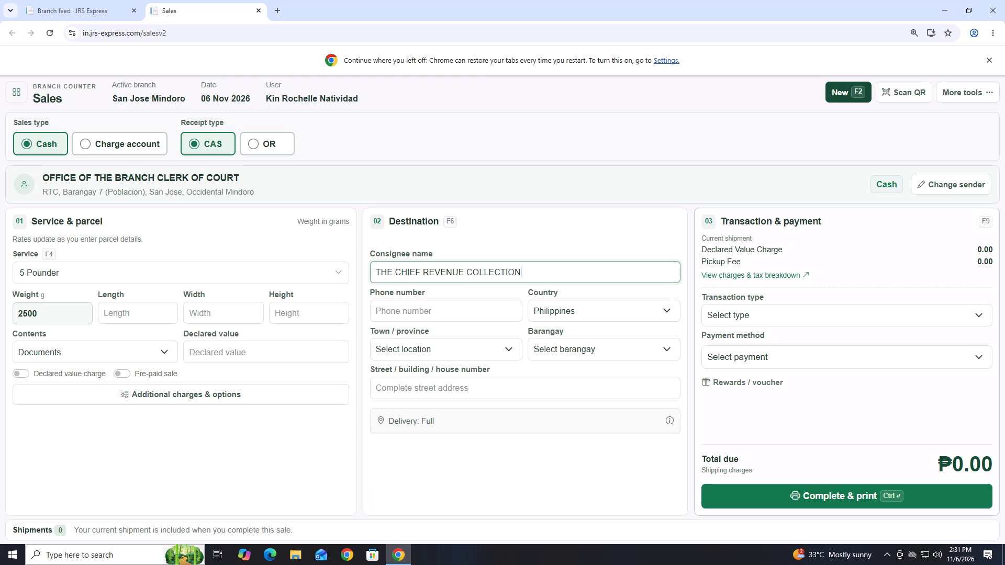
key(space)
key(BackSpace)
text(, ACCOUNTING)
key(space)
text(DIVISION)
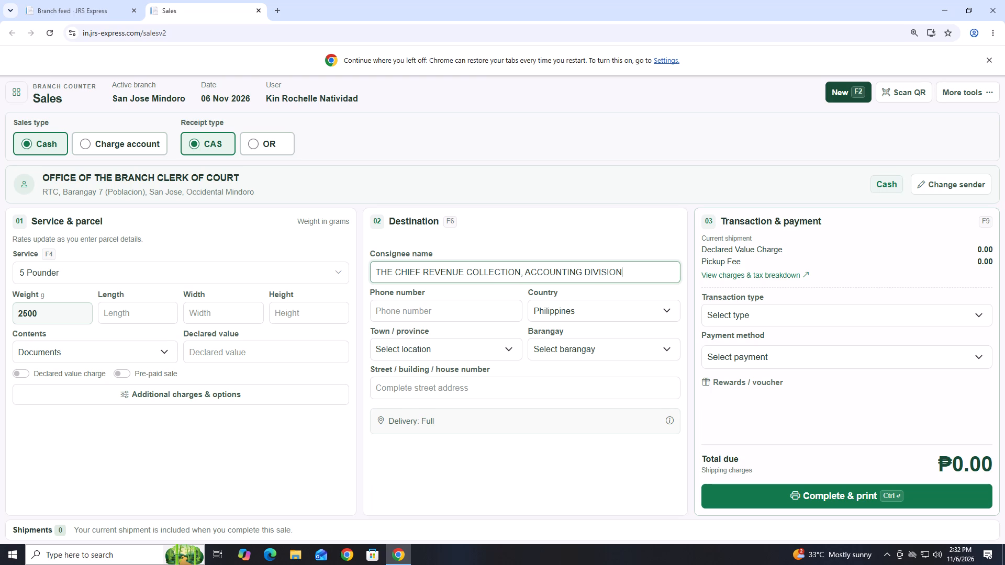
Set the destination town to Manila, Metro Manila, leaving the phone number empty.
key(Tab)
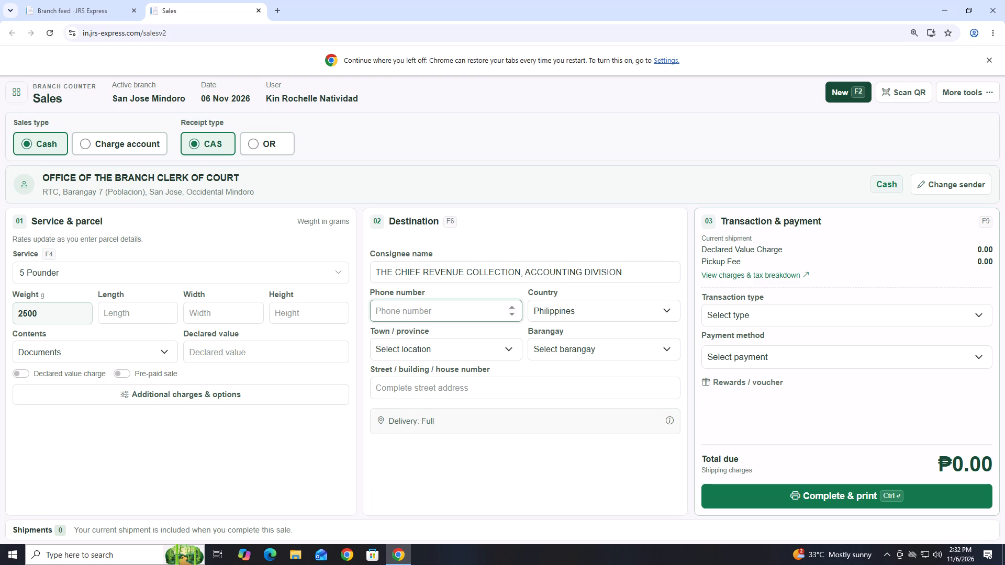
key(Tab)
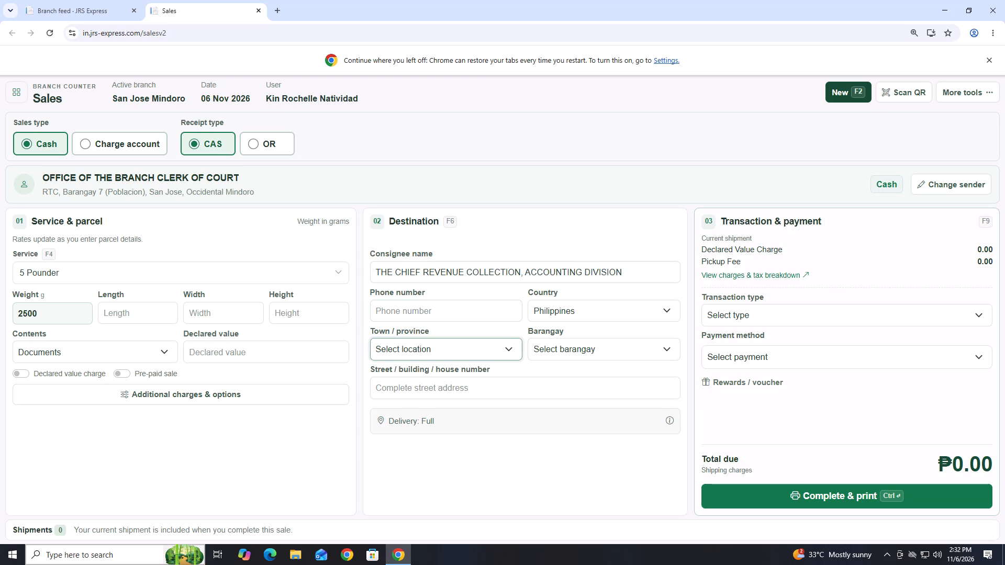
text(MANILA)
key(Tab)
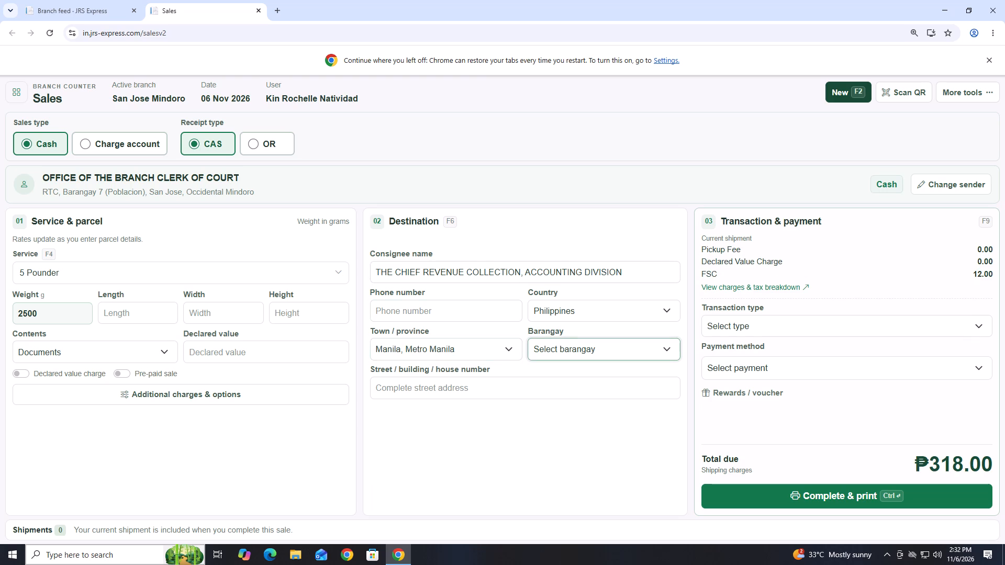
Fill in the destination street as FINANCIAL MANAGEMENT OFFICER OFFICE OF THE COURT ADMINISTRATOR SUPREME COURT, with no barangay selected.
key(Tab)
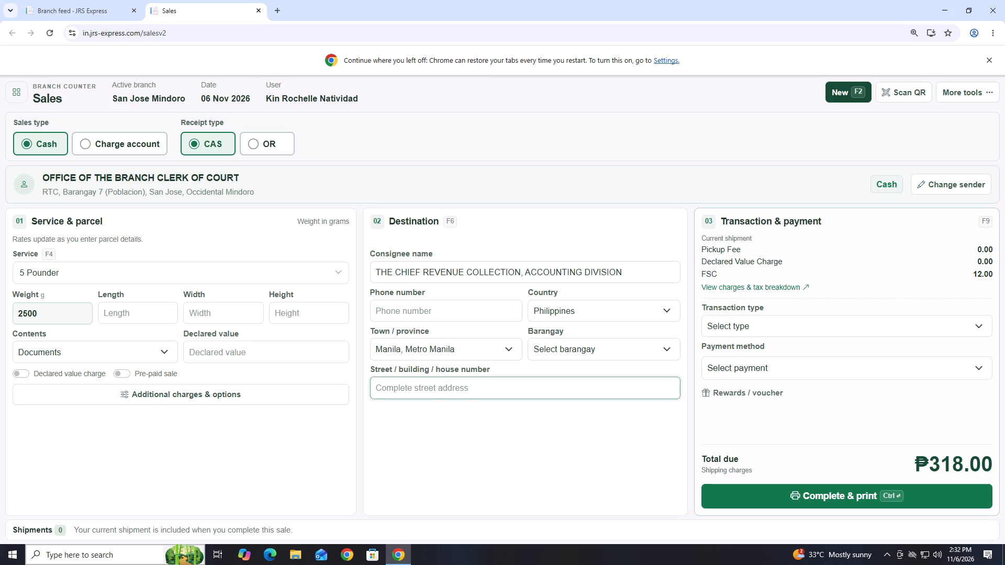
text(FINANCIAL A)
key(BackSpace)
text(MAMA)
key(BackSpace)
key(BackSpace)
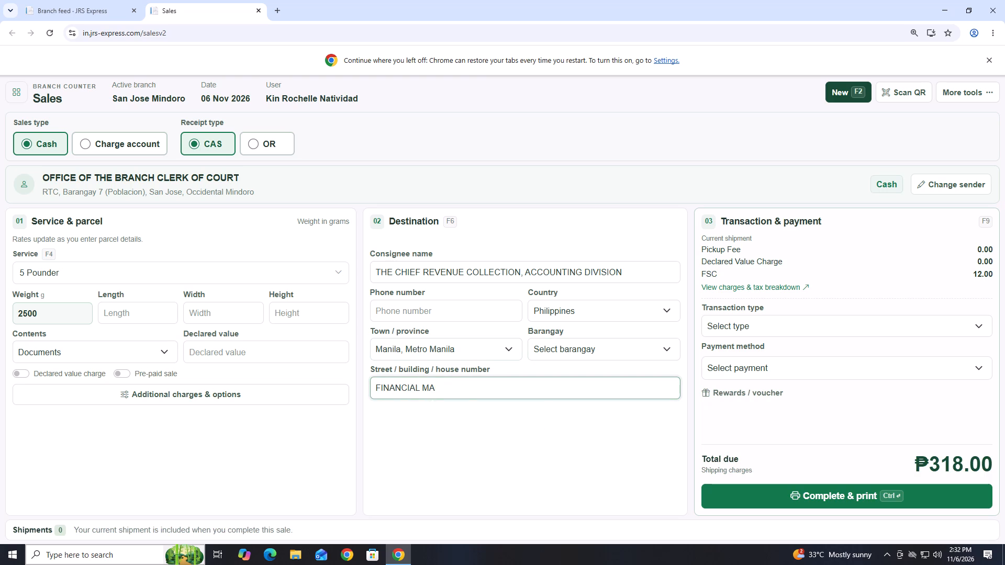
text(NAGEMNE)
key(BackSpace)
key(BackSpace)
text(ENT)
key(space)
text(OI)
key(BackSpace)
text(FFICER)
key(space)
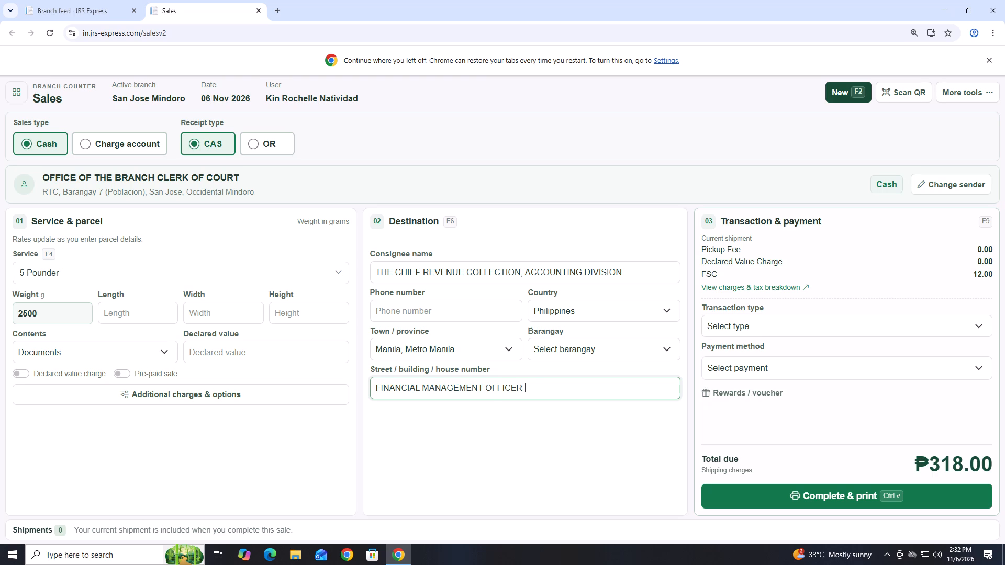
text(OFFICE P)
key(BackSpace)
text(OF THE CO)
text(URT)
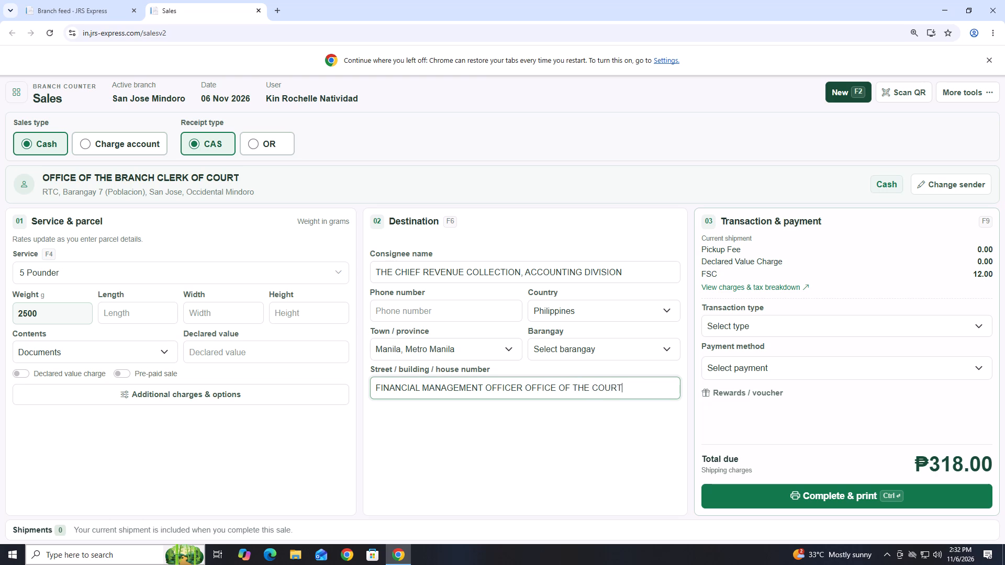
key(space)
text(ADMINISTRATOR)
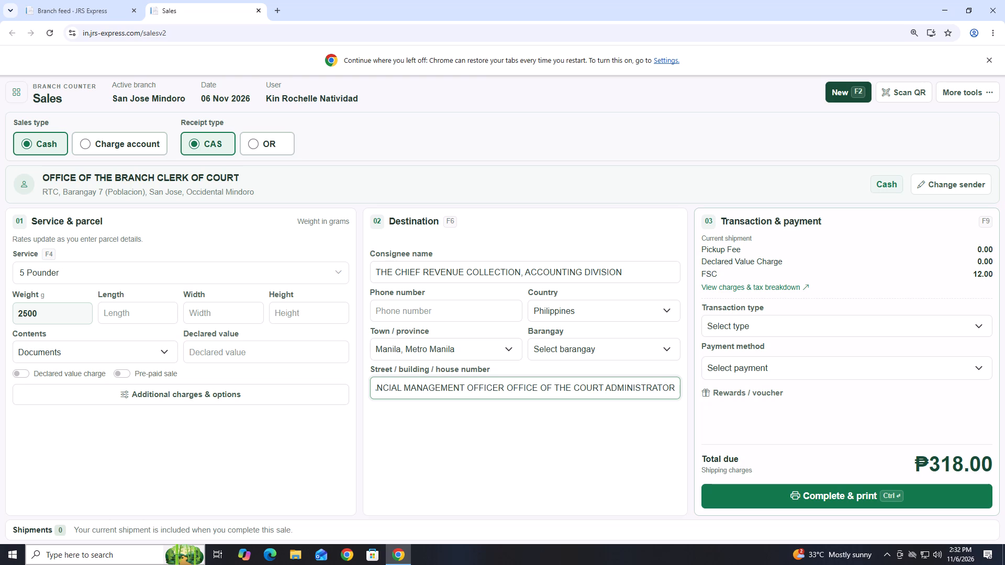
key(space)
text(SUPREME COURT)
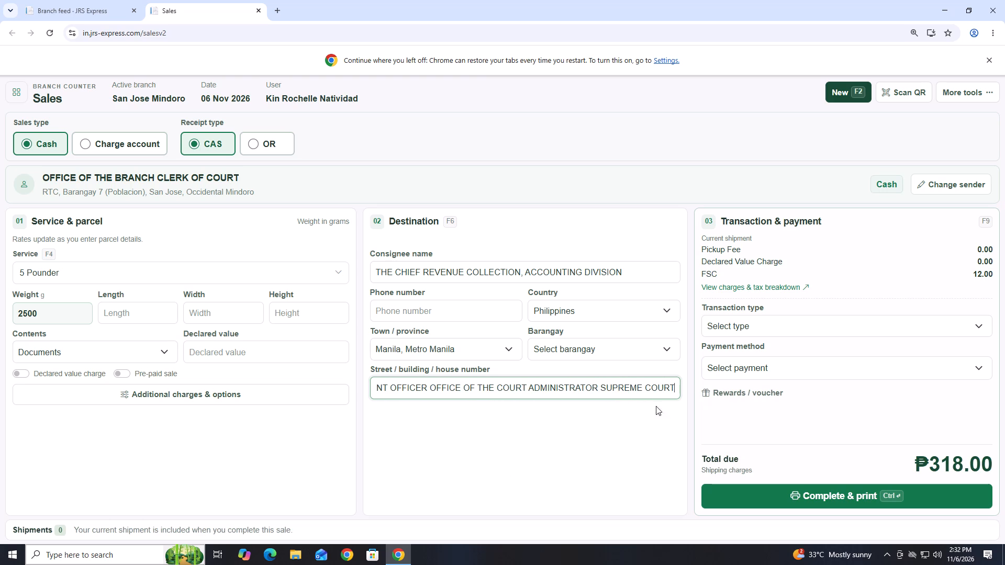
Add the FSC Air charge to the shipment and close the additional charges.
click(277, 397)
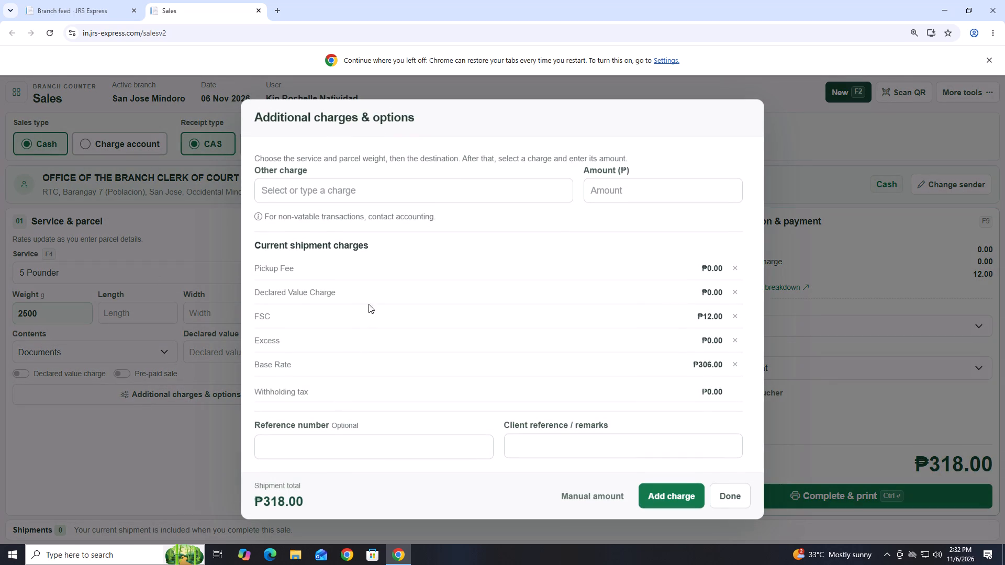
click(371, 191)
scroll(356, 266, down, 6)
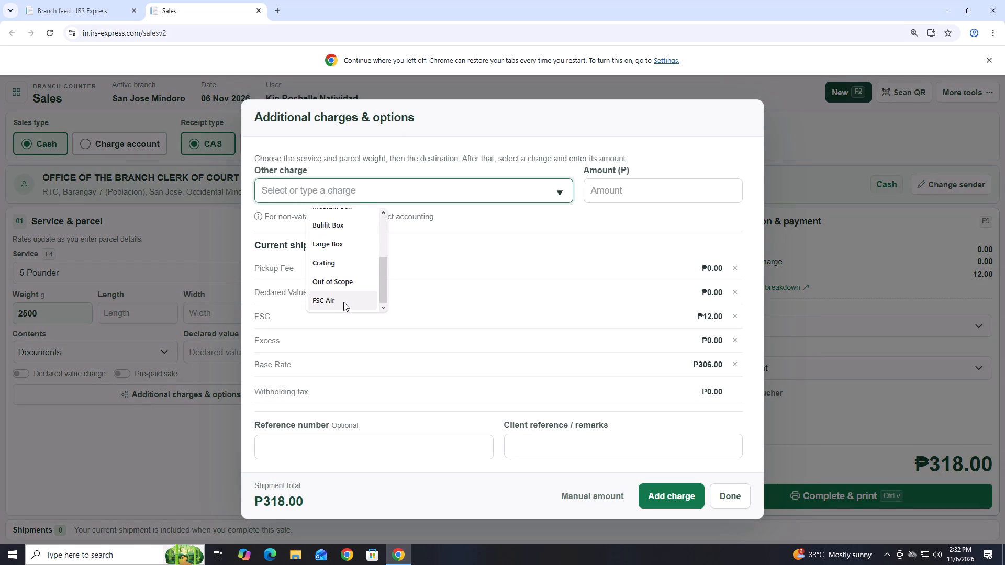
click(343, 302)
click(660, 492)
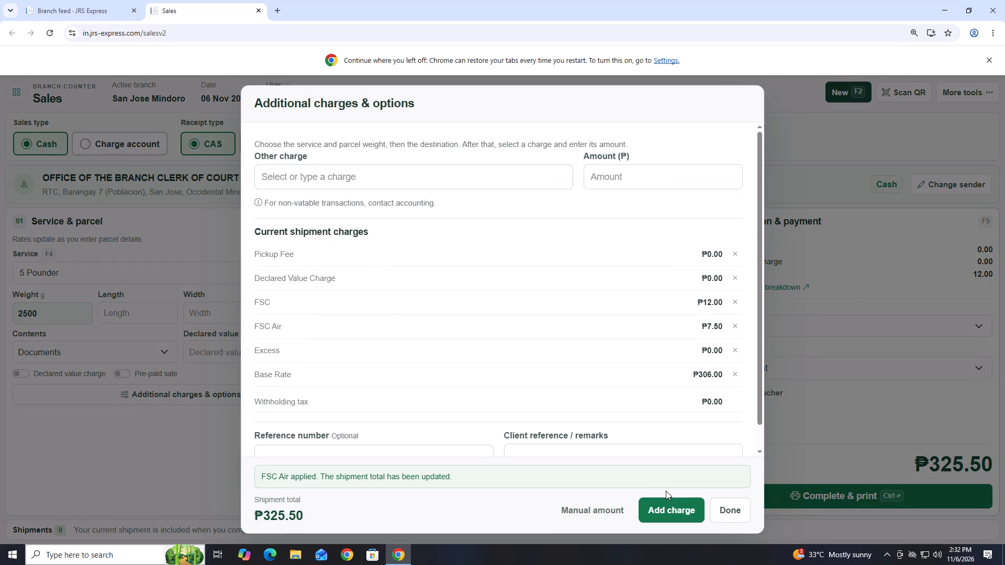
click(728, 515)
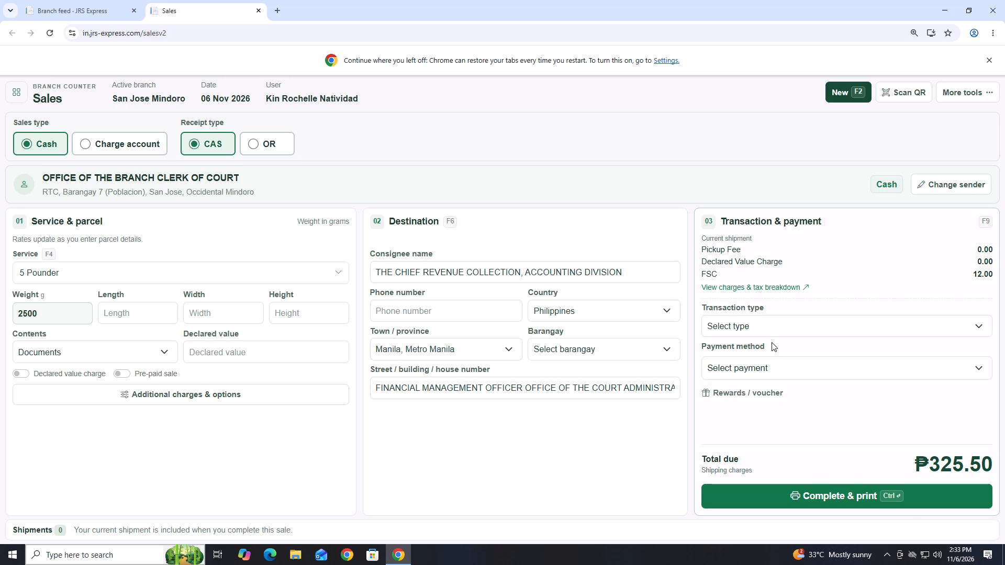
Set the transaction type to Walk in and the payment method to Cash.
click(772, 328)
click(766, 356)
click(756, 368)
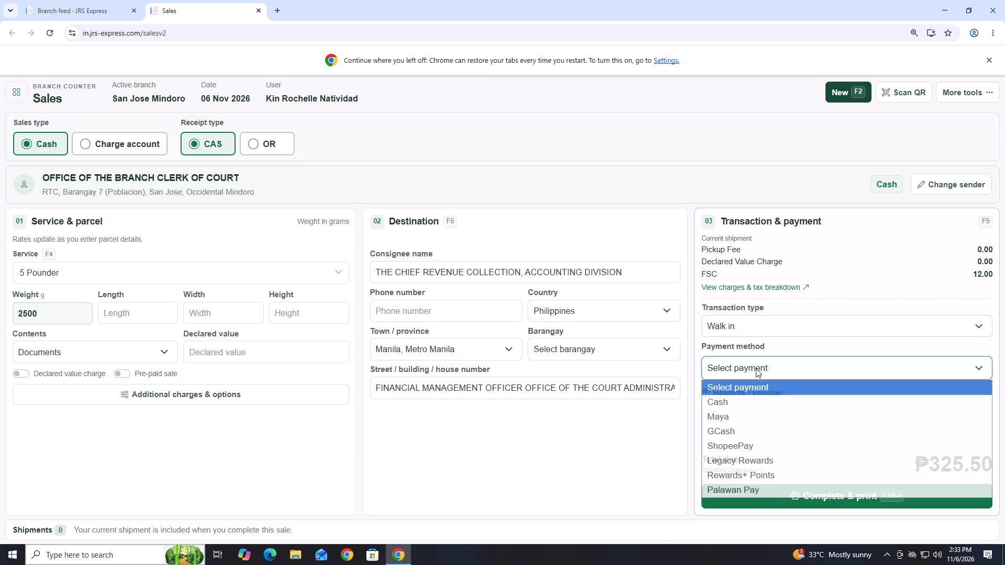
click(751, 399)
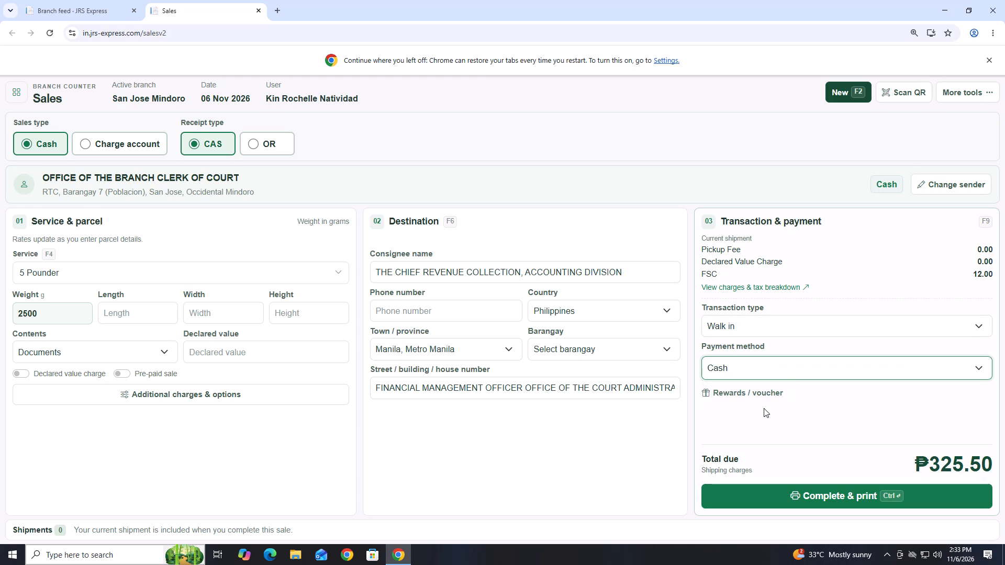
Complete the sale and save the consignee's address in the browser.
click(833, 492)
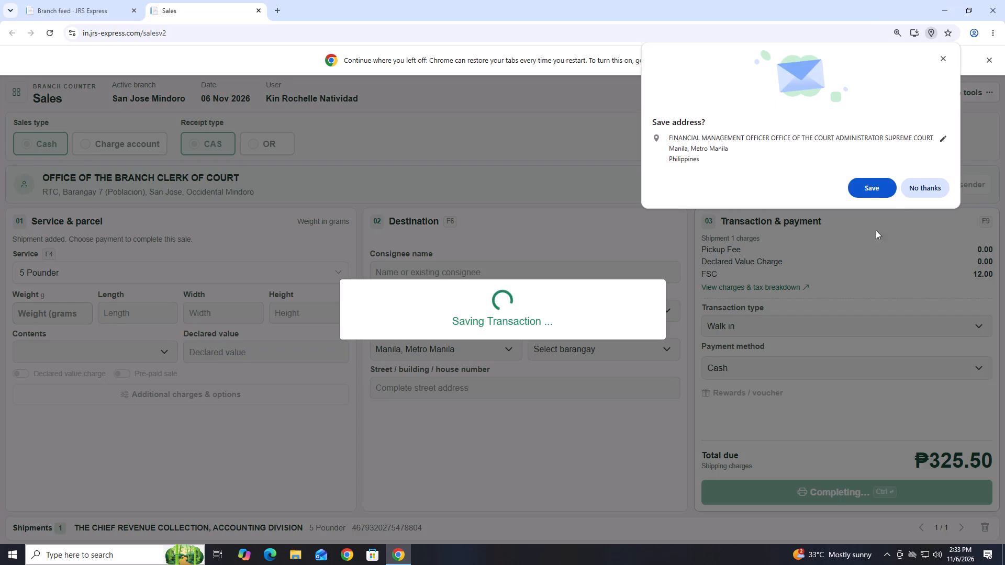
click(887, 189)
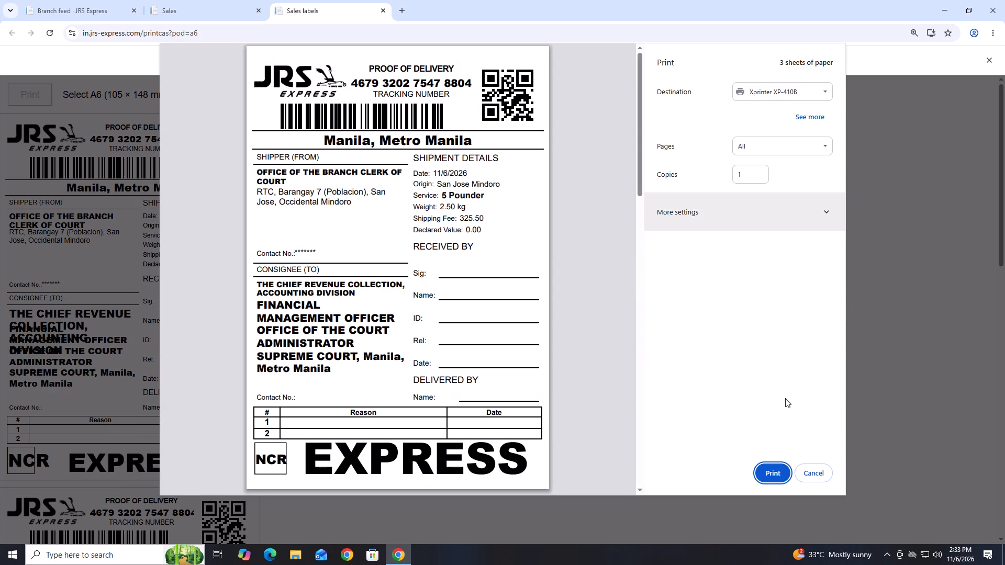
Print one copy of all shipment label pages on the Xprinter XP-410B.
click(771, 465)
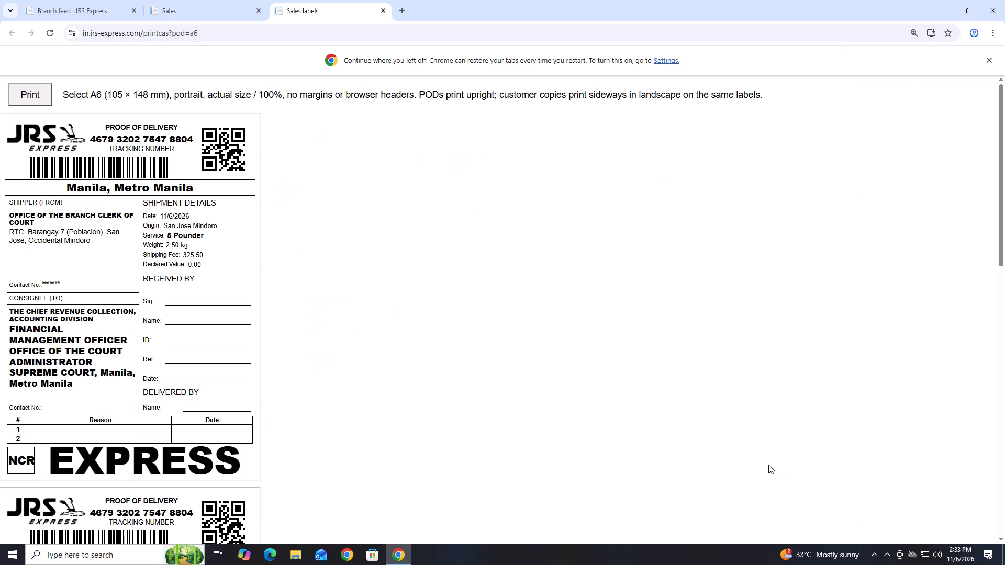
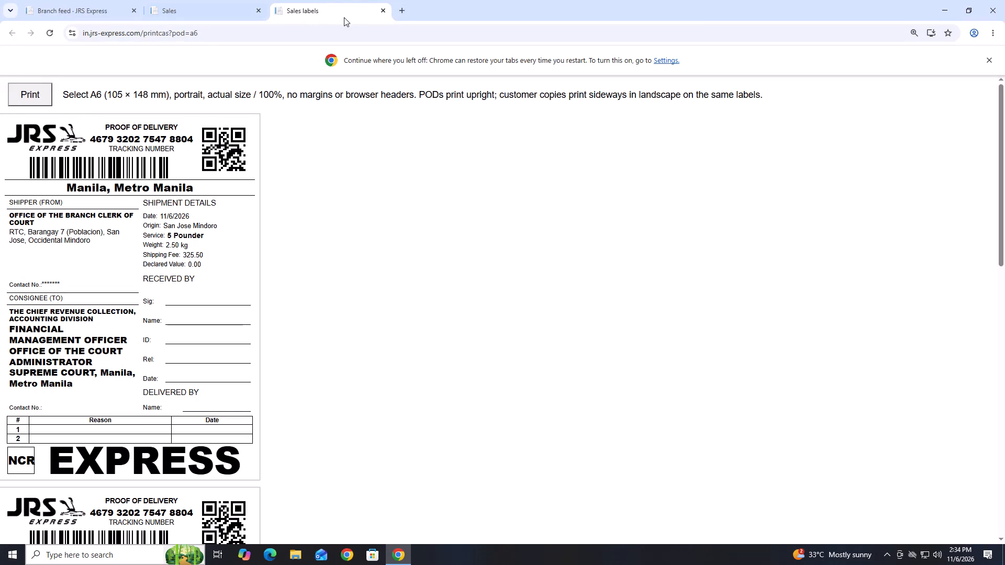
Close the printed sales labels page and return to the blank sales form.
click(386, 8)
scroll(75, 172, up, 8)
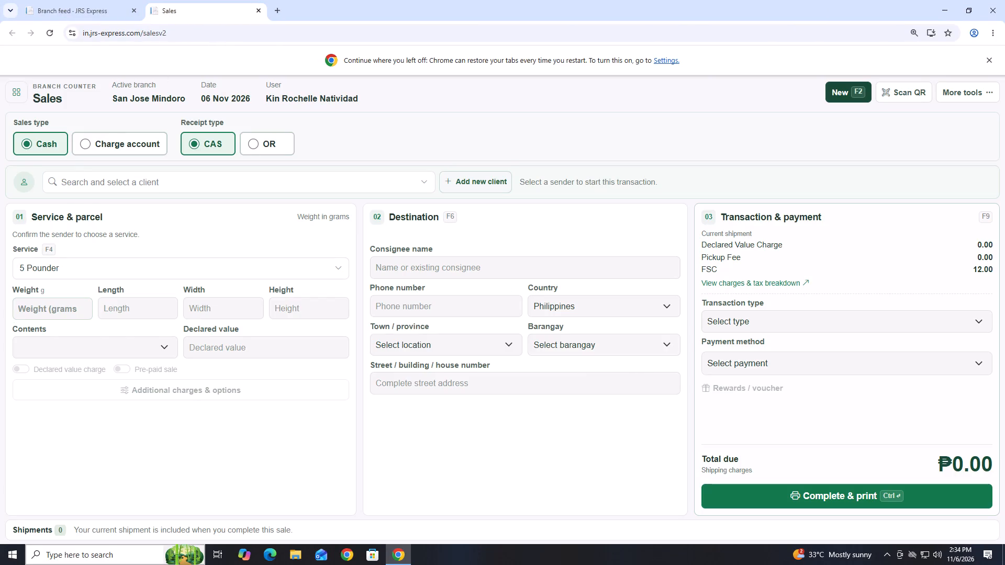
Search the existing clients for the sender's name, and clear the search.
click(101, 184)
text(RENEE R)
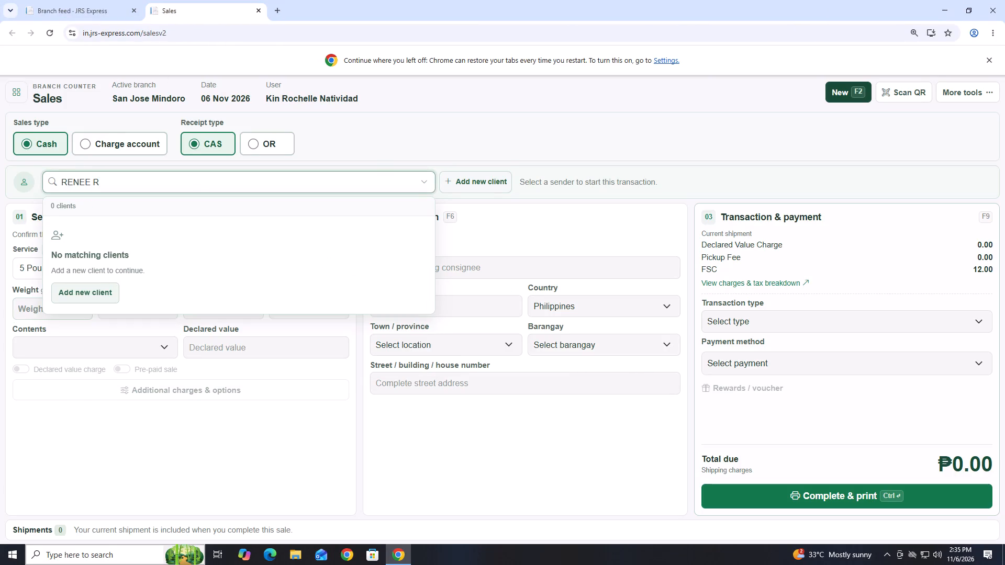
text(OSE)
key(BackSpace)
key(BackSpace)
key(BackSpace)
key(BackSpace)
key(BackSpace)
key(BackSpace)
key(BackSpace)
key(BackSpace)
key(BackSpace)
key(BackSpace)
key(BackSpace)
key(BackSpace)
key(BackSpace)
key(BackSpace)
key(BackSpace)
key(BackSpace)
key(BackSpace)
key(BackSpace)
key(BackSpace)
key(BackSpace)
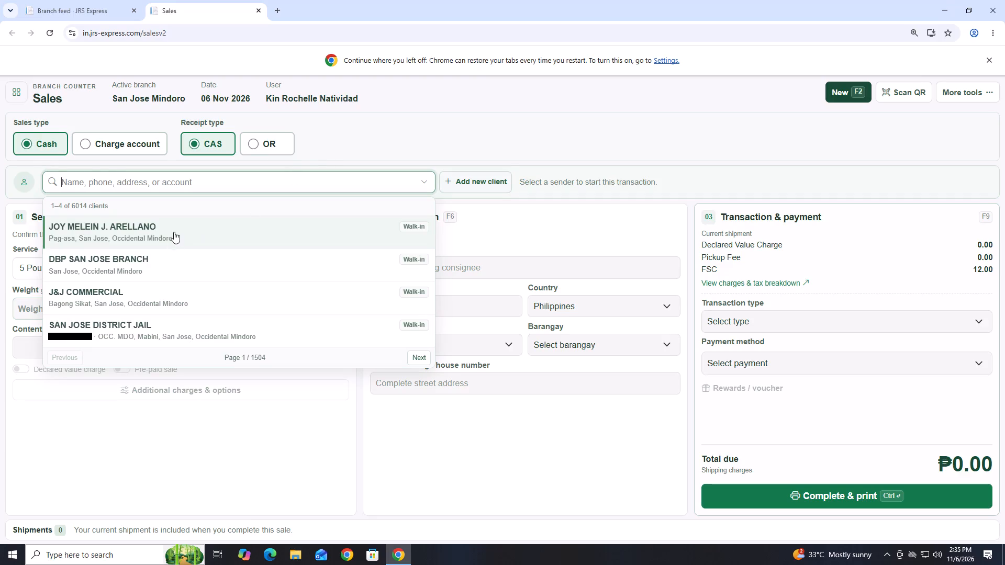
scroll(149, 219, up, 6)
Start a new client record and enter the sender's full name, including the letter Ñ in the surname.
click(475, 182)
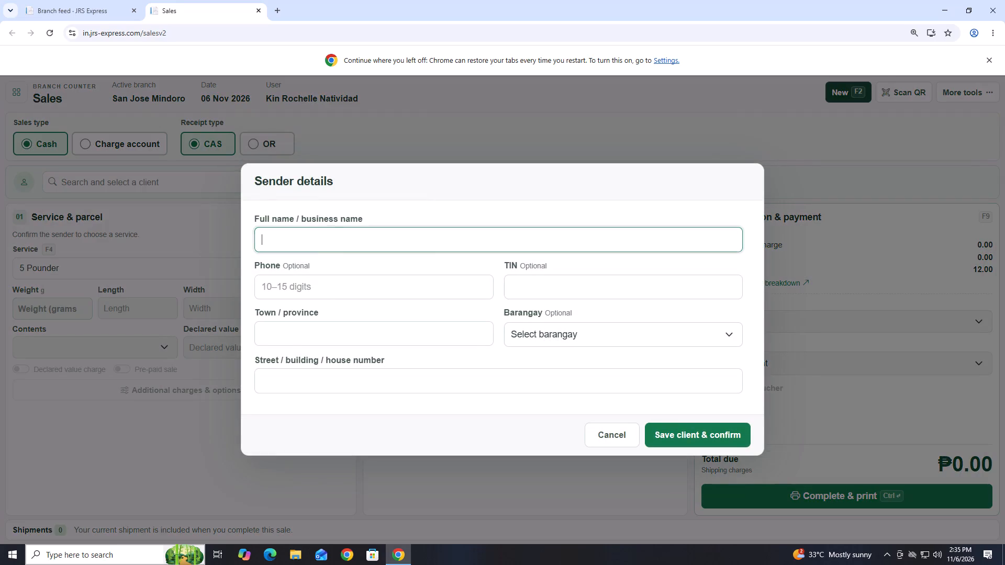
click(332, 242)
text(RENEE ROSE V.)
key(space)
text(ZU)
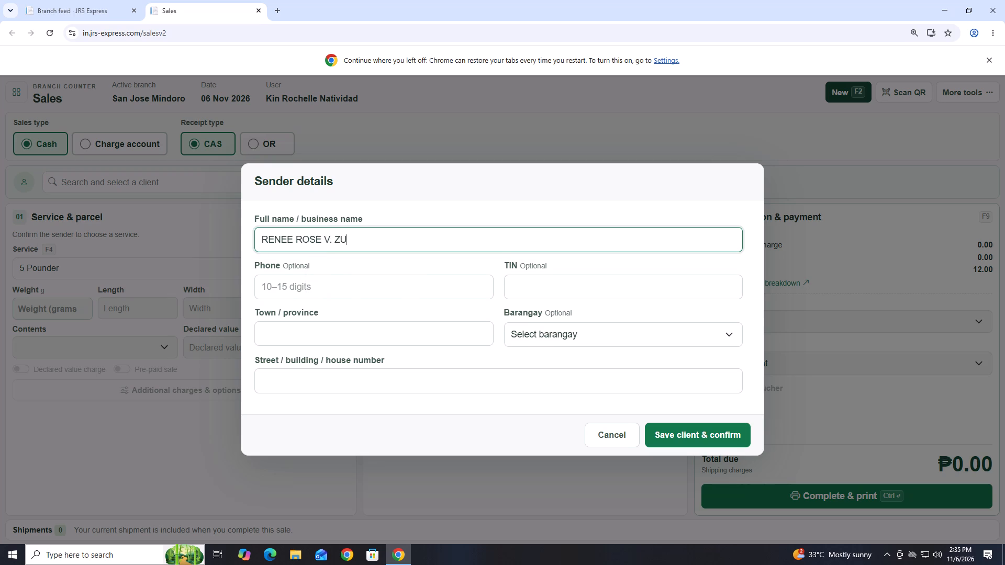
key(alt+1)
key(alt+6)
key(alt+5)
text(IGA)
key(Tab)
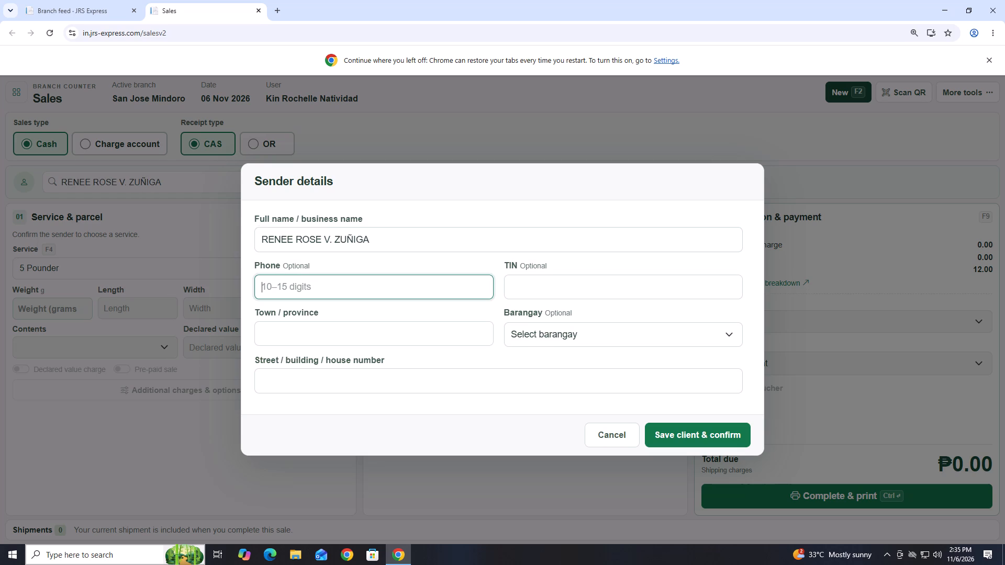
Set the sender's town to San Jose, Occidental Mindoro and the barangay to Central.
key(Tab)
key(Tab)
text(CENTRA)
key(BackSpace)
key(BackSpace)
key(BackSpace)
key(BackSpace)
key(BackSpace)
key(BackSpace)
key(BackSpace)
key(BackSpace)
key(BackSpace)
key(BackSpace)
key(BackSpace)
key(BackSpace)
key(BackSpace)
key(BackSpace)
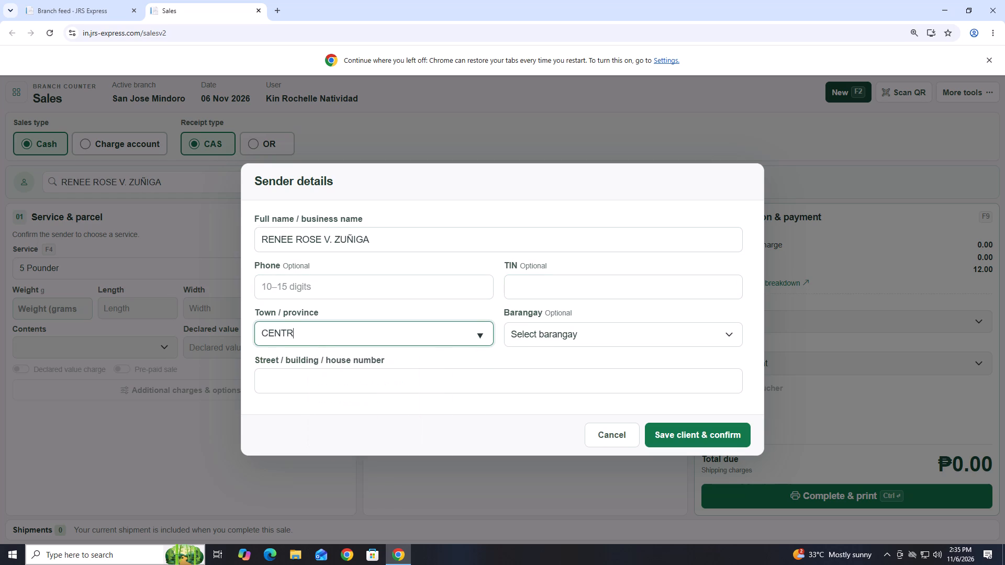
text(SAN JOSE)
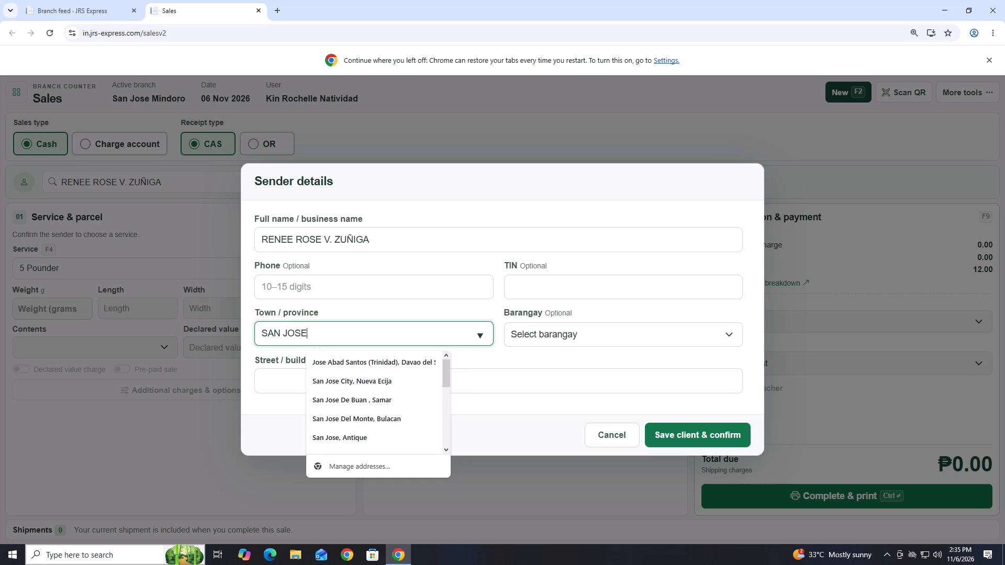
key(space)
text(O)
scroll(363, 381, down, 1)
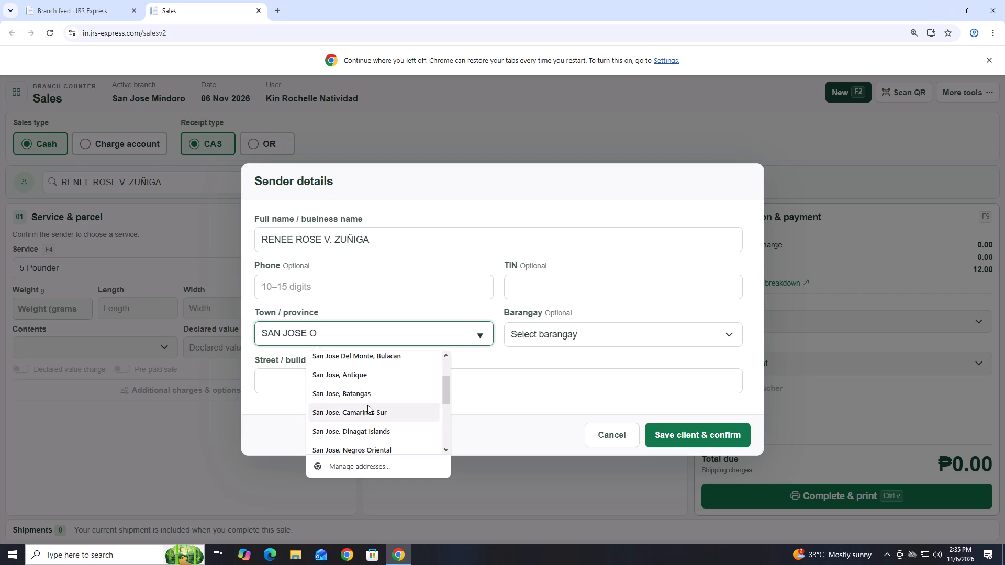
scroll(367, 418, down, 3)
scroll(381, 383, up, 1)
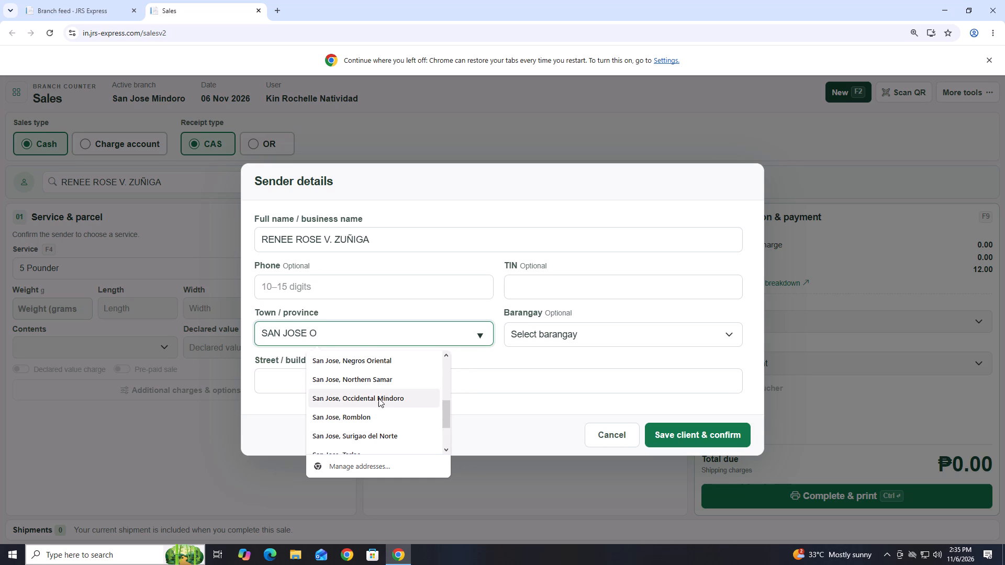
click(378, 398)
click(533, 333)
scroll(577, 315, down, 1)
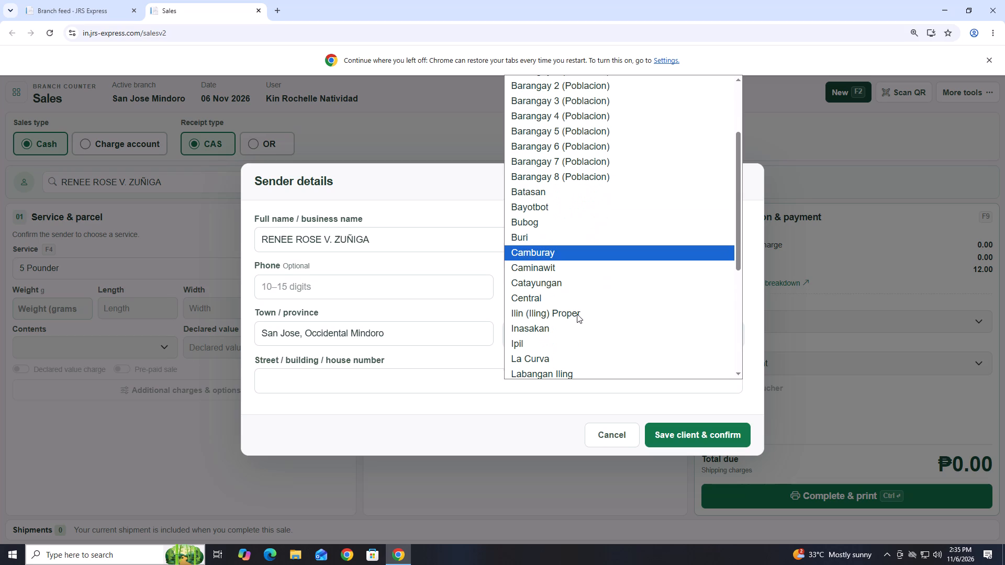
click(571, 299)
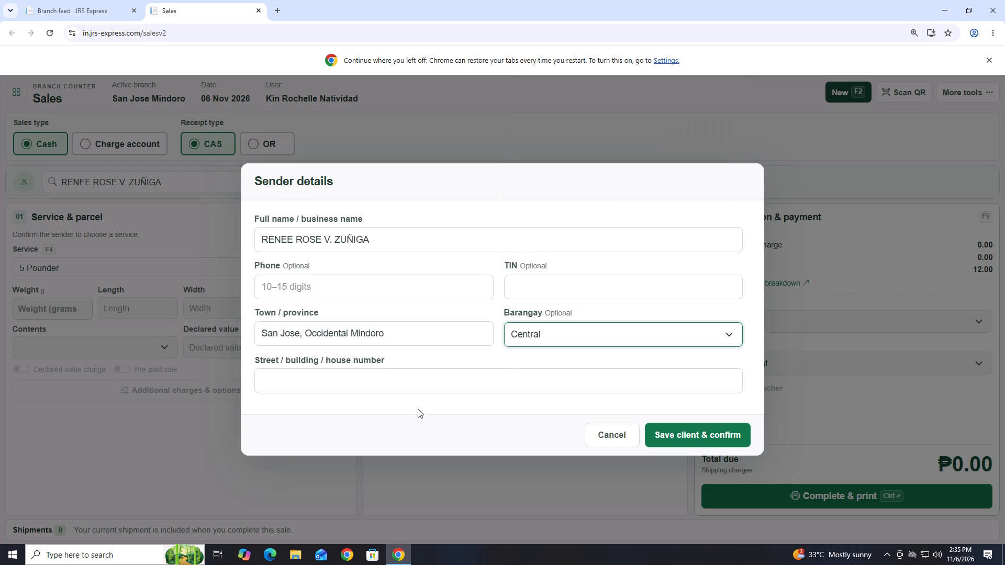
Enter the sender's street address, save and confirm the new client, and save the address in the browser.
click(420, 401)
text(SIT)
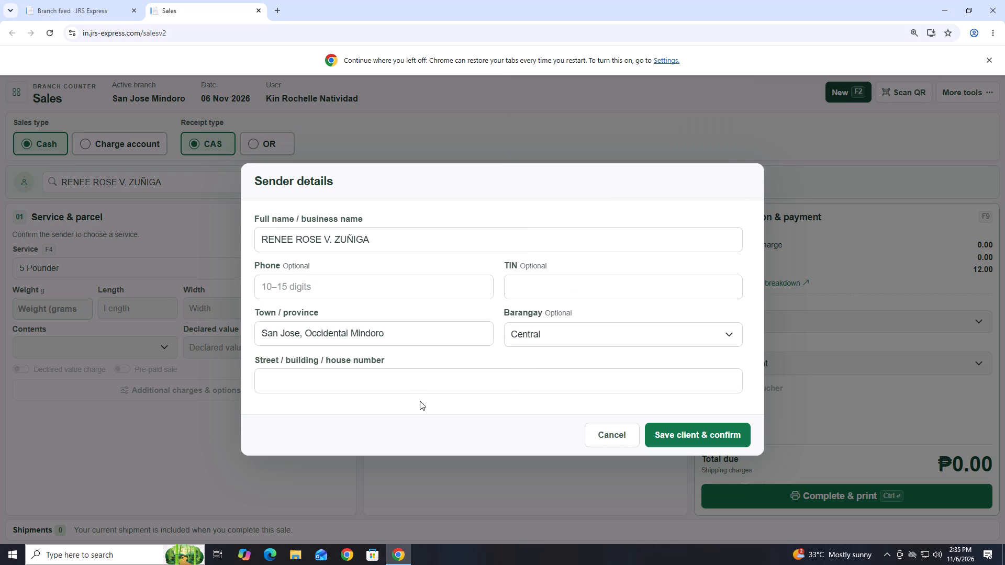
click(420, 387)
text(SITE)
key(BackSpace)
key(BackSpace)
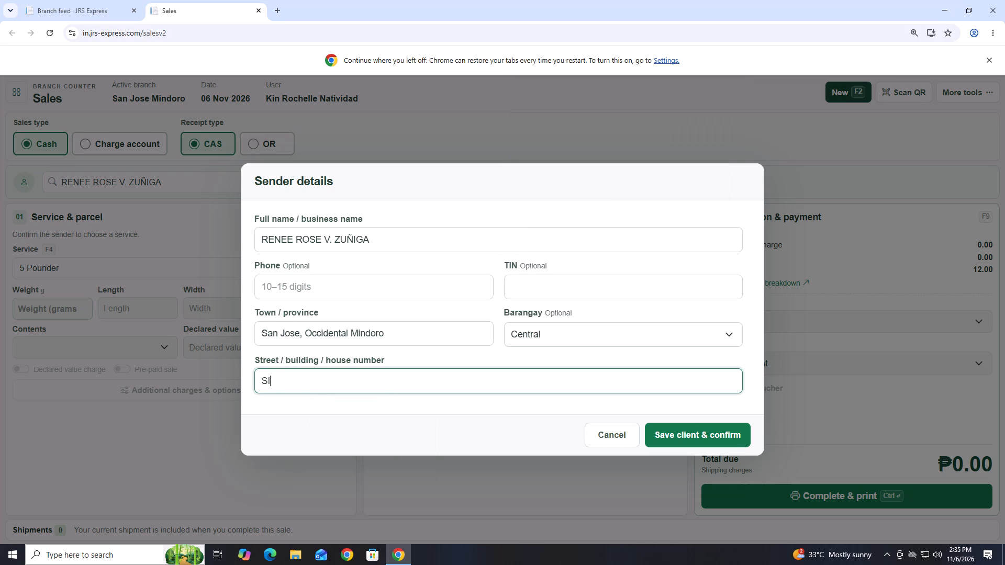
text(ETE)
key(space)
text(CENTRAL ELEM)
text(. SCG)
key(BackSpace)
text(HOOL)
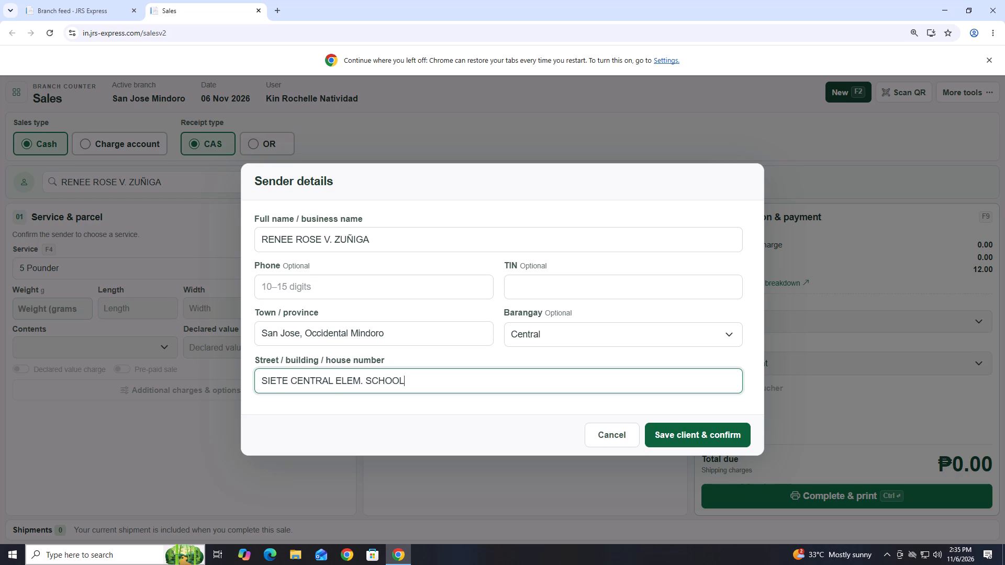
click(710, 436)
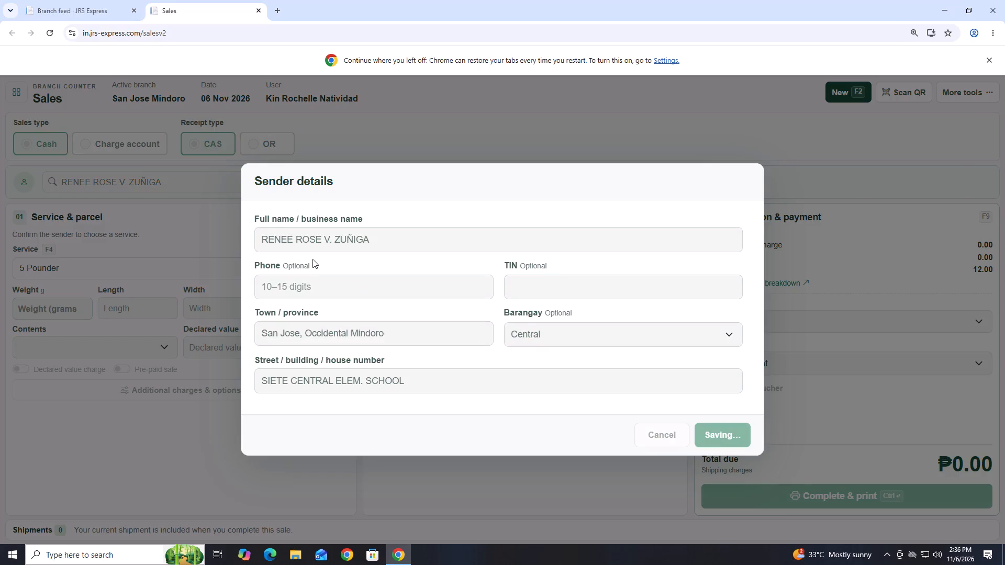
click(851, 198)
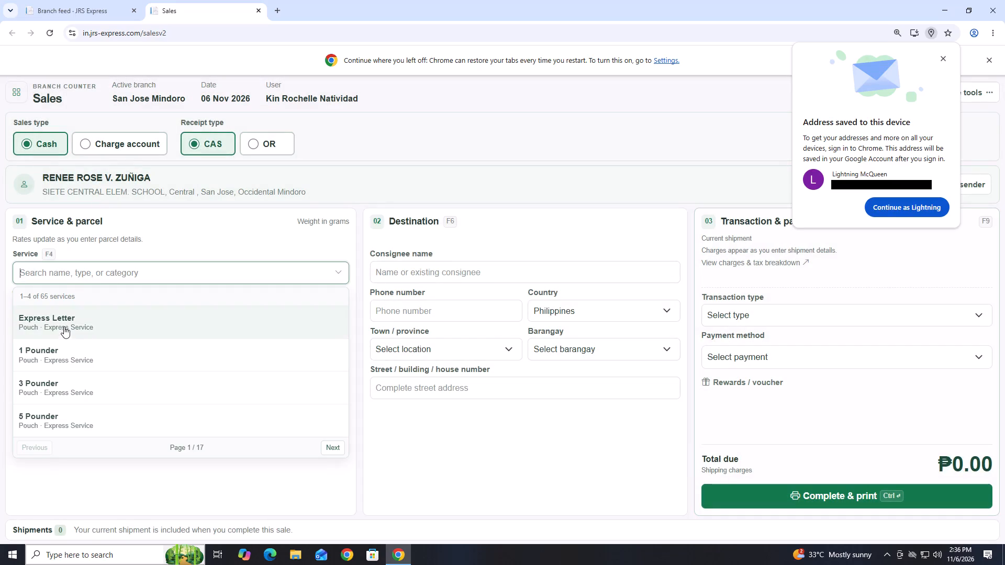
Choose the 1 Pounder service and set the parcel contents to Documents.
click(64, 349)
click(76, 353)
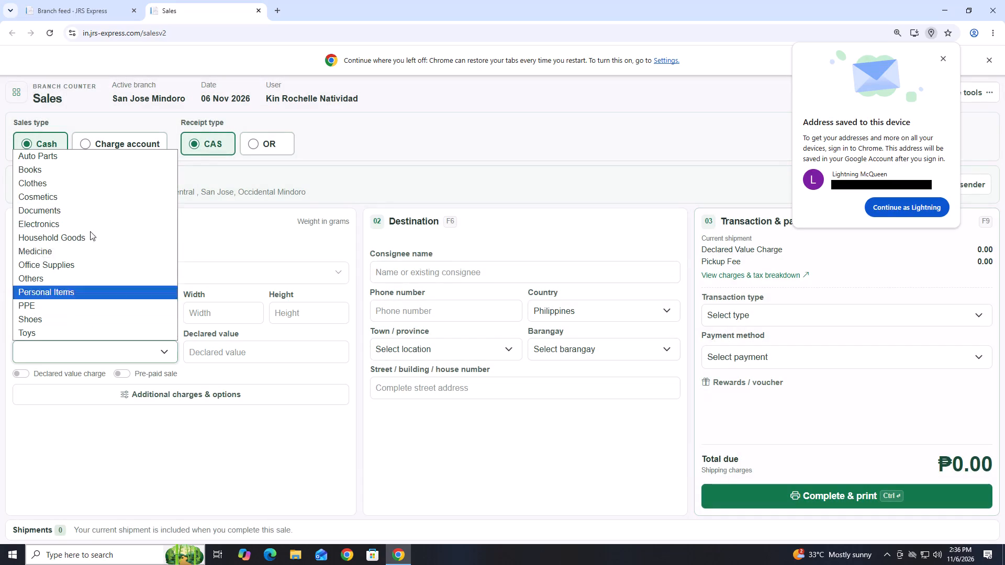
click(97, 210)
Enter DEPED-DIVISION OF OCCIDENTAL MINDORO as the consignee name.
click(446, 271)
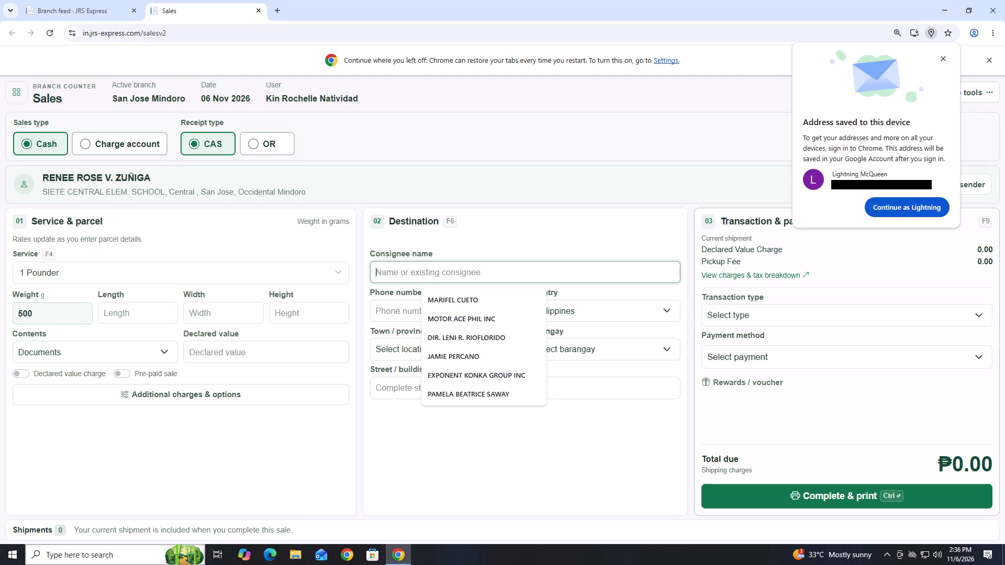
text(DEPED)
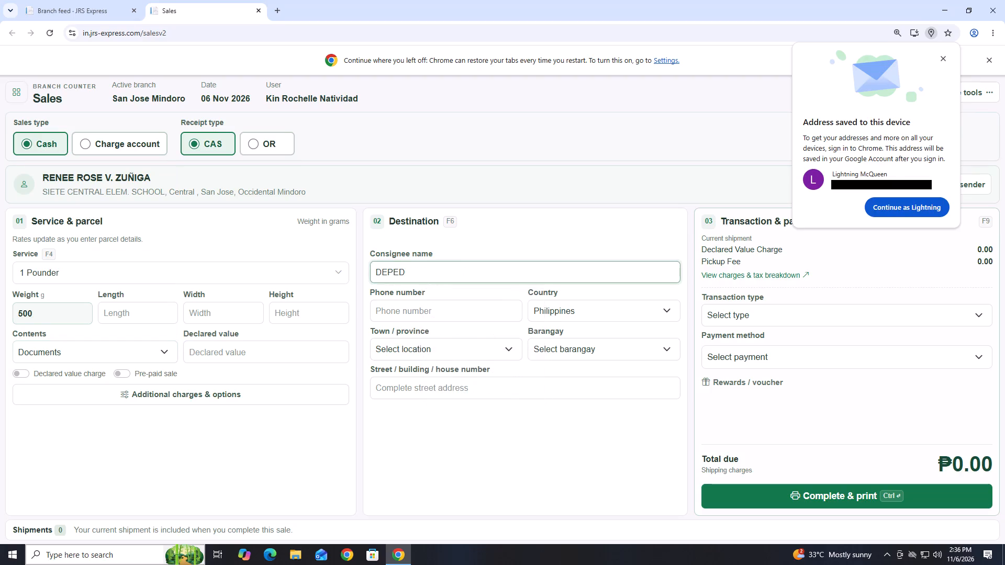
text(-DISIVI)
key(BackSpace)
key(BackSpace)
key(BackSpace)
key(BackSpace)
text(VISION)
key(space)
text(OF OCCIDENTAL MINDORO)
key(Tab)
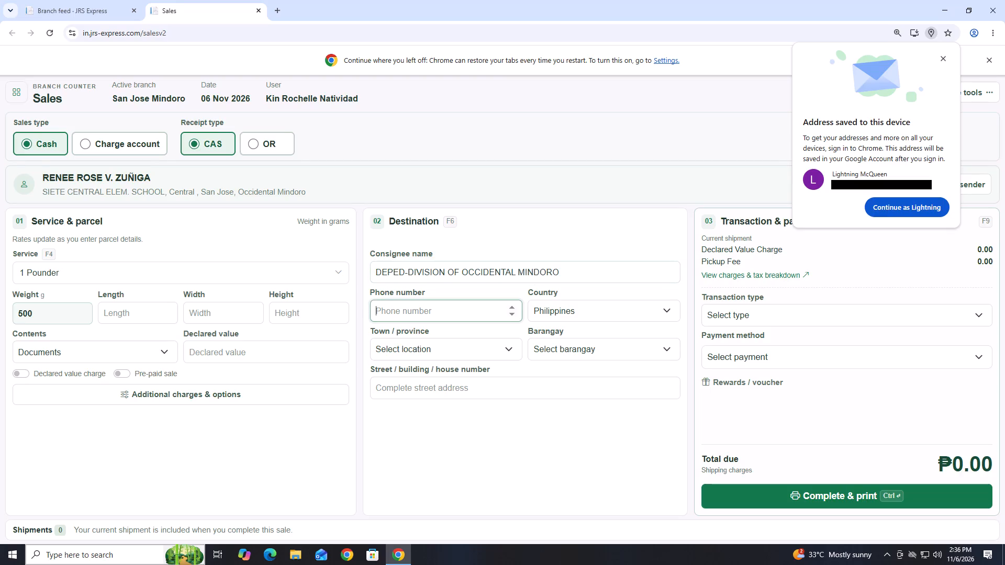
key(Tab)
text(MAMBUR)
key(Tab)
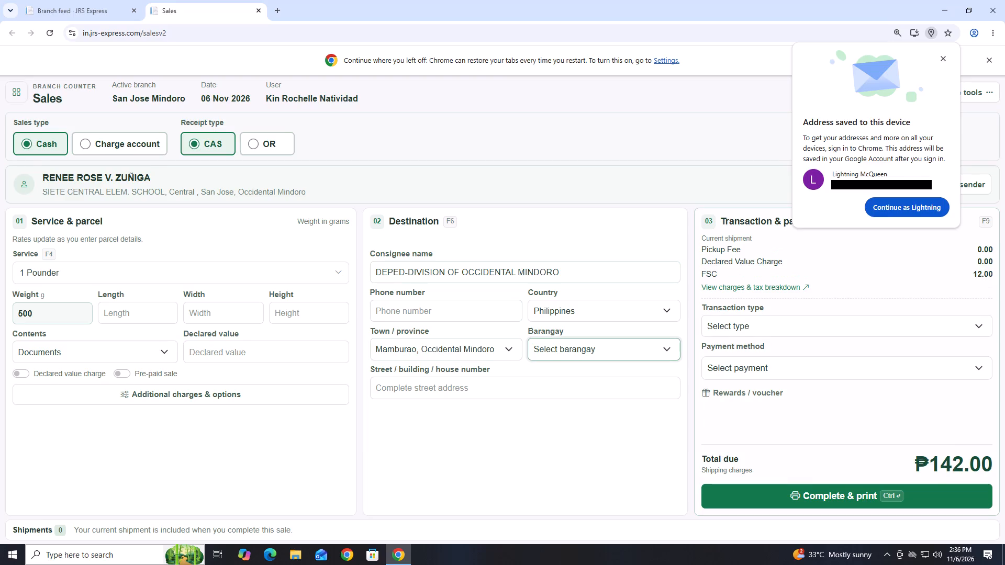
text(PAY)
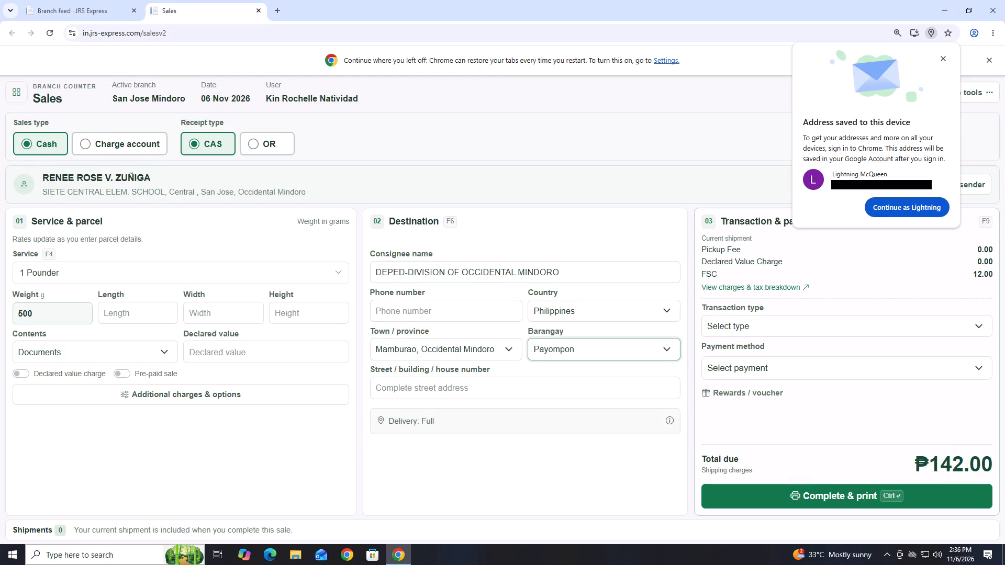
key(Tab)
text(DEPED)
Set the transaction type to Walk in and the payment method to Cash.
click(774, 332)
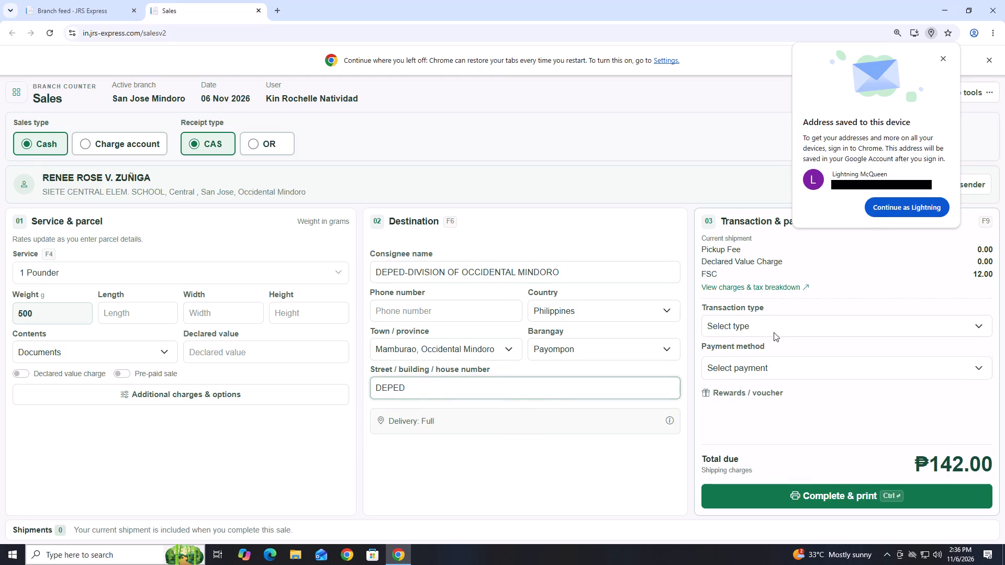
click(757, 353)
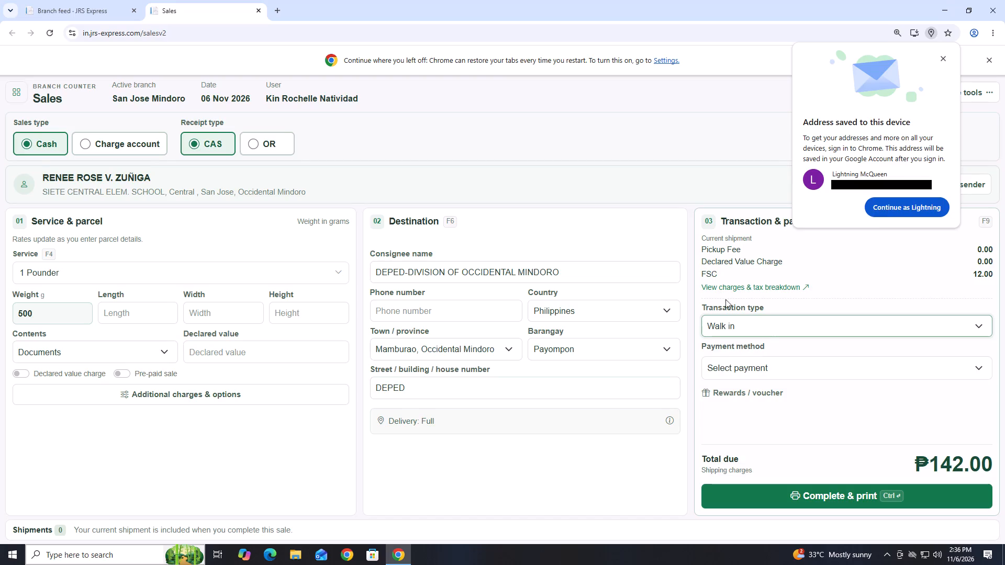
click(766, 374)
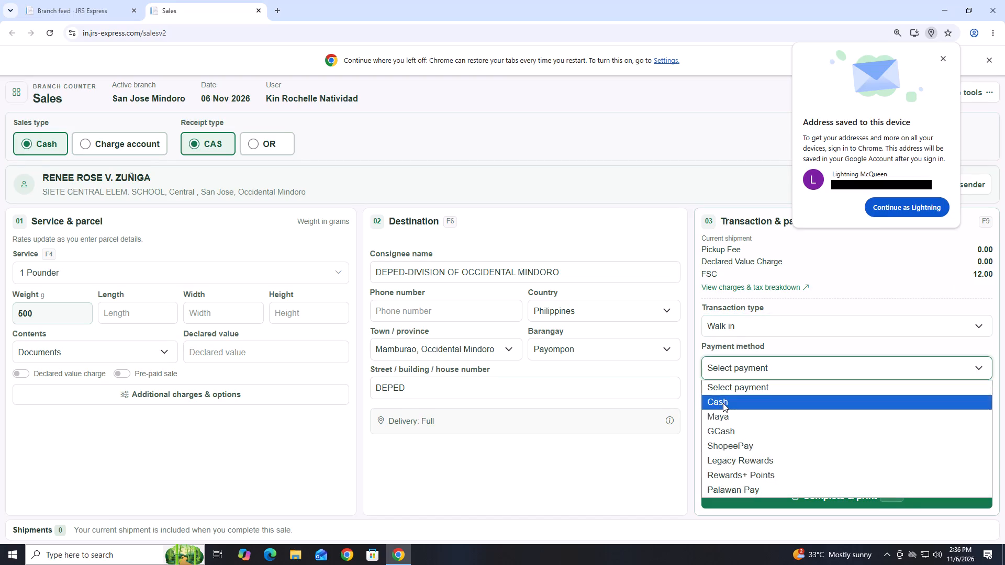
click(723, 403)
Complete the sale and print one copy of all label pages on the Xprinter XP-410B.
click(801, 499)
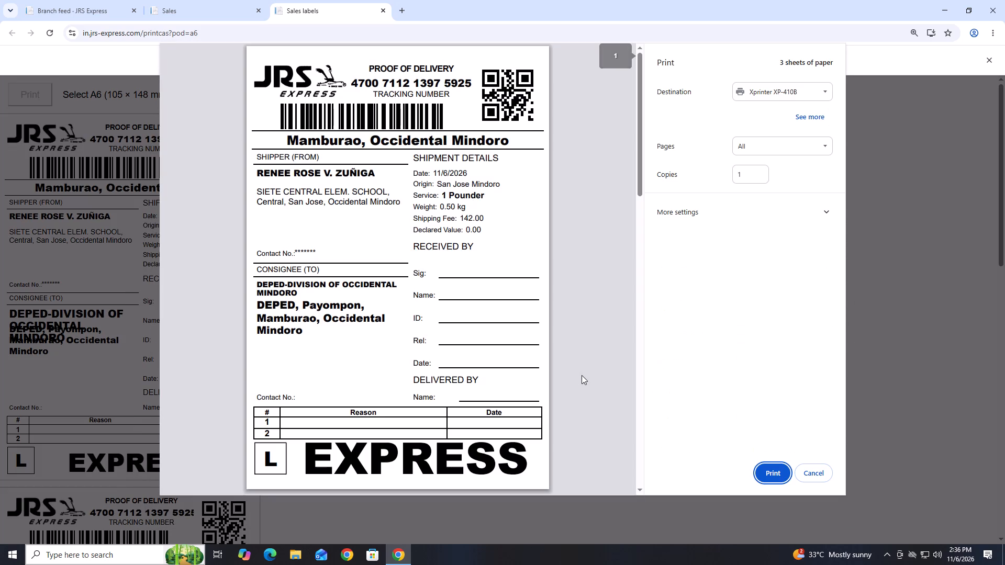
click(768, 468)
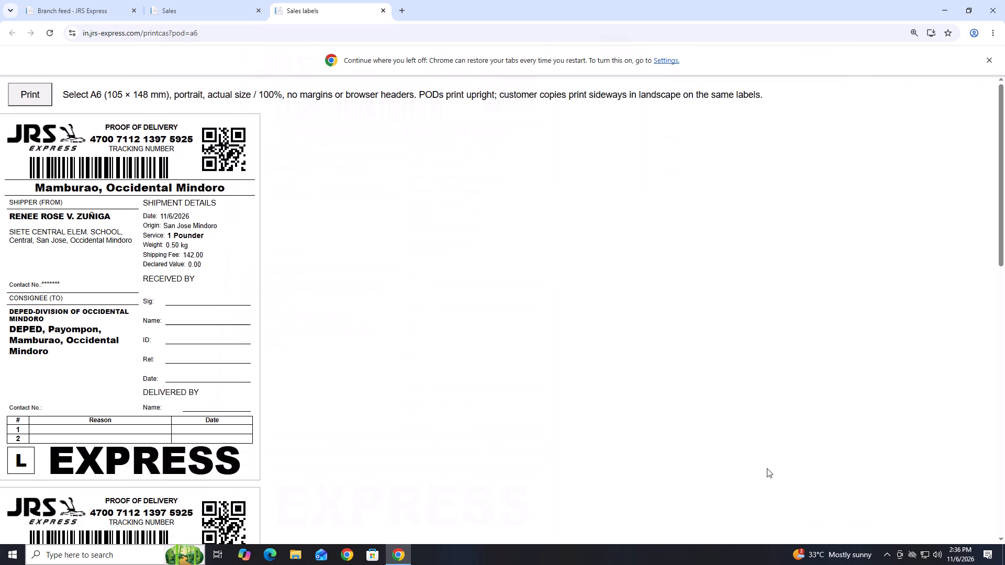
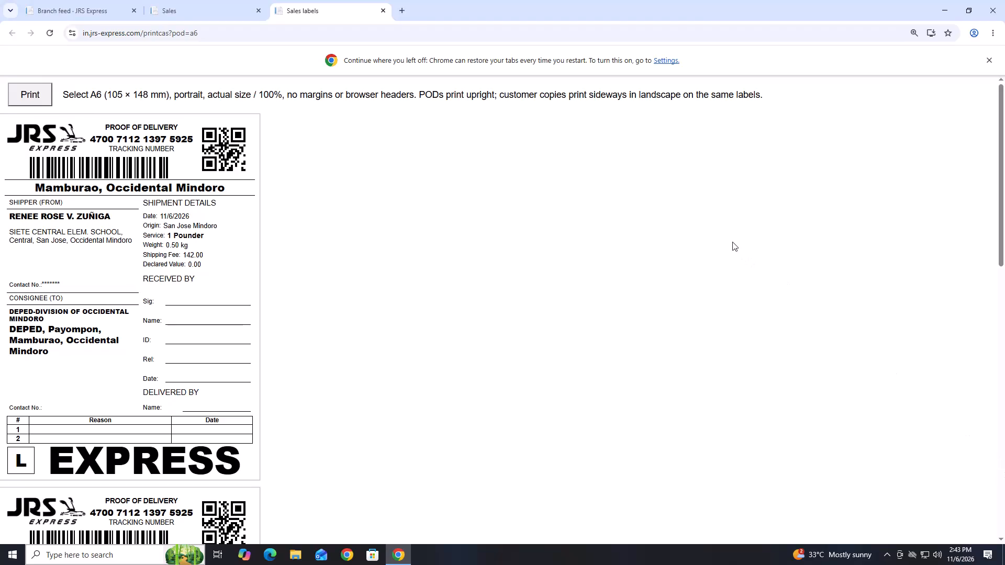
On the Sales page, search the sender clients for Joremy.
click(192, 12)
click(108, 183)
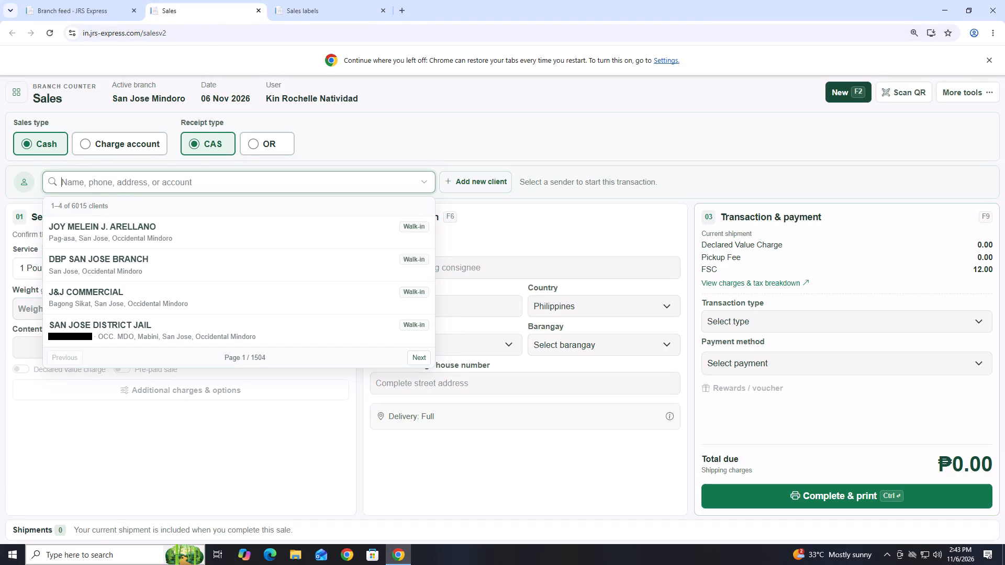
click(87, 186)
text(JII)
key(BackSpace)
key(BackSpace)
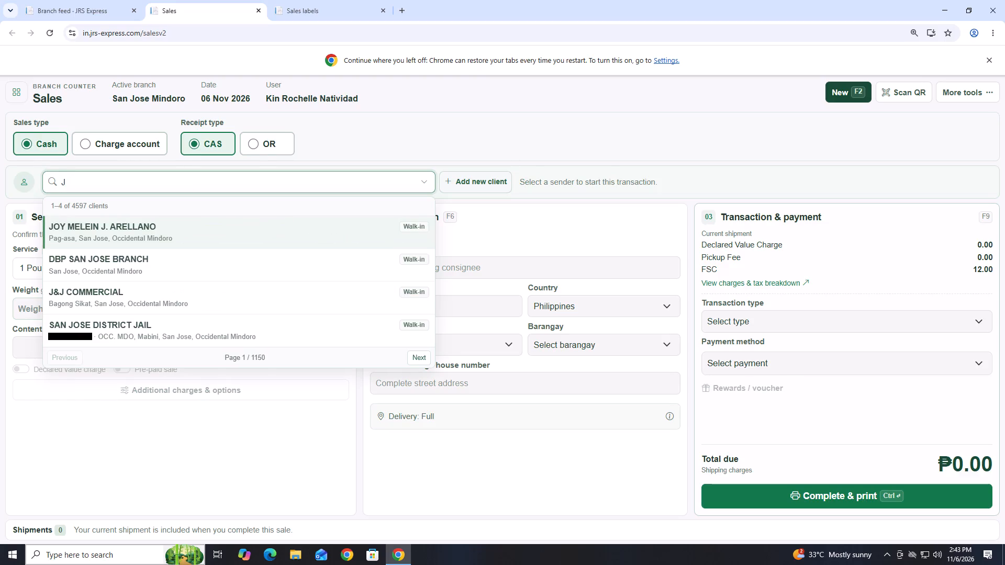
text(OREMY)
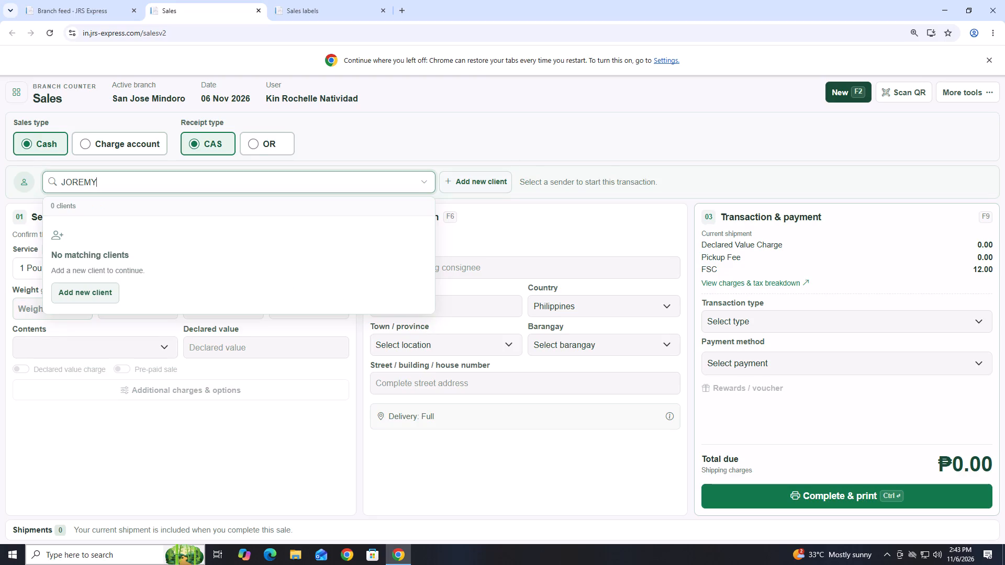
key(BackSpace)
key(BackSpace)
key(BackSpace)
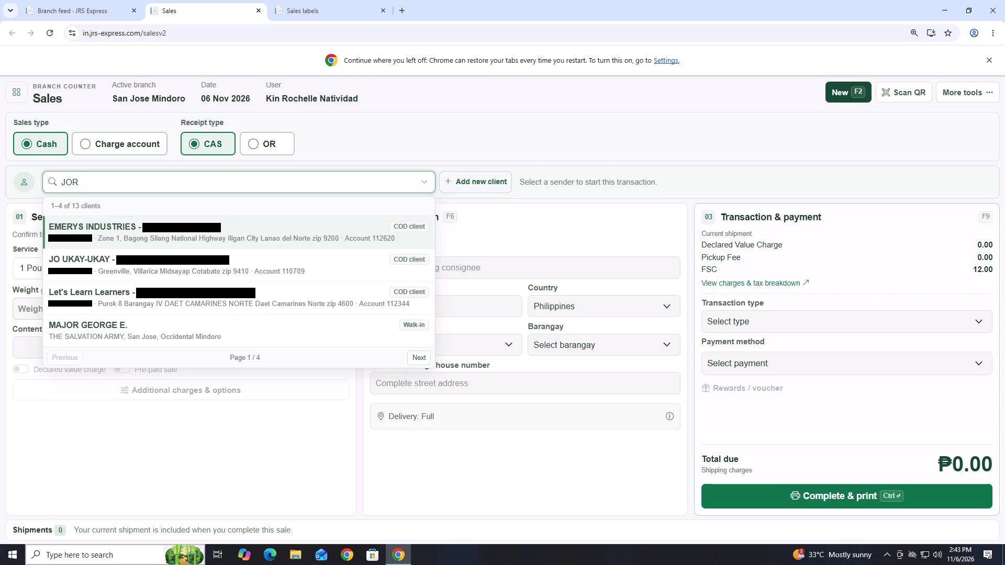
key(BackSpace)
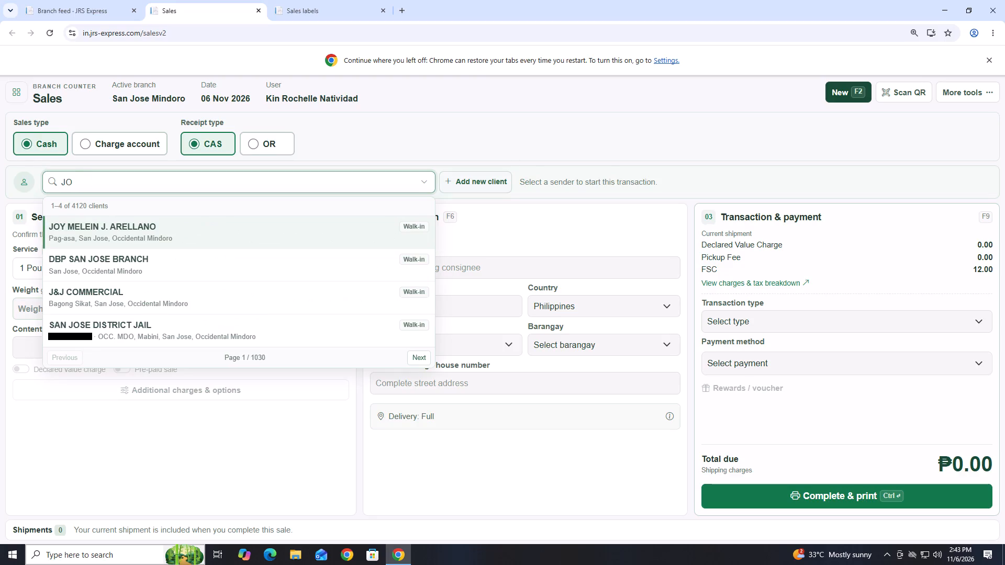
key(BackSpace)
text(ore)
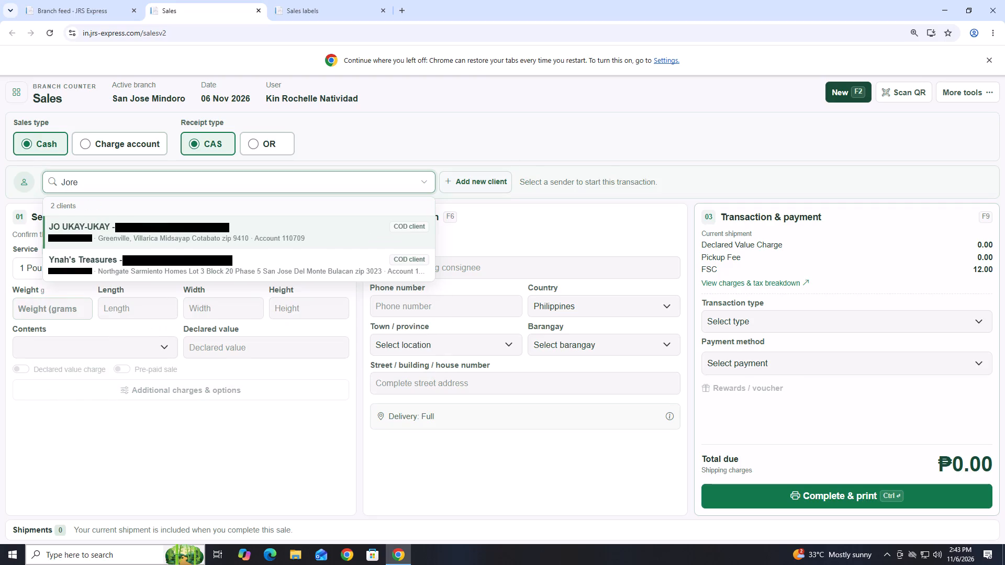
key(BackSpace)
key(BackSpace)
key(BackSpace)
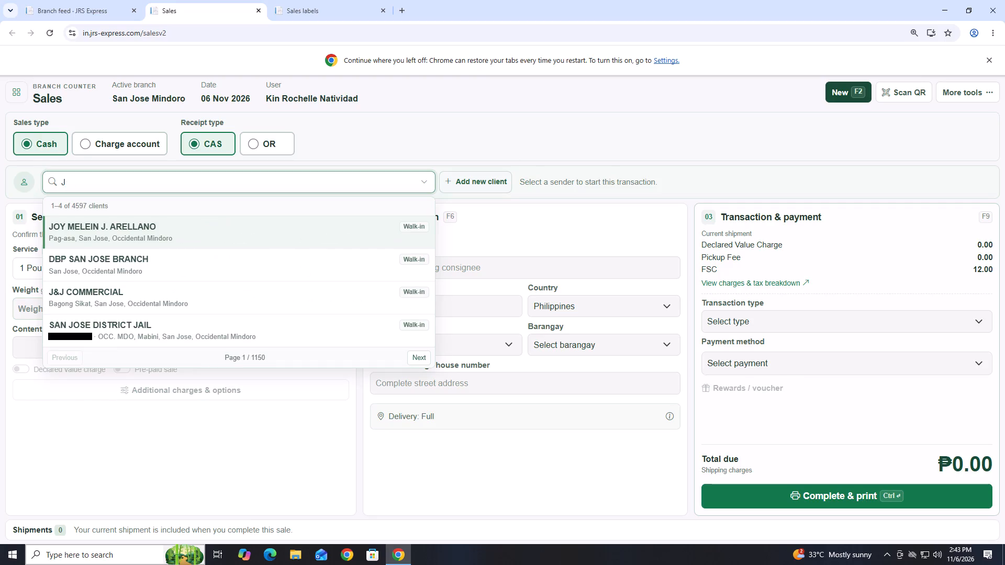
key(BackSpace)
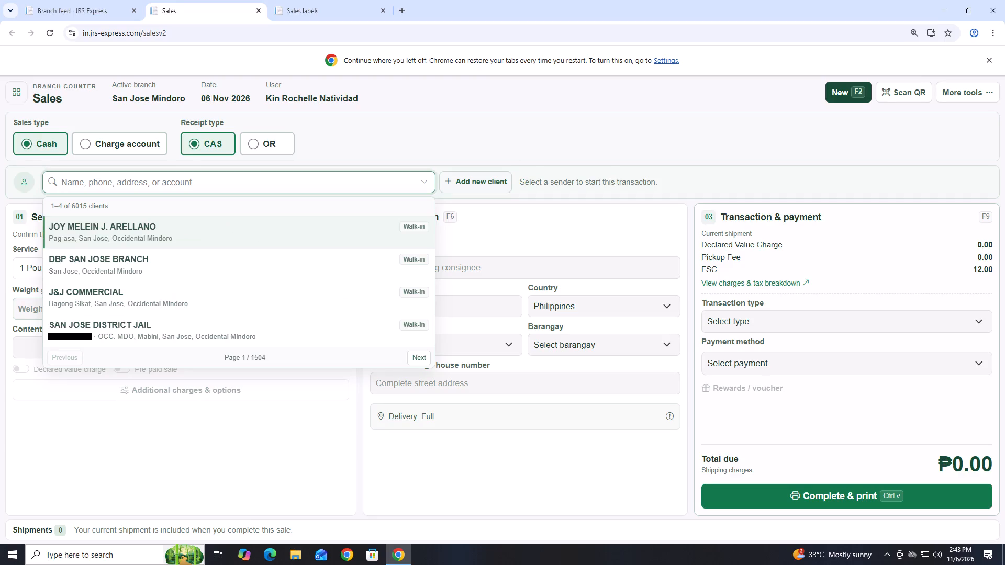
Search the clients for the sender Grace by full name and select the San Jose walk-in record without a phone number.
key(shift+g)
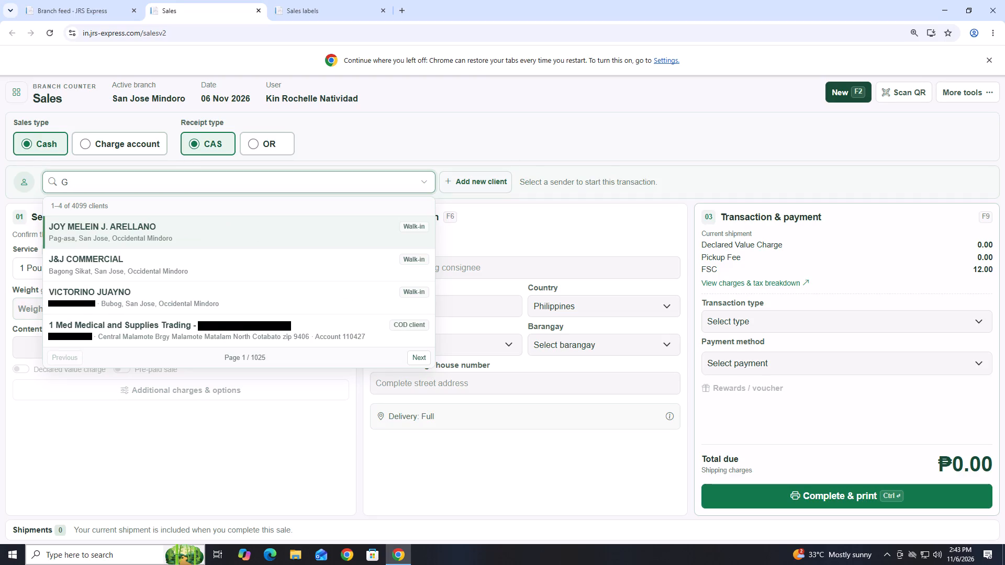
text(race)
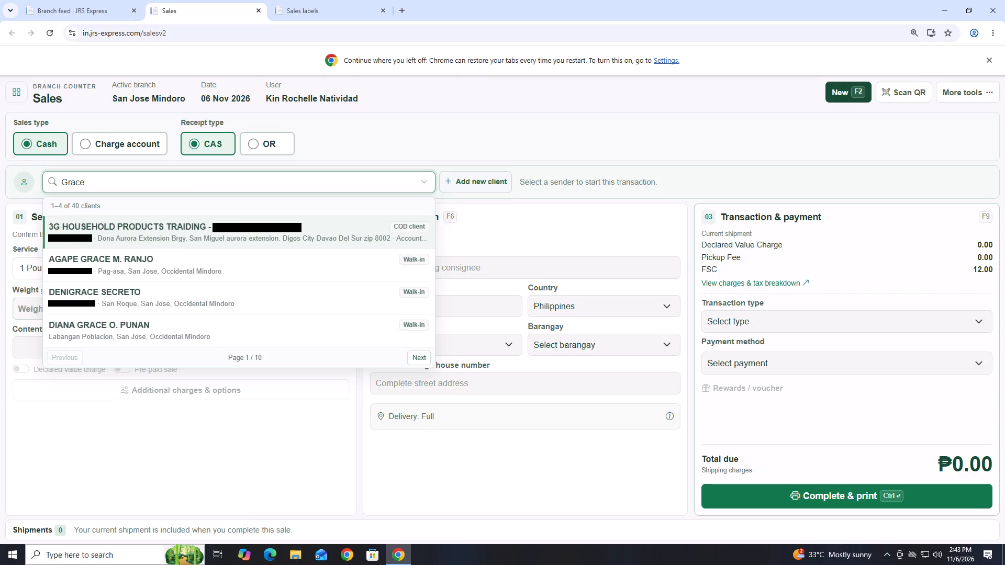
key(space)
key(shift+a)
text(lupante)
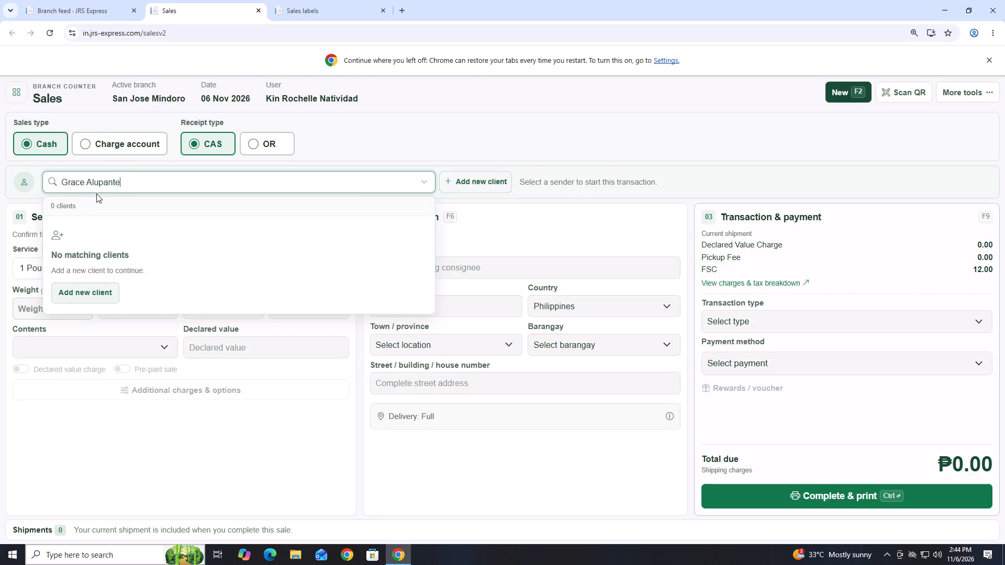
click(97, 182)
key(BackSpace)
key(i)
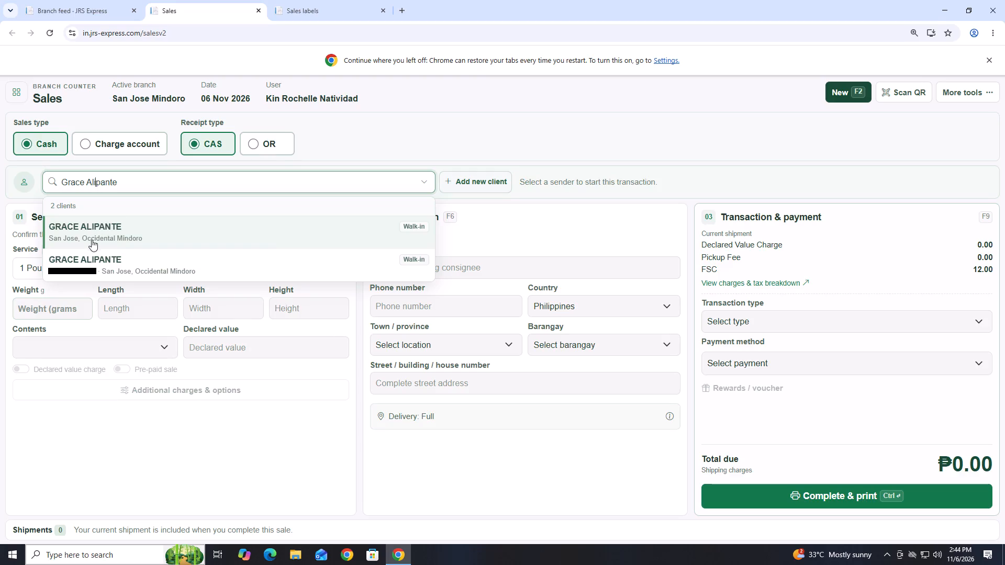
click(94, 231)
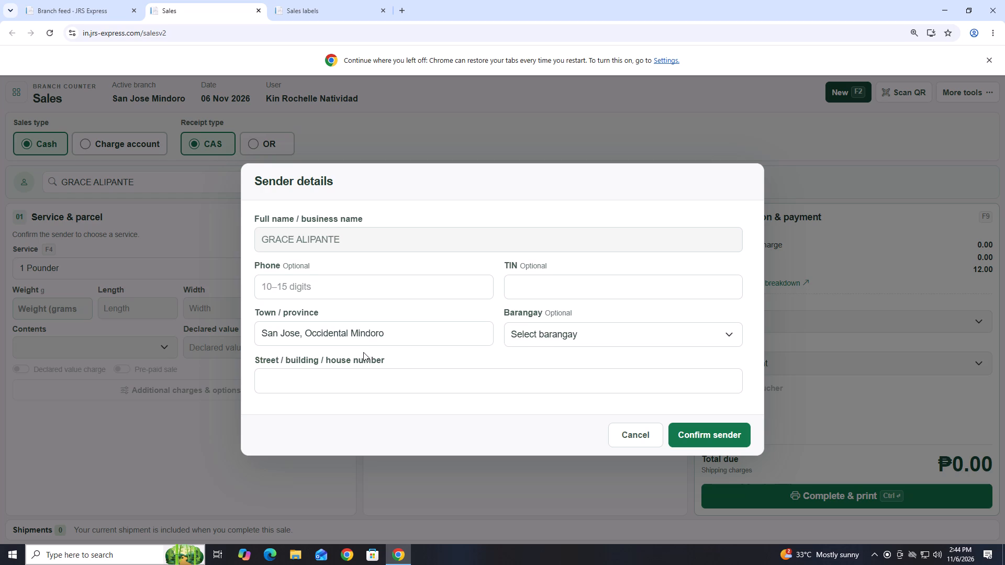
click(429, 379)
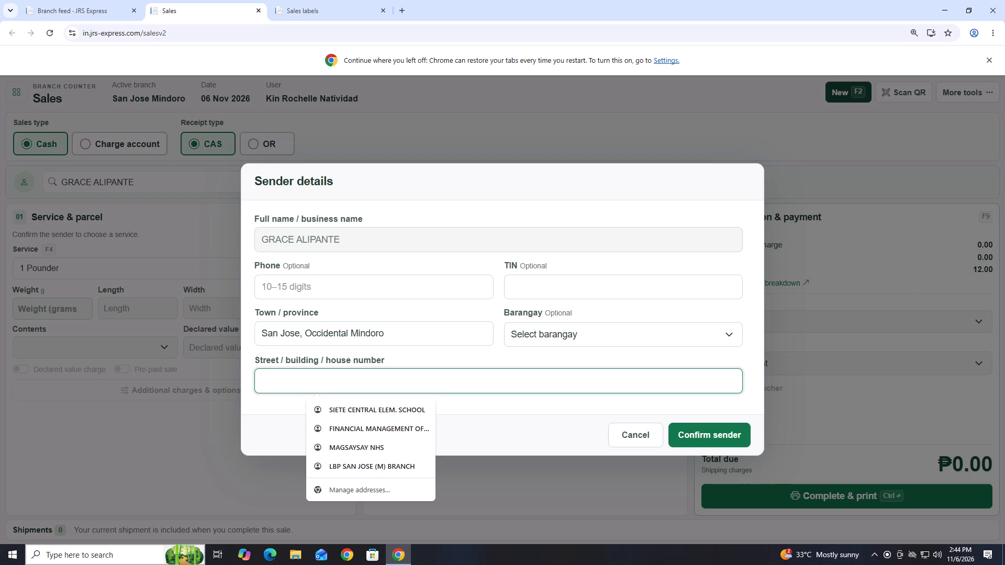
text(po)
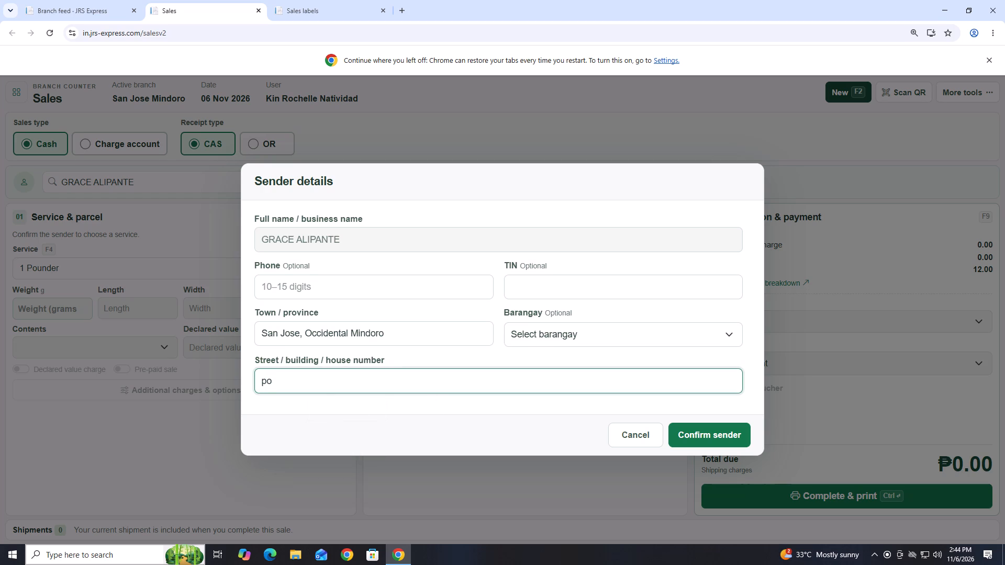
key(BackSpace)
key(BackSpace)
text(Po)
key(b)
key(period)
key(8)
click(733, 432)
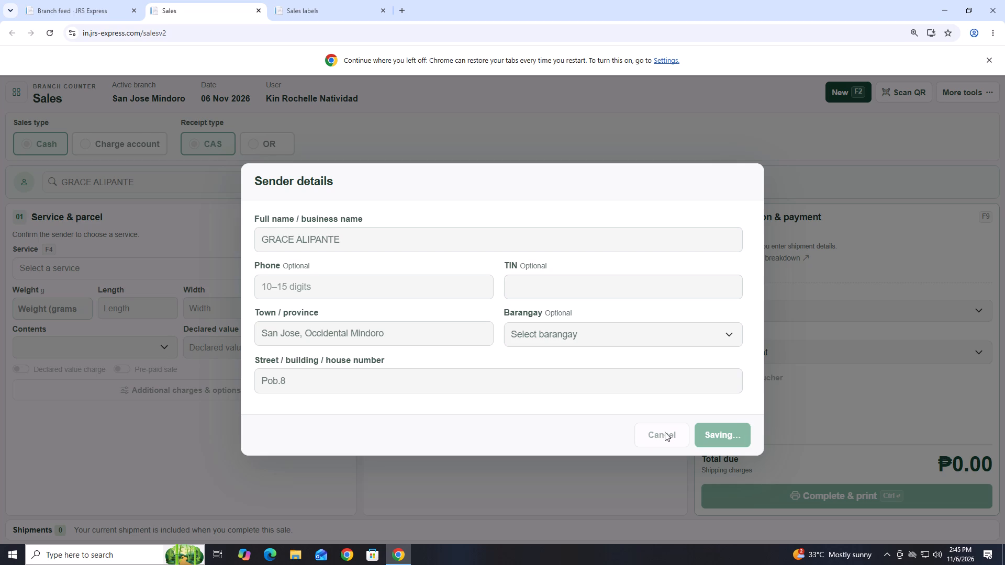
Reload the Sales page that is stuck saving the sender details.
click(338, 13)
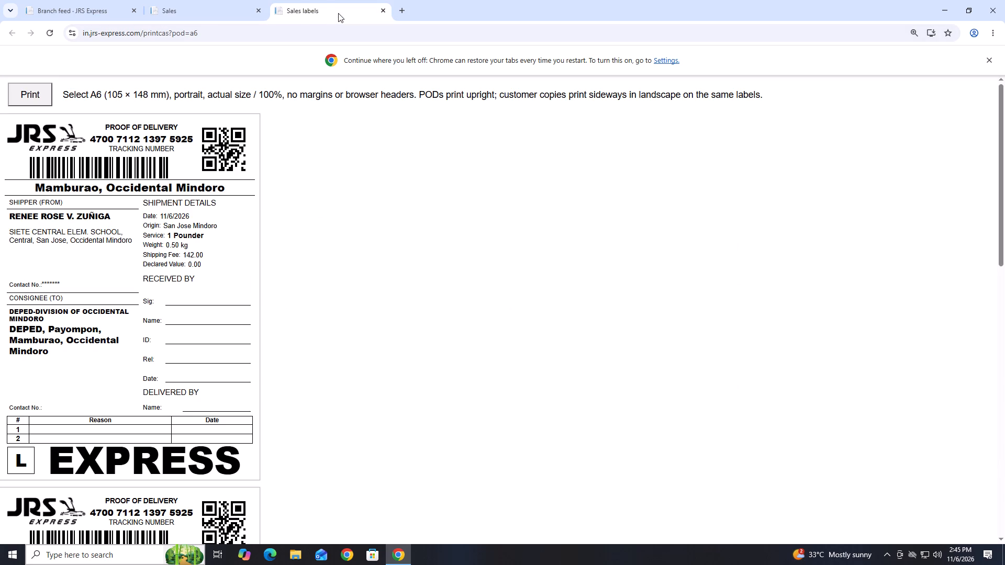
click(232, 5)
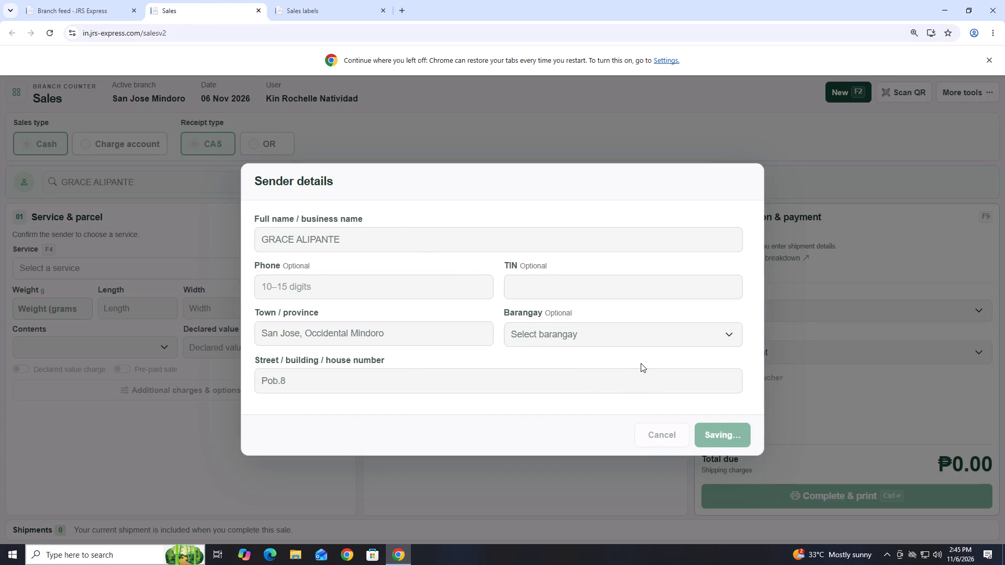
key(F5)
key(F5)
key(F5)
key(F5)
key(F5)
key(F5)
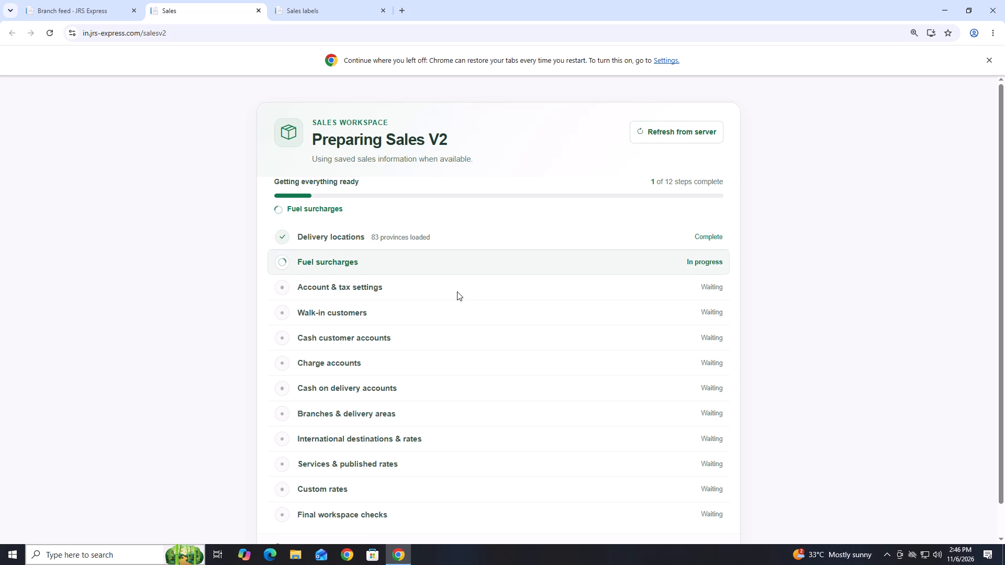
Submit 8 as the answer to the branch presence check on the branch feed page.
click(110, 10)
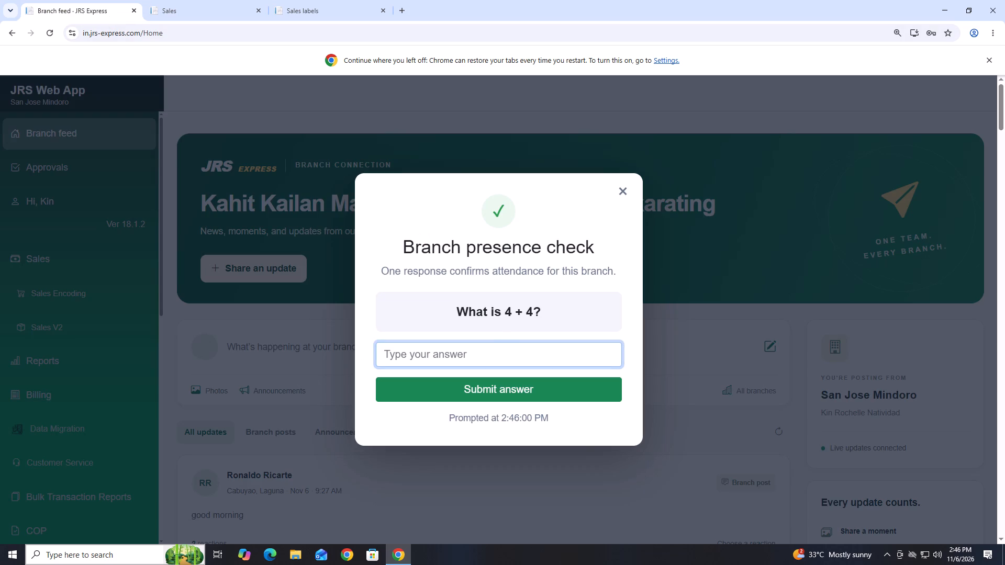
click(513, 357)
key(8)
key(Return)
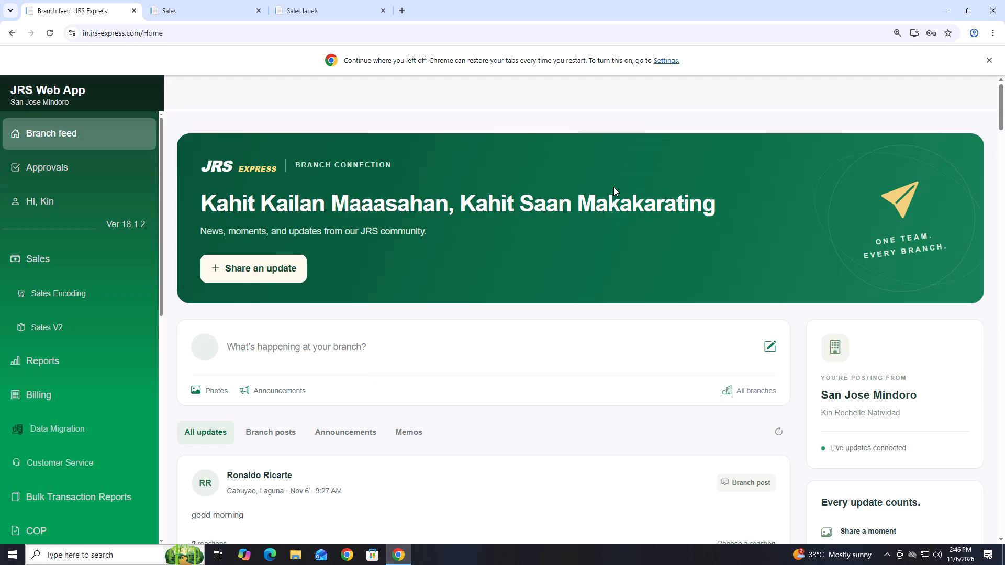
Open the Sales Encoding page from the branch feed.
click(215, 9)
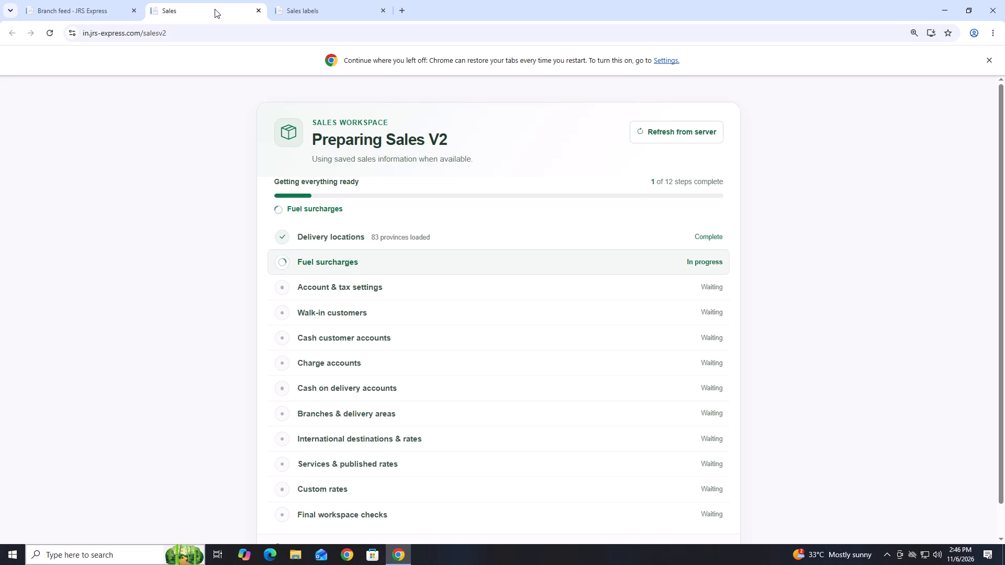
click(115, 11)
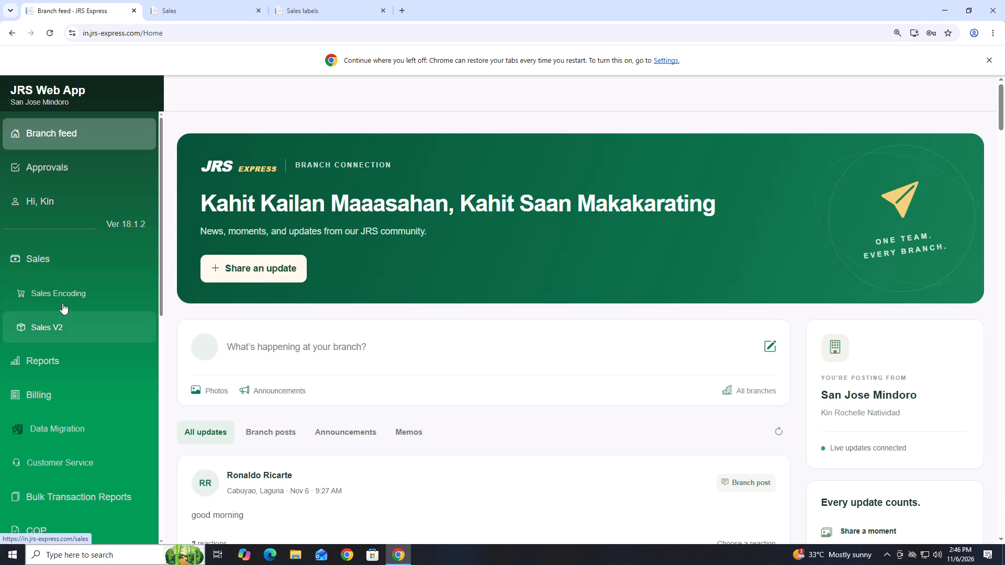
click(61, 292)
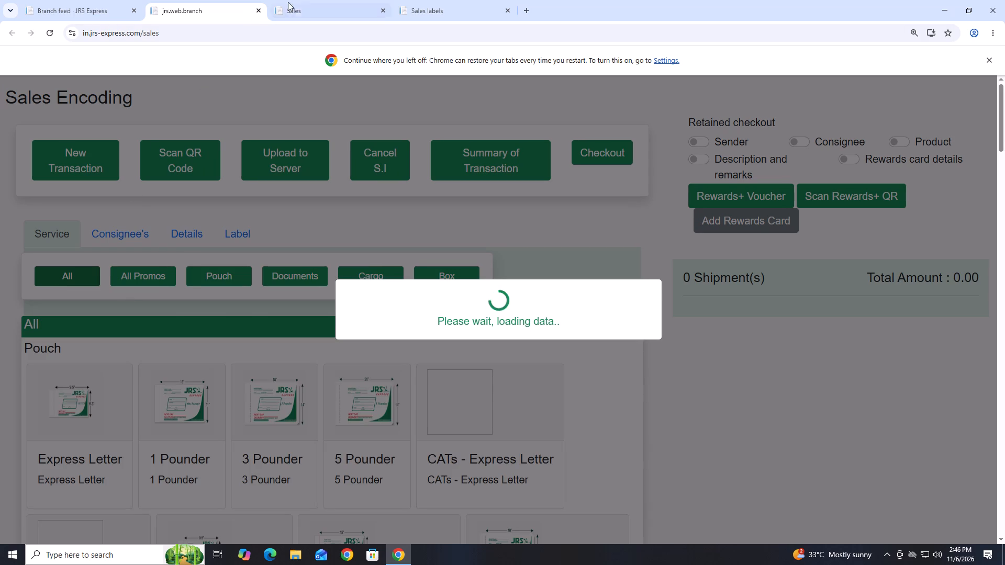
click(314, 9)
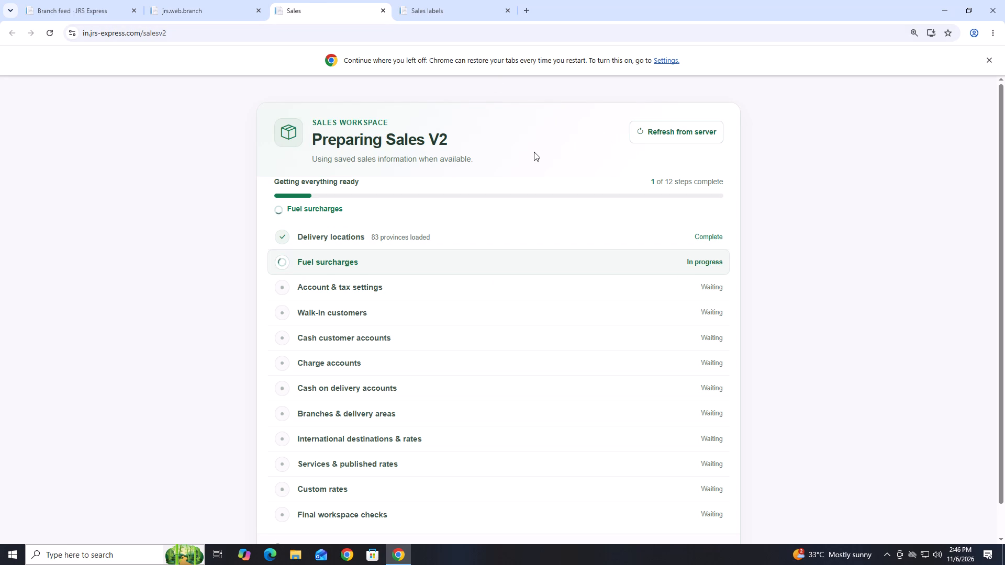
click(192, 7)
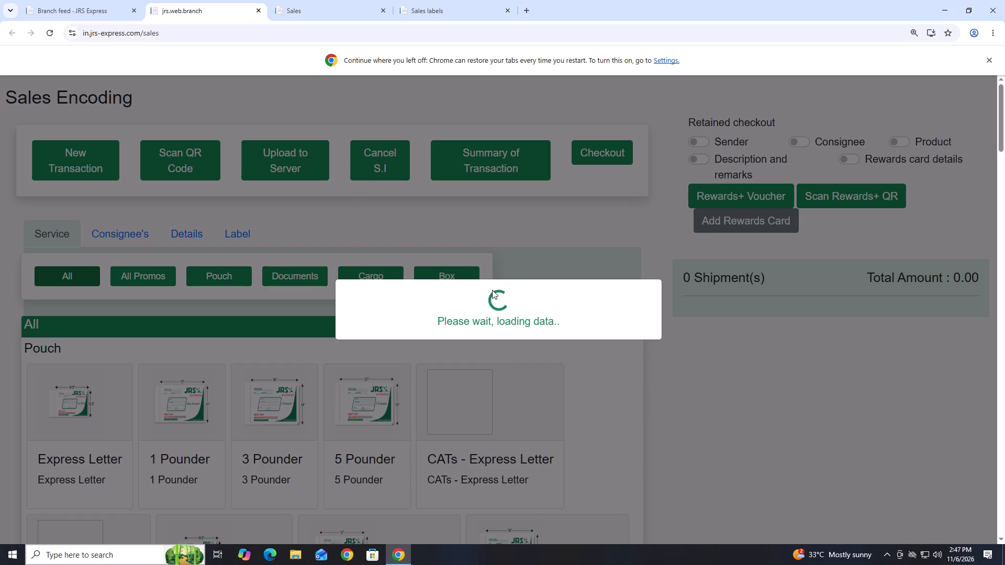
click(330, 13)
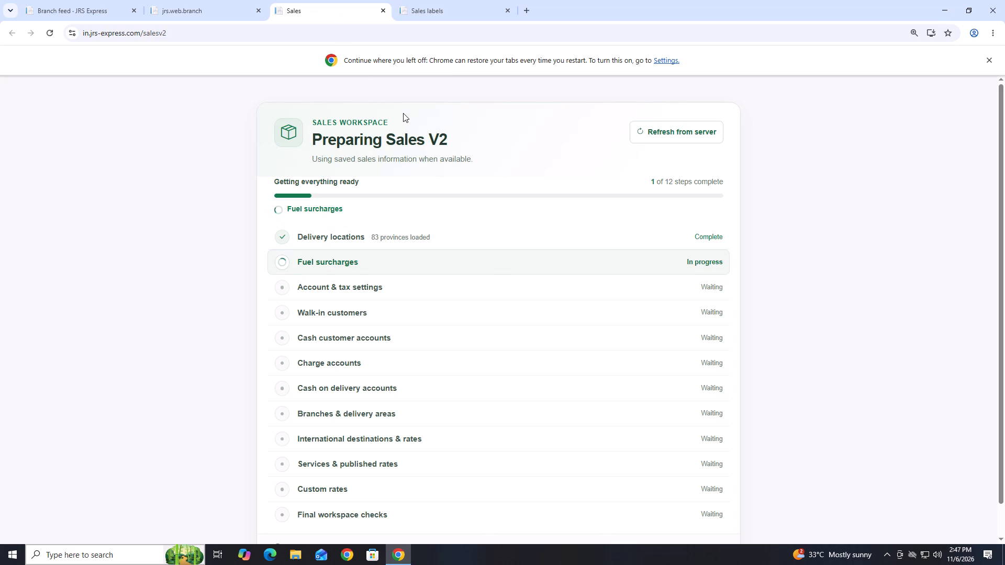
Close the Sales labels page.
click(506, 9)
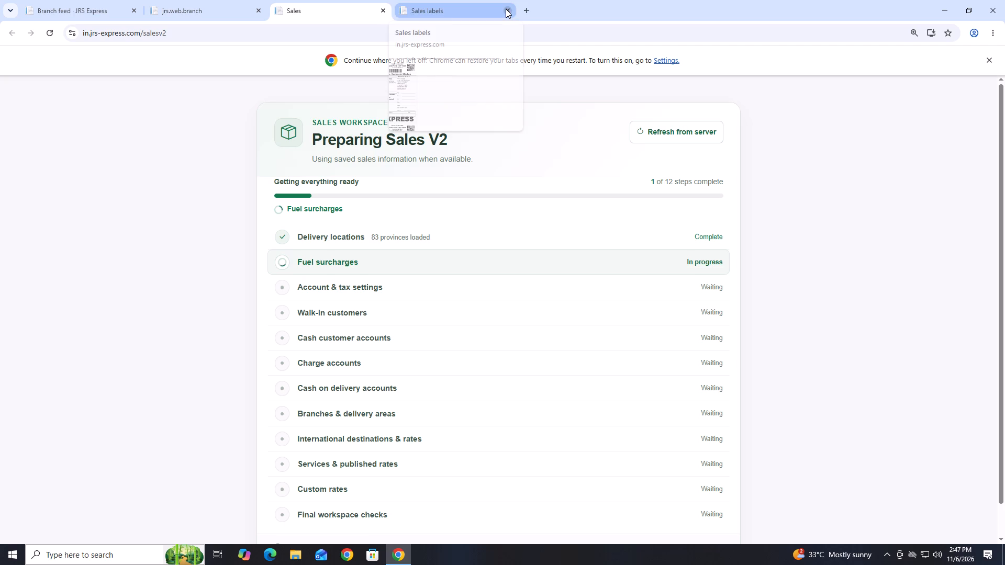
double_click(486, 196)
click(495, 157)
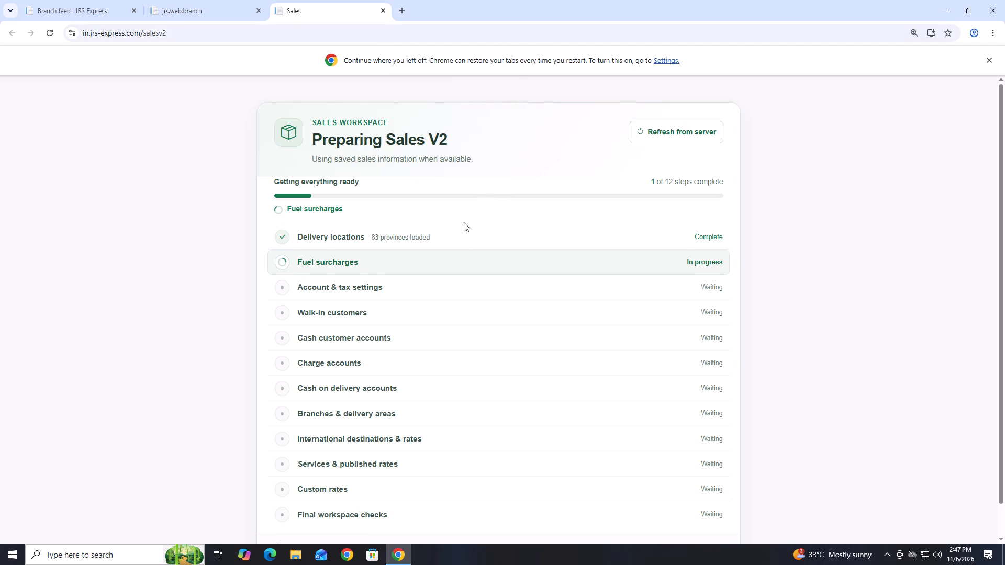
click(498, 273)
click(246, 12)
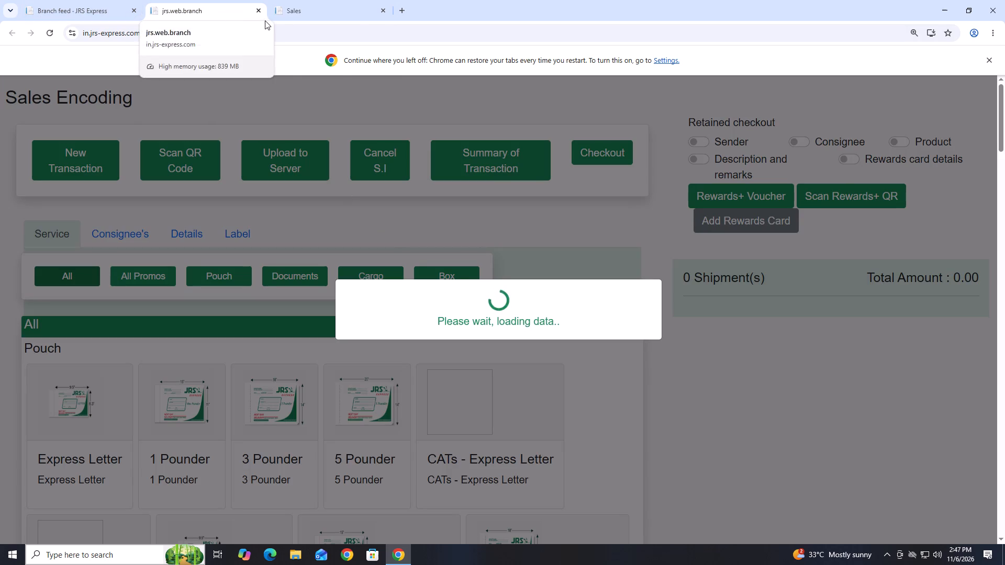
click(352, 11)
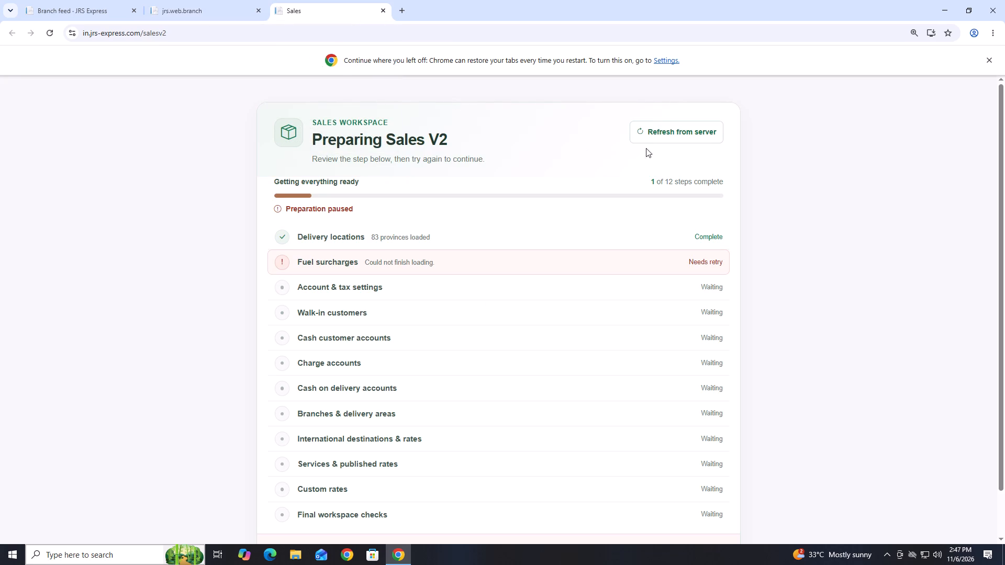
Refresh the sales information from the server on the paused Sales V2 preparation page.
click(655, 133)
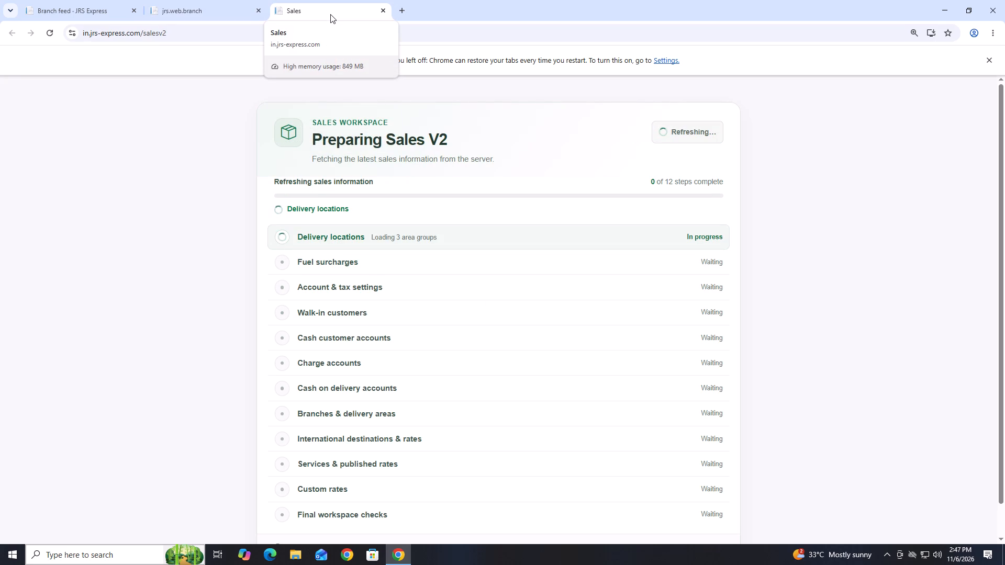
click(185, 270)
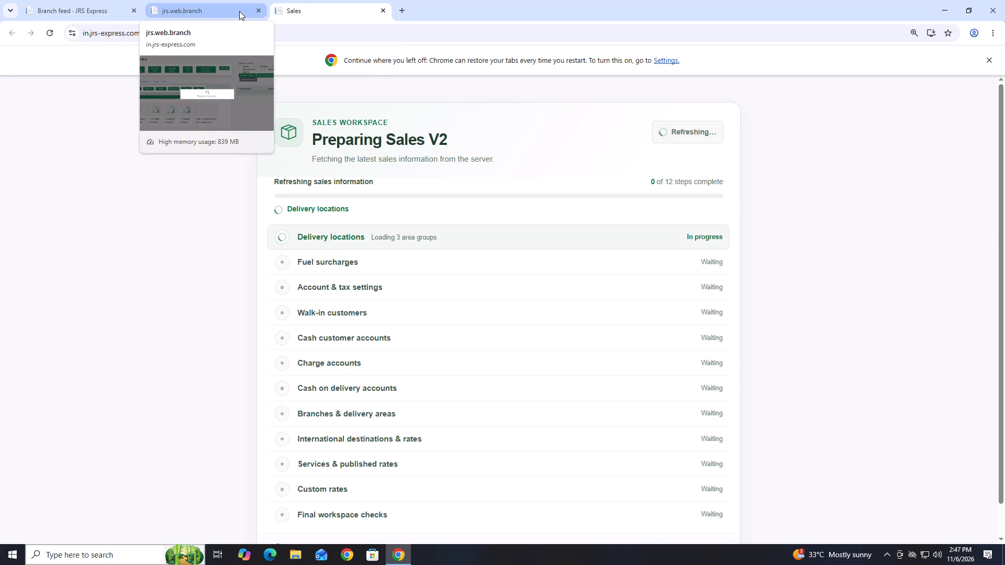
click(239, 11)
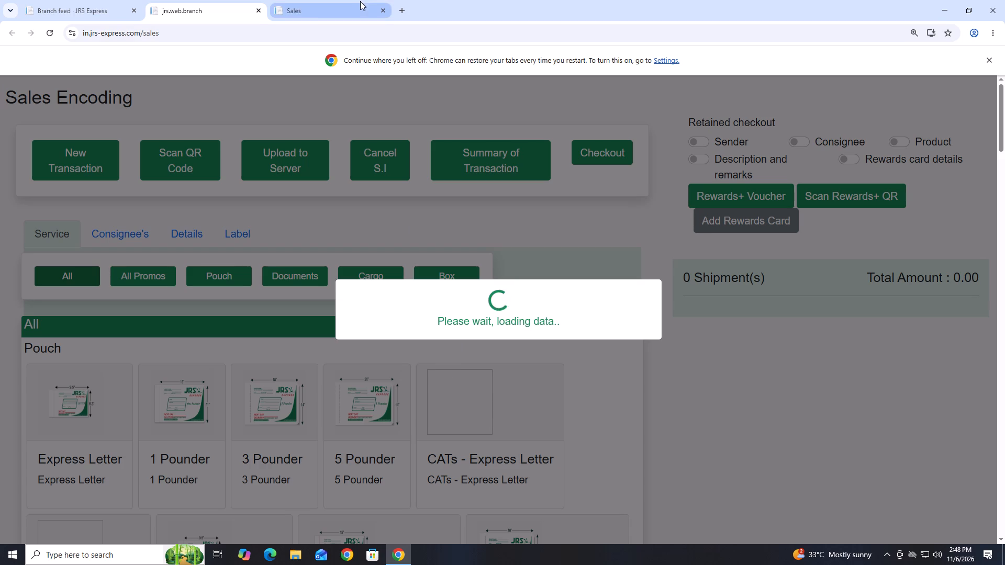
click(347, 14)
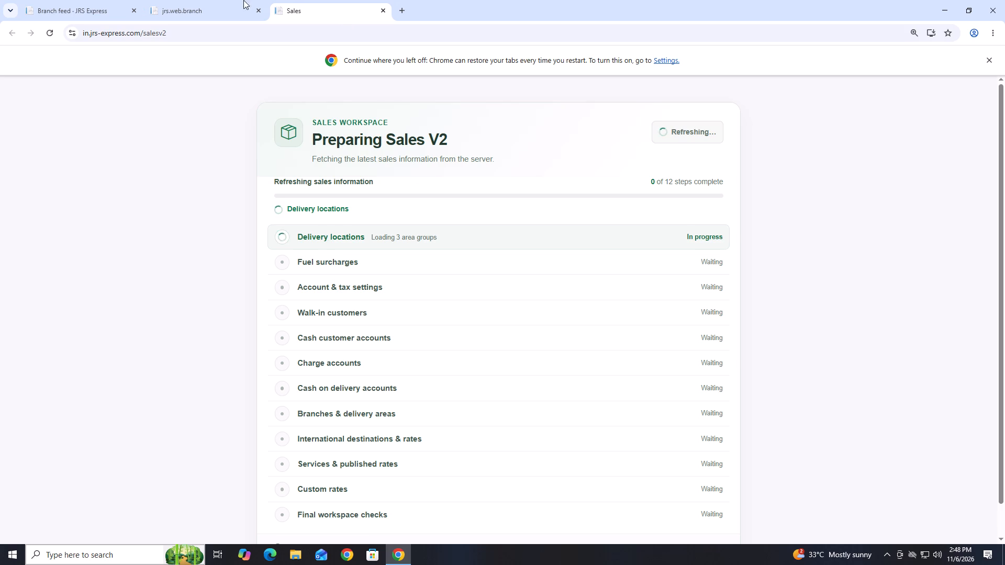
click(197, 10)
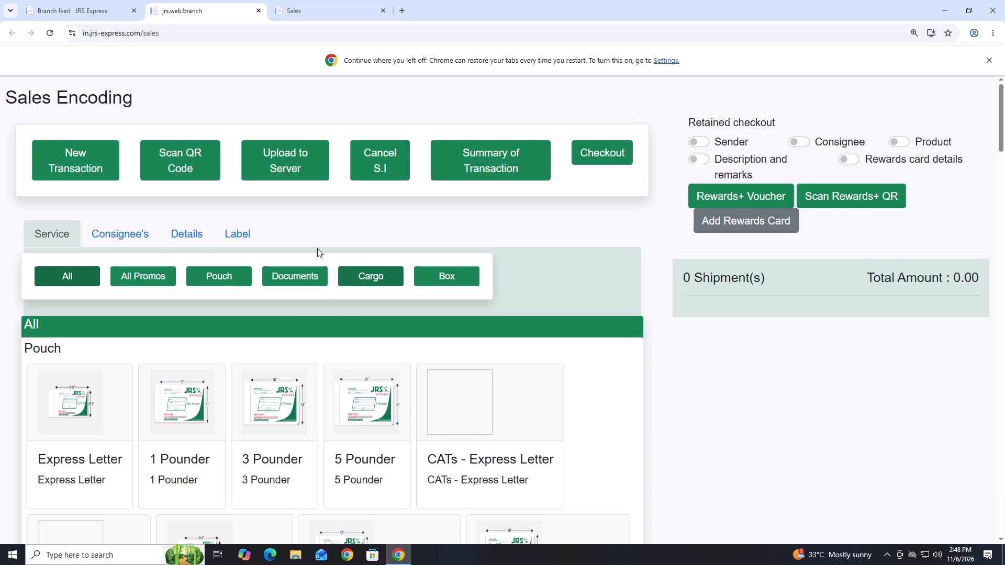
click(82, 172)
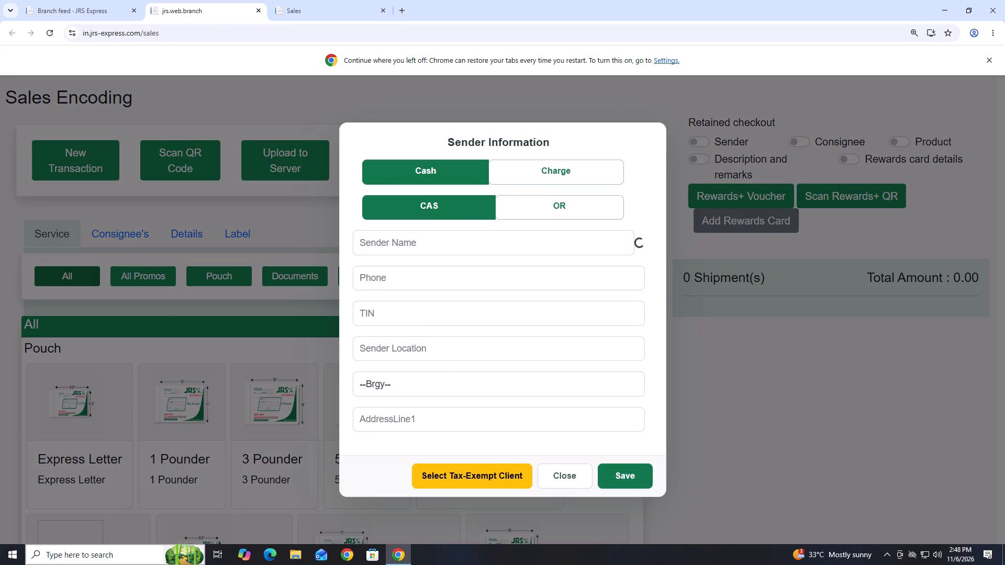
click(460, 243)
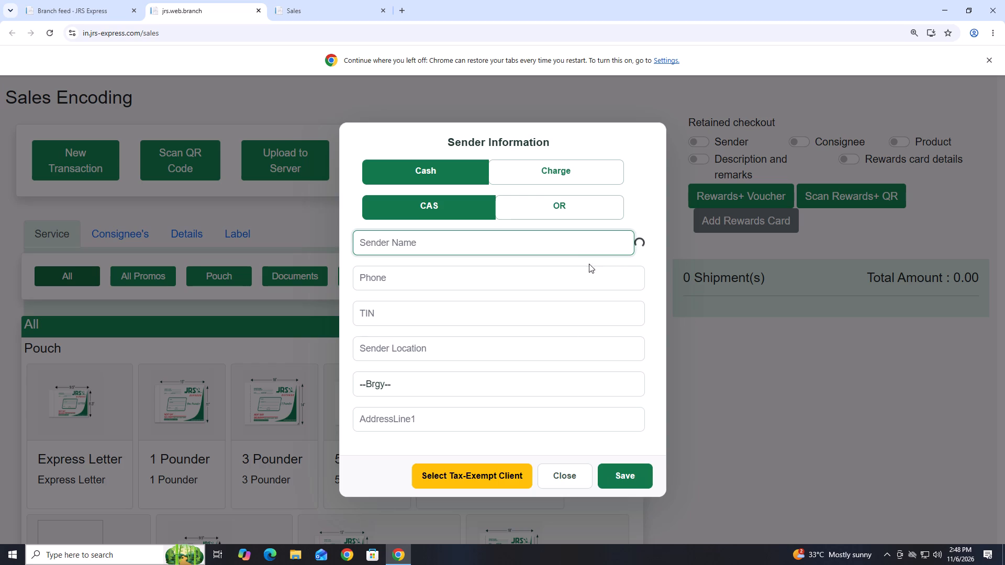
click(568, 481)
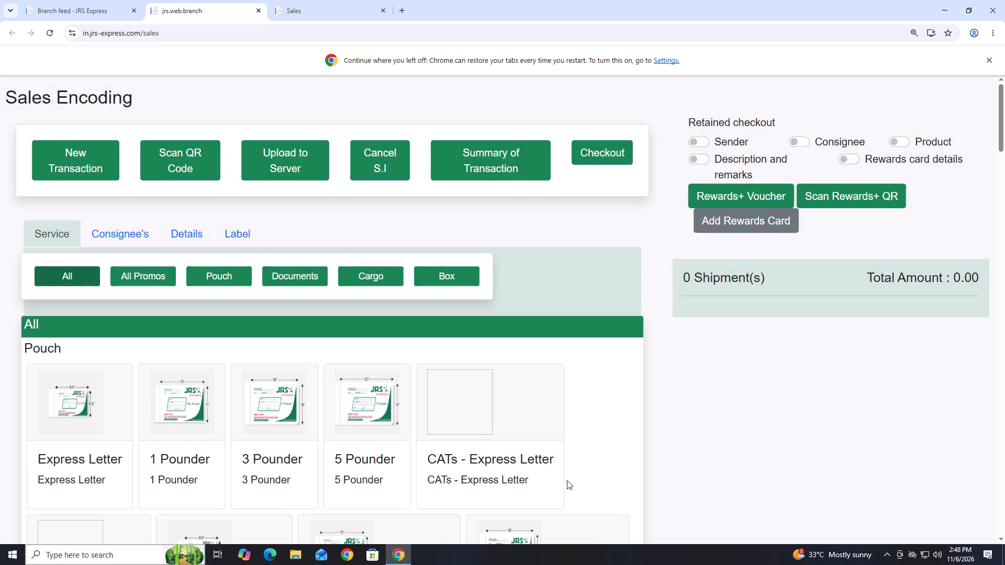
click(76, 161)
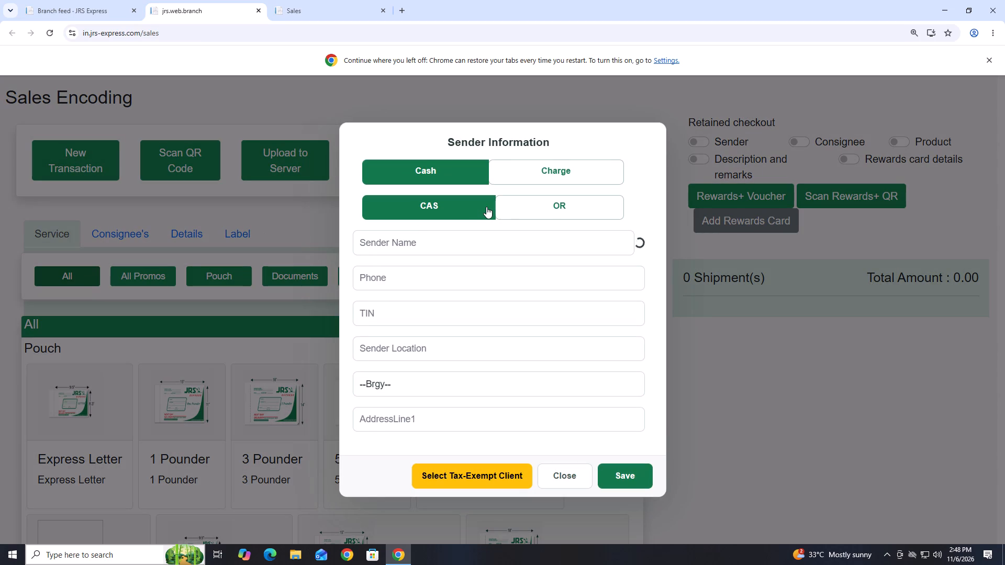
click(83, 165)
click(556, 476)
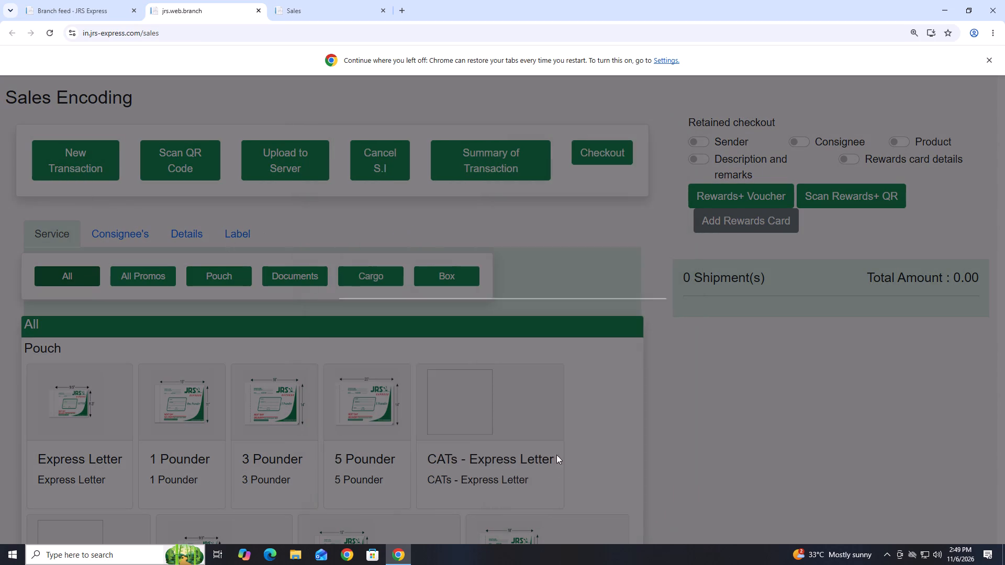
Return to the Sales V2 page, search the clients for the sender's name and select the walk-in match that has a phone number.
click(330, 10)
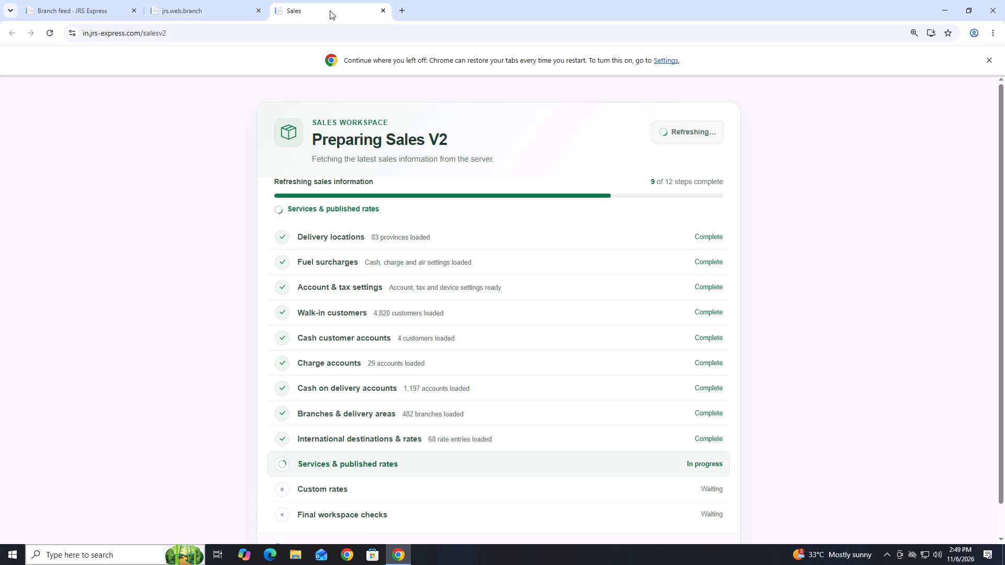
scroll(330, 10, down, 2)
scroll(874, 312, down, 4)
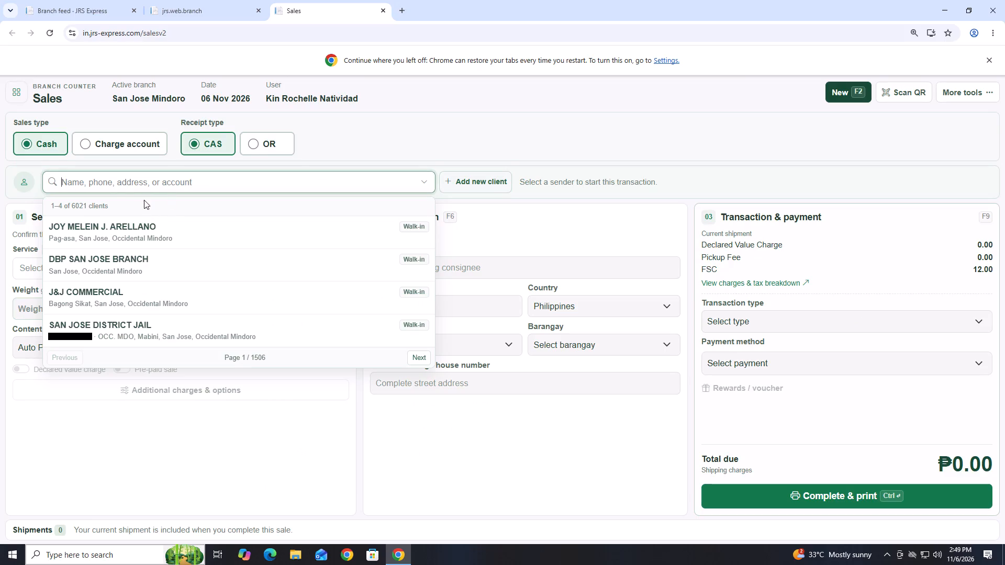
click(103, 183)
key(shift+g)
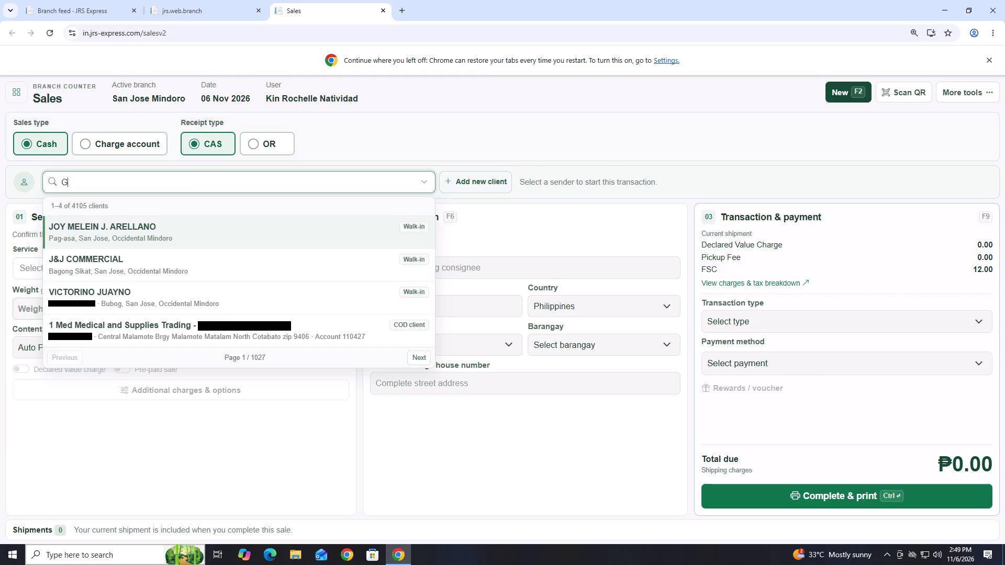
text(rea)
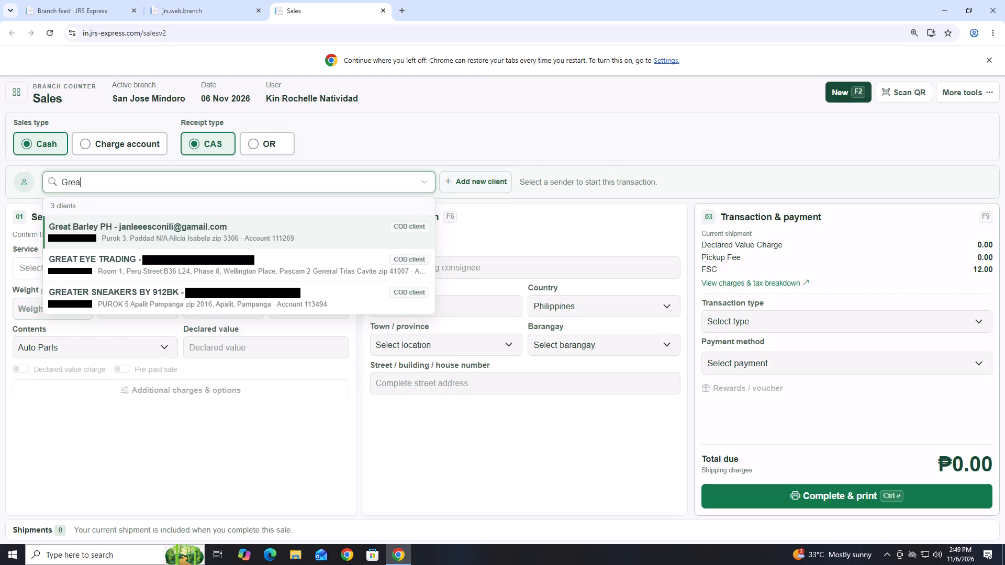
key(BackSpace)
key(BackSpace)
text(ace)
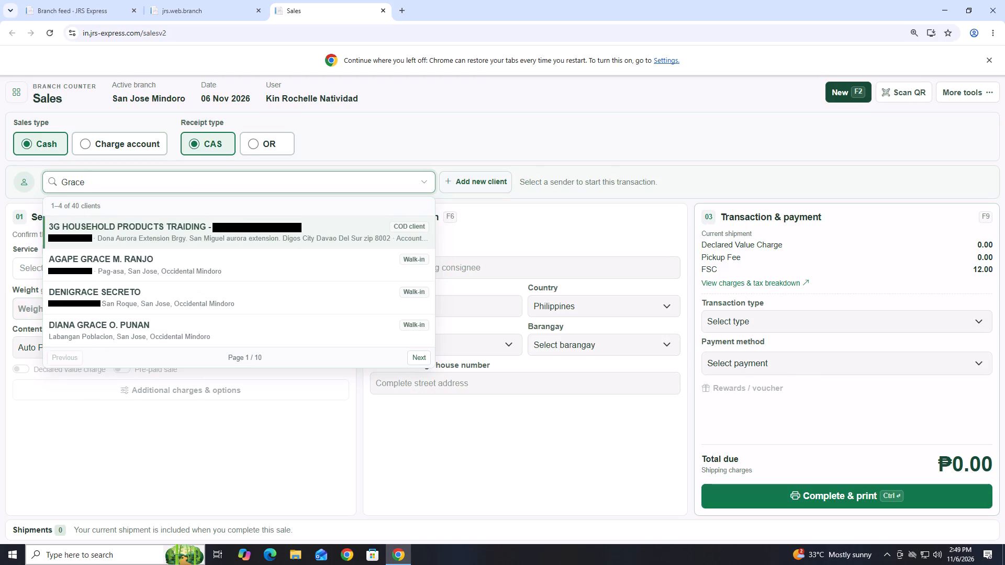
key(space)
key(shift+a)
scroll(300, 291, down, 4)
scroll(300, 291, up, 4)
scroll(300, 291, down, 3)
scroll(299, 286, up, 2)
click(102, 183)
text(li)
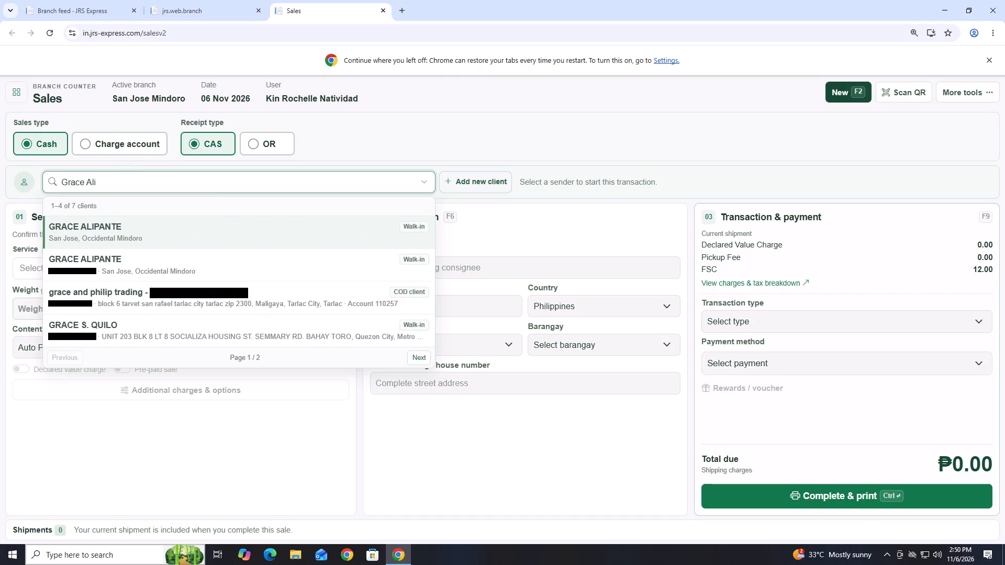
click(120, 266)
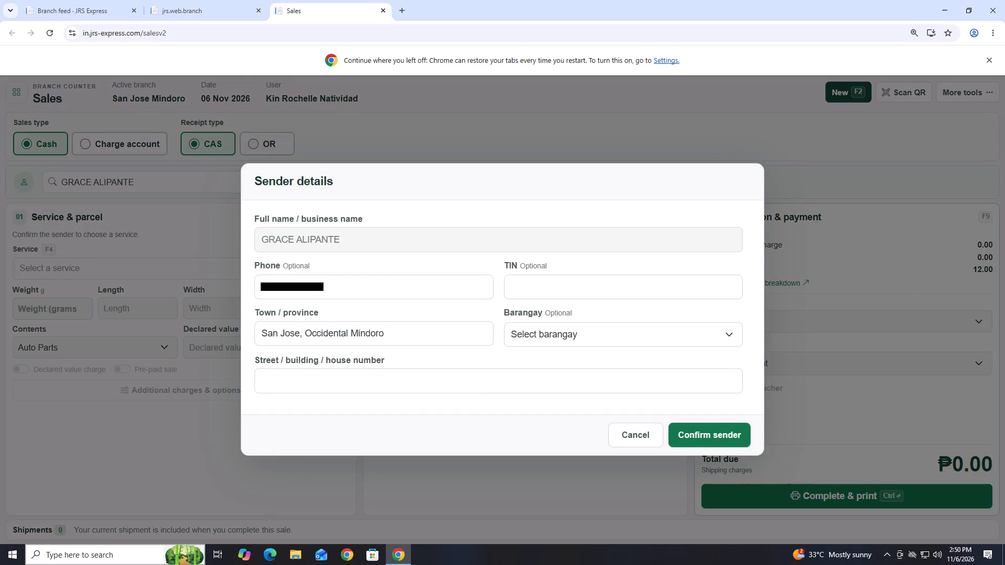
Enter Brgy. 8 as the sender's street address and confirm the sender details.
click(321, 374)
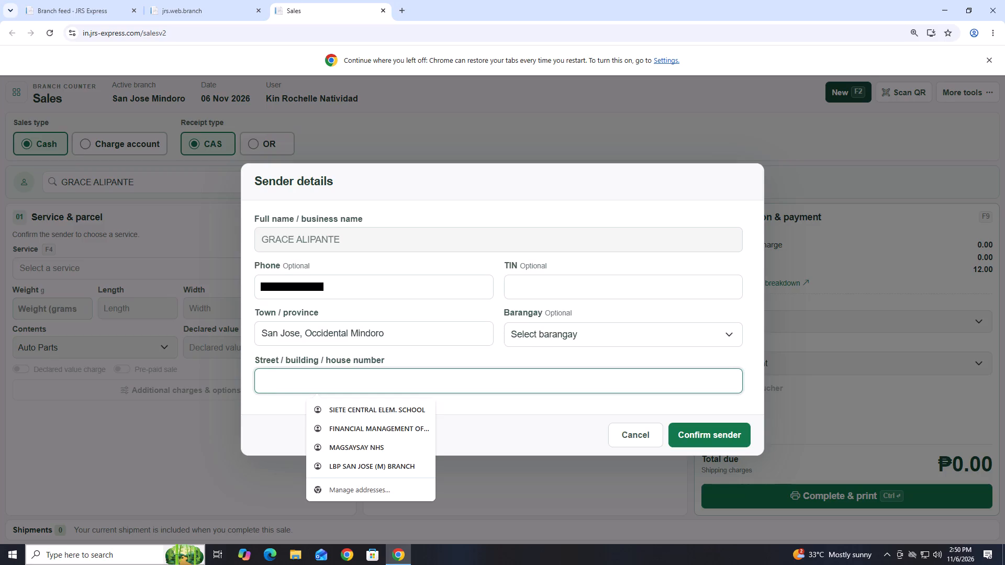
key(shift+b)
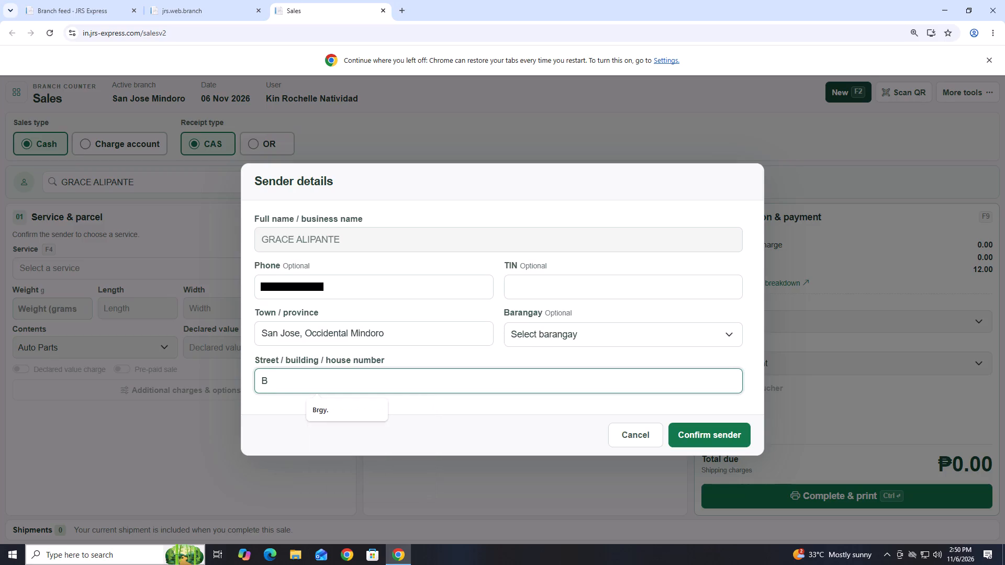
click(343, 412)
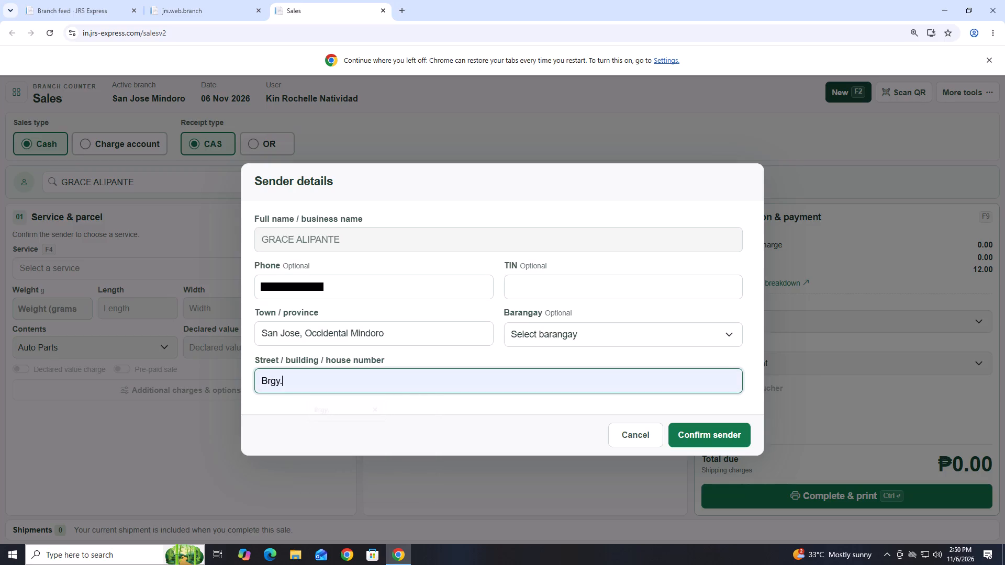
click(289, 376)
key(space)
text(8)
click(706, 432)
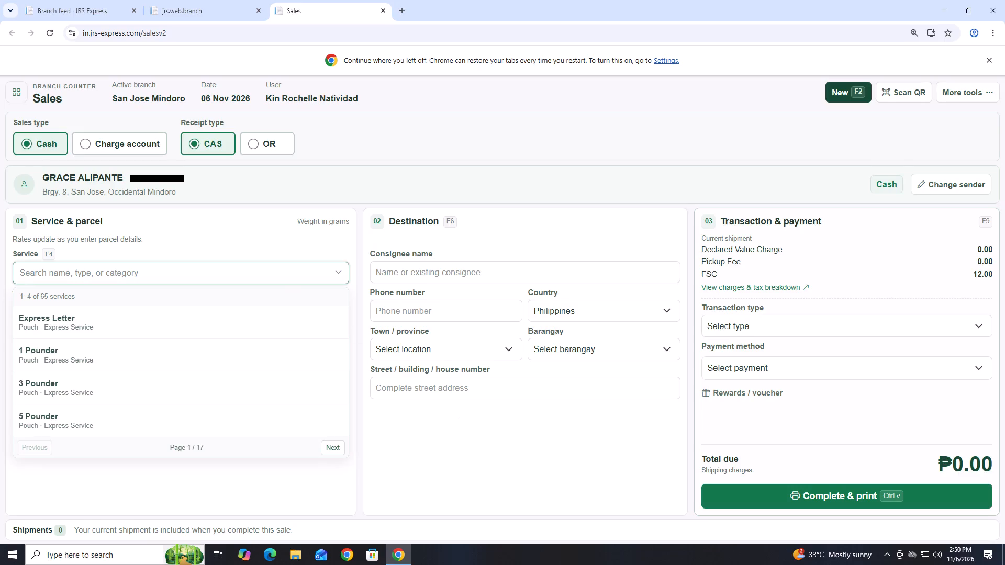
Choose the 1 Pounder express pouch as the shipment's service.
click(65, 359)
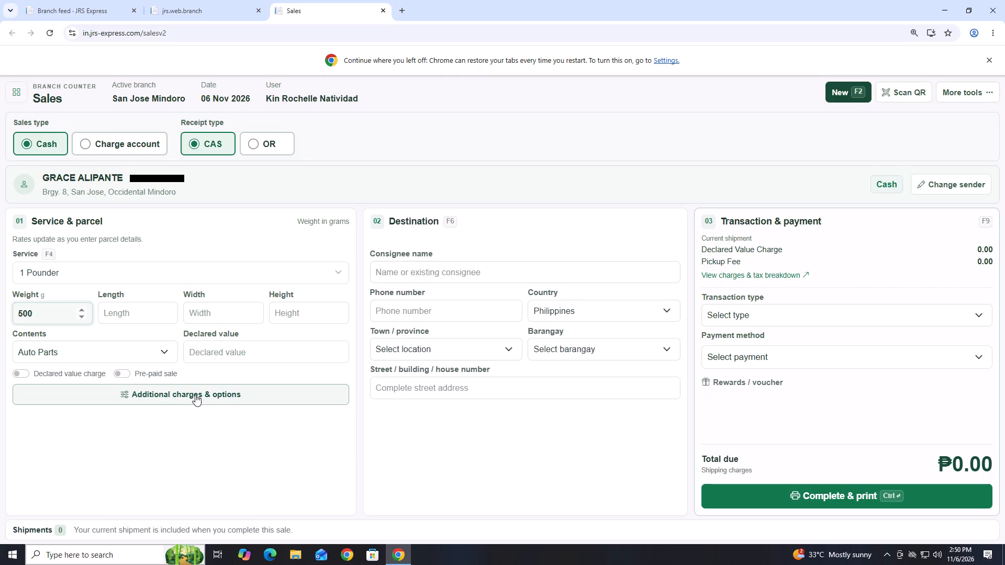
Try to add the FSC Air charge to the shipment and close the additional charges.
click(195, 394)
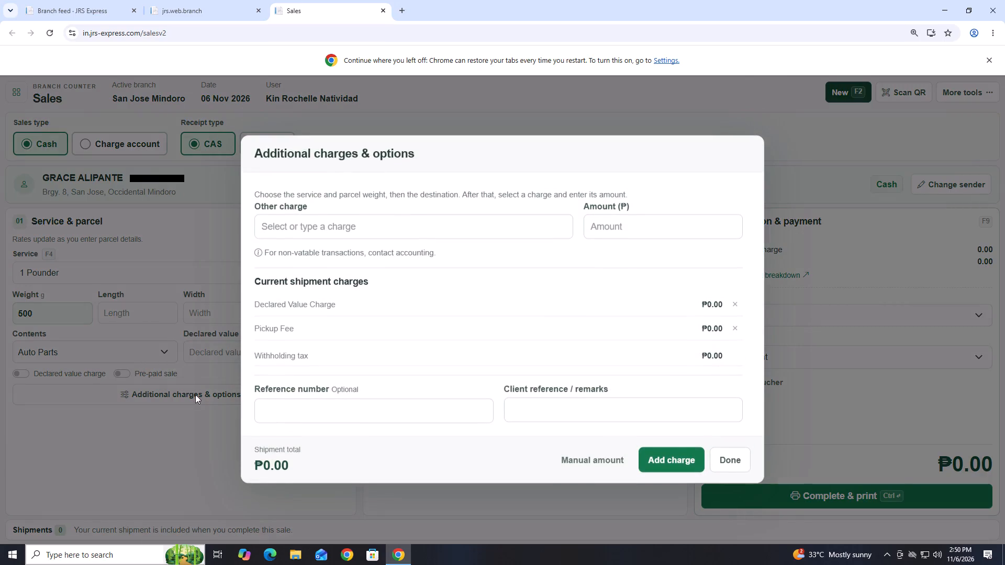
click(167, 349)
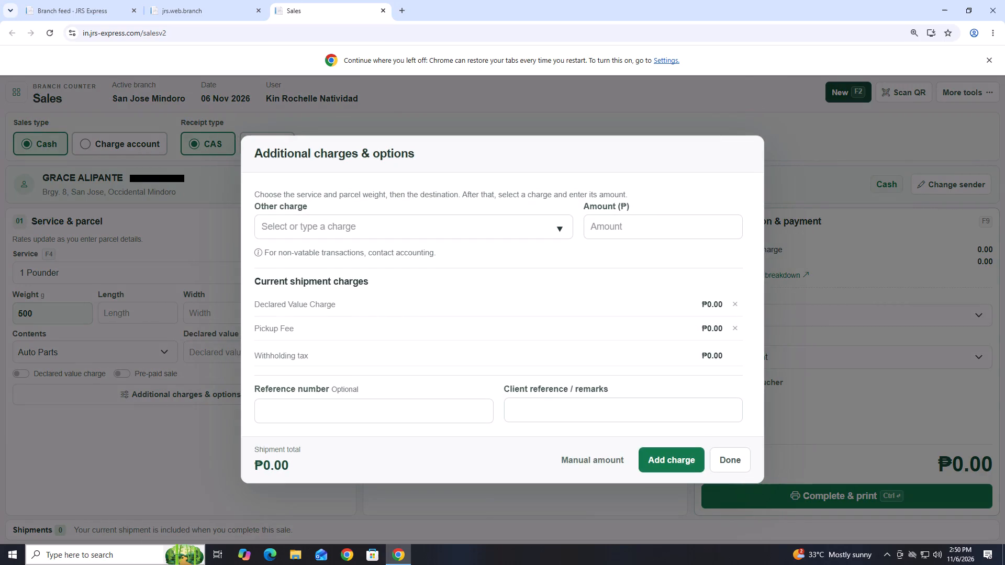
click(444, 228)
click(388, 273)
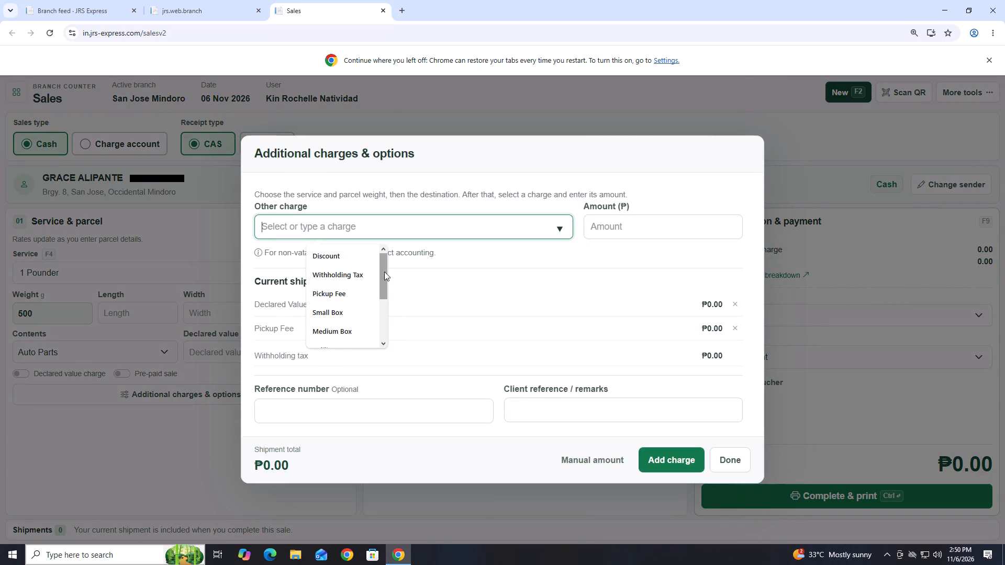
drag(384, 273, 384, 343)
click(351, 338)
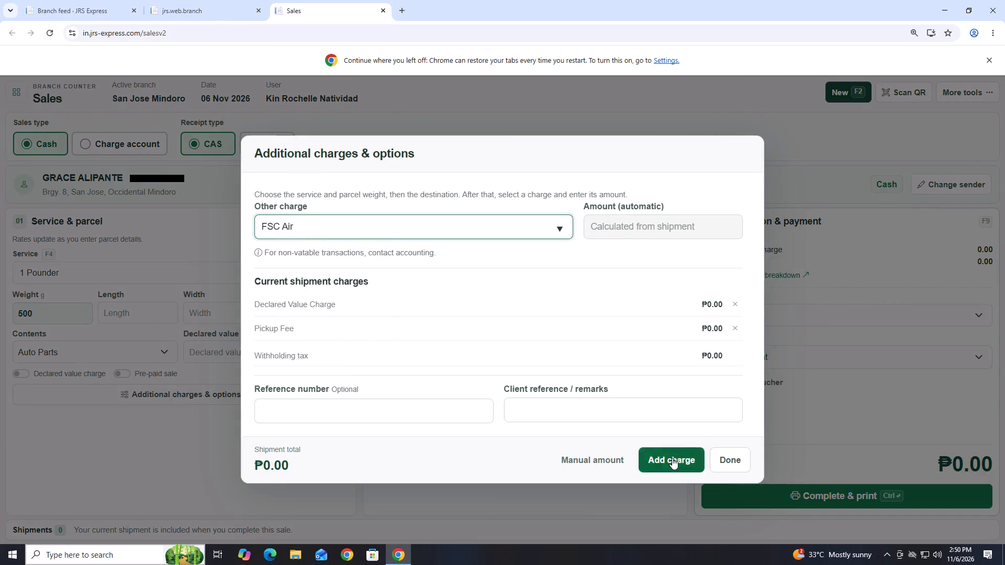
click(672, 458)
click(725, 473)
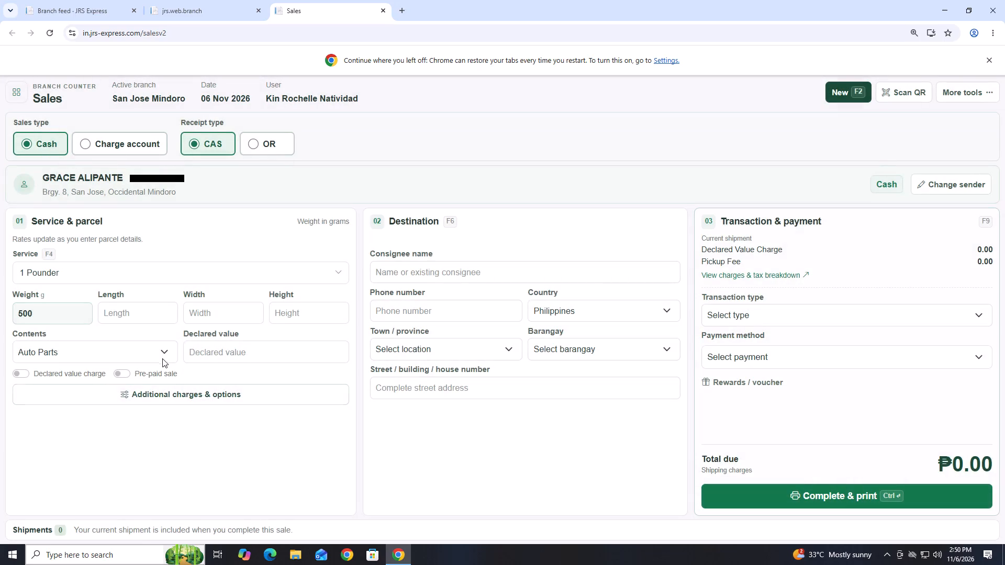
Set the parcel's contents to Documents.
click(171, 349)
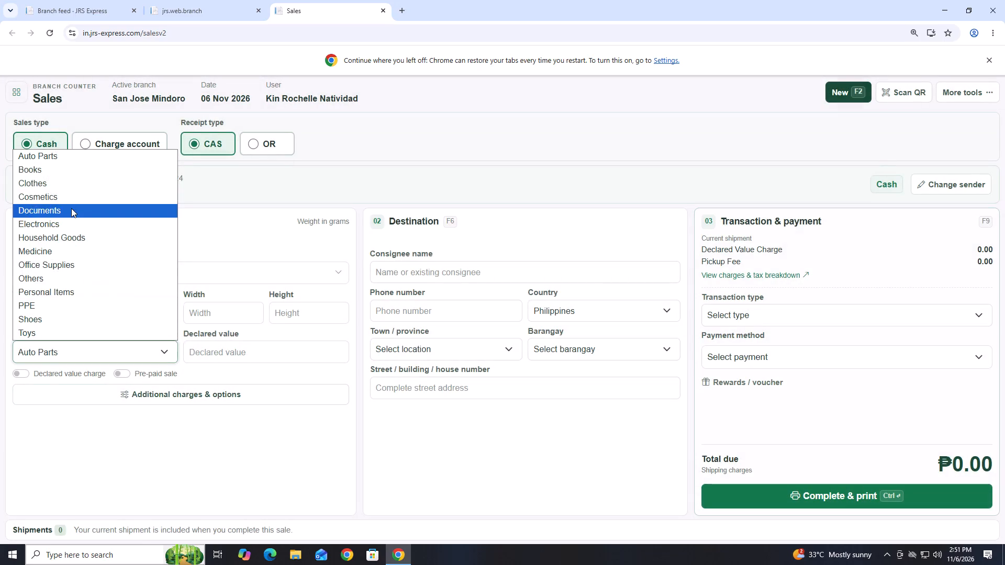
click(71, 208)
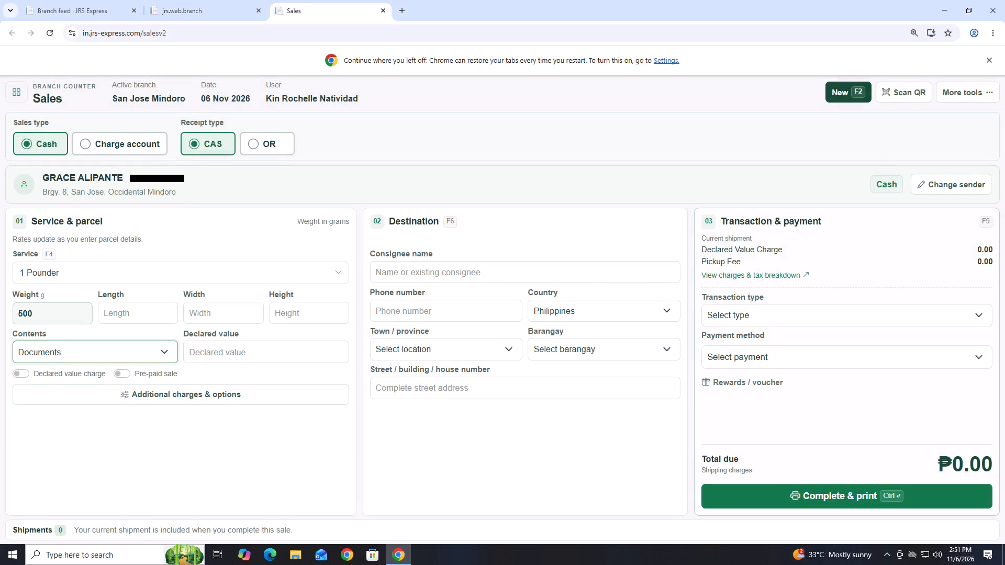
Enter the consignee's name for the destination, using the saved suggestion.
click(422, 275)
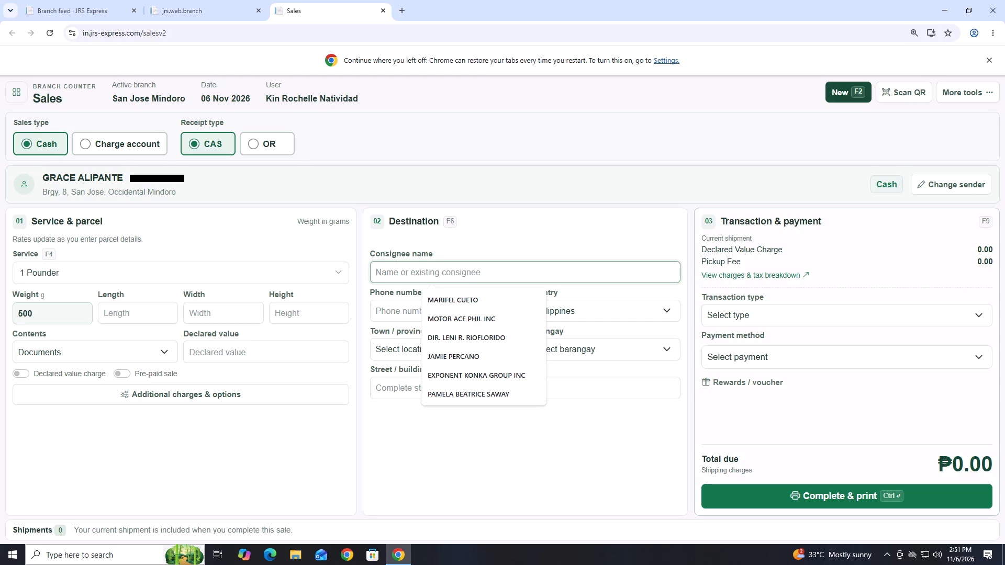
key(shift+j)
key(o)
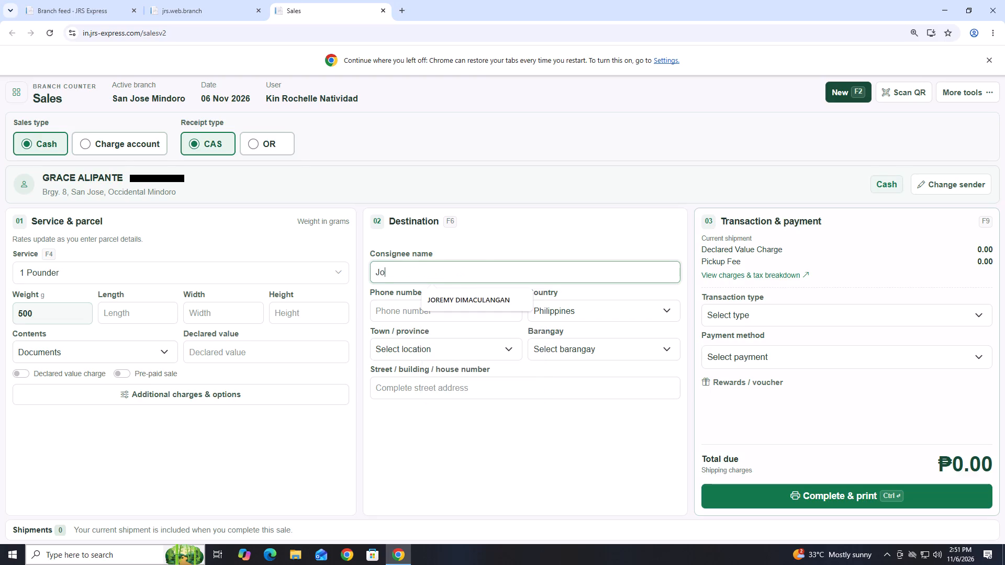
click(473, 300)
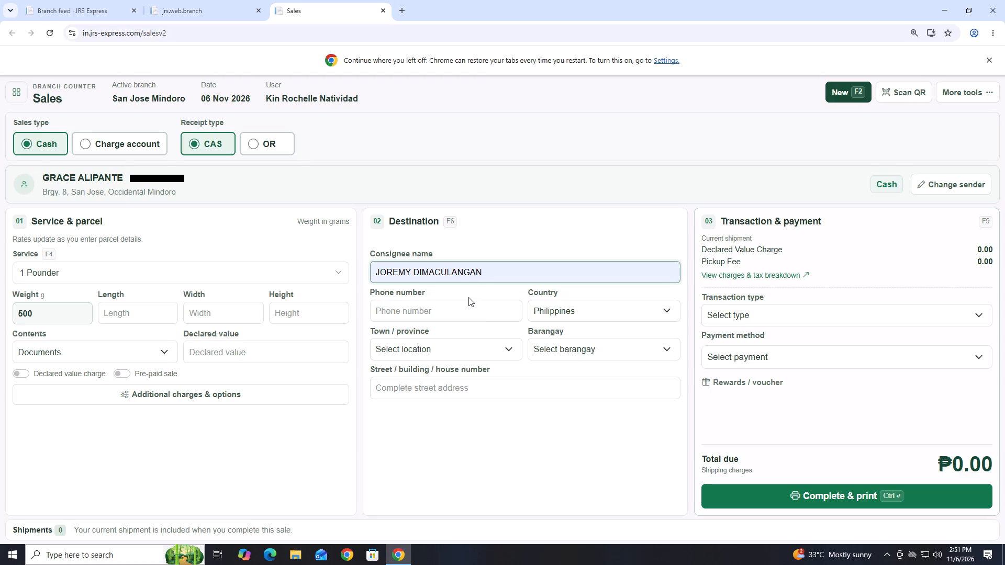
click(508, 348)
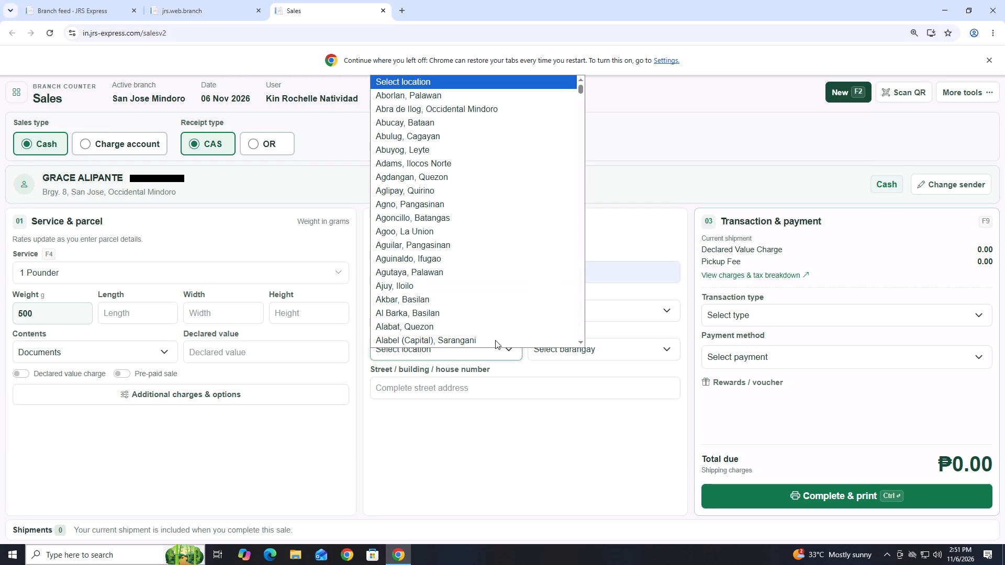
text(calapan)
click(495, 340)
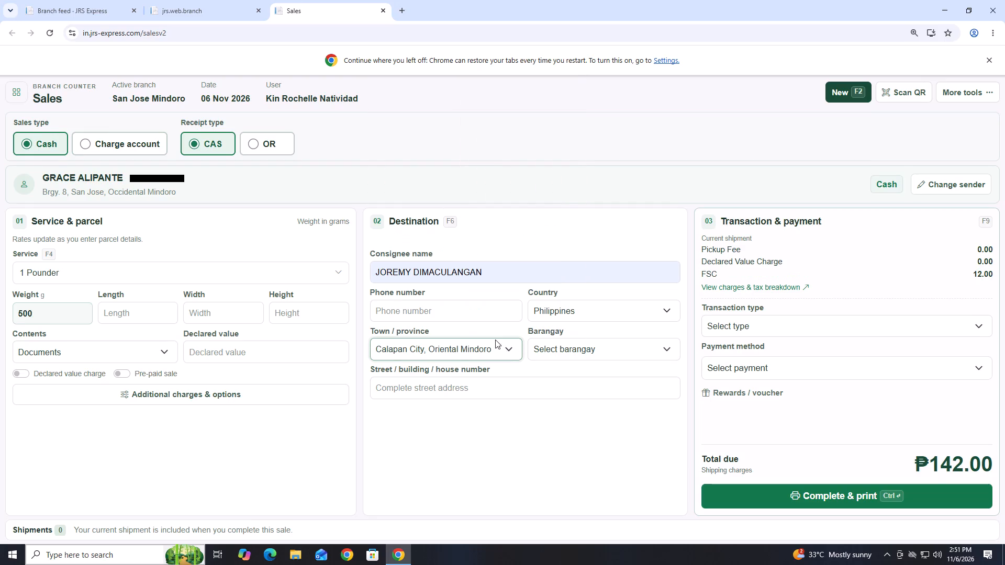
click(666, 351)
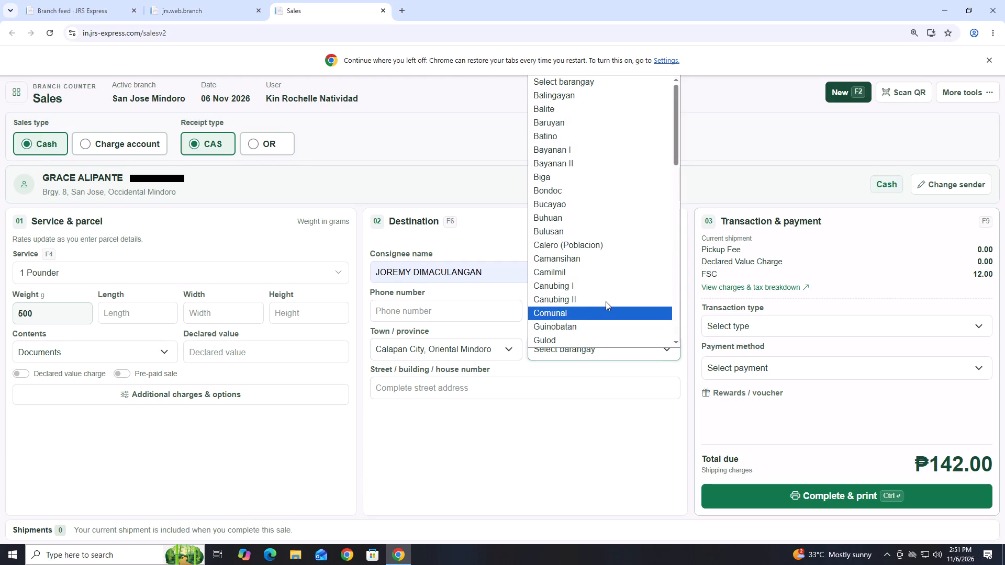
click(567, 327)
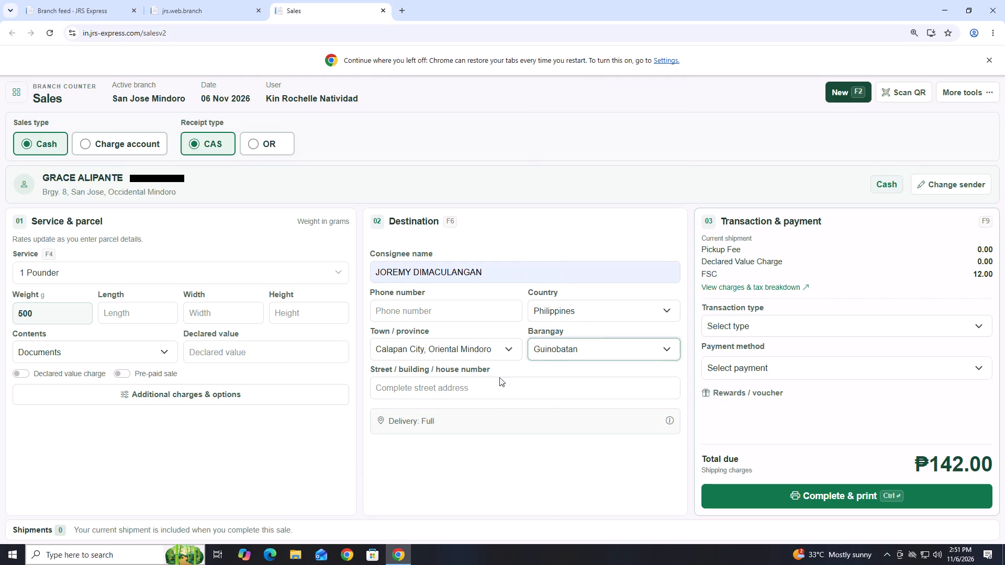
Fill in the consignee's street from the saved suggestion and append "Brgy." to it.
click(472, 385)
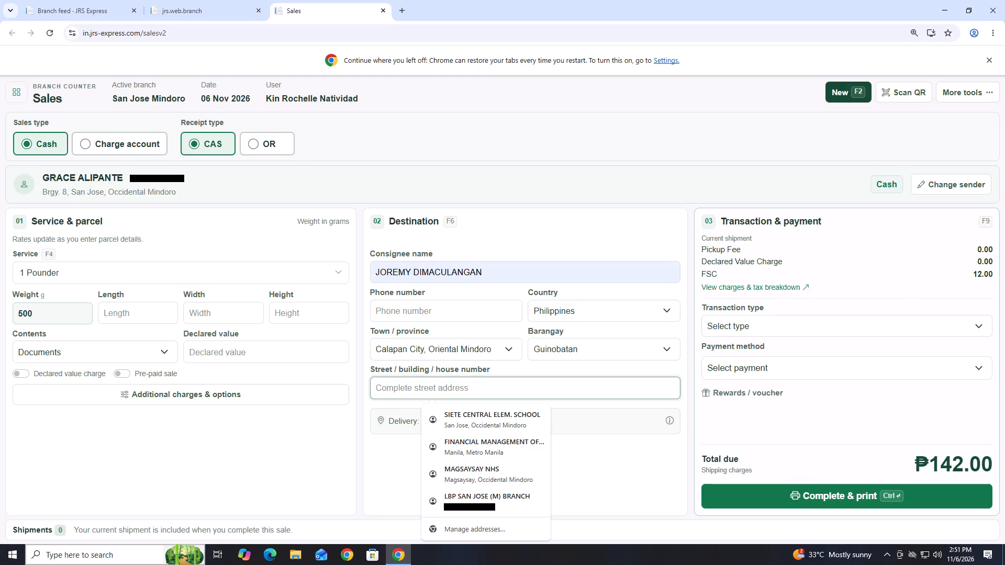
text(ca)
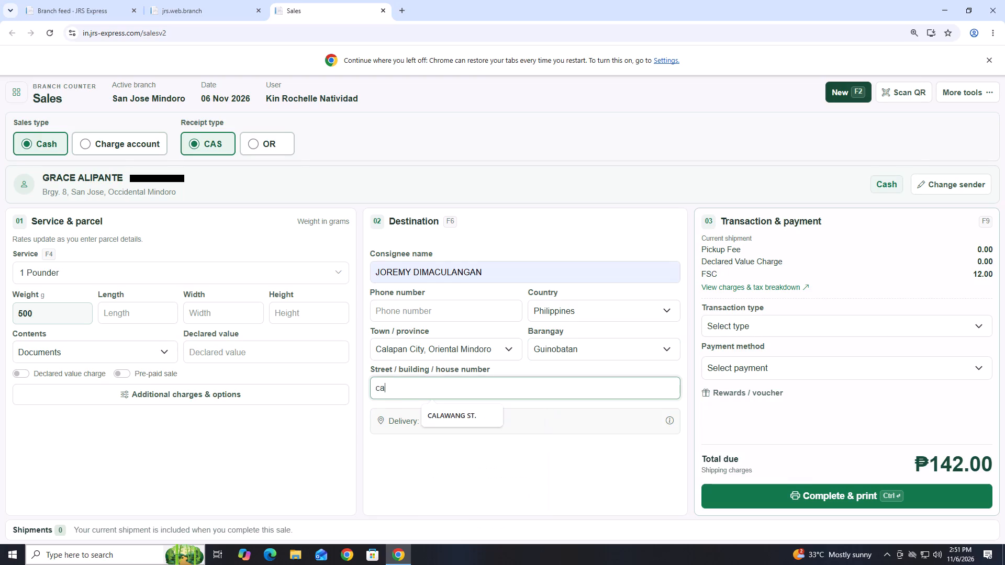
click(474, 415)
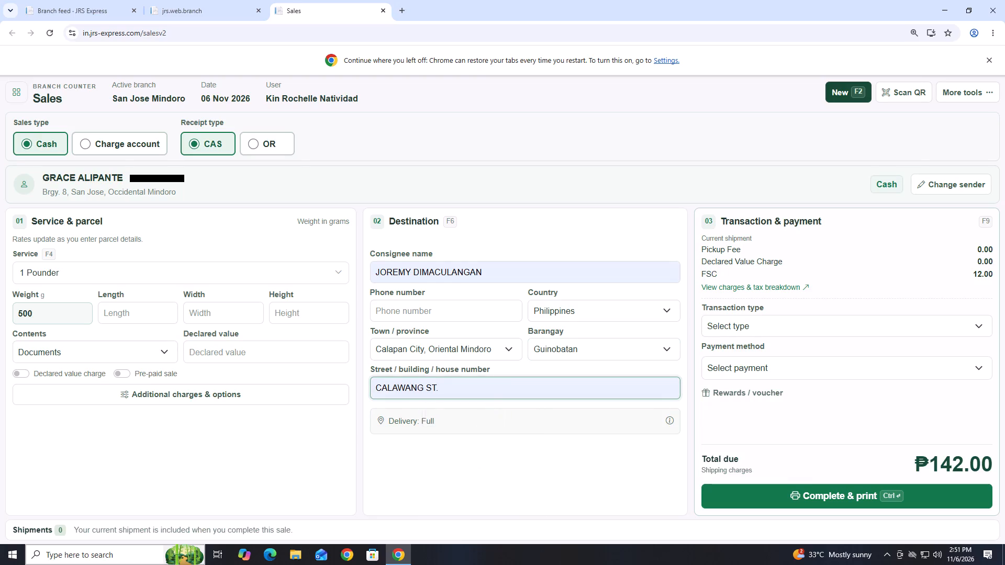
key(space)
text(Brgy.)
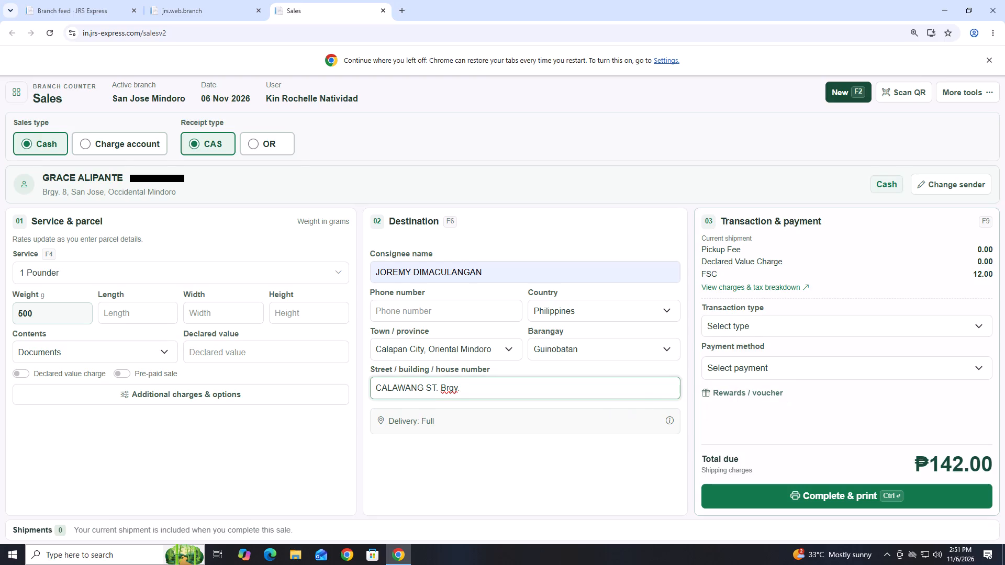
Set the transaction type to Walk in and the payment method to Cash.
click(976, 322)
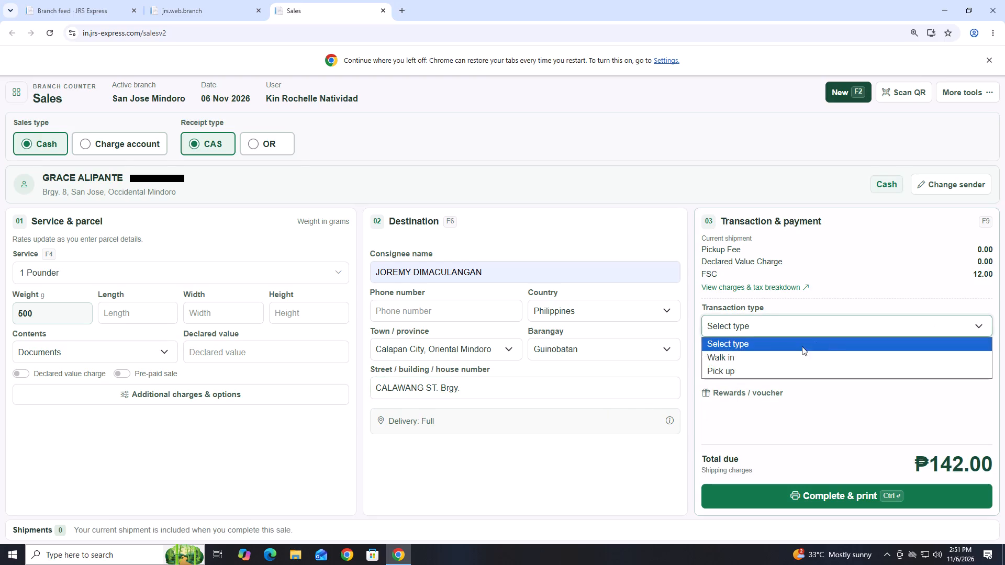
click(747, 356)
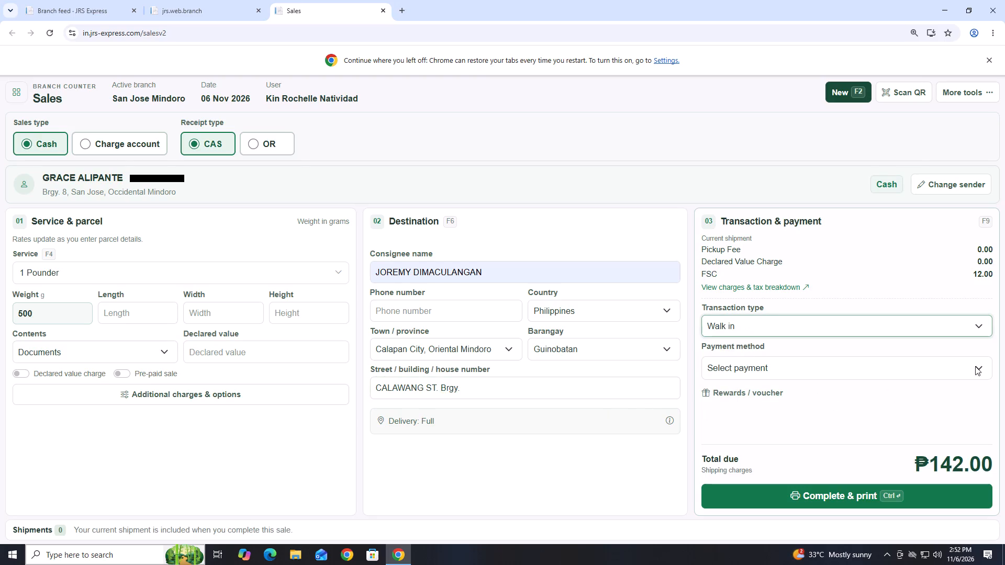
click(979, 366)
click(720, 404)
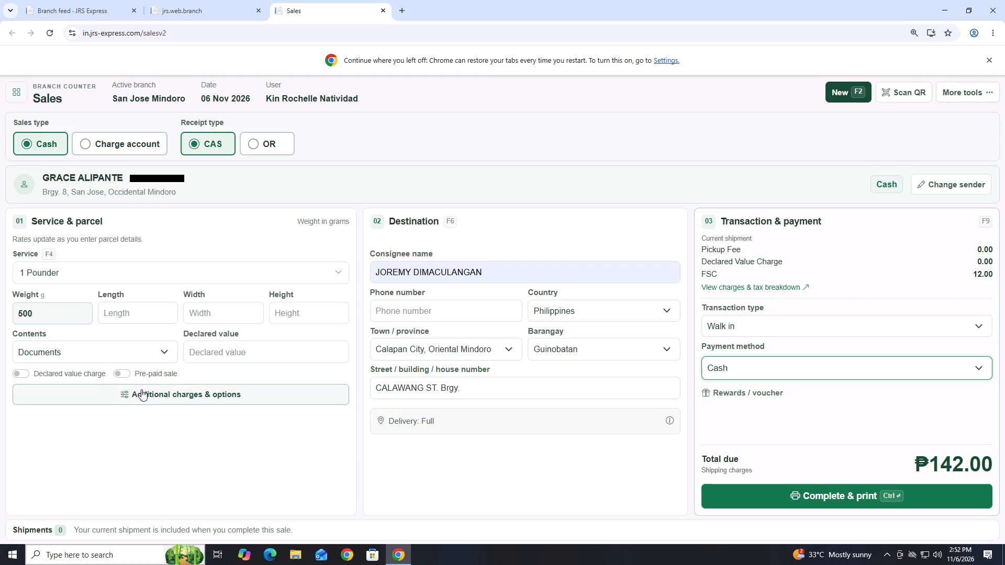
Add the FSC Air charge to the shipment's additional charges and finish the charge entry.
click(196, 395)
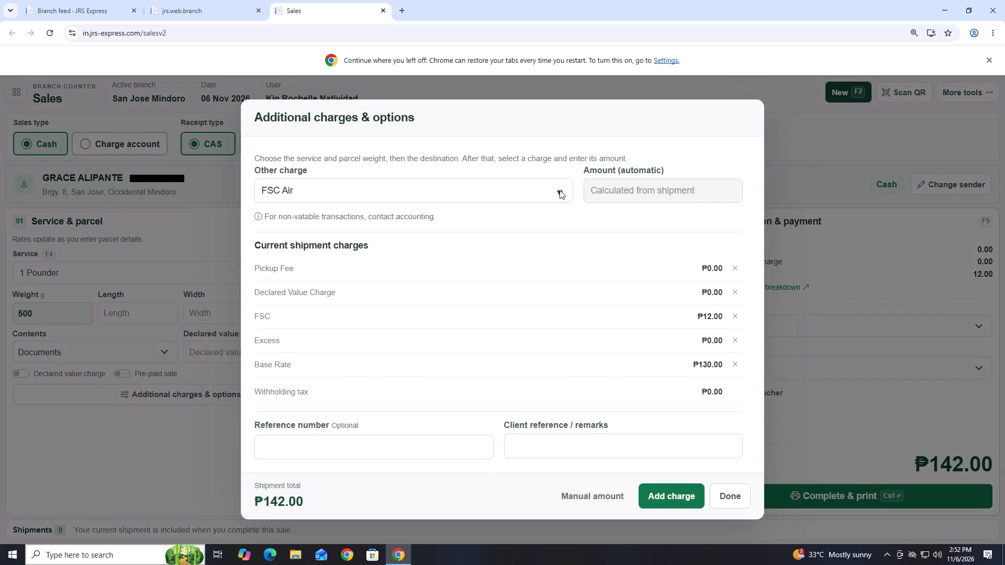
click(672, 501)
click(739, 514)
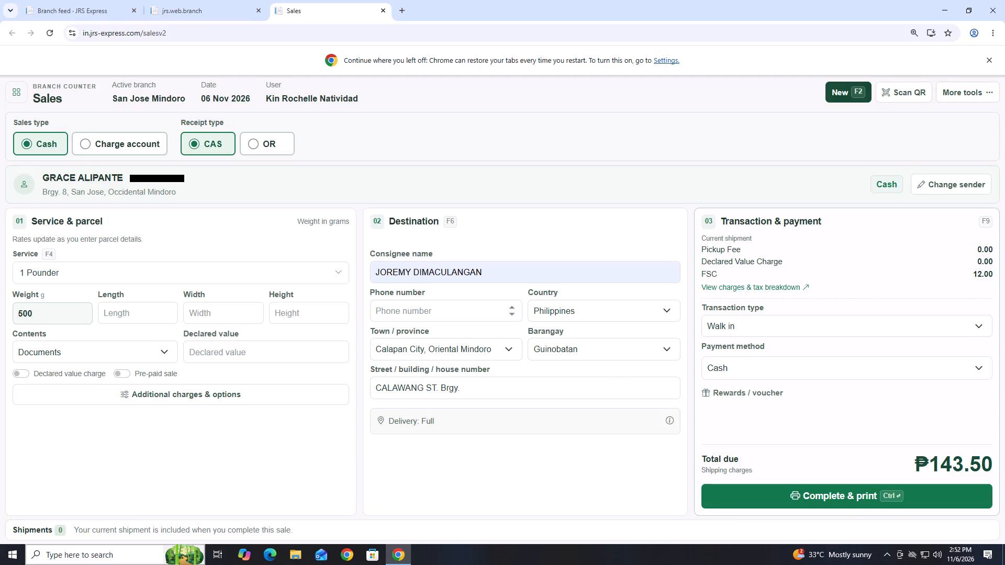
Complete the sale and print all pages of its labels on the Xprinter XP-410B.
click(822, 493)
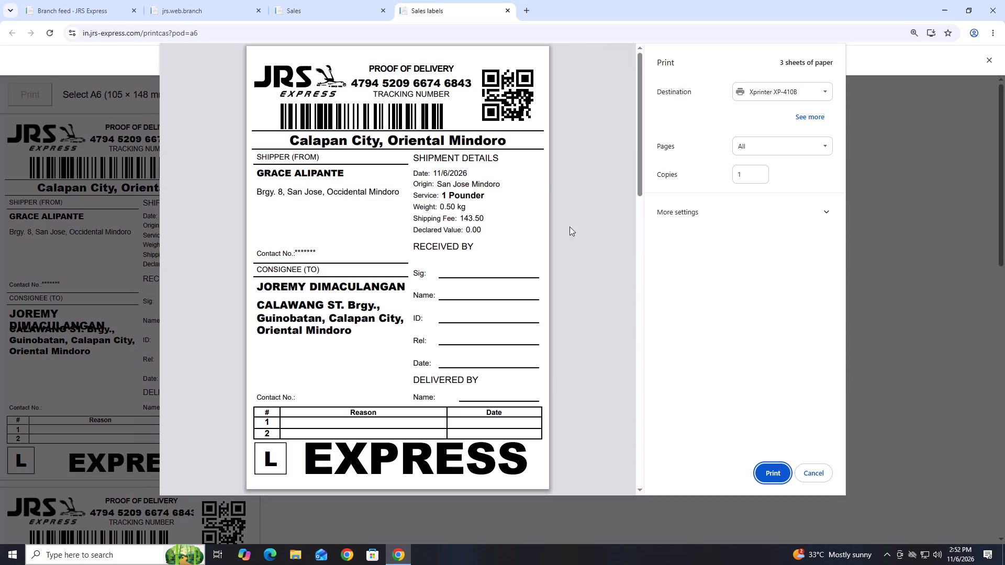
click(773, 476)
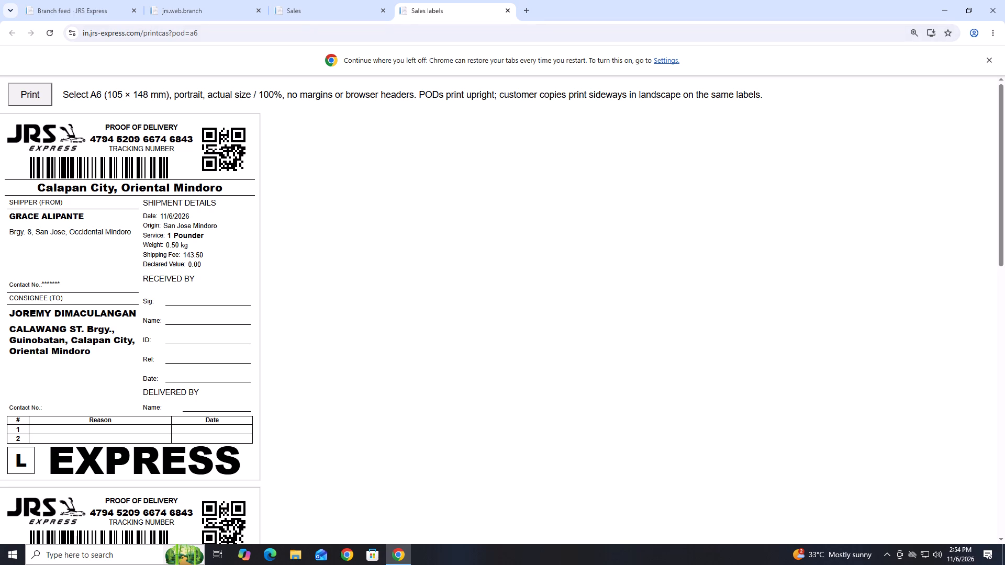
Return to the Sales V2 page, ready for a new transaction.
click(237, 13)
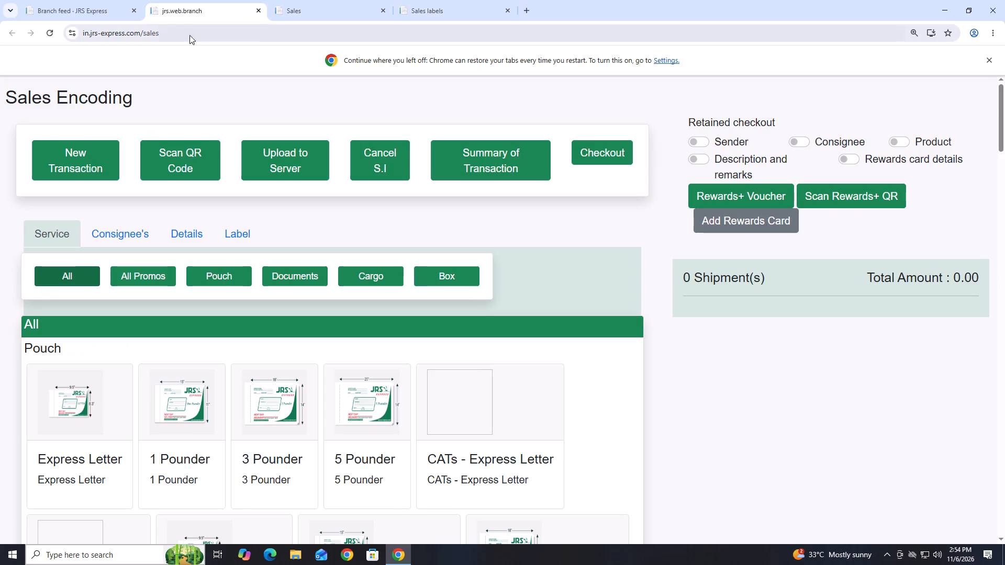
click(309, 11)
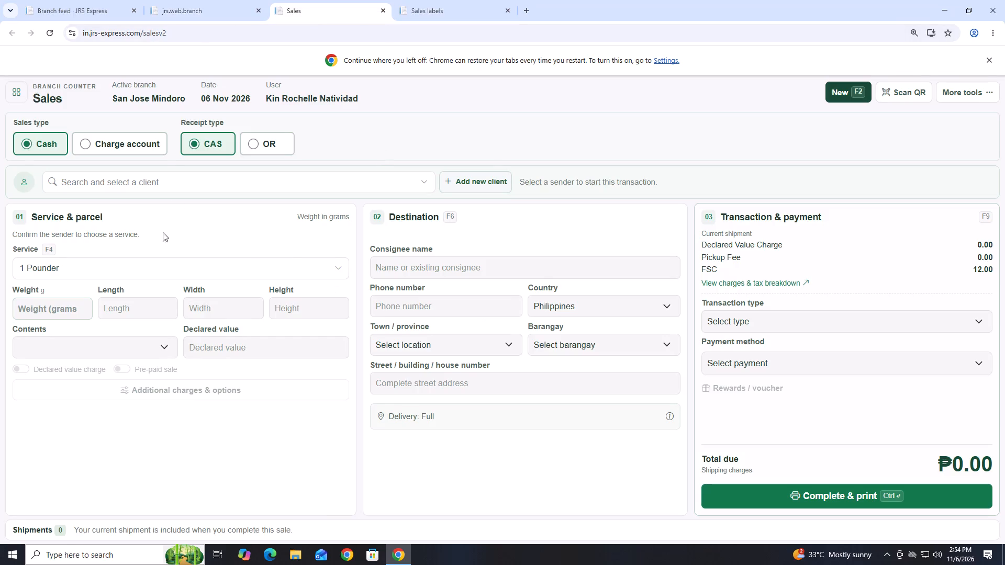
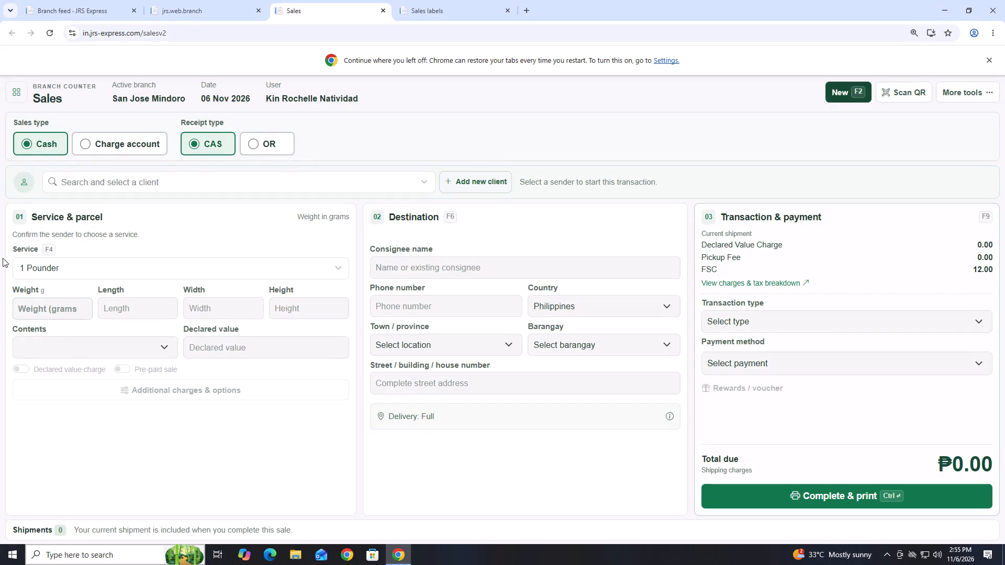
Search the clients for Leilani, choose the first walk-in match at PILOT E/S, San Jose, and confirm the sender details.
click(76, 184)
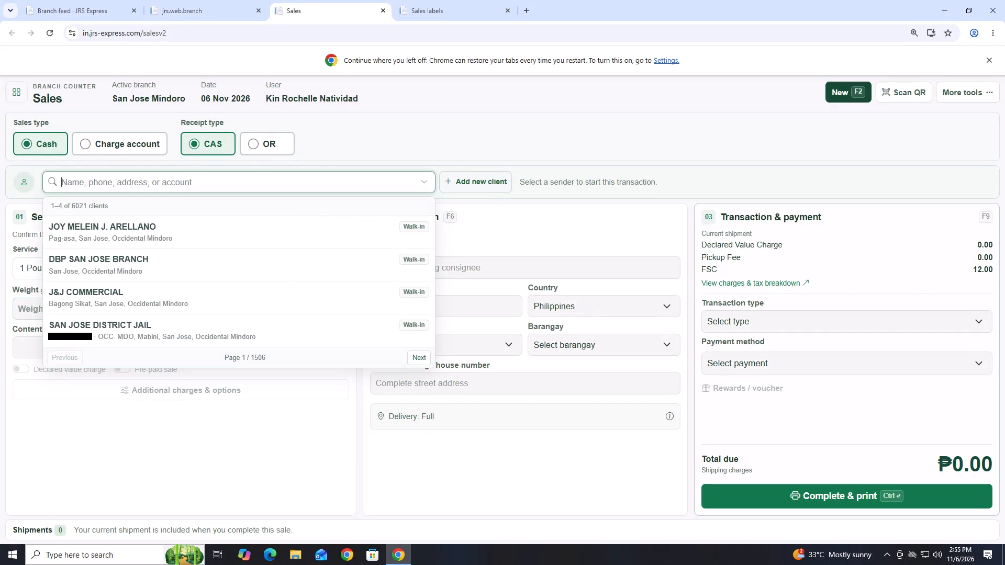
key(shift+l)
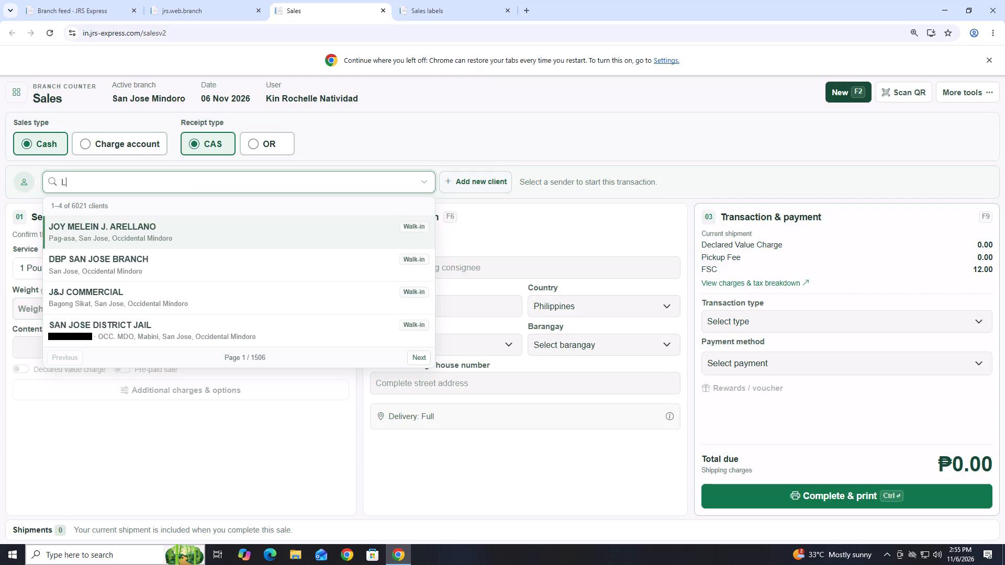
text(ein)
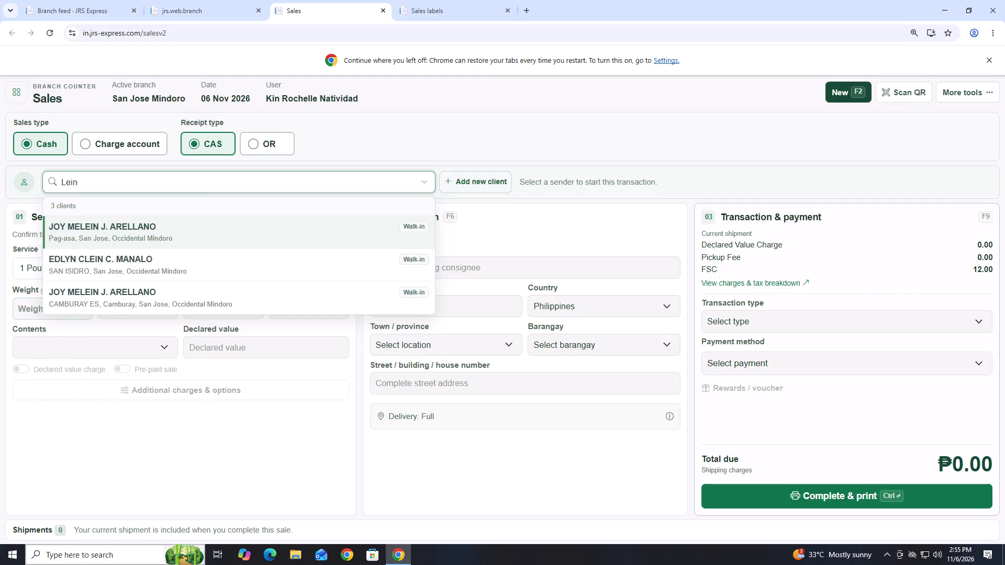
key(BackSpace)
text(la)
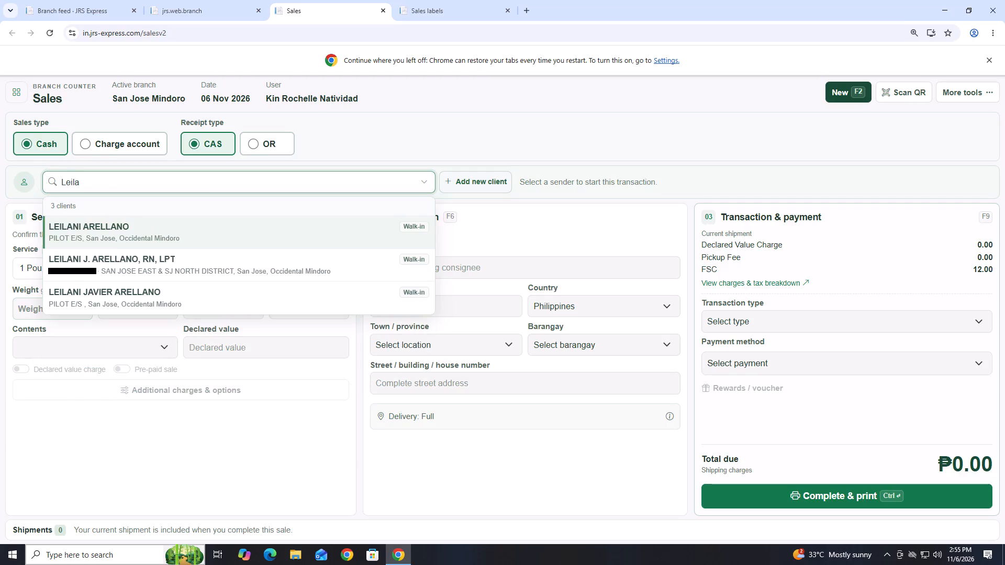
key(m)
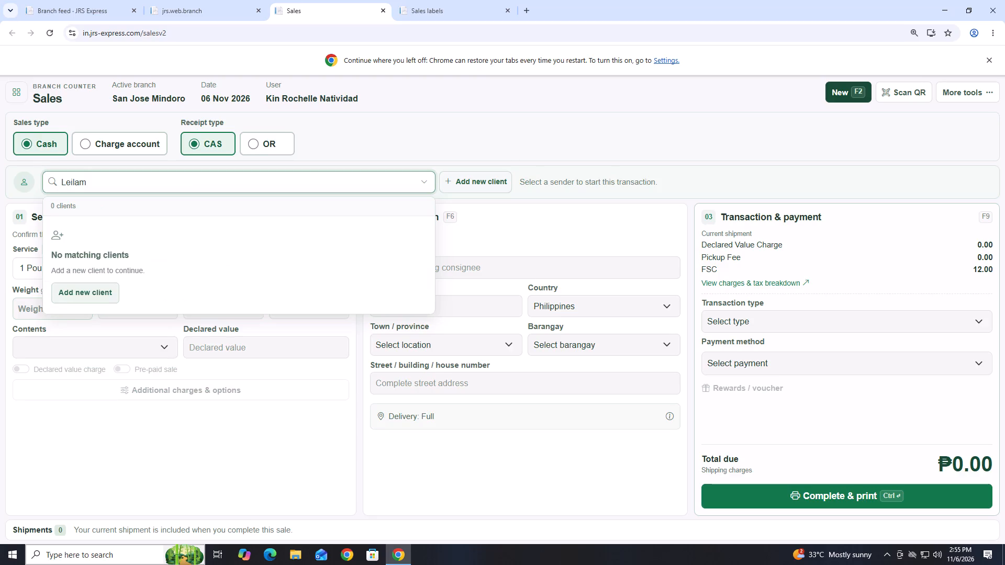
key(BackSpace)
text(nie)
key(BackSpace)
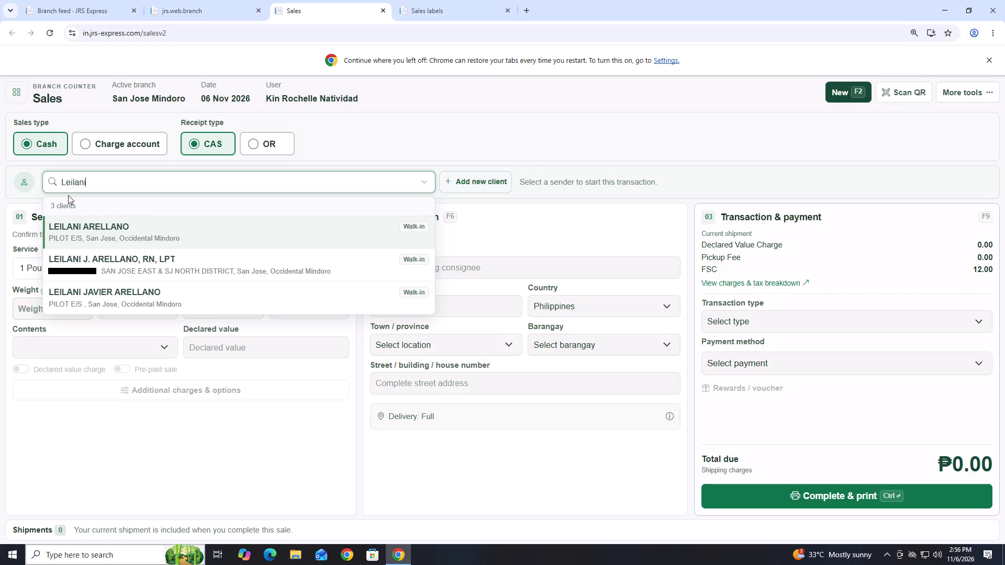
click(99, 230)
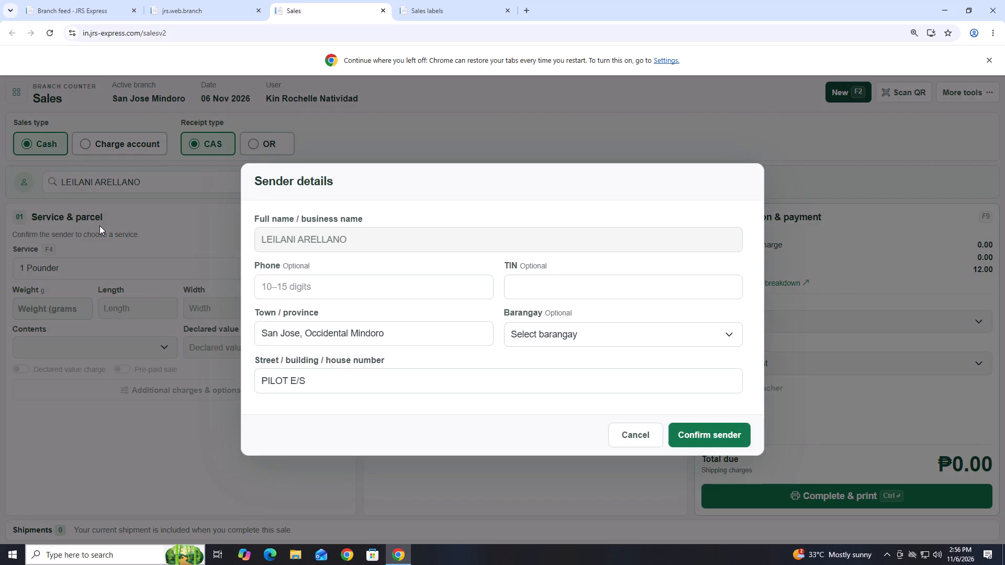
click(691, 442)
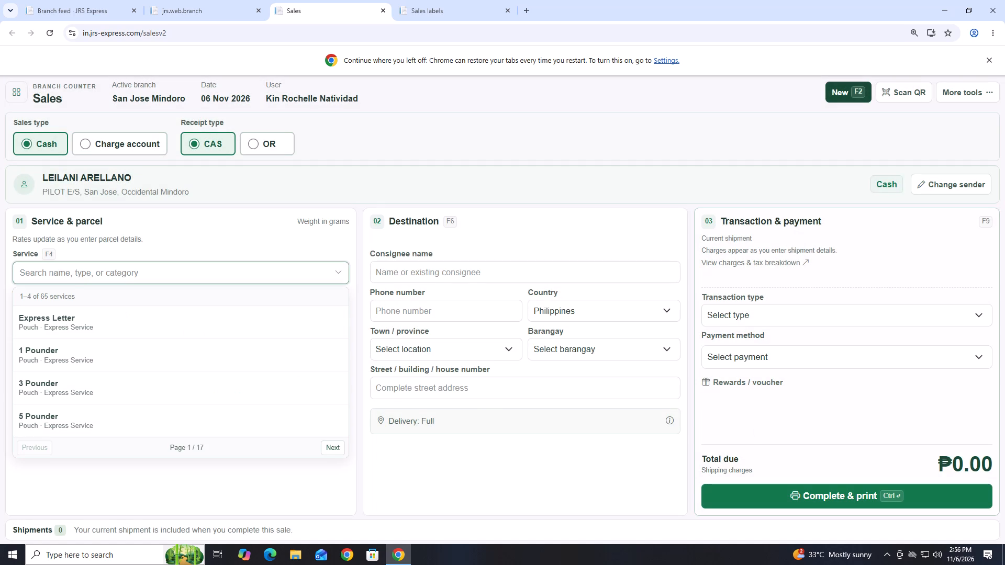
Choose the 1 Pounder express service for the parcel and set its contents to Documents.
click(58, 354)
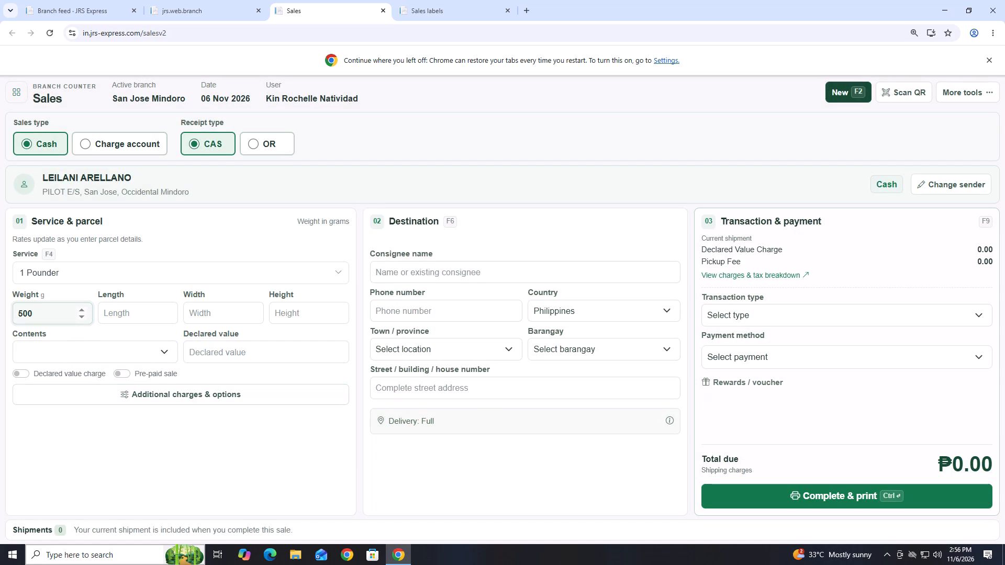
click(167, 352)
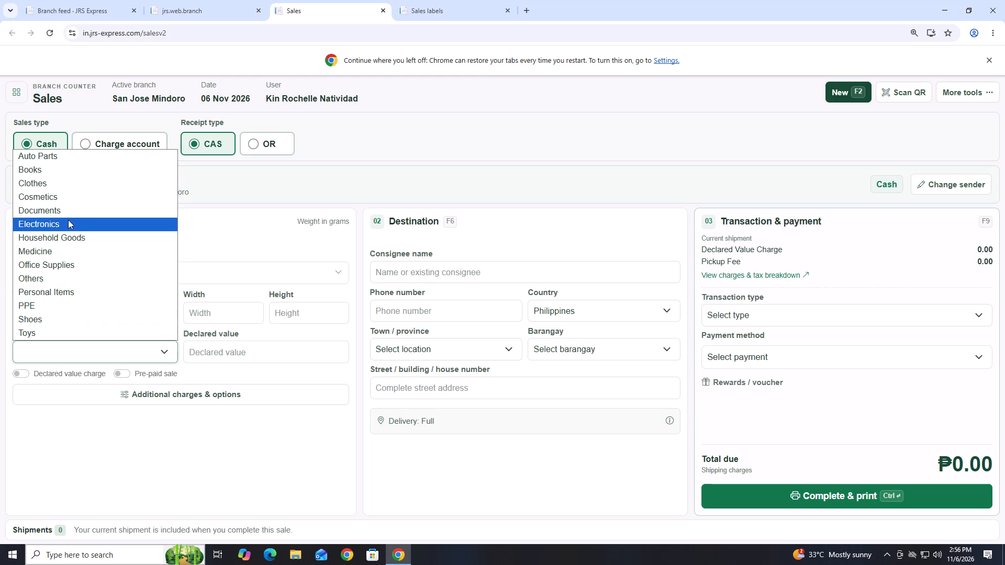
click(70, 211)
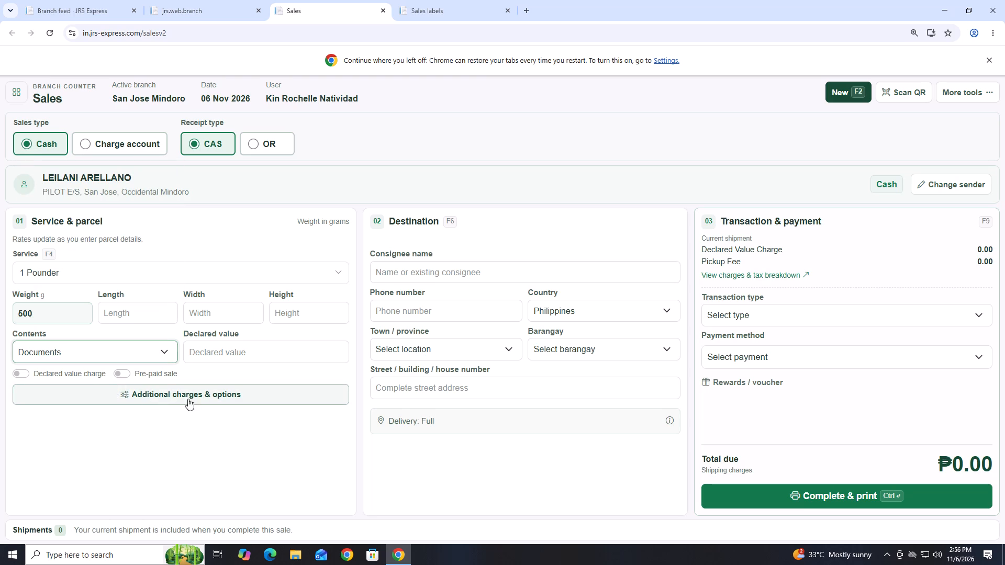
Enter the consignee's full name with the middle initial and the MD suffix in the destination details.
click(380, 274)
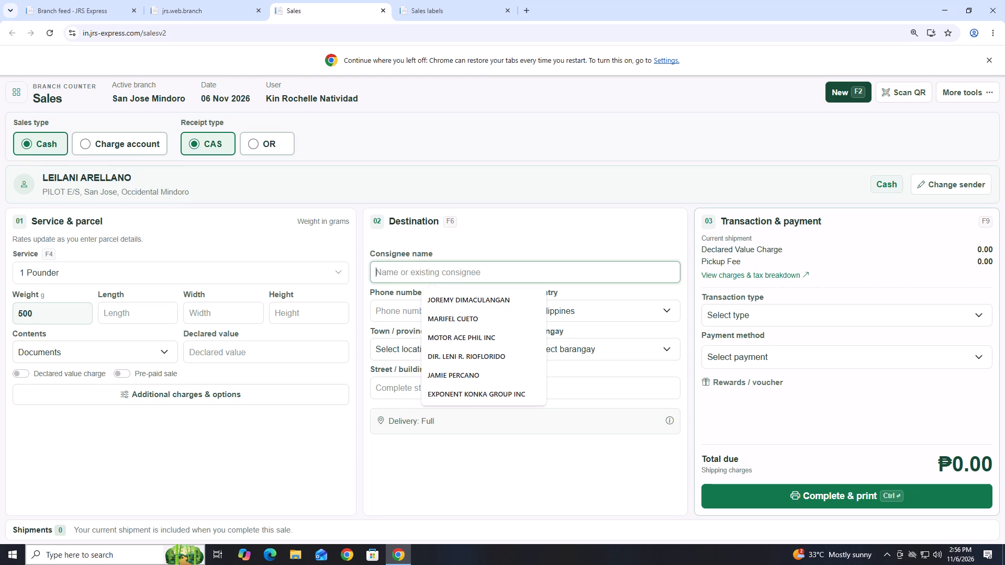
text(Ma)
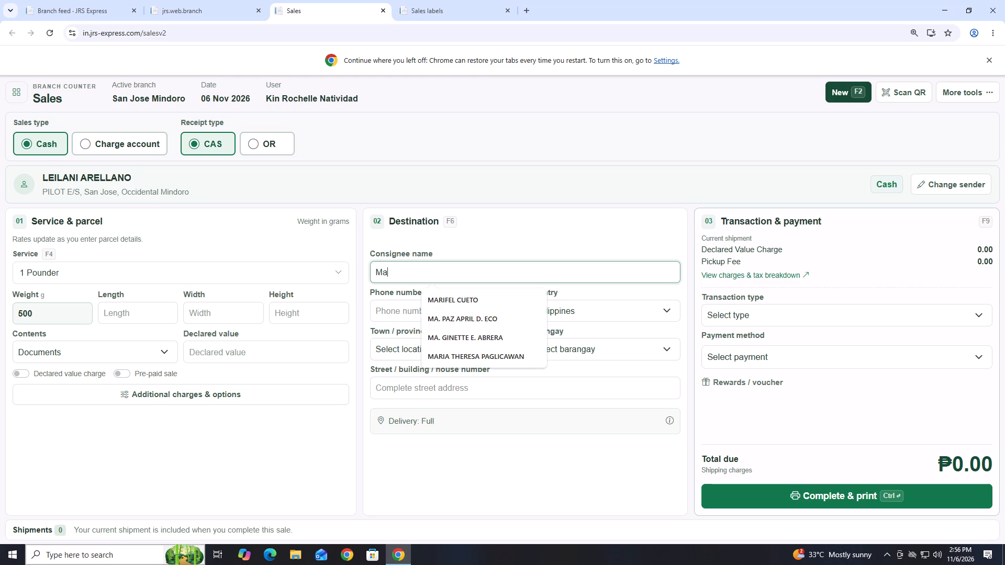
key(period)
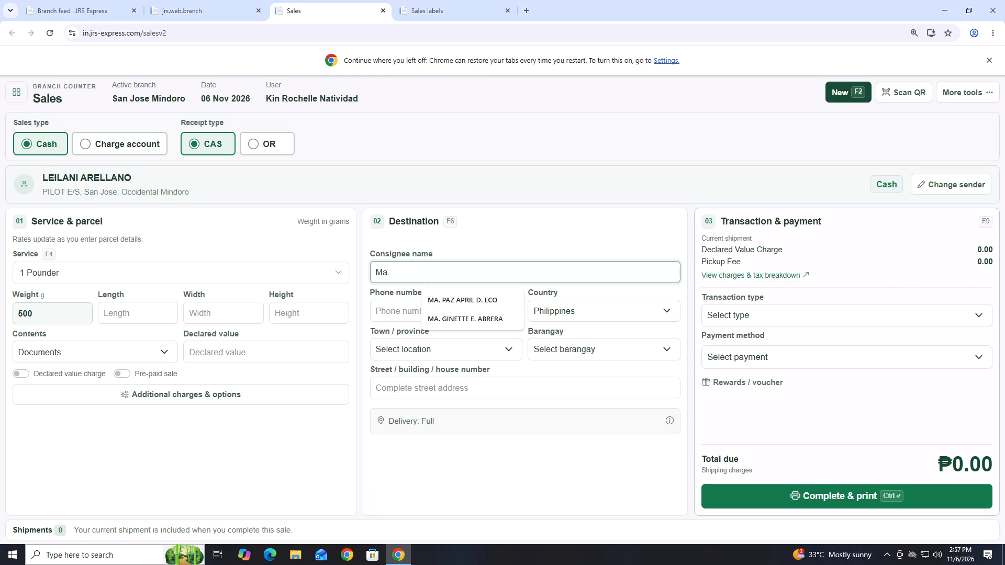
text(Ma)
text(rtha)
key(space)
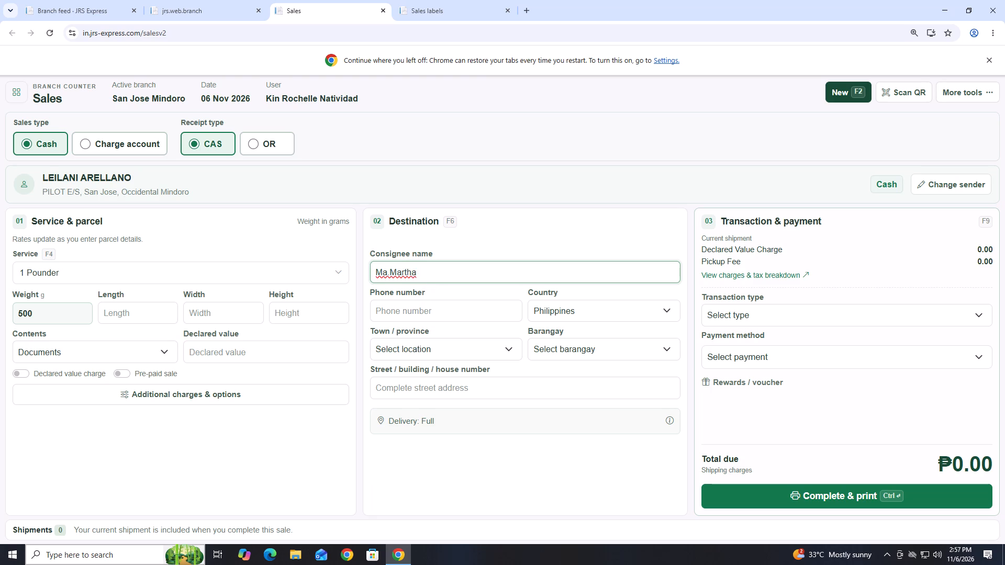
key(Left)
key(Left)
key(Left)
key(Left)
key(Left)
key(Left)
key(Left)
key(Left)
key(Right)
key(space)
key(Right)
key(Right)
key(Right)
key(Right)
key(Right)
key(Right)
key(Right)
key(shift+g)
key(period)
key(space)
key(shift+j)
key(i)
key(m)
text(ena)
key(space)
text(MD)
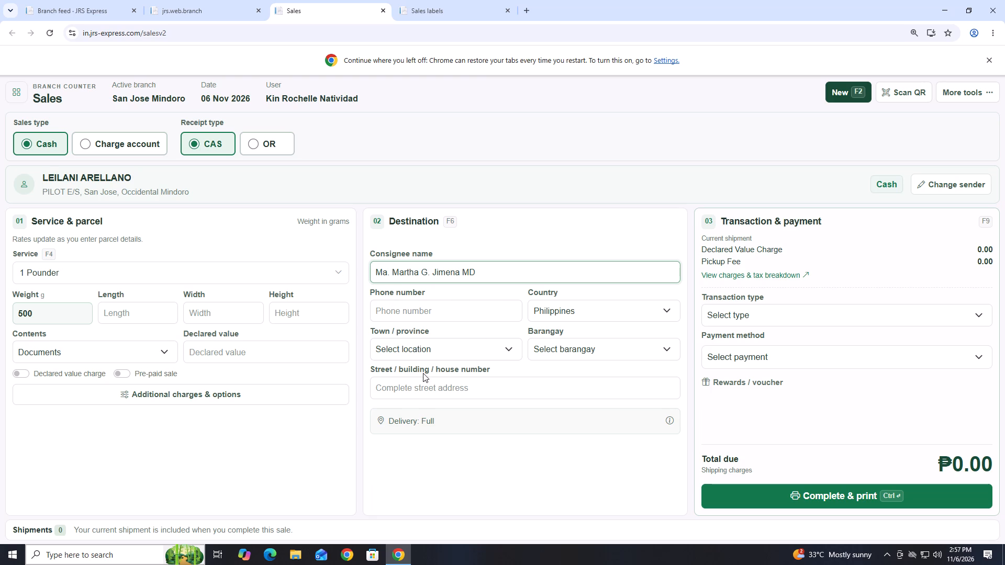
Set the destination town and province to Mamburao, Occidental Mindoro.
click(447, 343)
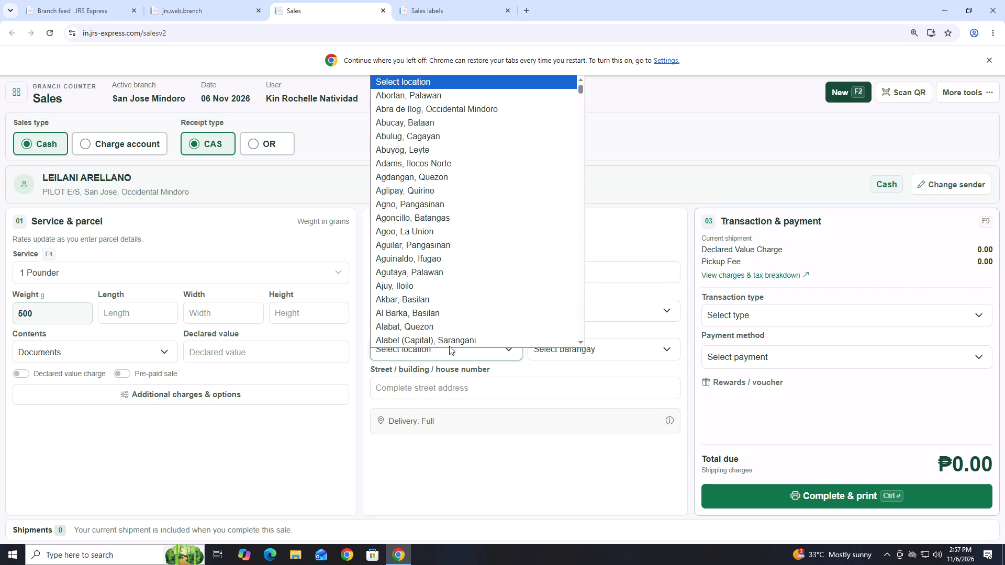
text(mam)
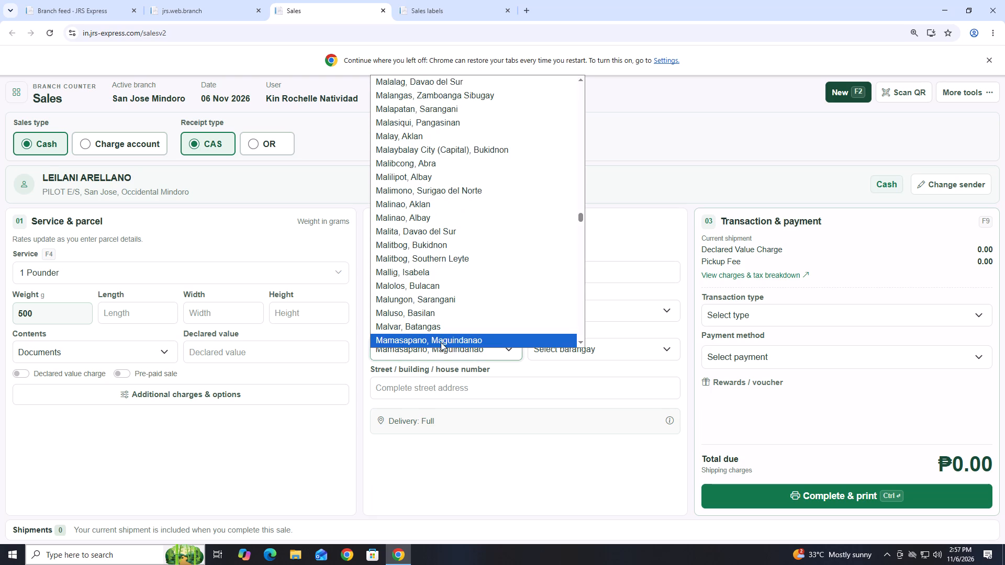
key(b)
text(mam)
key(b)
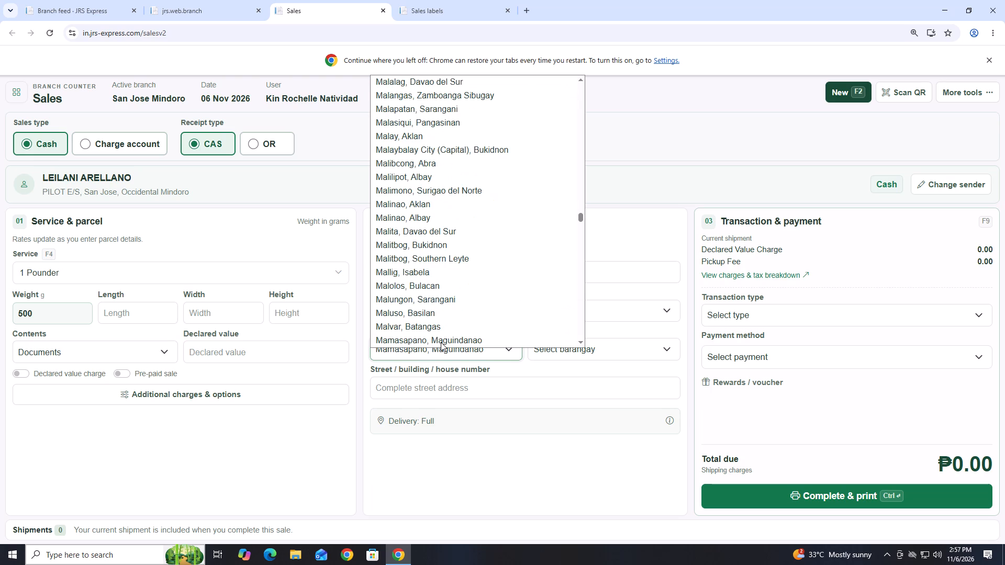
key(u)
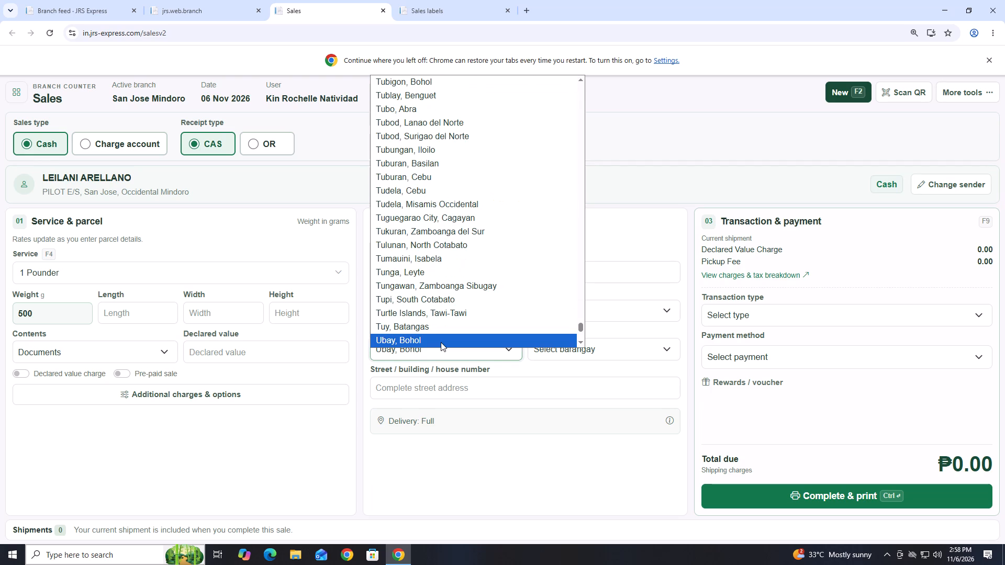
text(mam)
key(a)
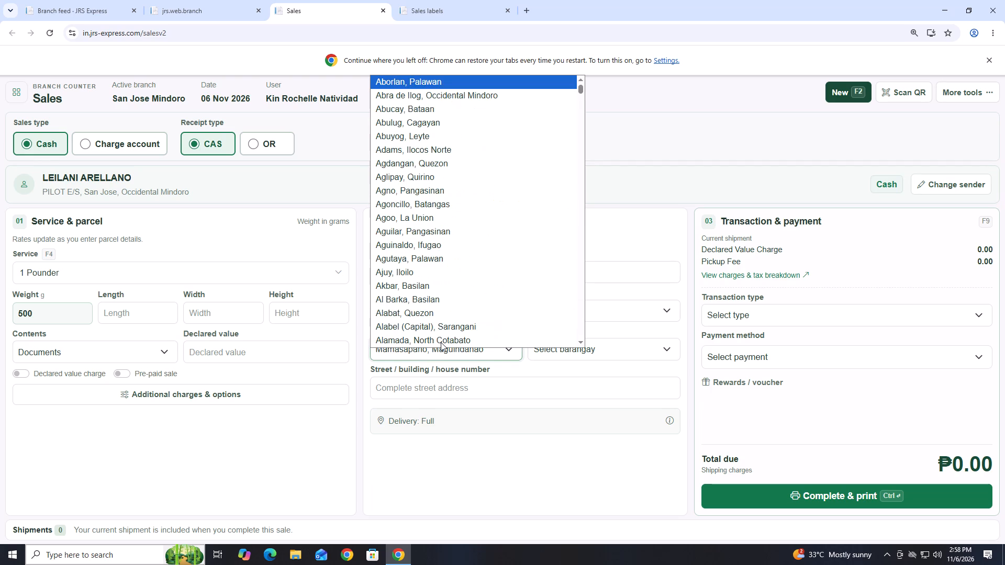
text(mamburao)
click(441, 342)
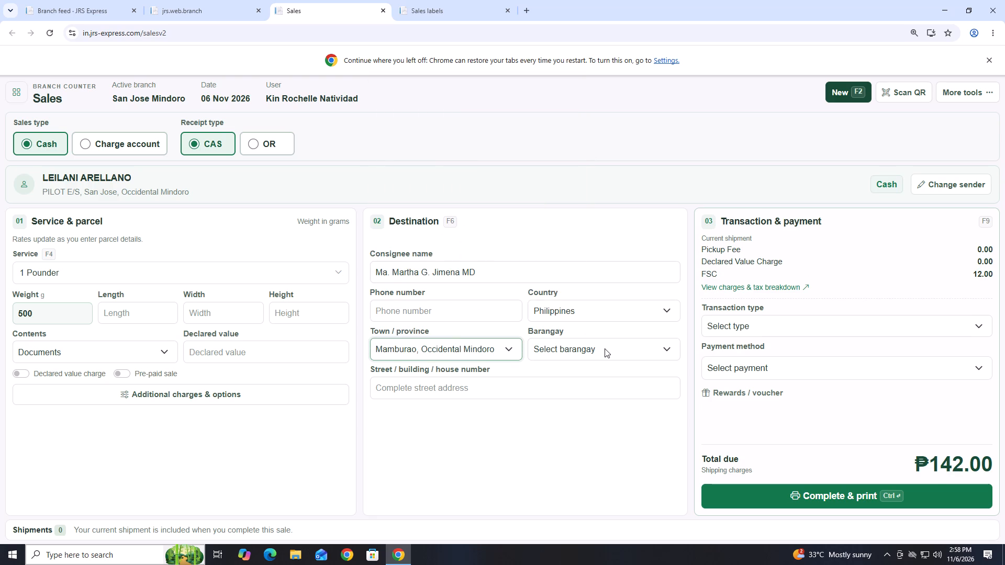
Enter "School health section" as the consignee's street address in the destination details.
click(504, 394)
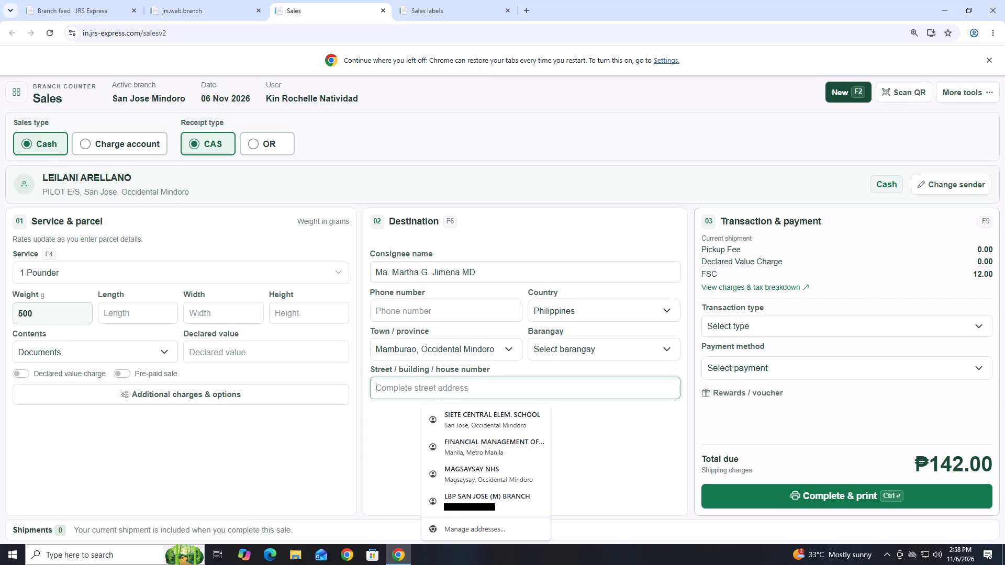
click(481, 391)
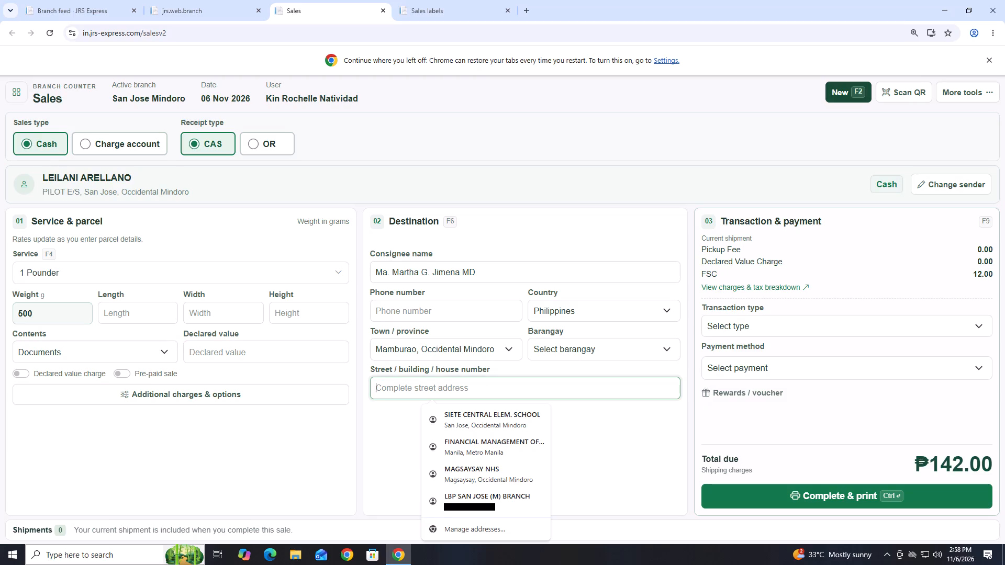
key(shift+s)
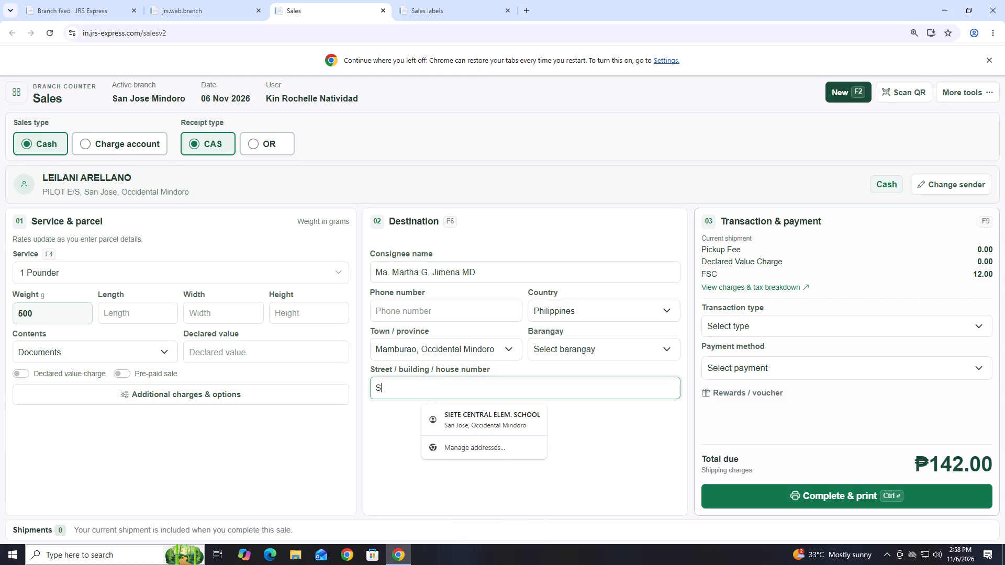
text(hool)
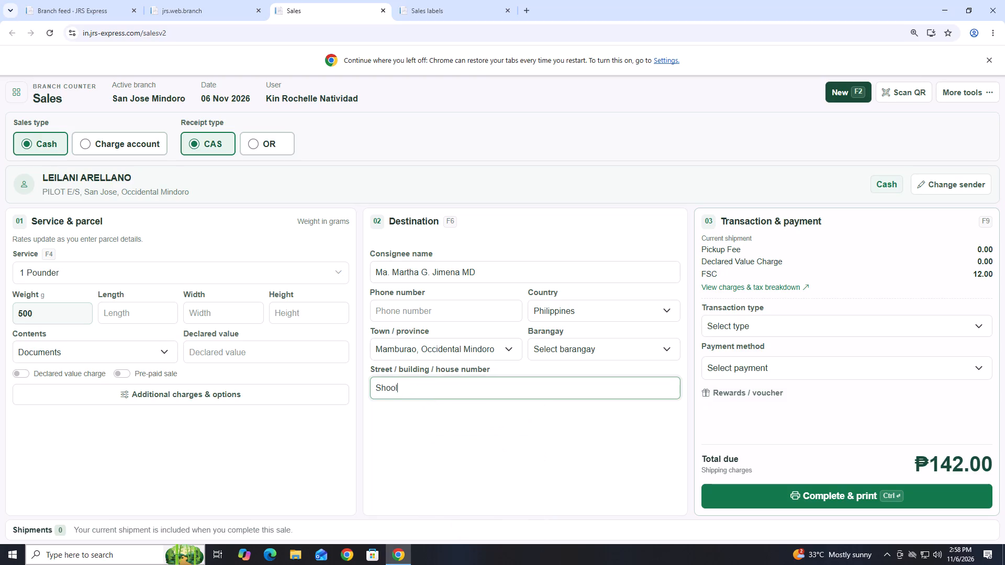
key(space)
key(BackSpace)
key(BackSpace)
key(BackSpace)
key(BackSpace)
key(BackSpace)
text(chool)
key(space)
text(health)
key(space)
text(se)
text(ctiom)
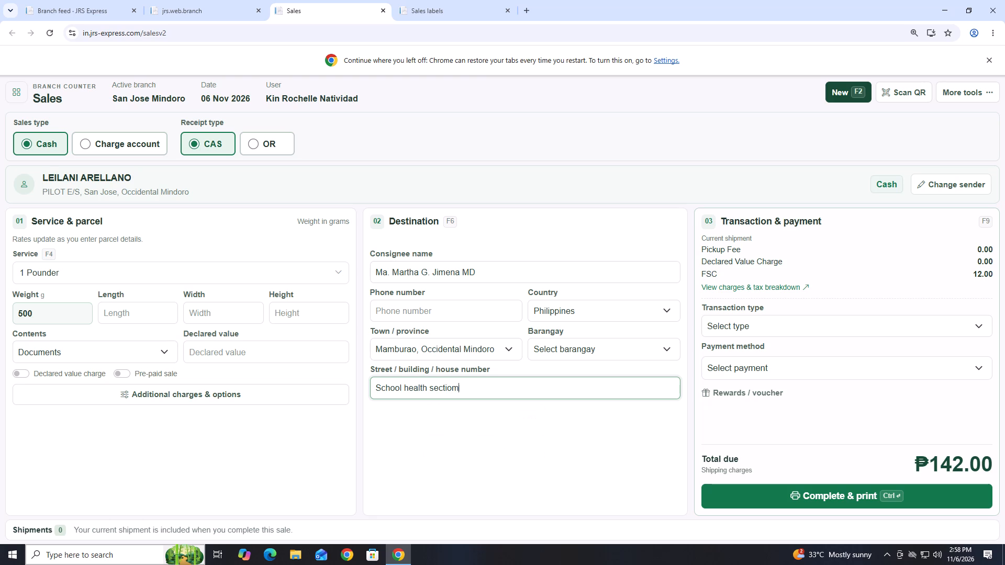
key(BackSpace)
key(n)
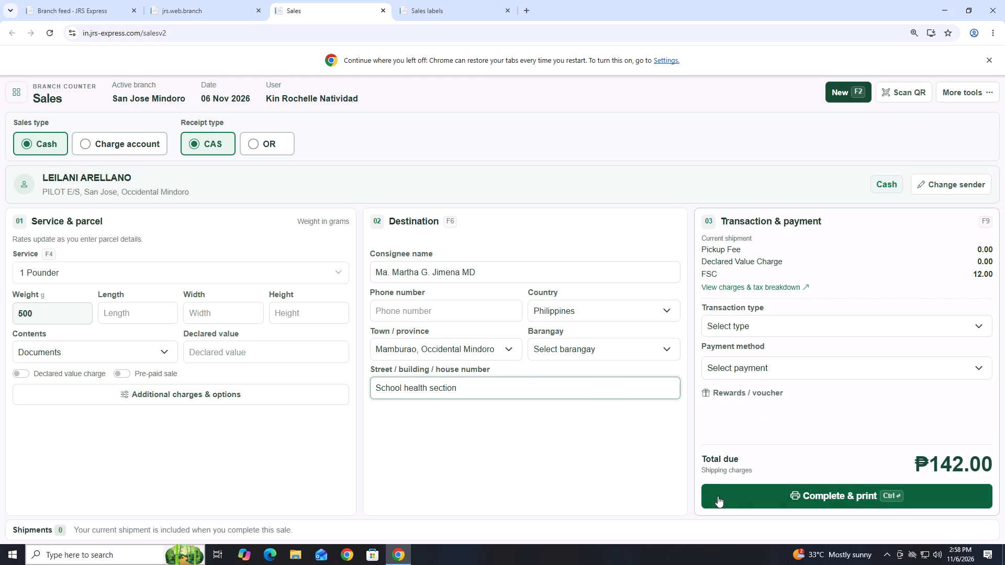
Submit 10 as the answer to the branch presence check.
click(844, 492)
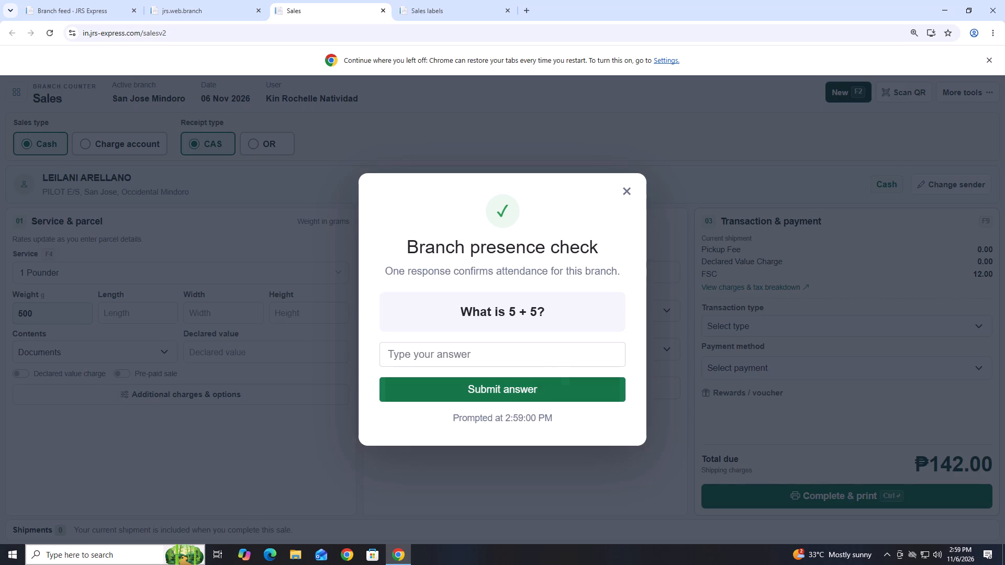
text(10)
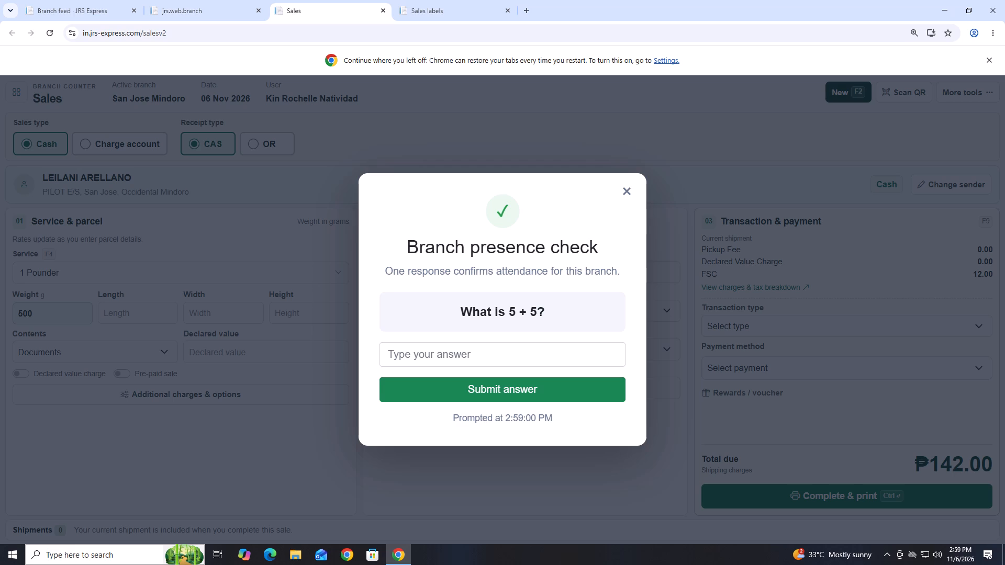
click(550, 352)
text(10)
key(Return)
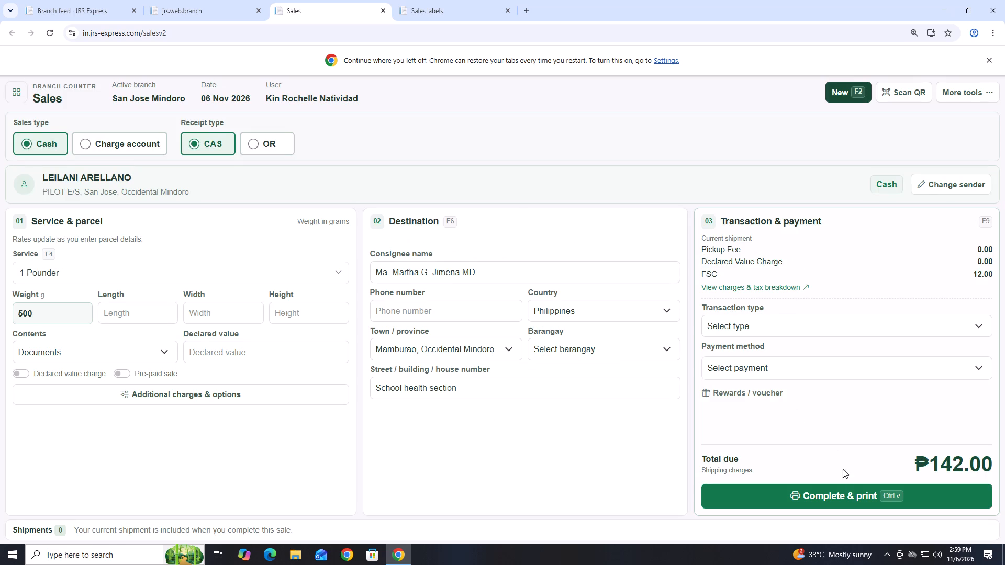
Set the sale's transaction type to Walk in and its payment method to Cash.
click(854, 497)
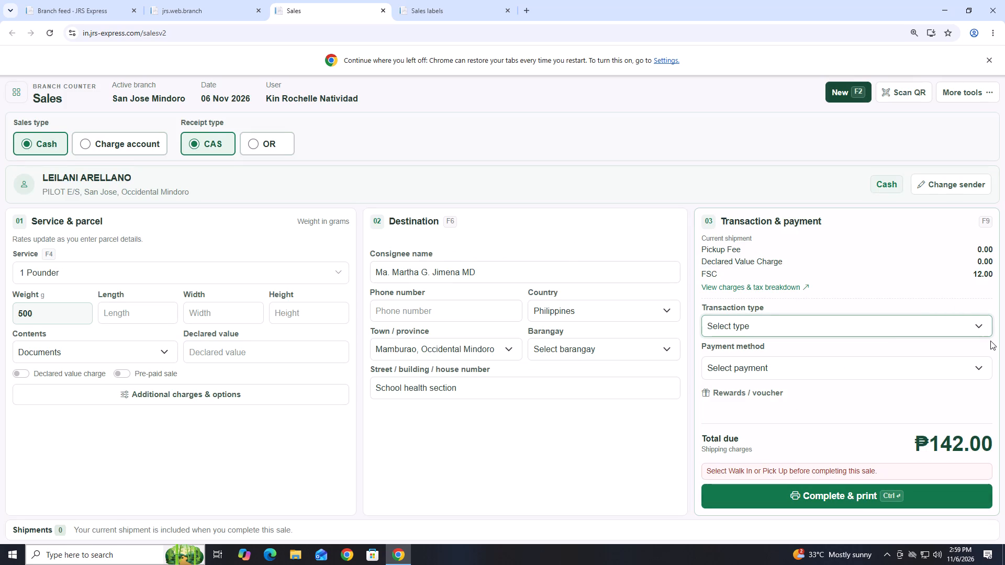
click(982, 323)
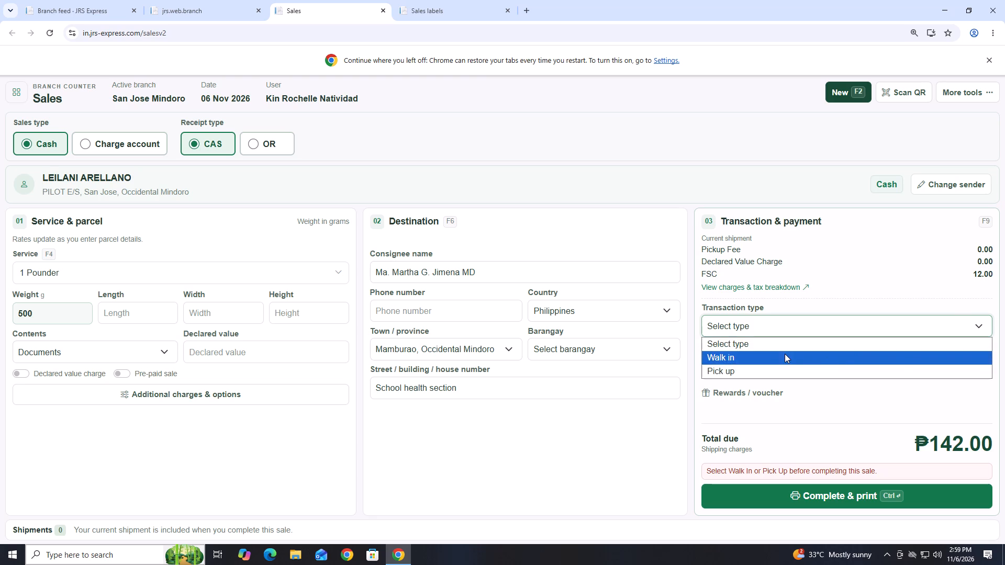
click(785, 354)
click(974, 367)
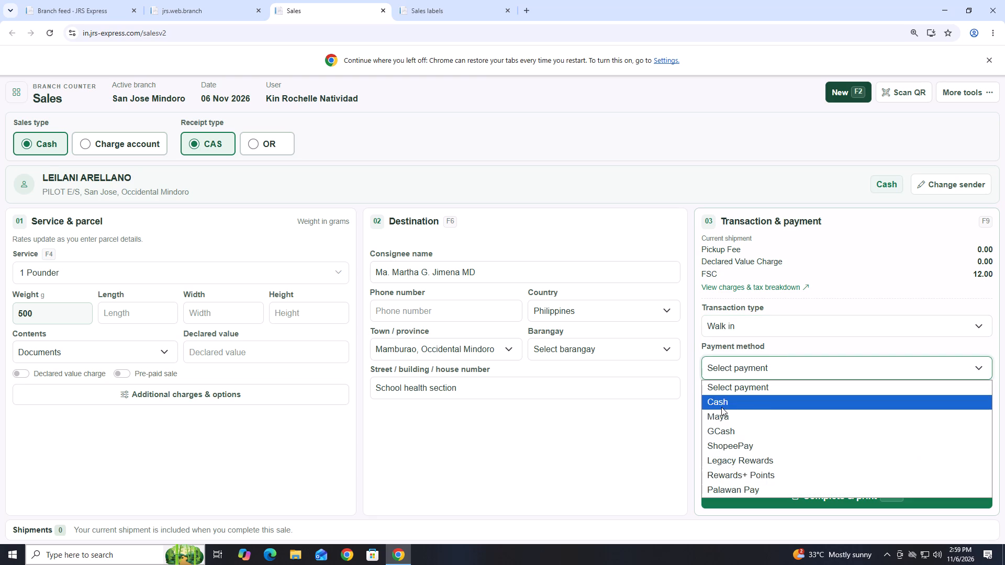
click(727, 401)
Complete the sale and print one copy of all its label pages on the Xprinter XP-410B.
click(867, 494)
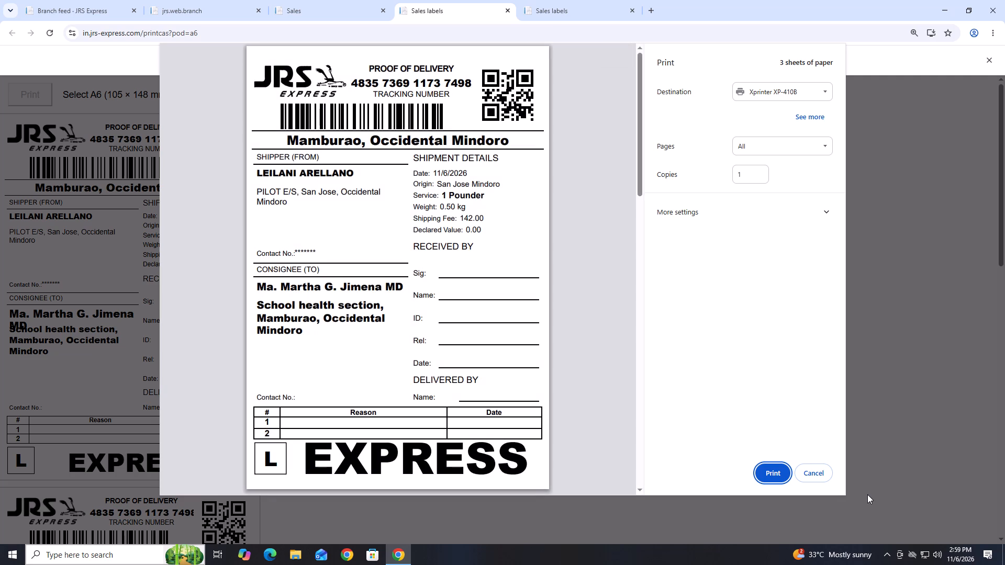
click(775, 477)
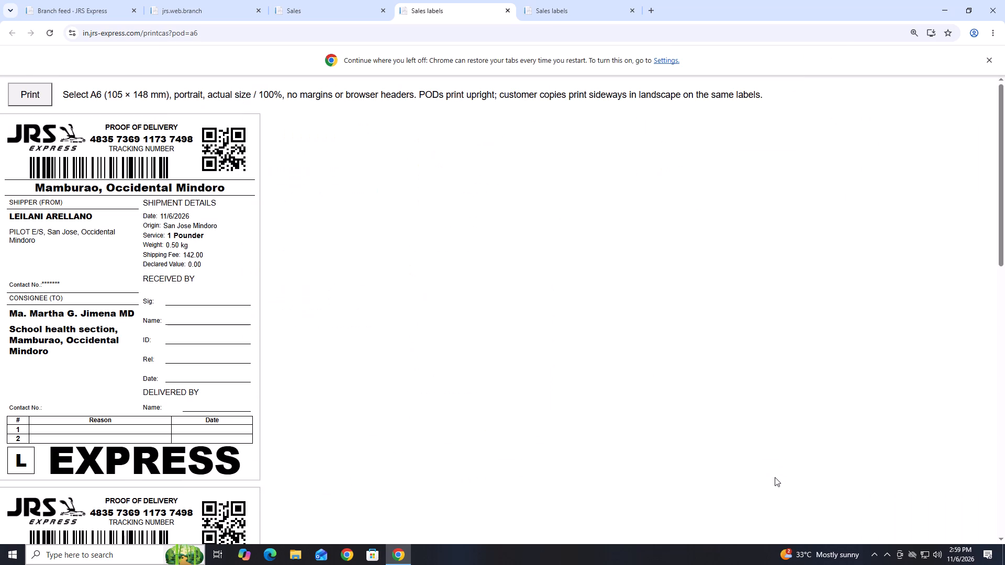
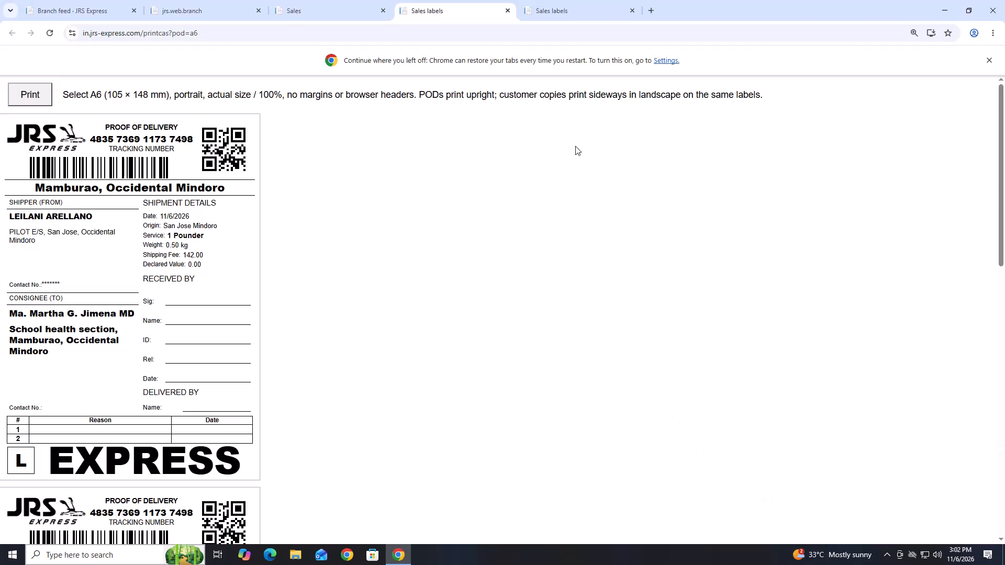
Submit 10 as the answer to the branch presence check on the Sales Encoding page.
click(213, 13)
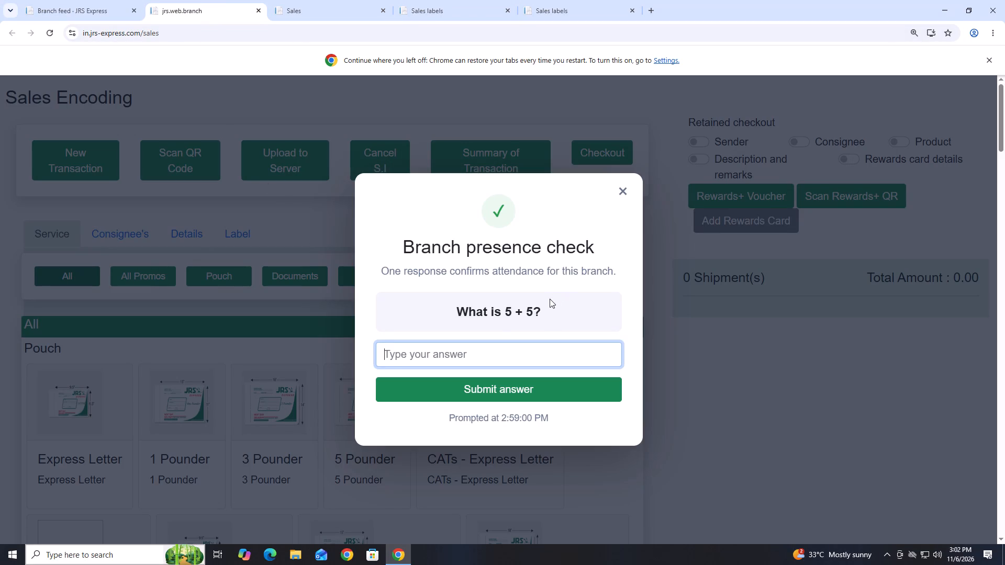
click(474, 354)
text(10)
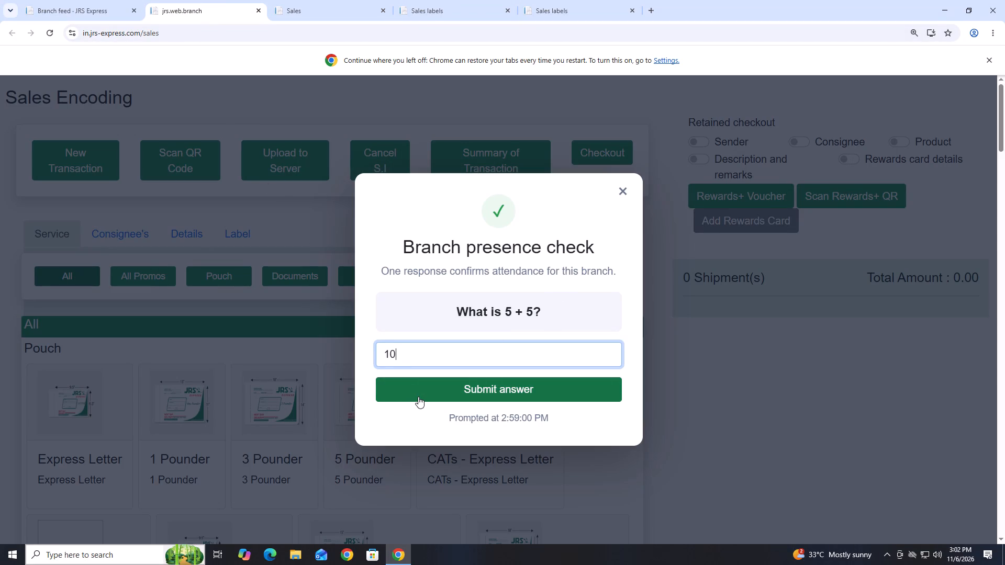
click(472, 390)
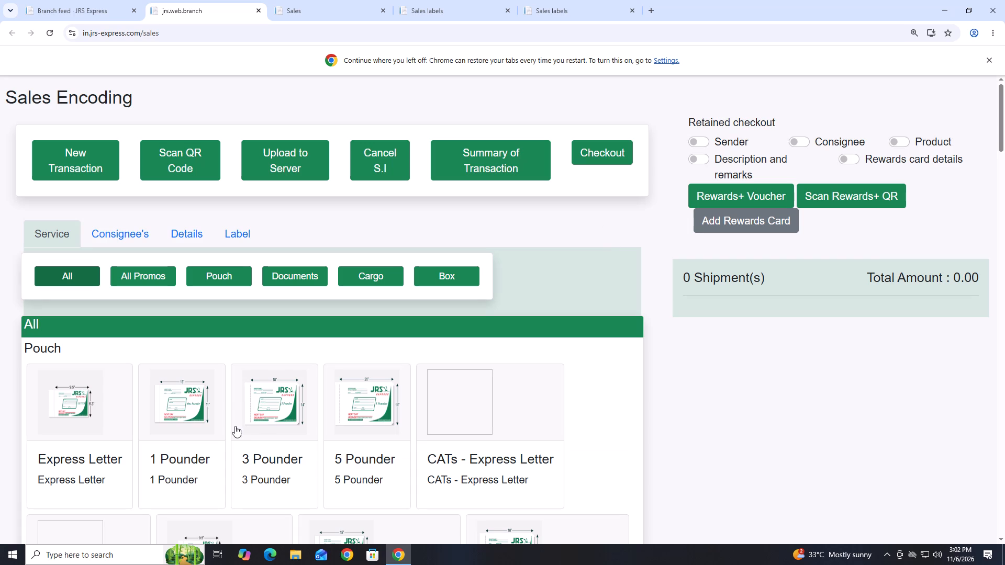
Find and confirm China Bank - Occidental Mindoro San Jose as the sender of a new cash sale.
scroll(191, 368, down, 2)
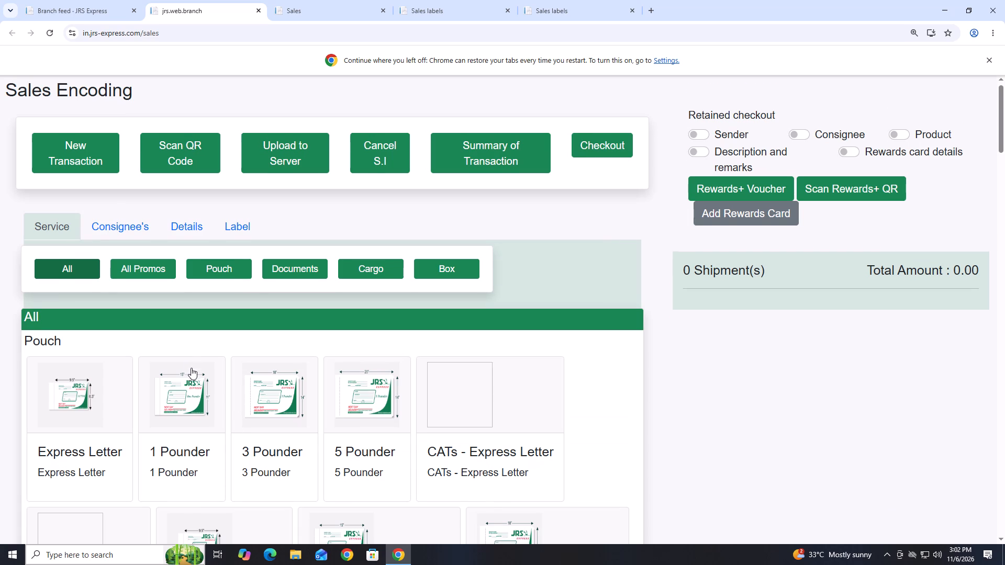
scroll(191, 368, up, 7)
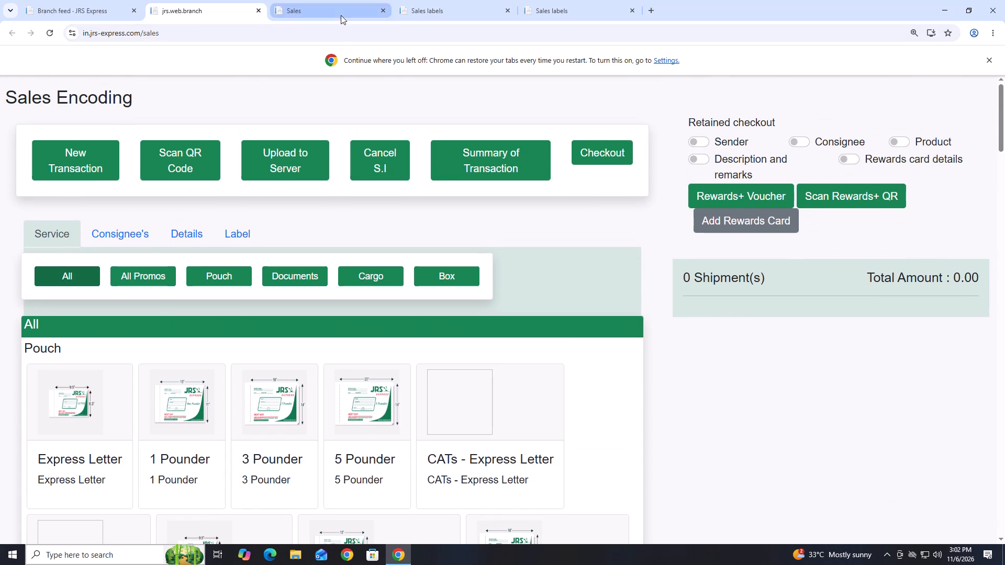
click(339, 12)
click(141, 185)
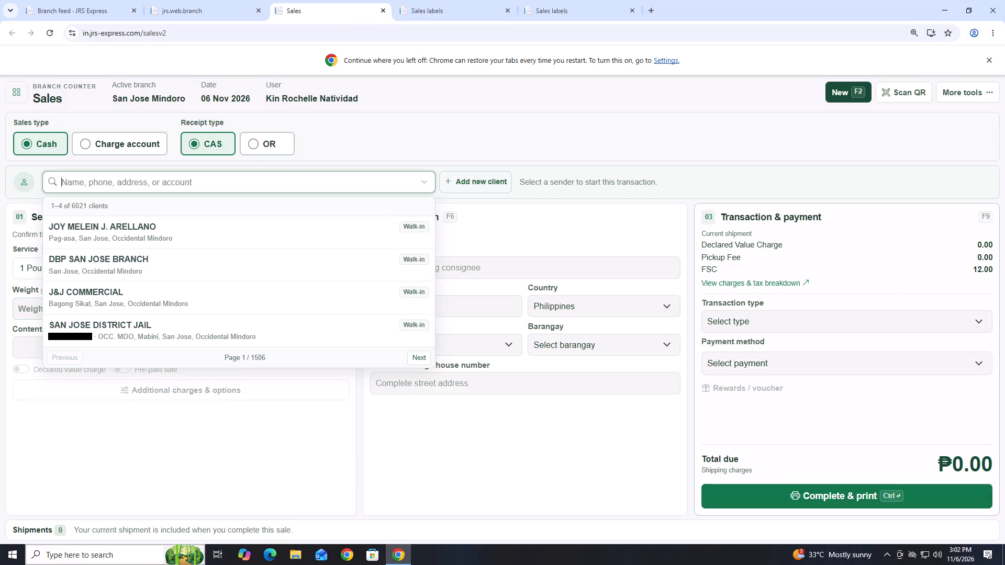
text(Ch)
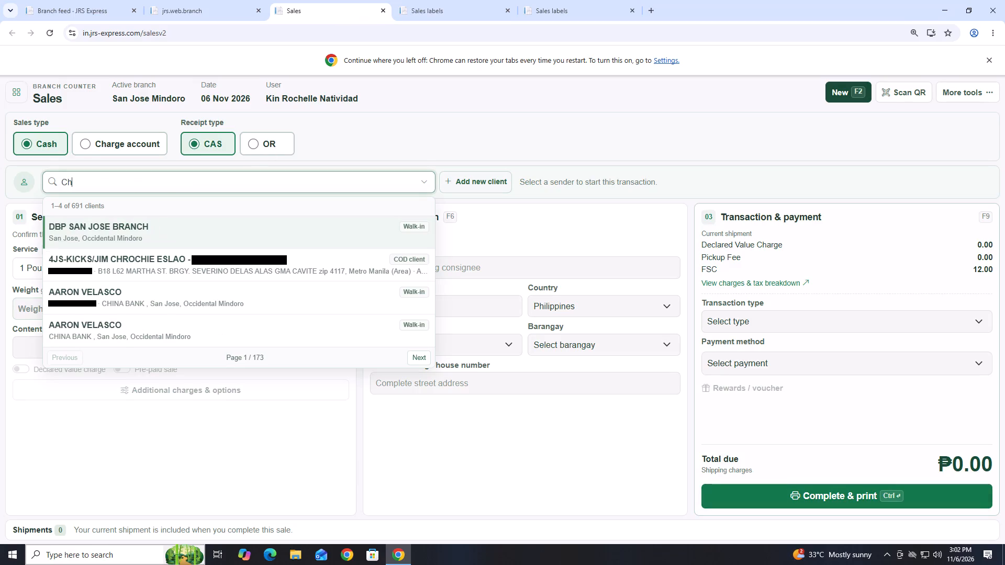
text(ina)
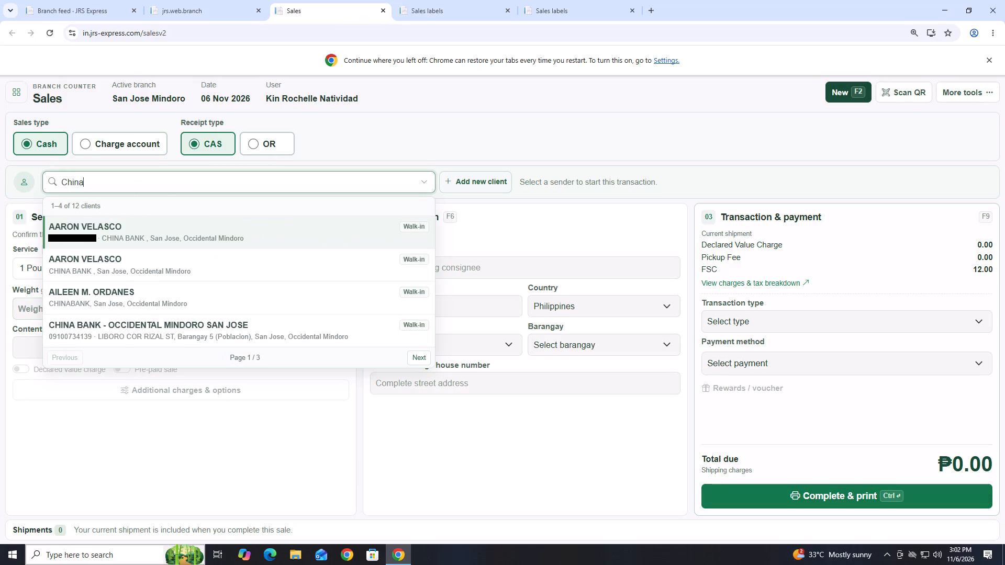
key(space)
text(Ba)
key(n)
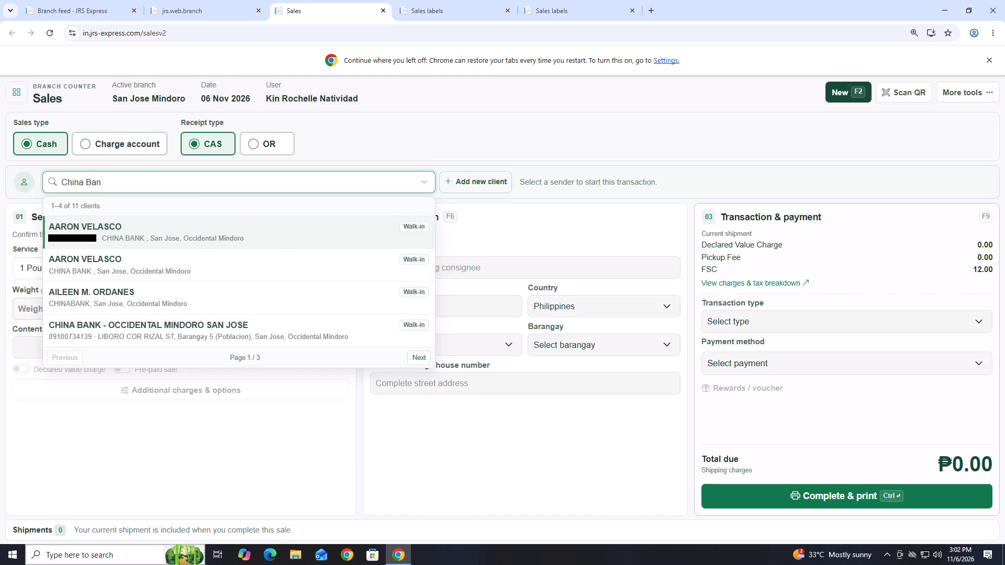
key(k)
click(104, 325)
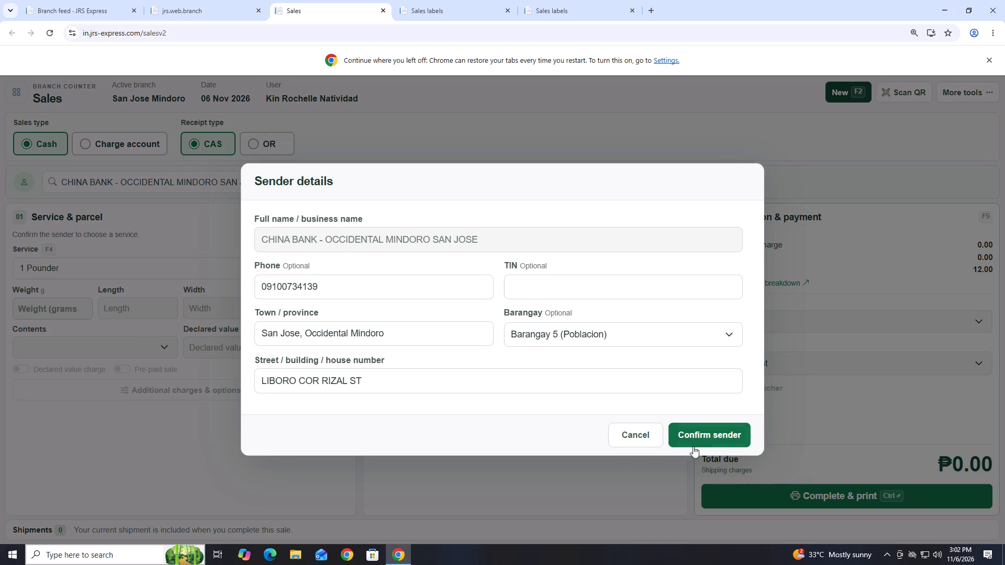
click(695, 438)
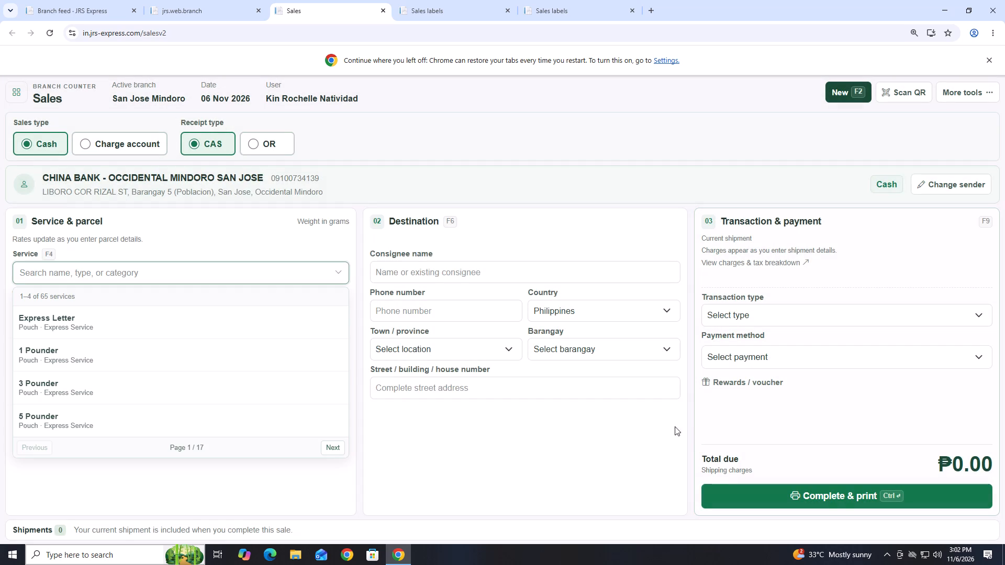
Set the parcel's service to 1 Pounder and its contents to Documents.
click(50, 357)
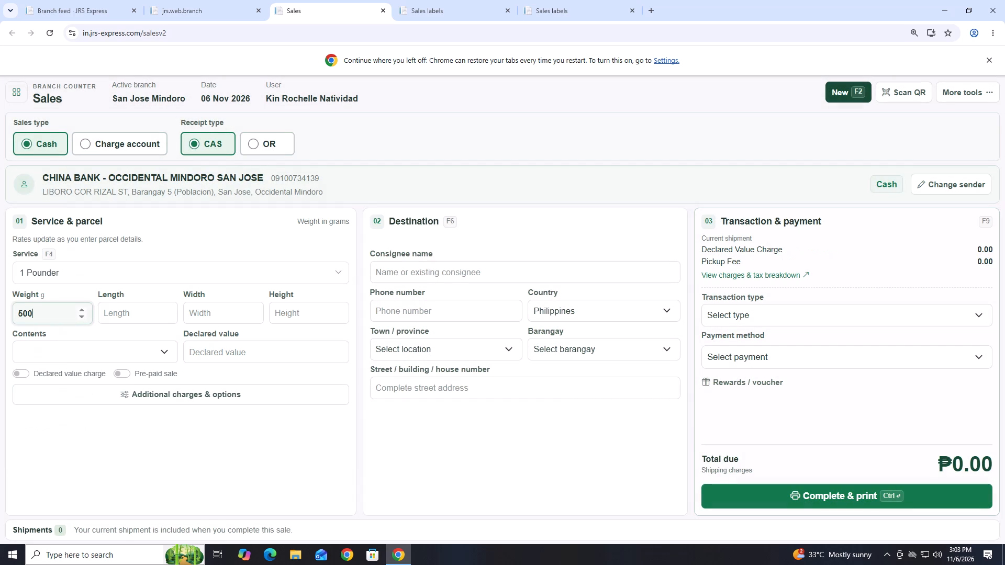
click(70, 352)
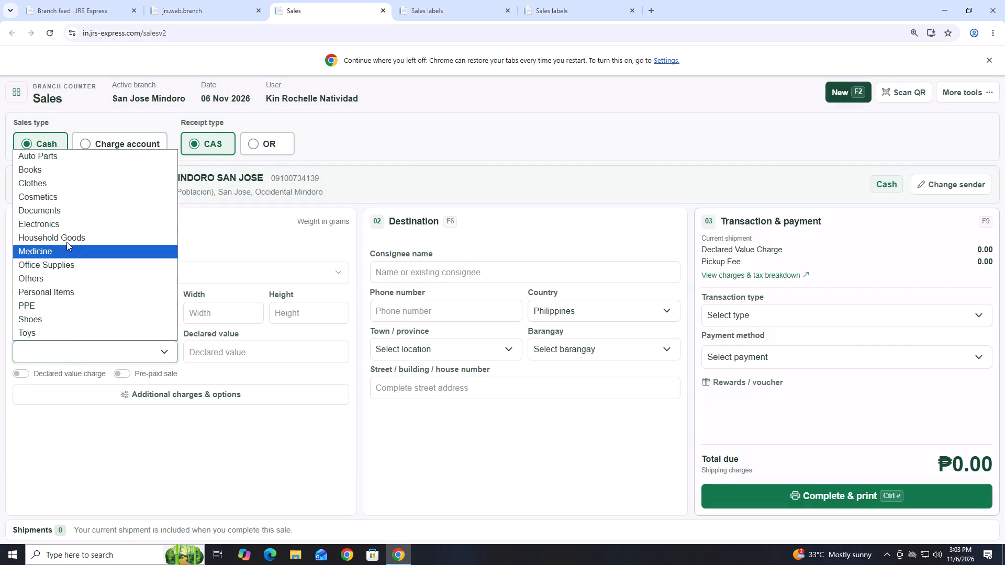
click(59, 209)
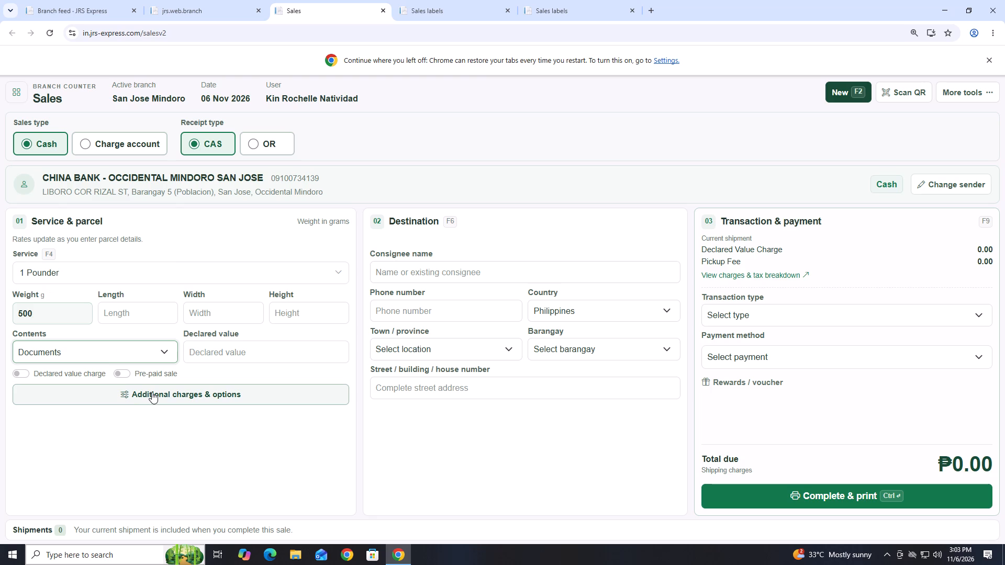
Add the FSC Air charge to the shipment's additional charges.
click(154, 394)
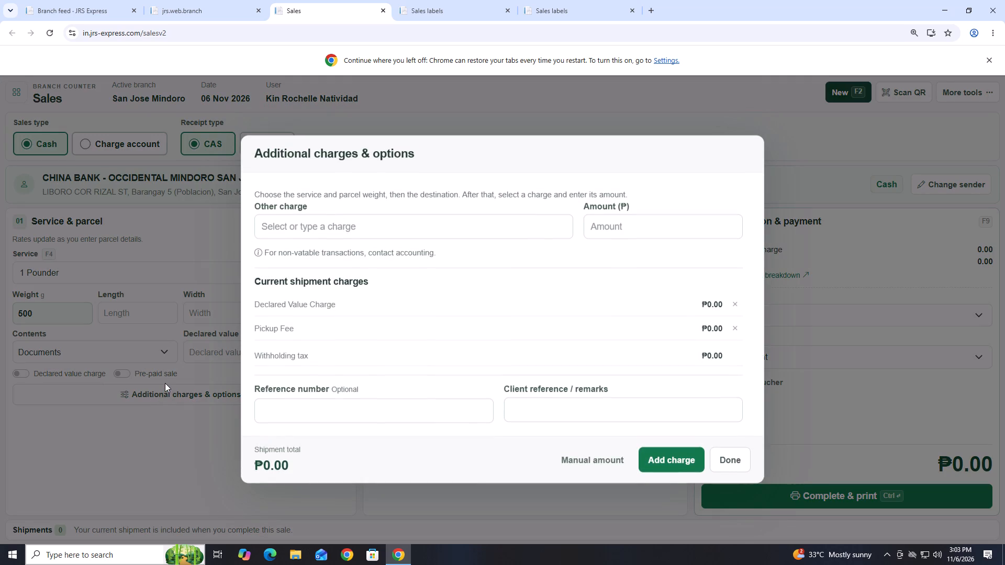
click(560, 227)
drag(383, 278, 394, 323)
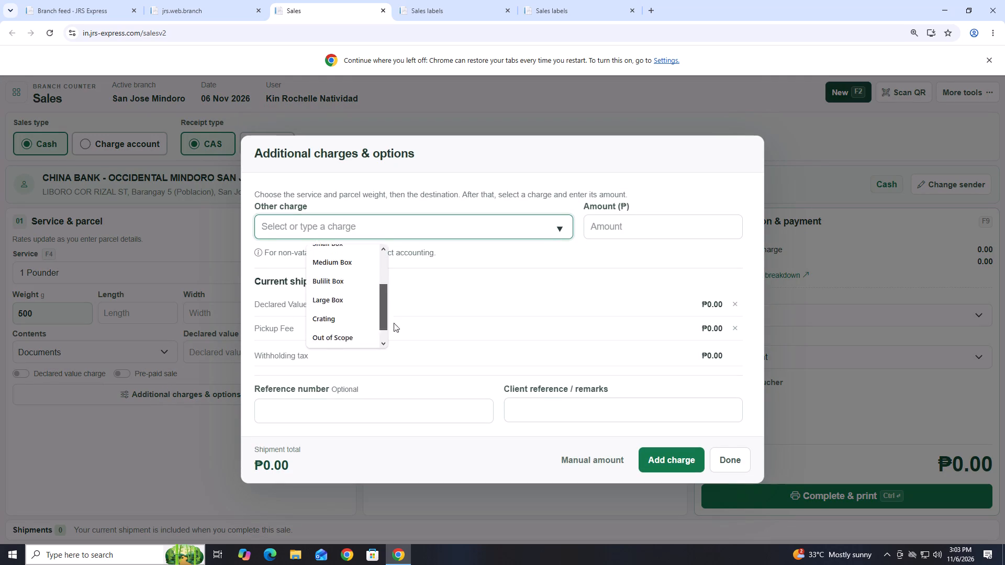
drag(394, 323, 395, 343)
click(344, 341)
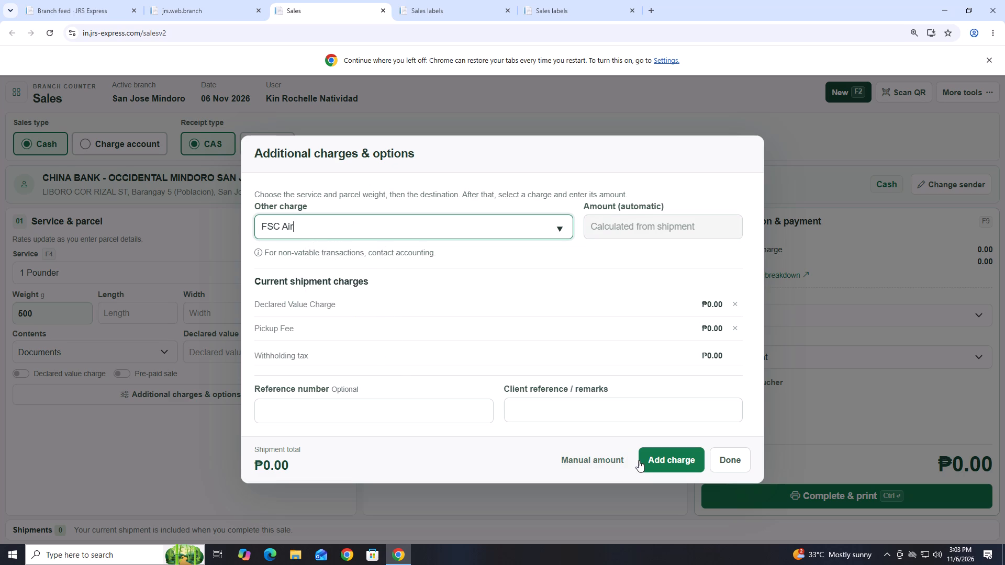
click(651, 457)
click(733, 476)
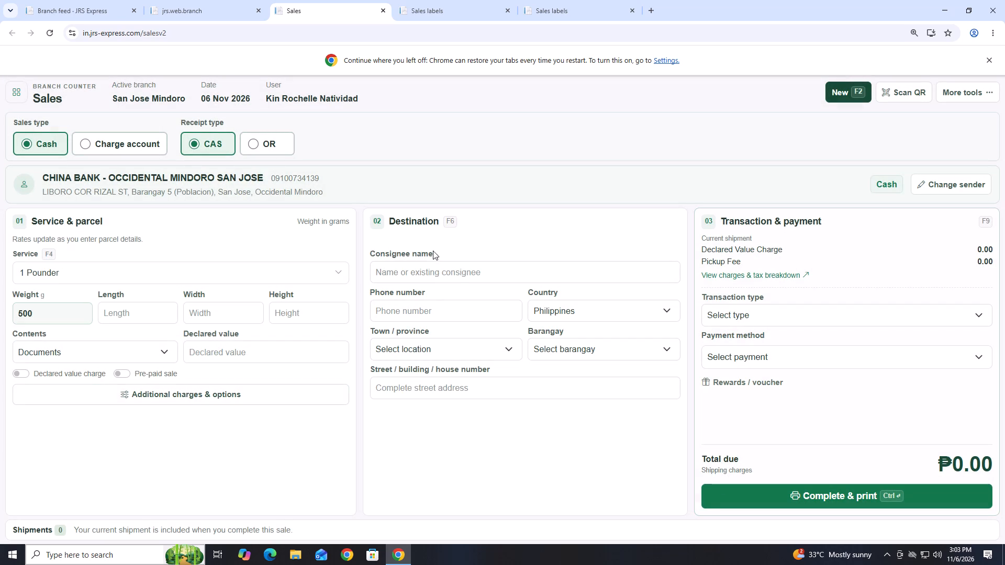
Enter China Bank, care of the named recipient, as the consignee name in the destination details.
click(419, 274)
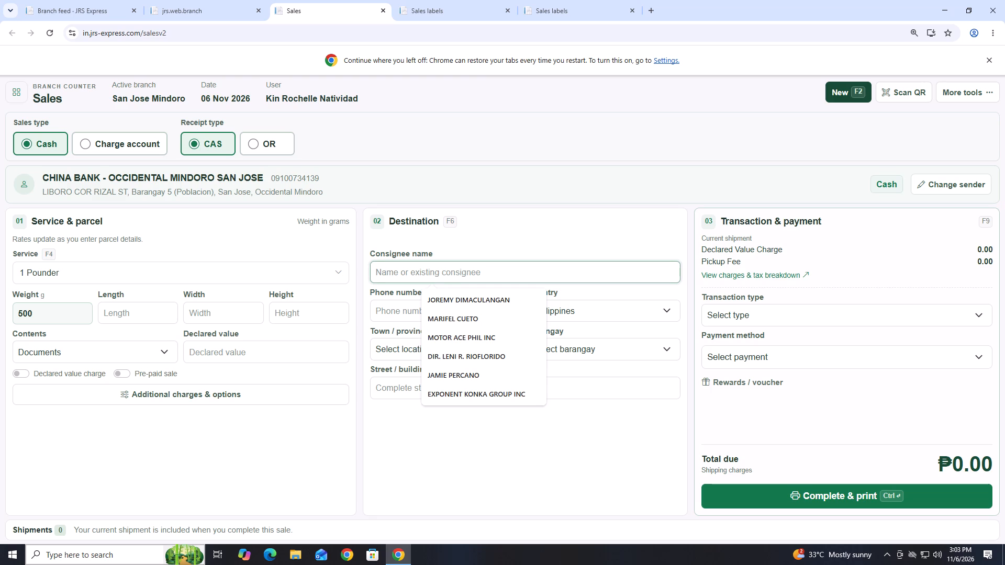
text(China Ban)
key(k)
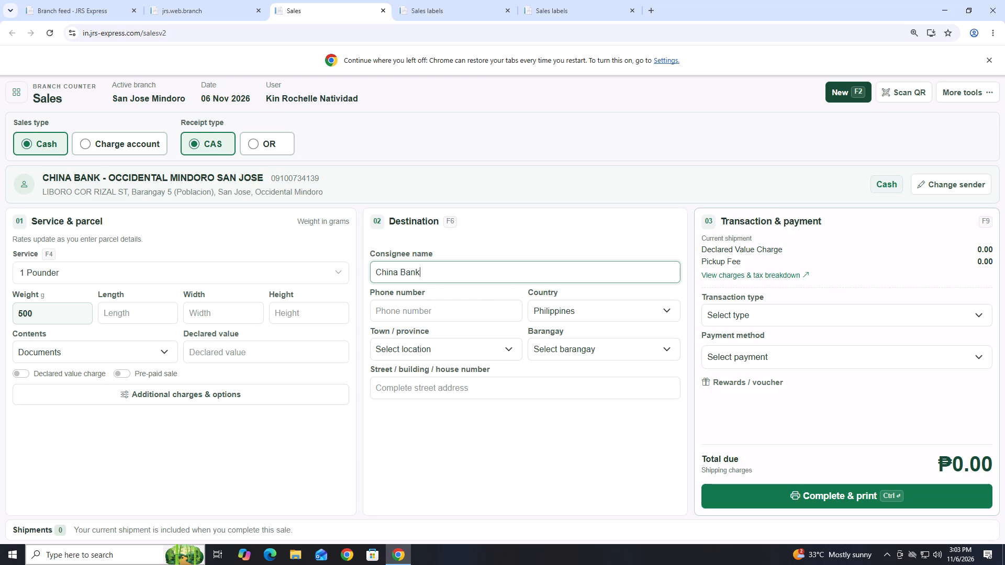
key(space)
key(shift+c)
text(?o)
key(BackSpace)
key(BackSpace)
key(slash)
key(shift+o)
Complete the consignee name by adding the recipient's title Ms. and full name after China Bank C/O.
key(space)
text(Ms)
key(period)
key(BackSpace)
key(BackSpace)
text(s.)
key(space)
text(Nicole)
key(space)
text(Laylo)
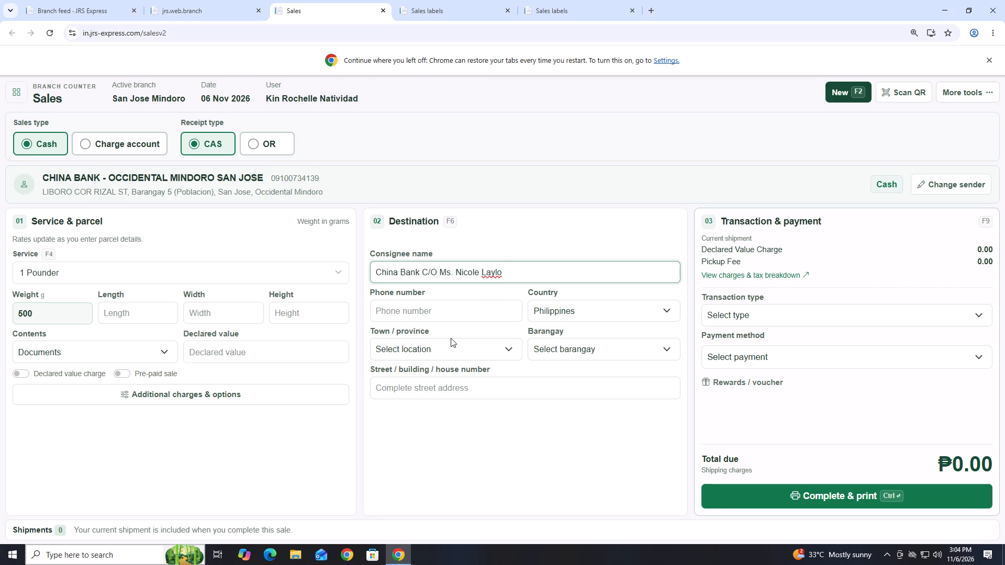
Open the list of towns and provinces for the consignee's destination.
click(504, 346)
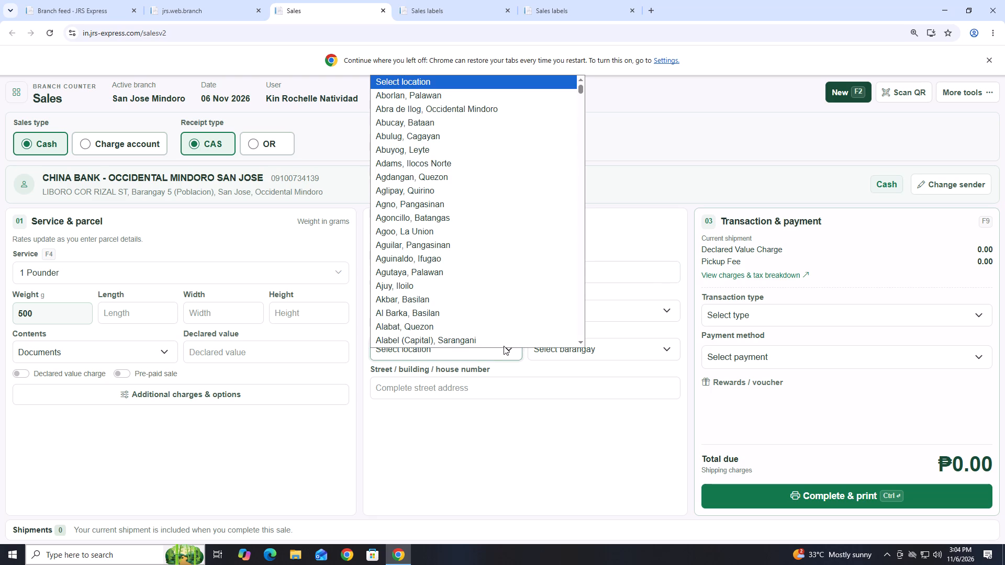
Set the destination town and province to Lipa City, Batangas.
text(lipa)
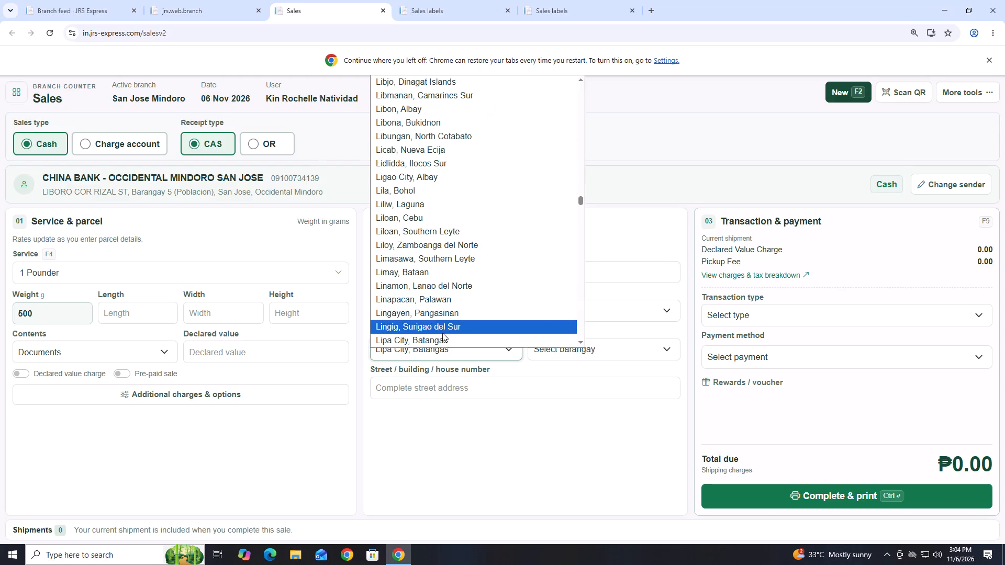
click(452, 344)
Enter the consignee's complete street address at the China Bank building in the destination details.
click(462, 387)
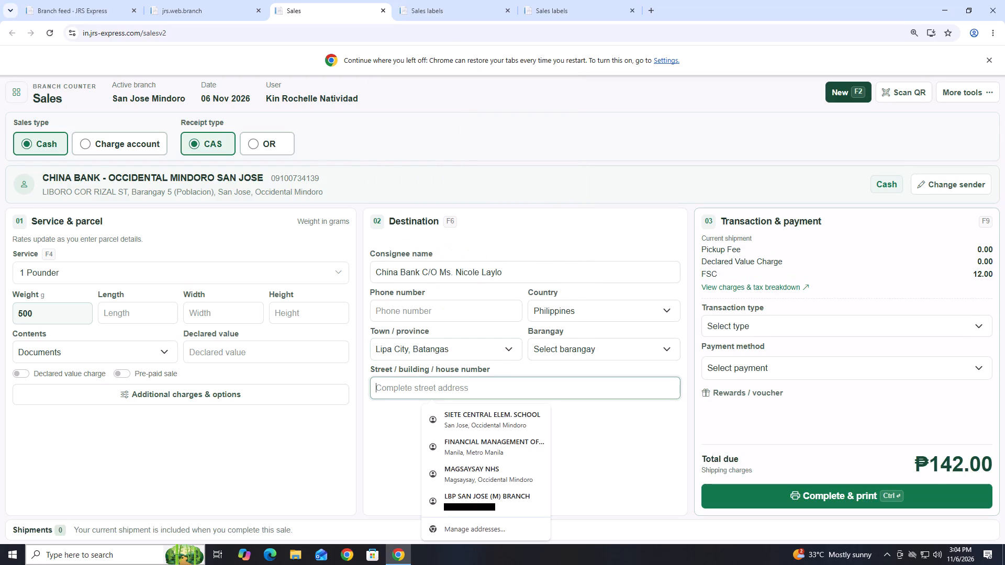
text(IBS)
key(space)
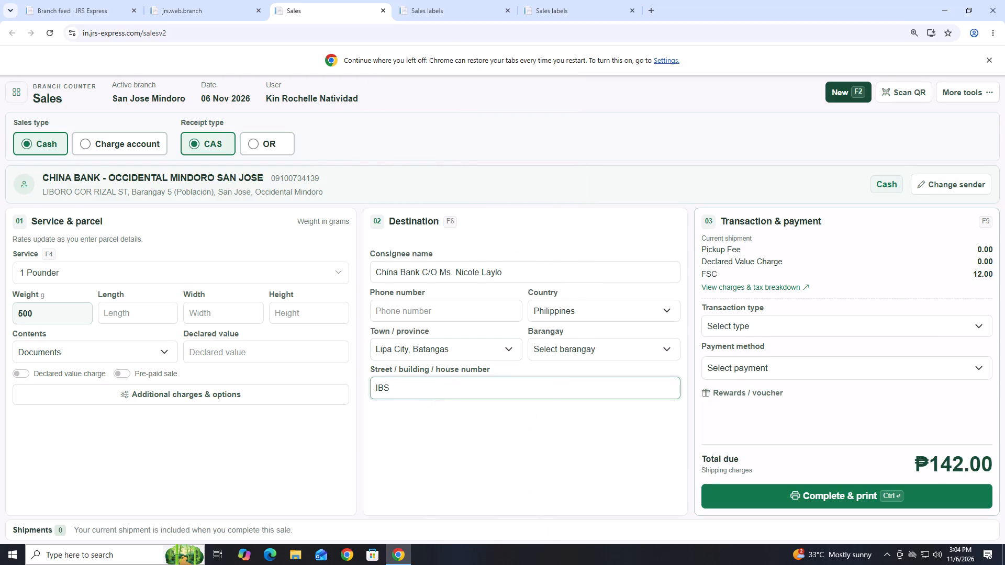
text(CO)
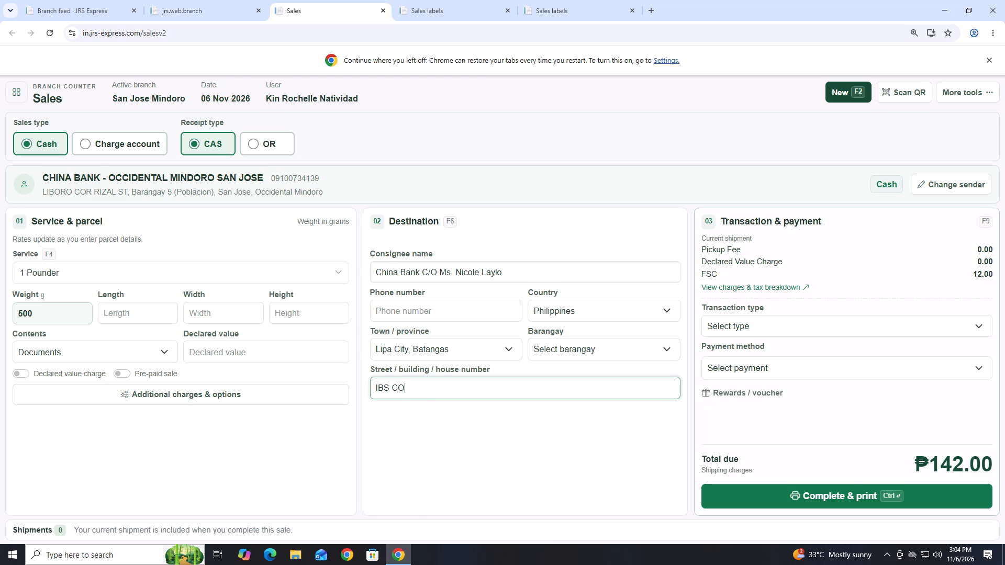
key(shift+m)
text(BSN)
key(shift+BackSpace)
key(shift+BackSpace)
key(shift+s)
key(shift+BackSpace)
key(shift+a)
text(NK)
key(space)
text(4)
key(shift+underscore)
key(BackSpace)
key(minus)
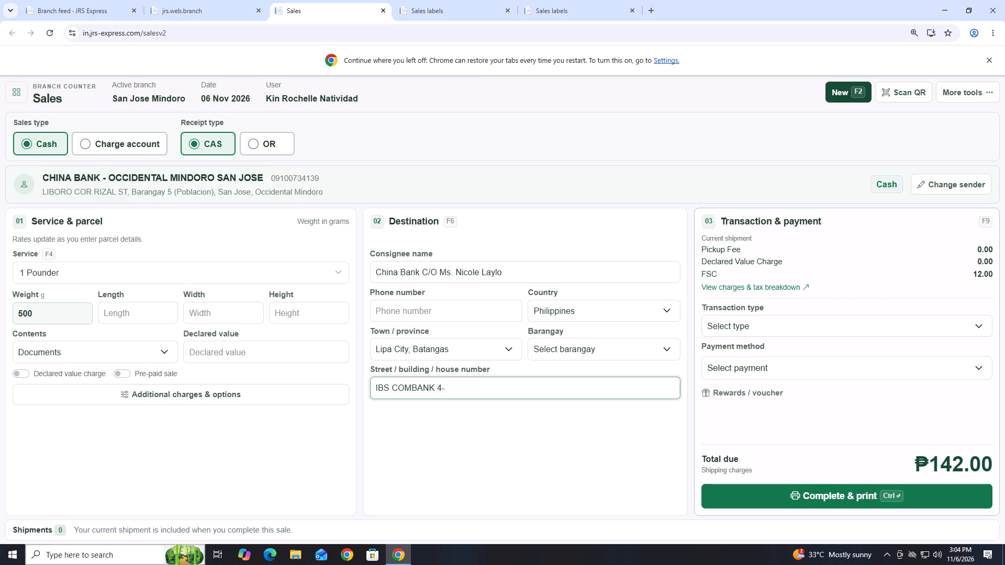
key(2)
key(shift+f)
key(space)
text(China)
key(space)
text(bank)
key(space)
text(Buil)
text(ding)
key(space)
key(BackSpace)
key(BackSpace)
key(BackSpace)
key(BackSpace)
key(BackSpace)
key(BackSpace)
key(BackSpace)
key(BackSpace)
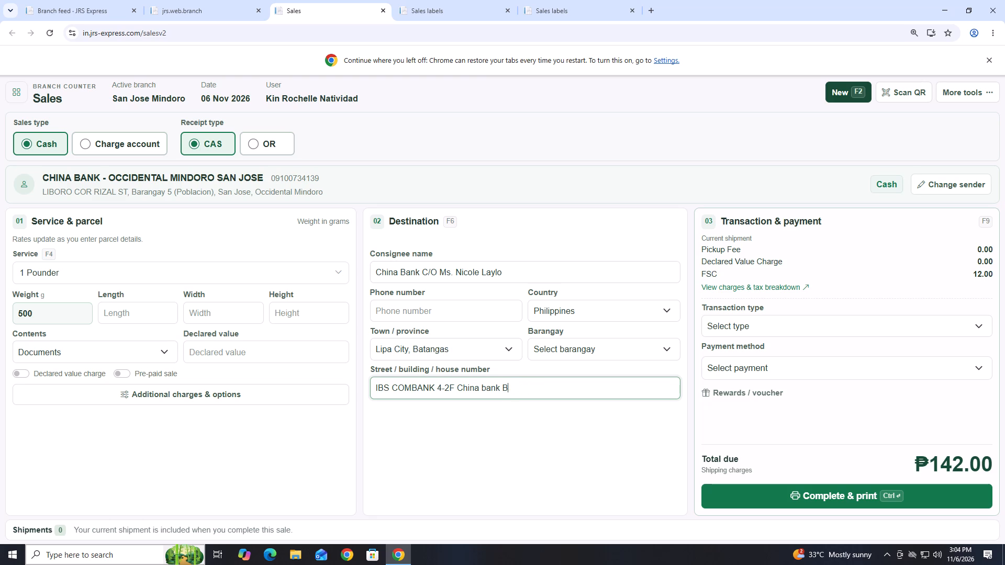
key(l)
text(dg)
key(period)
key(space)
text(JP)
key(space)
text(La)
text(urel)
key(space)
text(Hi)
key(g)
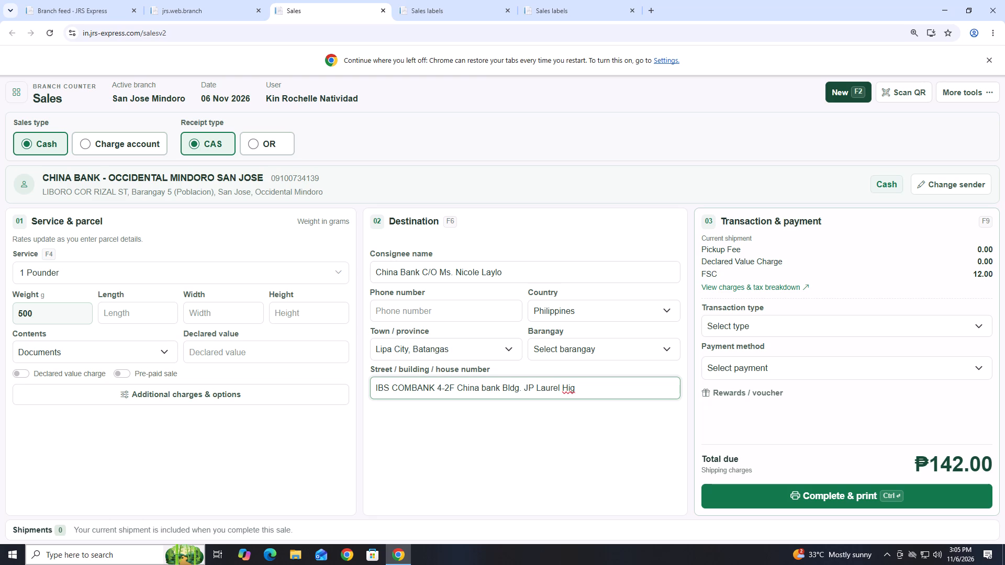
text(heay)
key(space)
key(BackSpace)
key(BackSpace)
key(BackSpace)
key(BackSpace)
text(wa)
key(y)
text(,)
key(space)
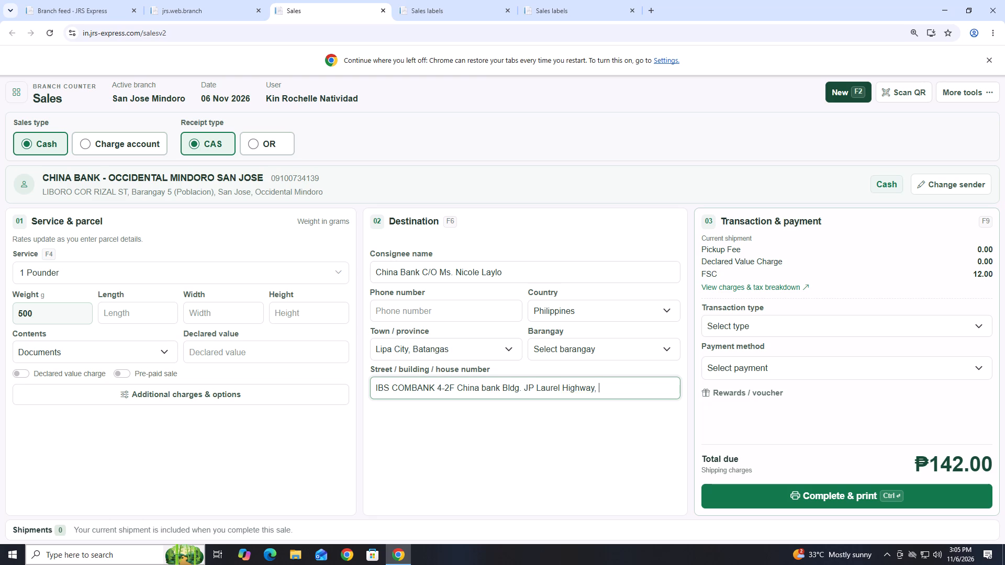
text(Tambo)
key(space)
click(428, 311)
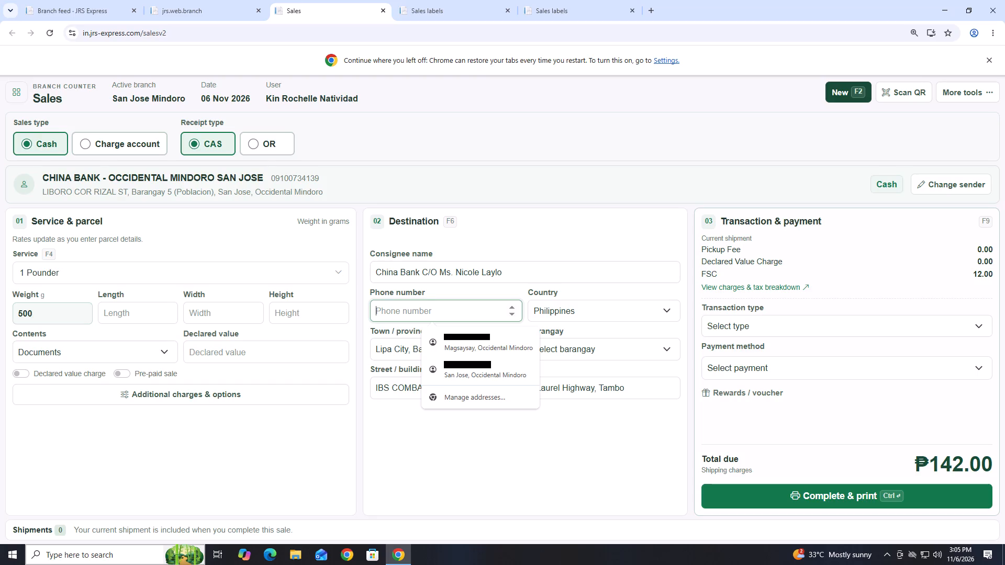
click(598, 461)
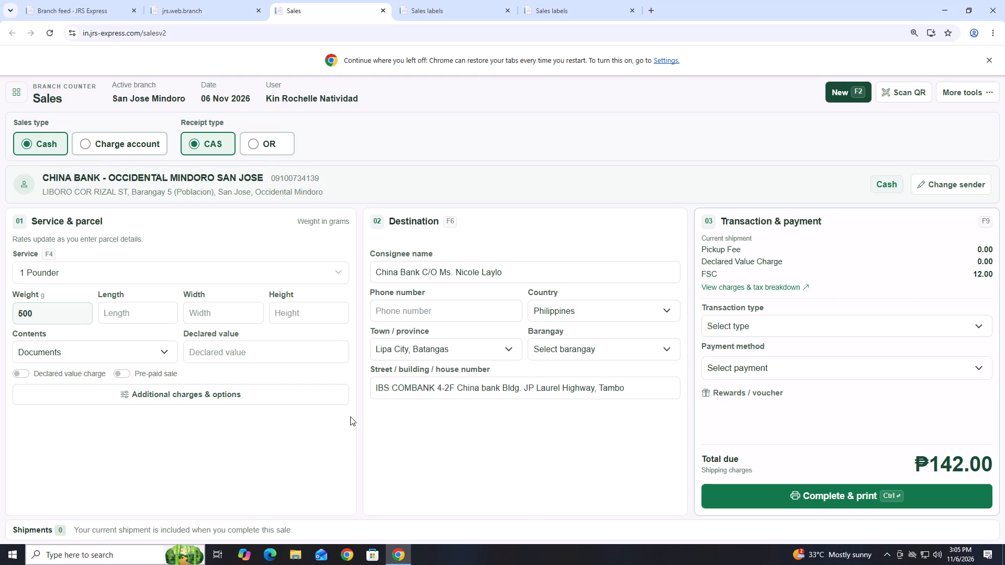
Add the FSC Air charge to the Lipa City shipment's additional charges.
click(263, 393)
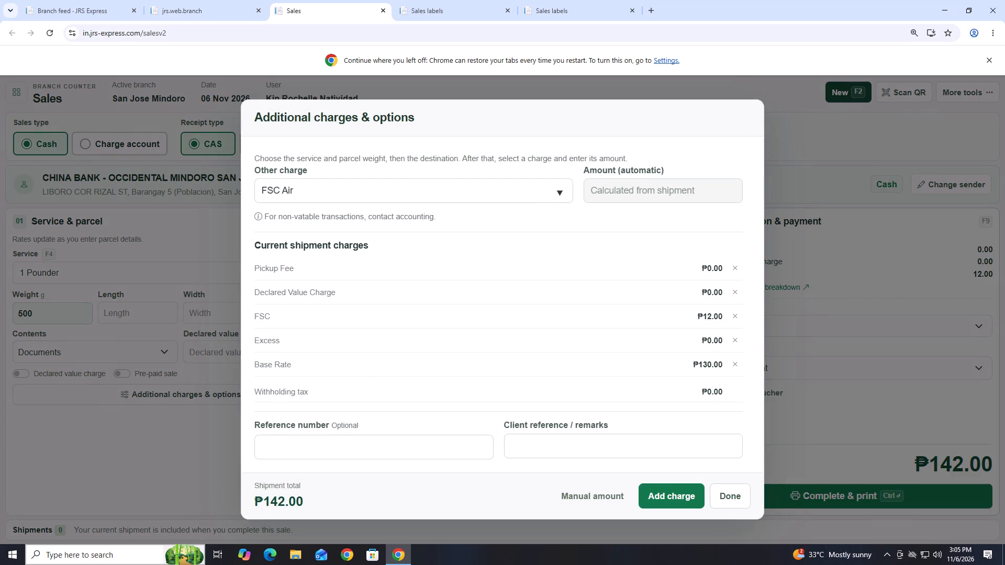
click(561, 191)
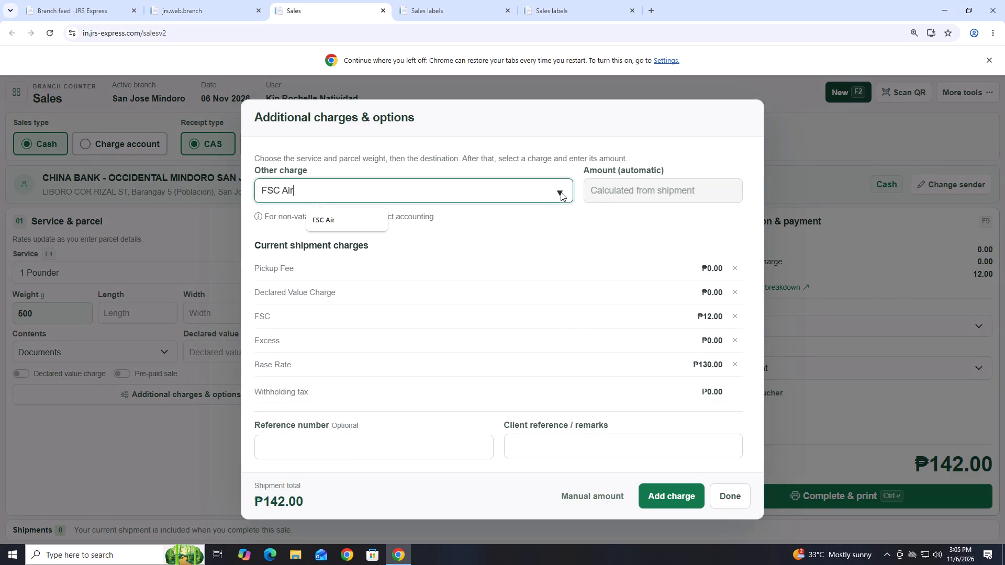
click(374, 217)
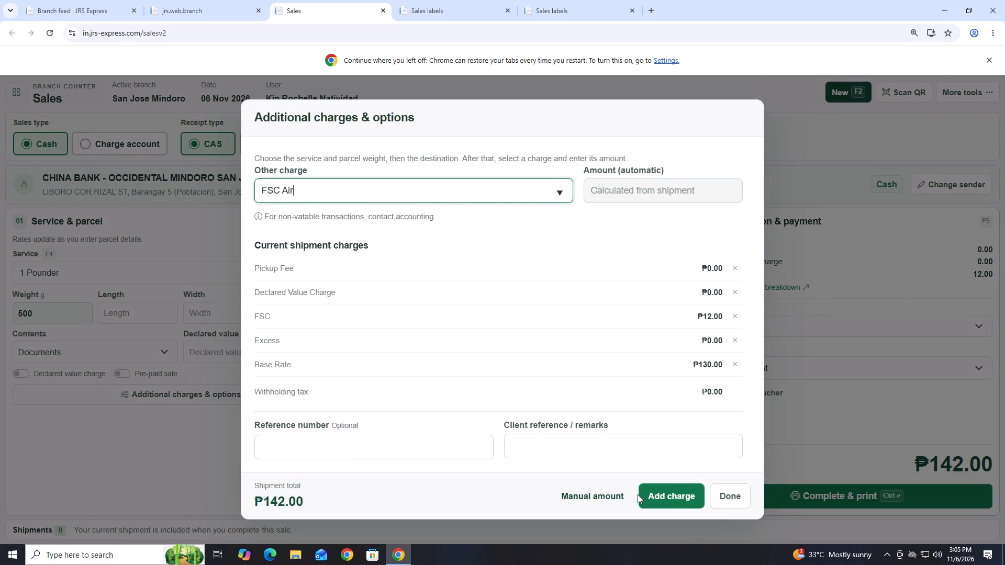
click(673, 494)
click(739, 514)
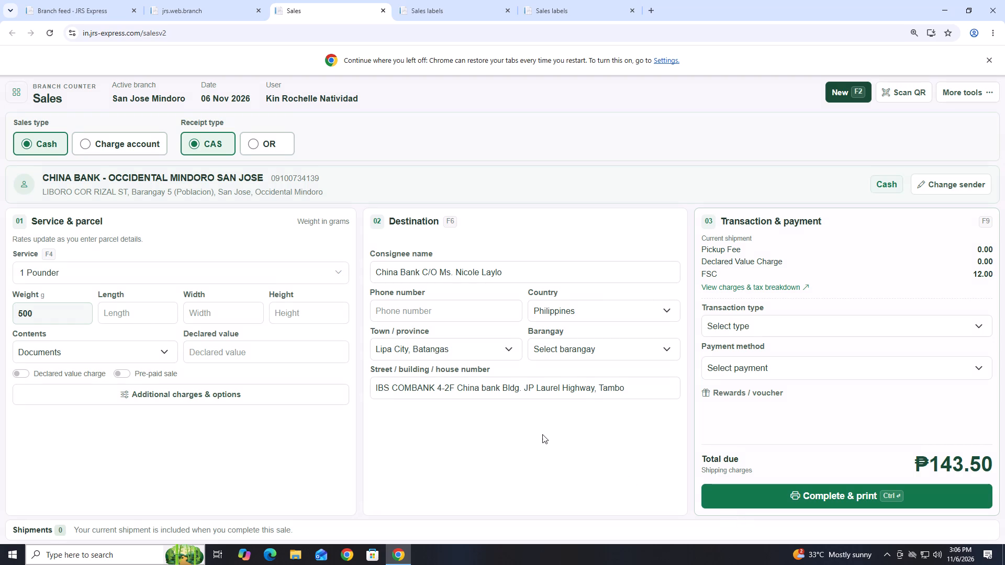
Set the transaction type to Walk in and the payment method to Cash, and complete the sale with printing.
click(821, 495)
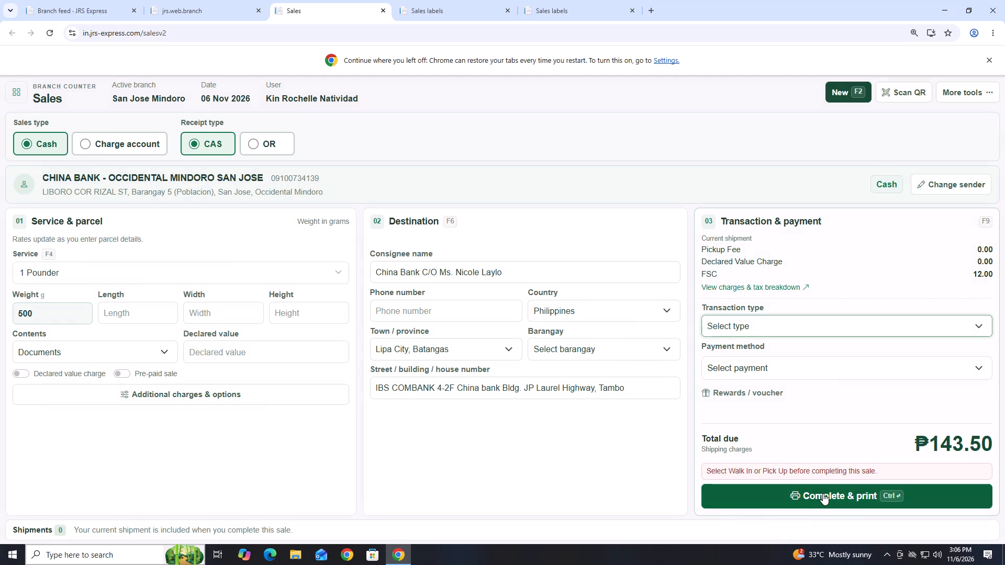
click(968, 320)
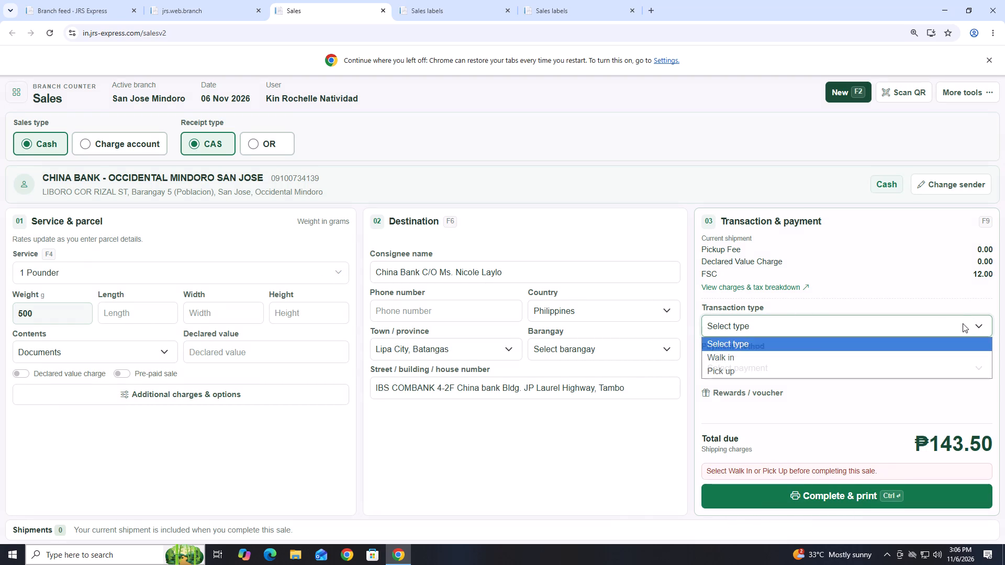
click(778, 356)
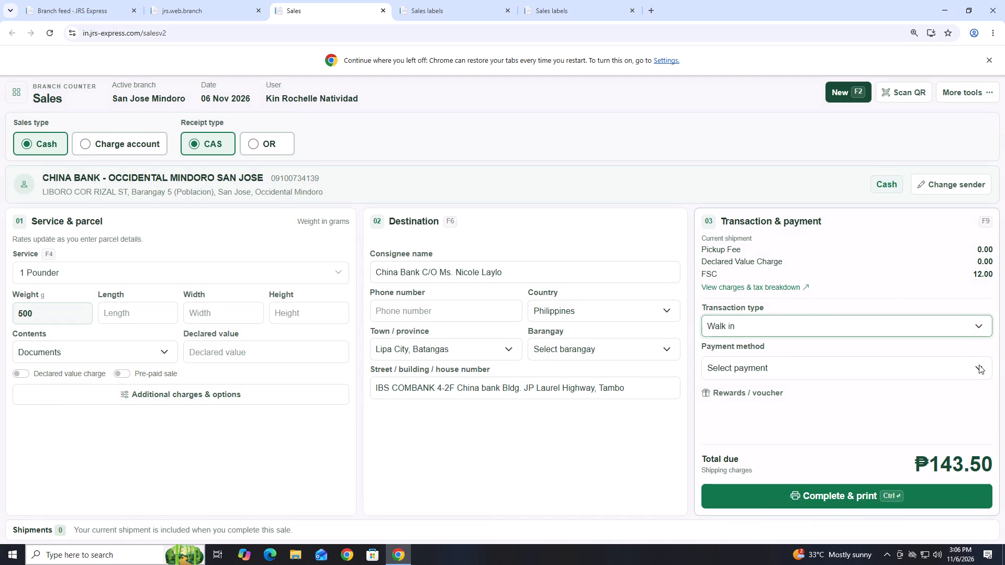
click(977, 366)
click(742, 402)
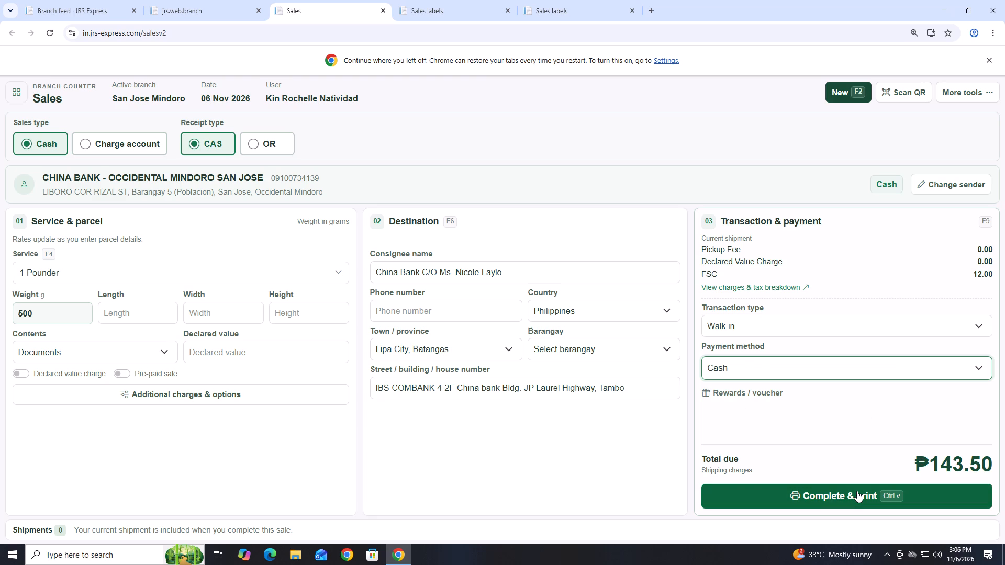
click(857, 491)
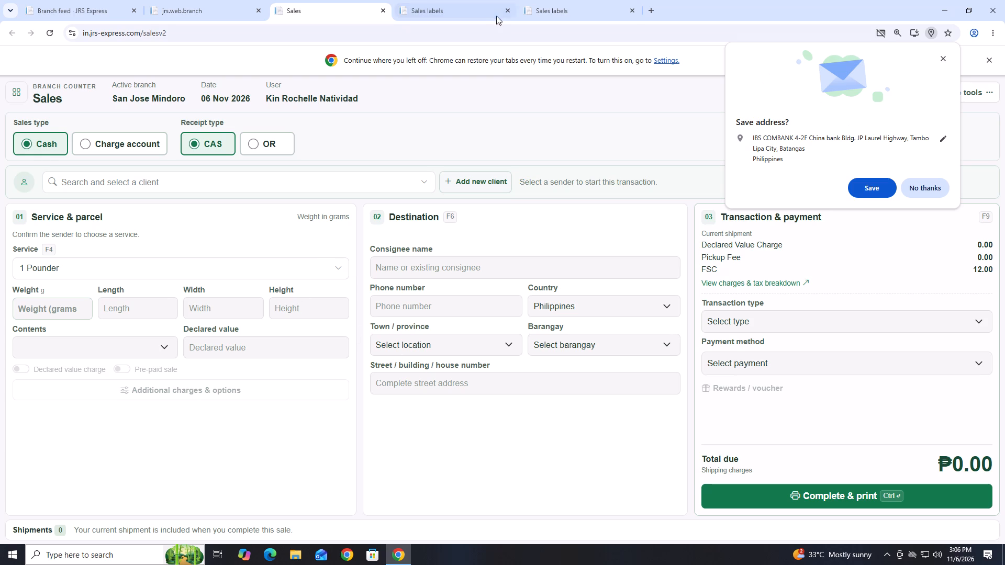
Check the open label pages for the new China Bank shipment's label and close the Mamburao shipment's label page.
click(560, 10)
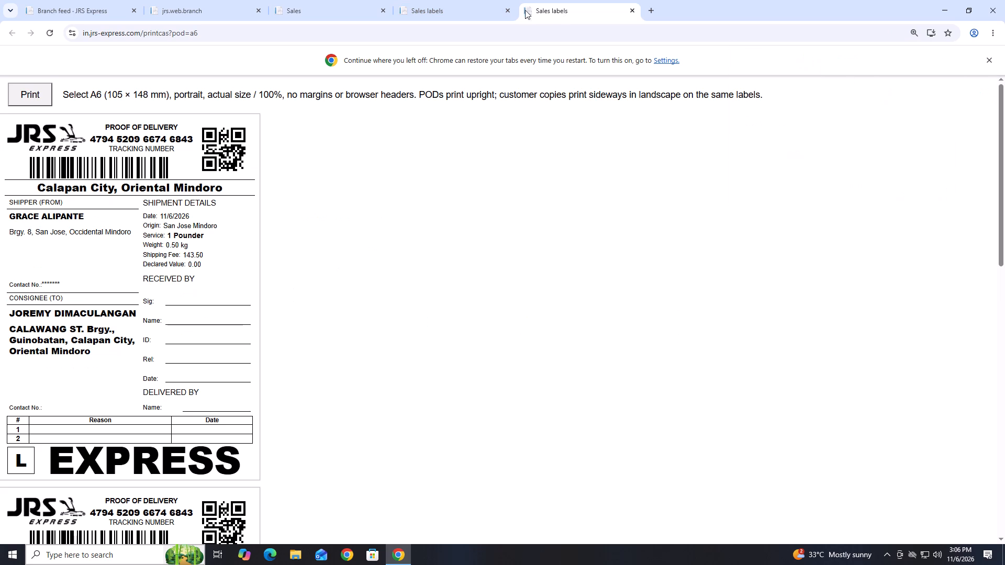
click(476, 10)
click(599, 10)
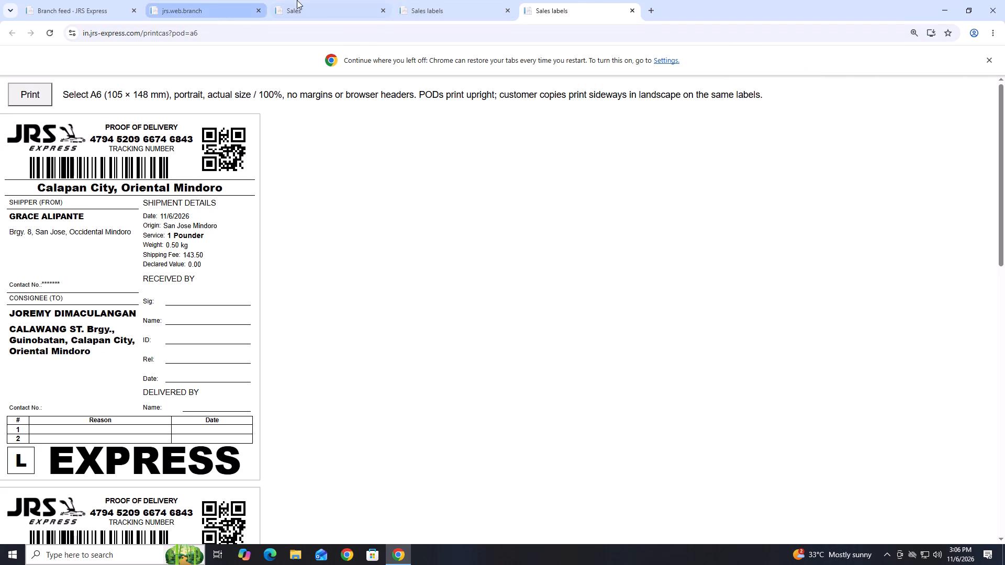
click(207, 14)
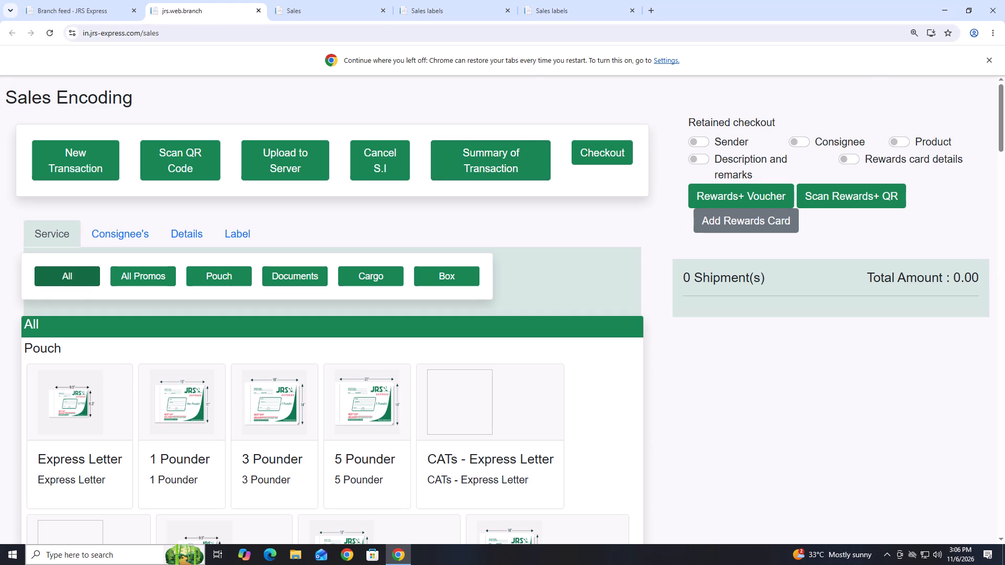
click(357, 10)
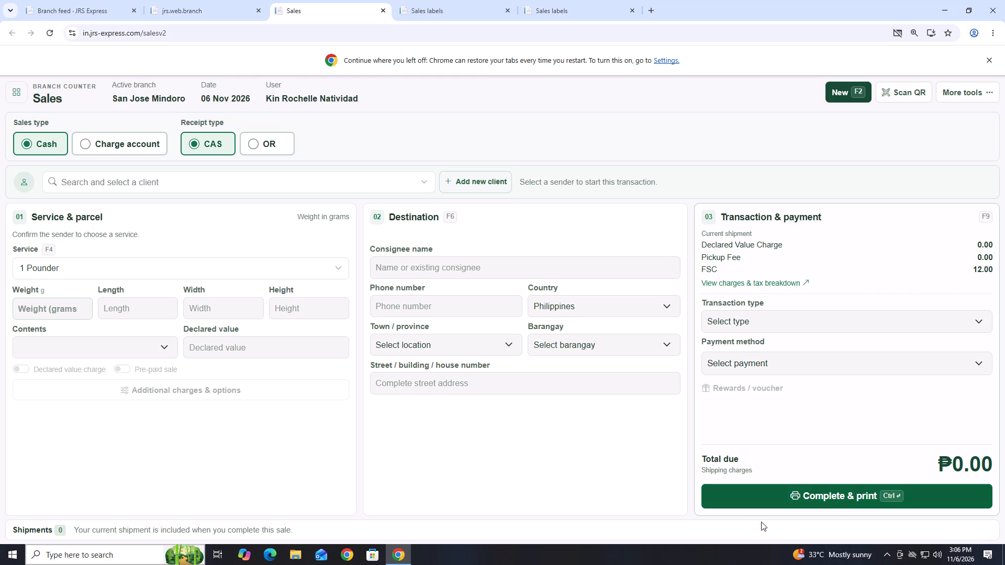
click(431, 15)
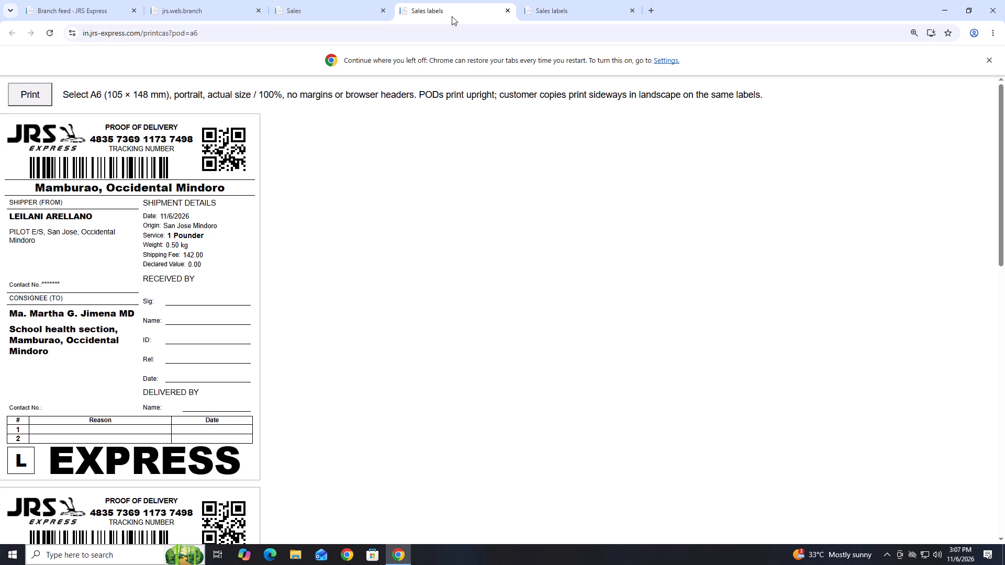
click(508, 12)
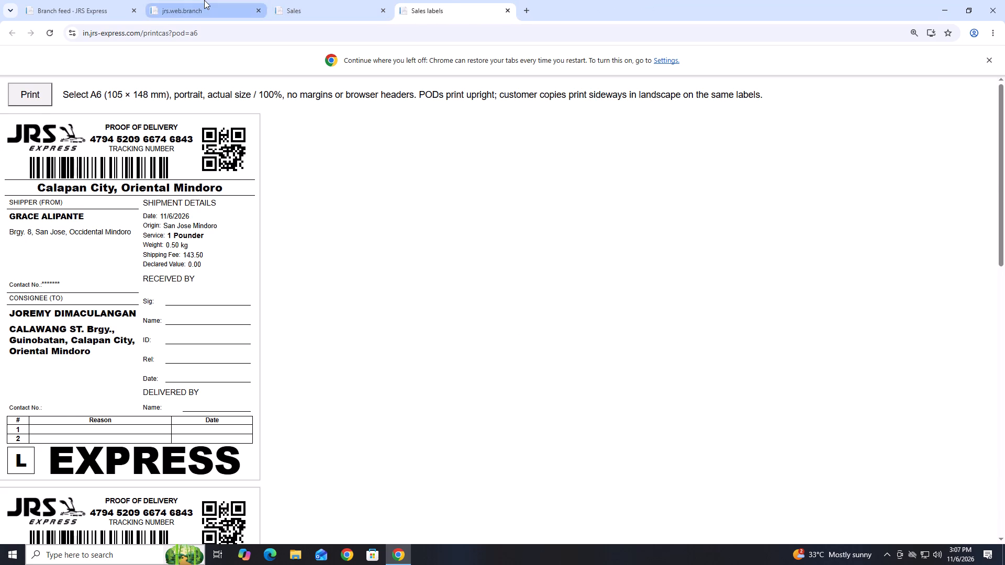
Open the Summary of Transaction in Sales Encoding for the date 11/06/2026.
click(204, 0)
click(468, 160)
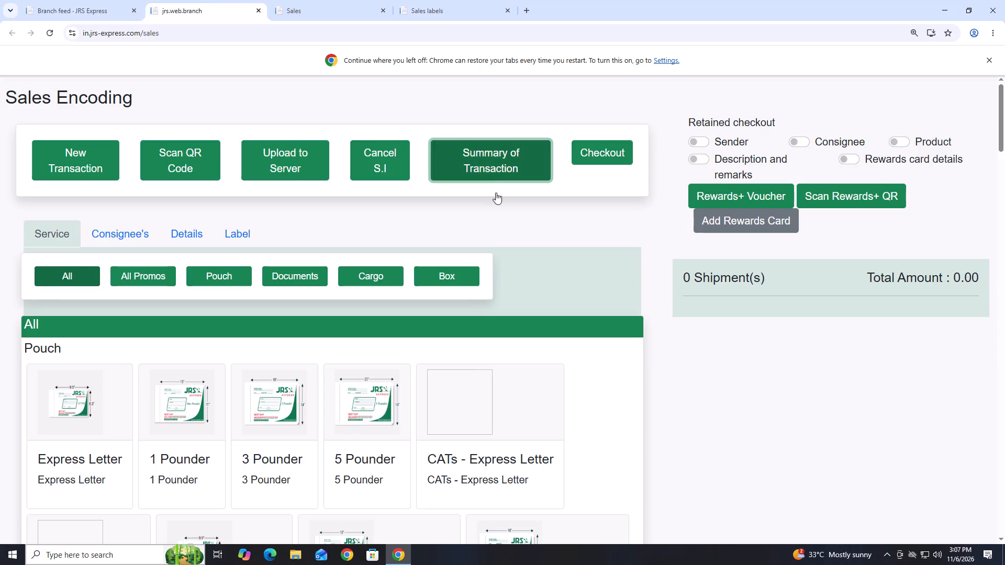
click(268, 165)
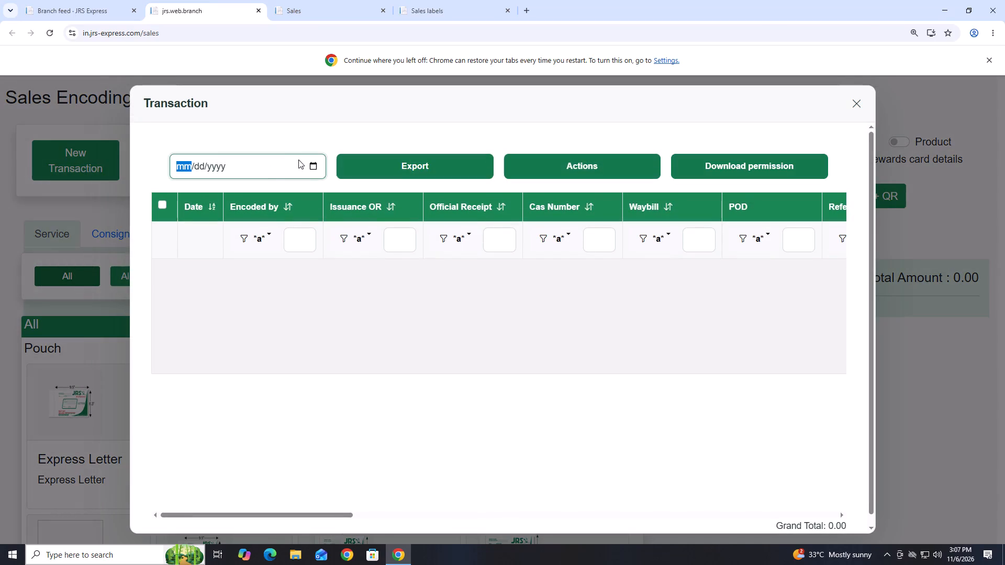
click(319, 163)
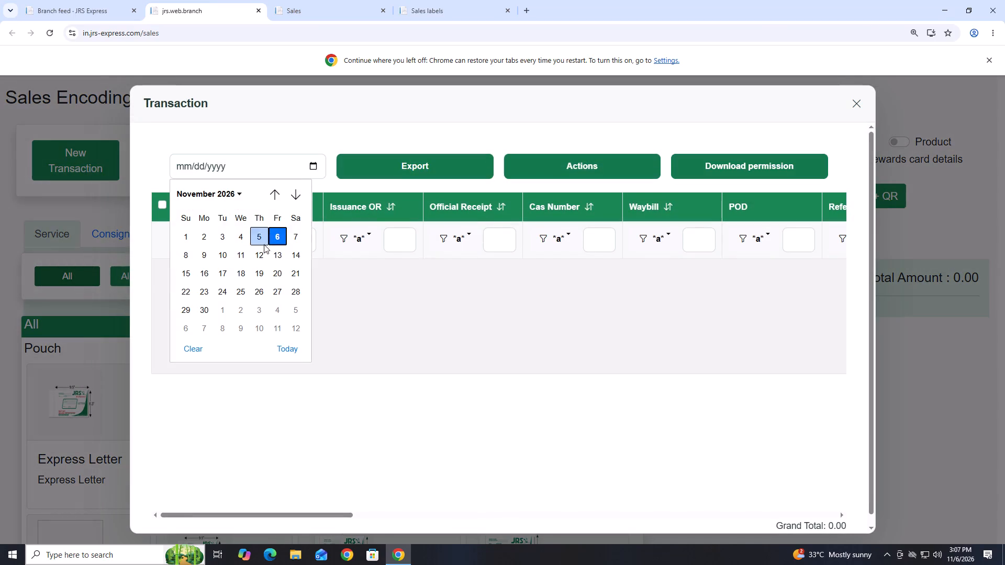
click(275, 234)
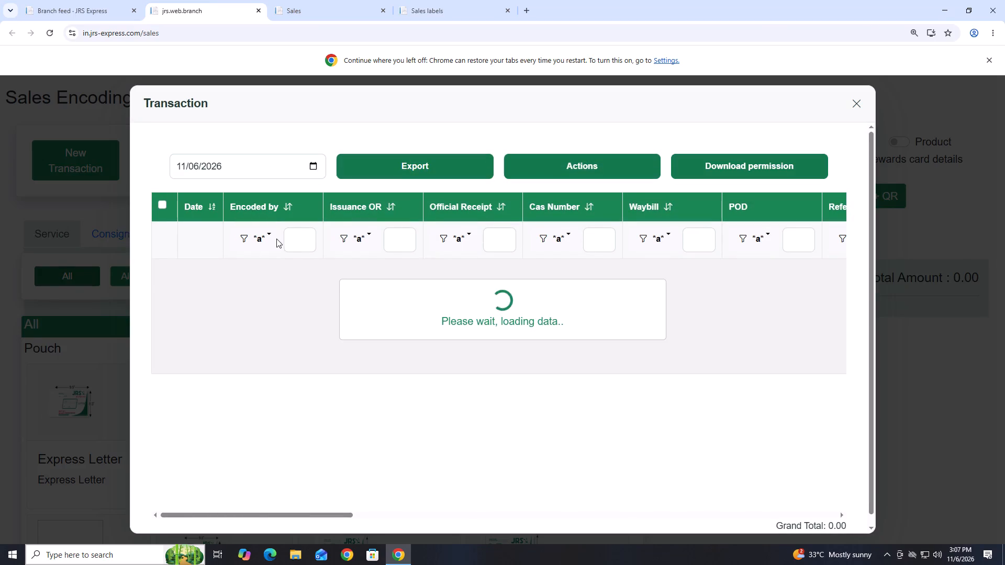
Select the last transaction in the list and print its labels on the Xprinter XP-410B.
scroll(366, 329, down, 3)
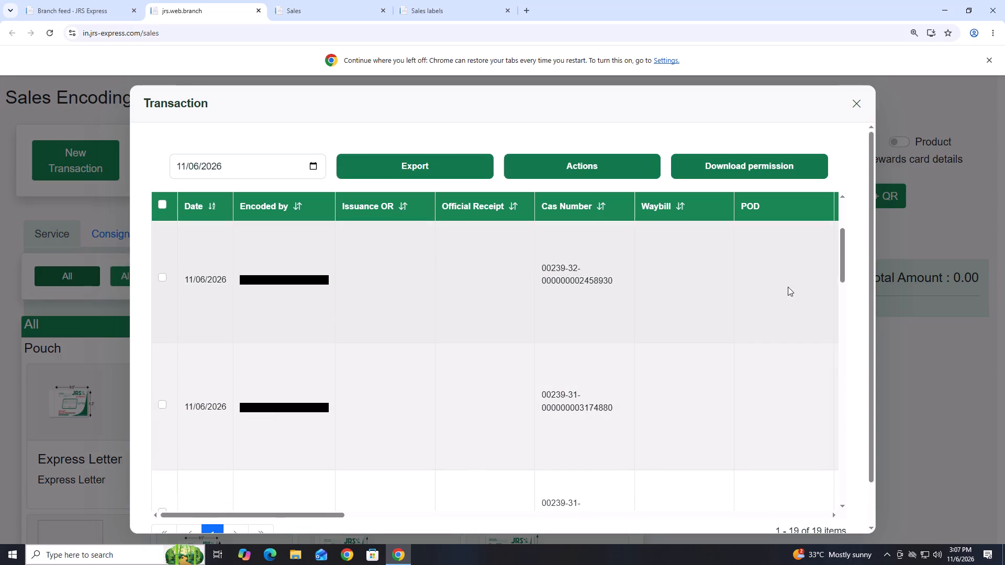
drag(840, 270, 825, 519)
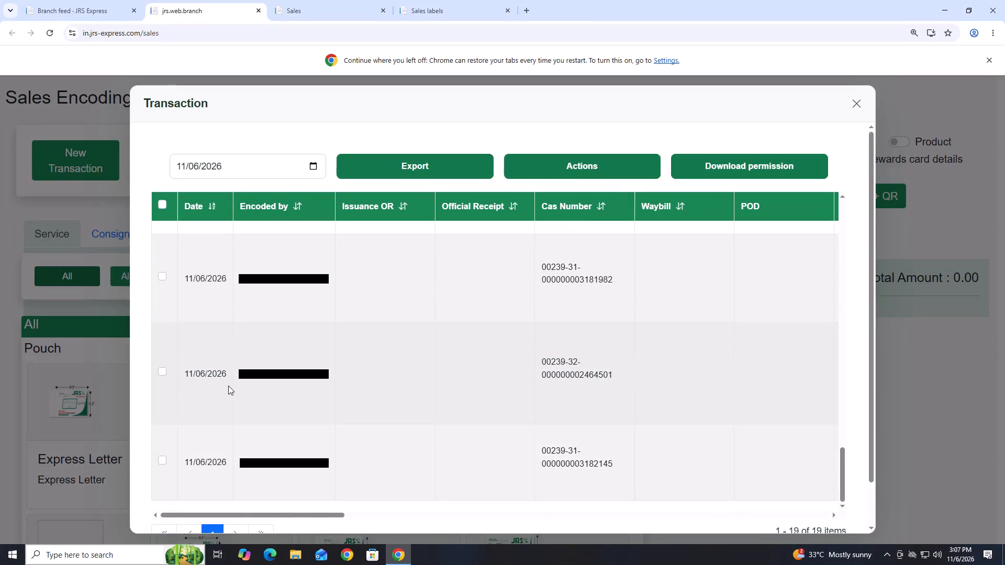
click(162, 455)
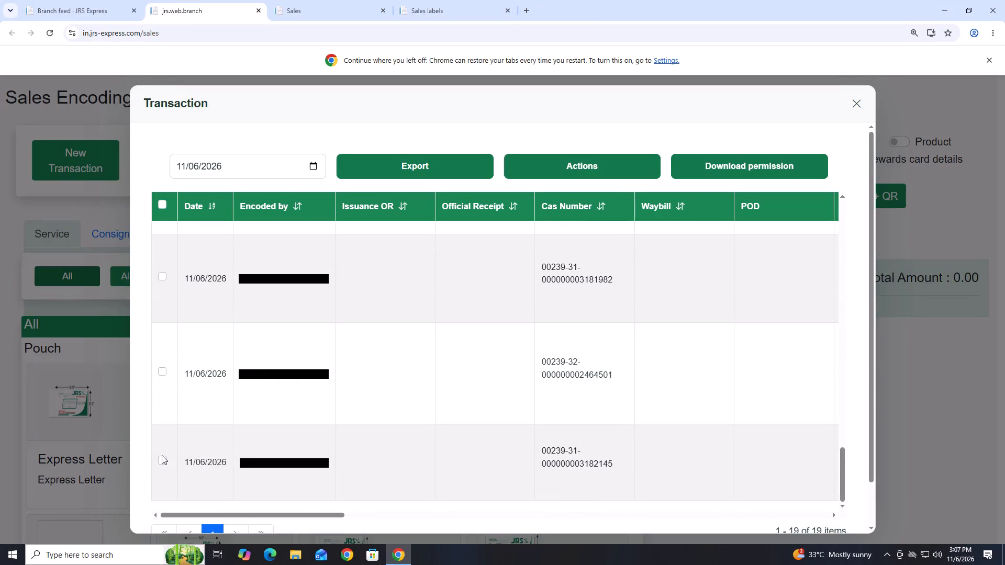
click(160, 458)
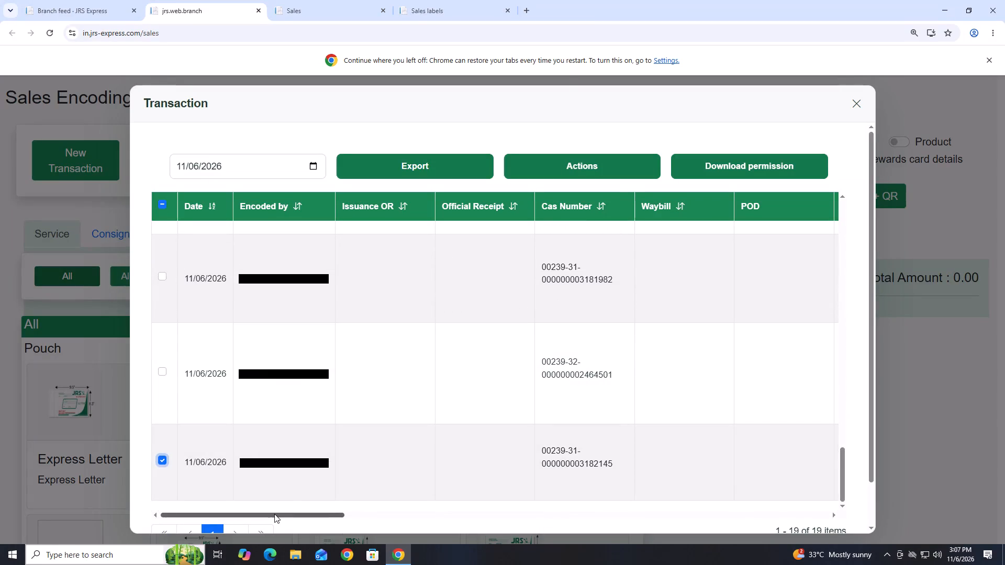
click(274, 514)
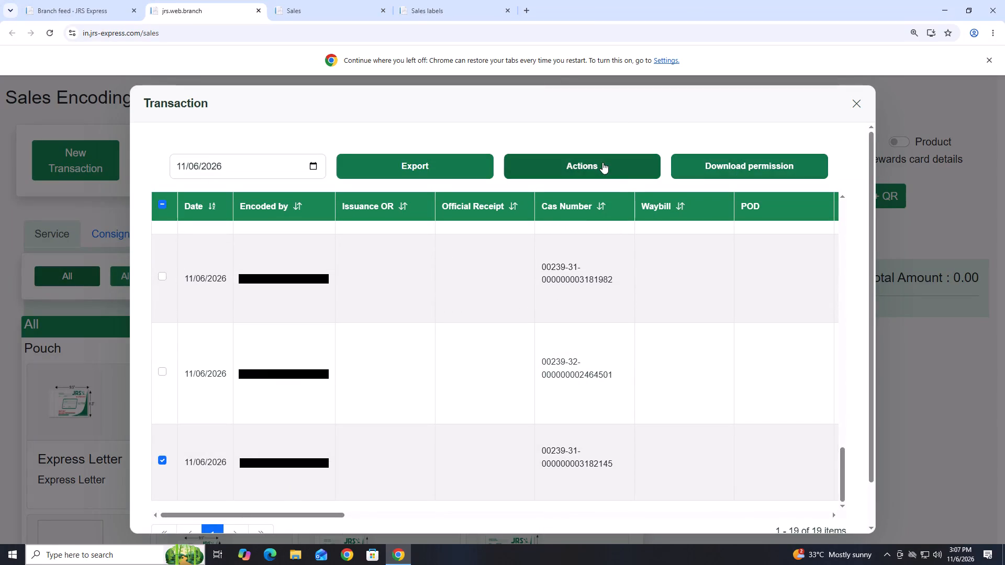
click(602, 162)
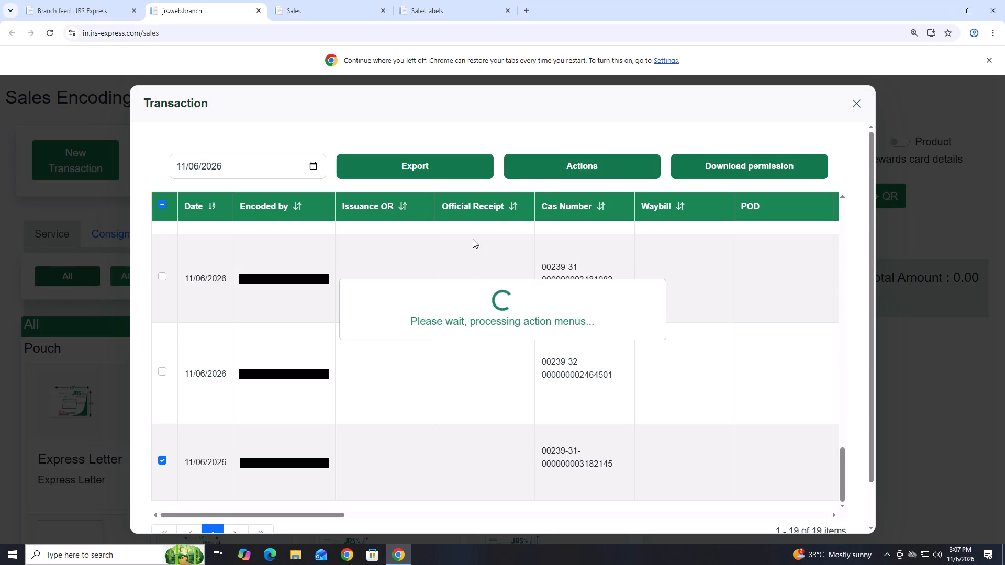
click(331, 325)
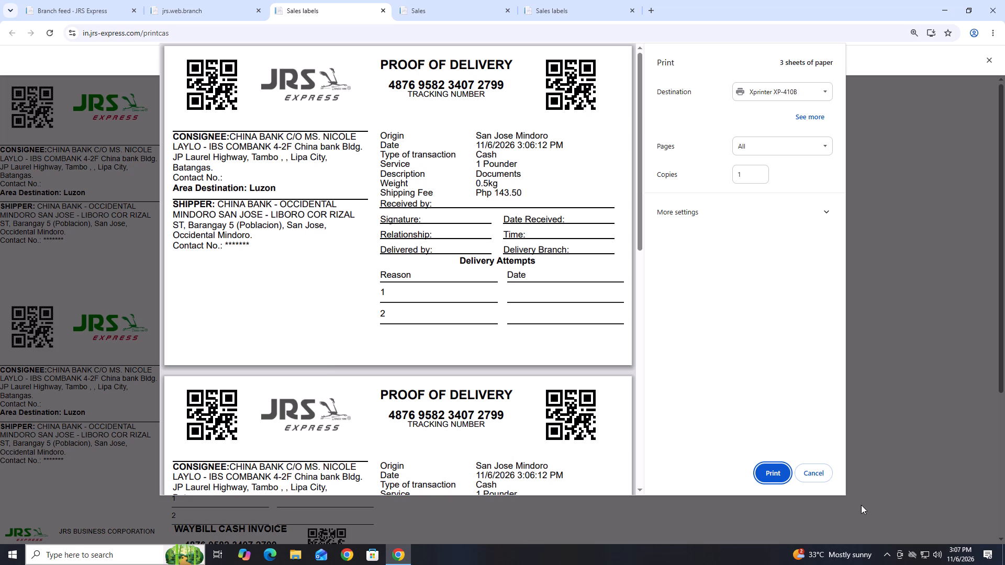
click(772, 472)
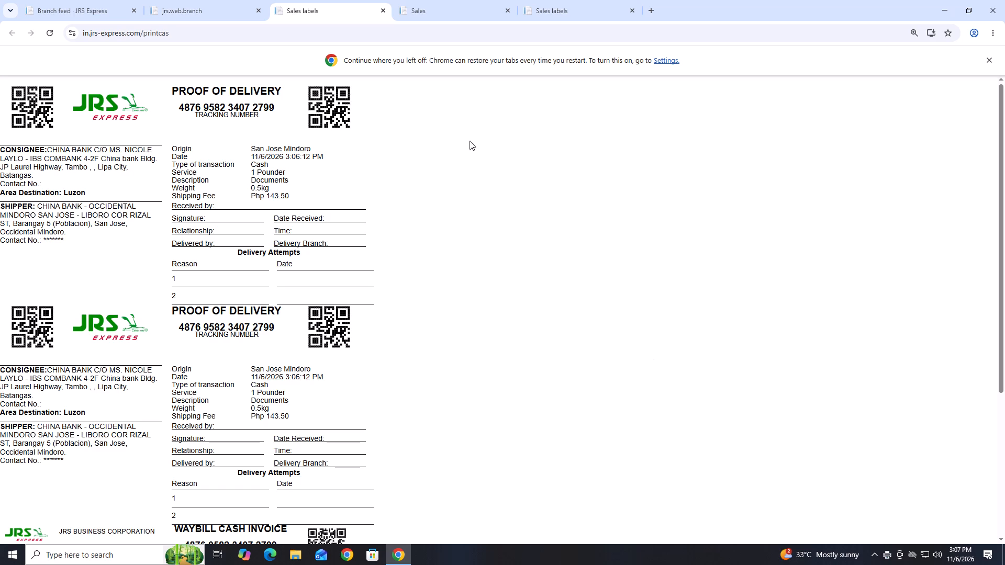
Start another sale with China Bank - Occidental Mindoro San Jose as the sender and confirm the sender details.
click(425, 9)
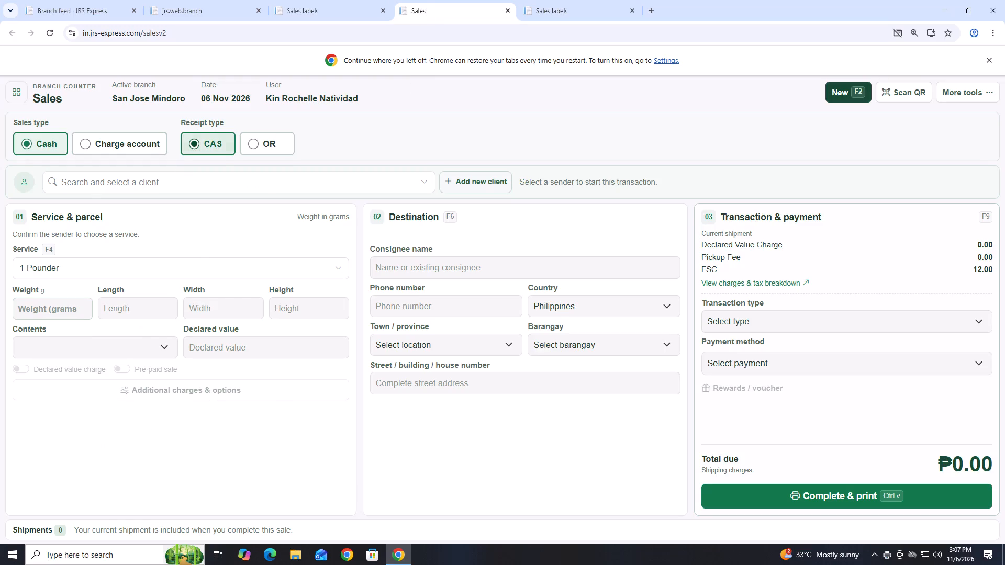
click(71, 184)
key(shift+c)
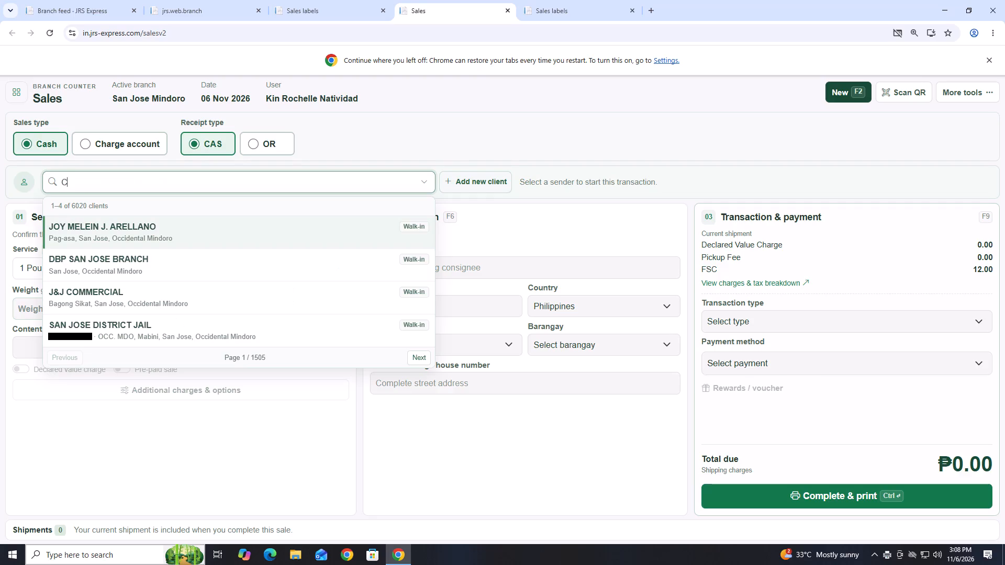
text(hina)
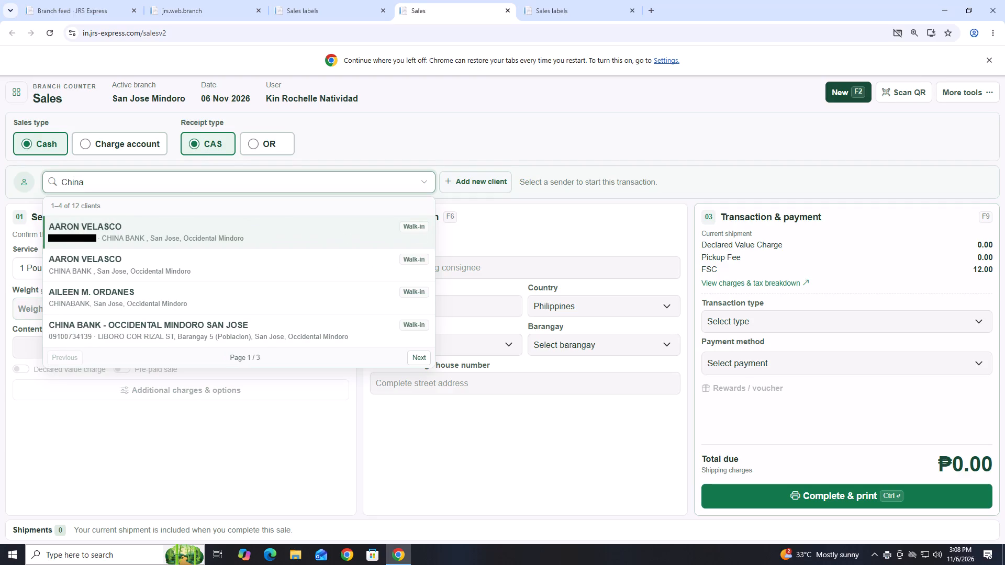
key(space)
text(Ba)
text(nk)
click(98, 334)
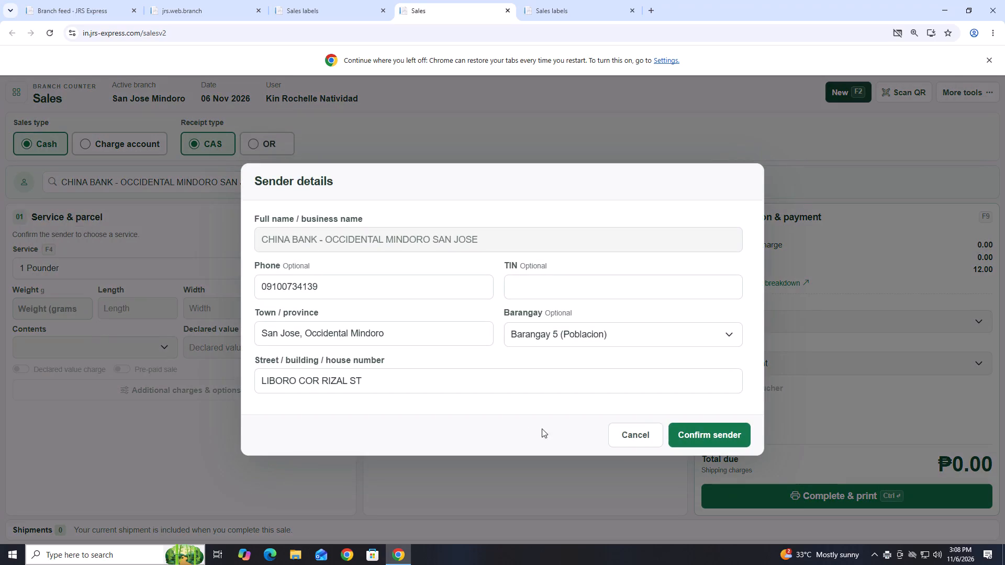
click(716, 439)
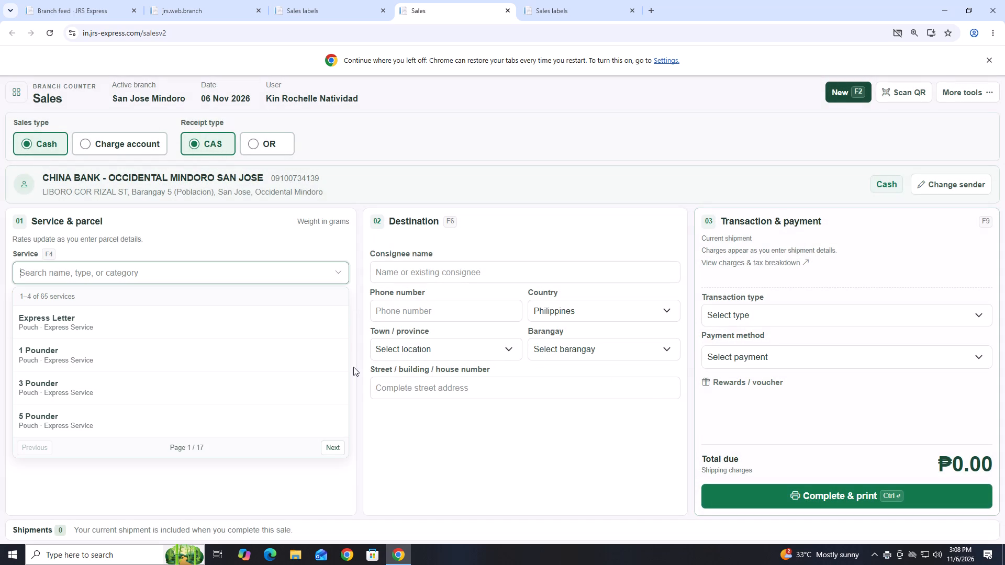
Choose 1 Pounder as the service for the new China Bank shipment.
click(71, 355)
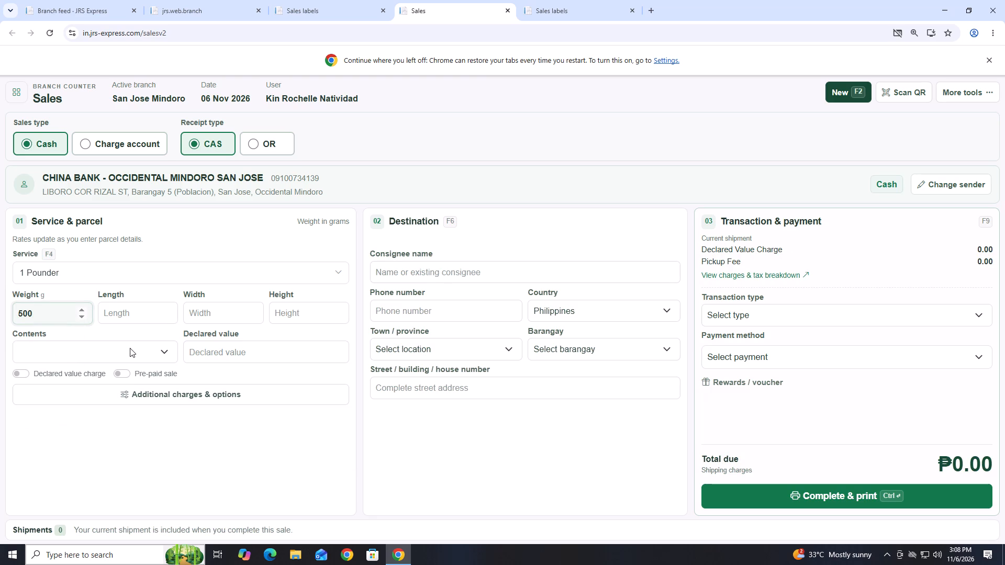
Enter China Bank Admin Mailing as the consignee and set the destination town to Makati City, Metro Manila.
click(441, 269)
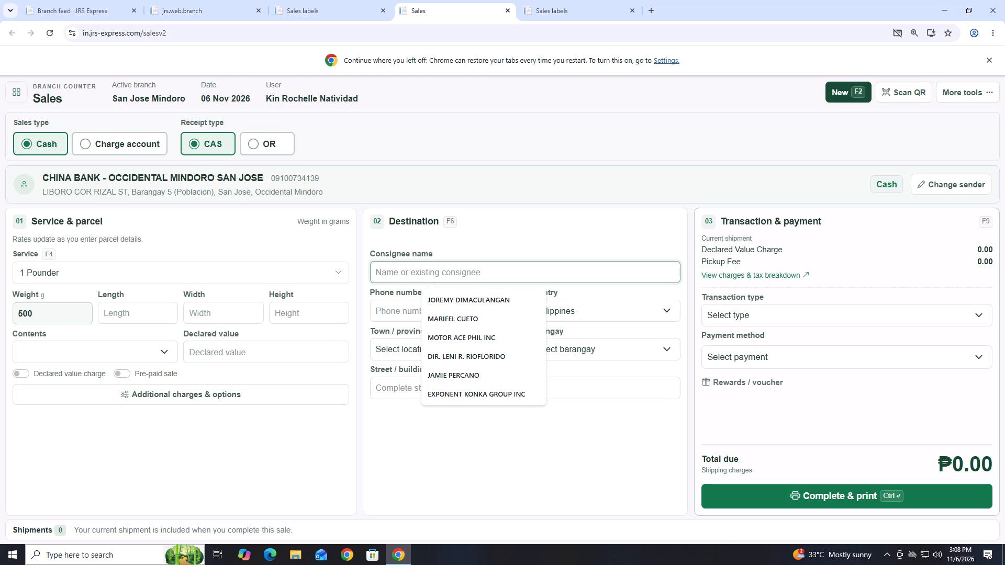
text(China)
key(space)
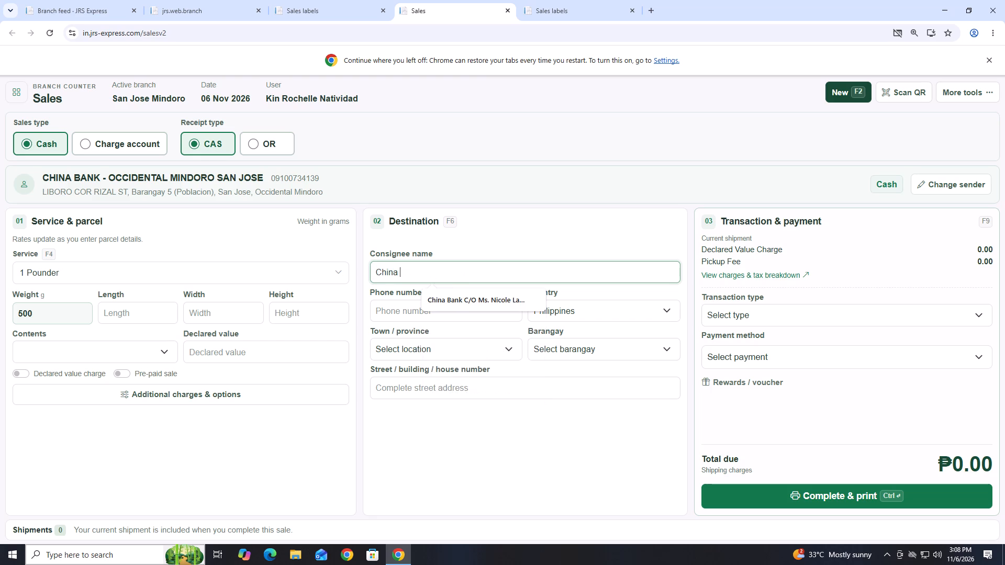
text(Bank)
key(space)
key(shift+a)
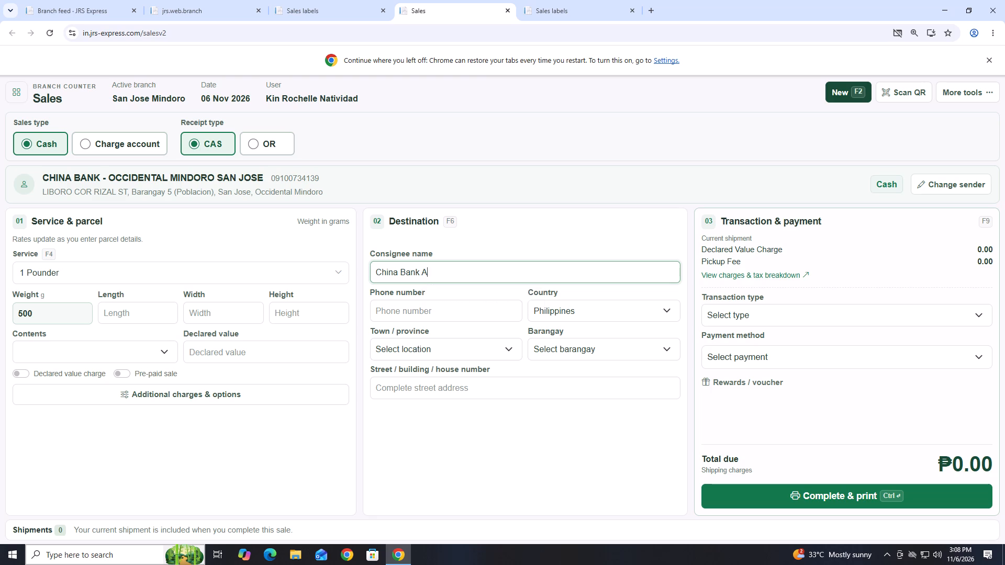
text(dmi)
text(n Mailing)
key(space)
click(487, 349)
text(maka)
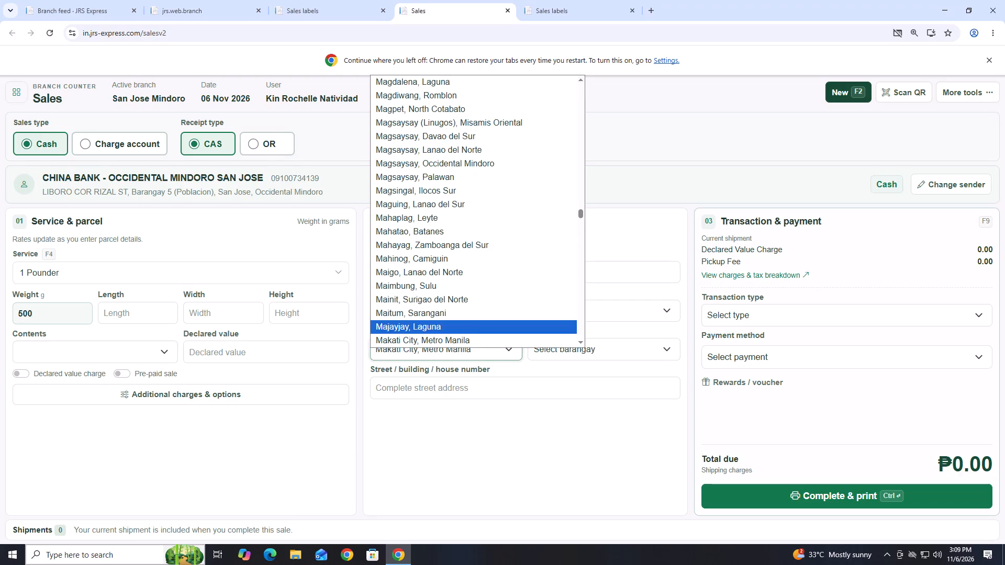
click(487, 339)
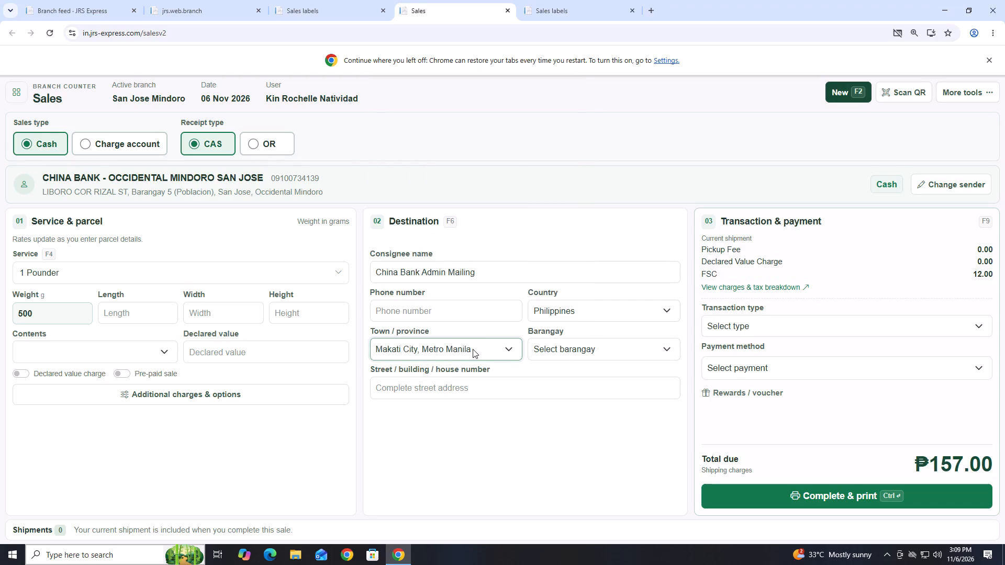
Enter the consignee's street address, including the floor, building and avenue, for the Makati destination.
click(383, 383)
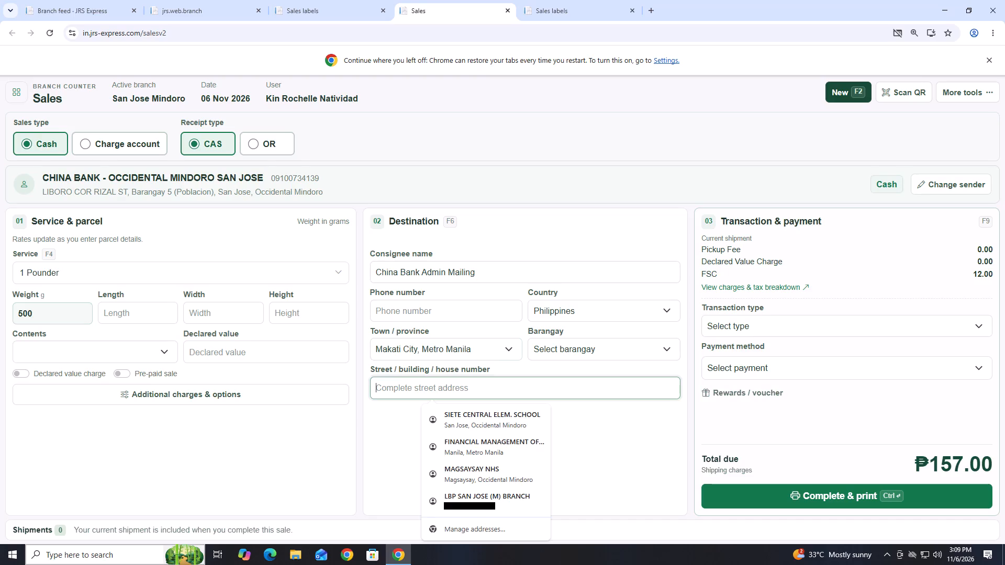
key(3)
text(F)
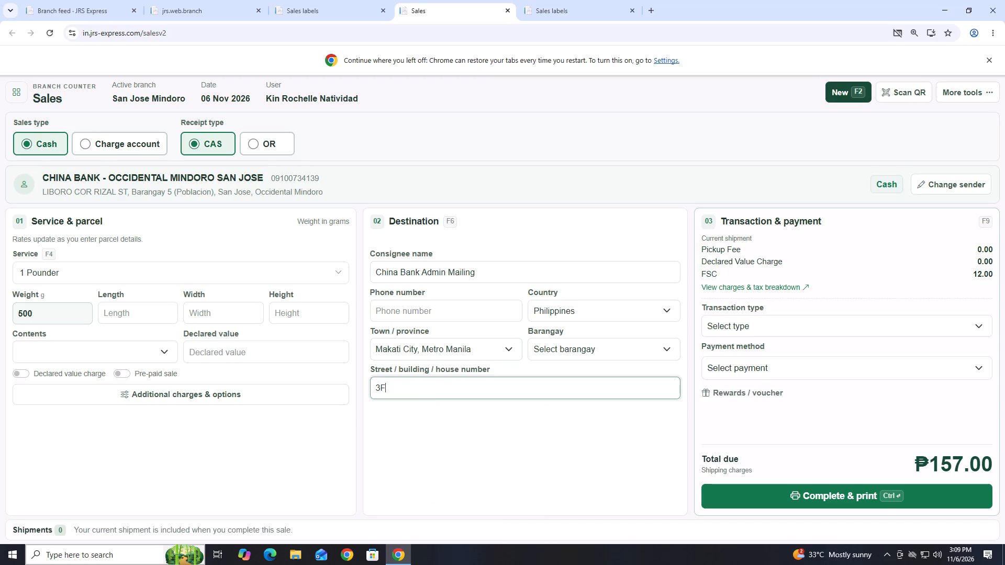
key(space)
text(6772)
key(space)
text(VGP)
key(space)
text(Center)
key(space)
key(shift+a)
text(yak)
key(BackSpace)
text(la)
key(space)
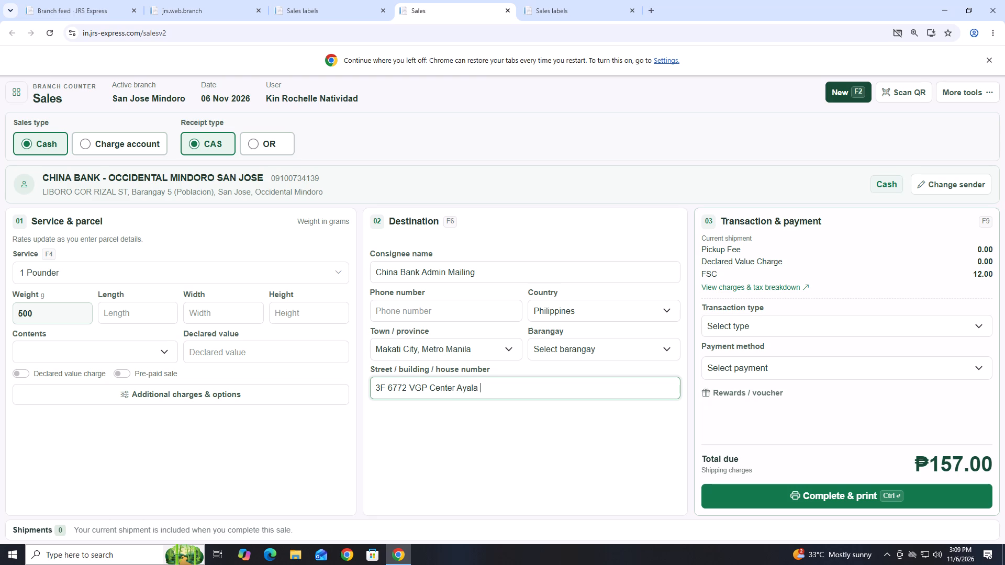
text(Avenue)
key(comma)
Add the FSC Air charge to the shipment's additional charges and finish the charge options.
click(243, 398)
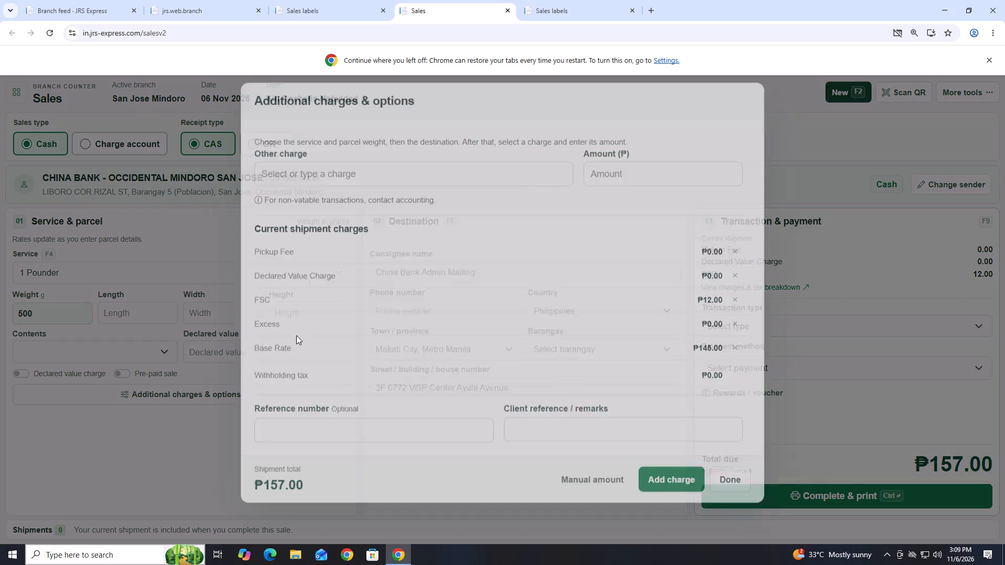
click(559, 195)
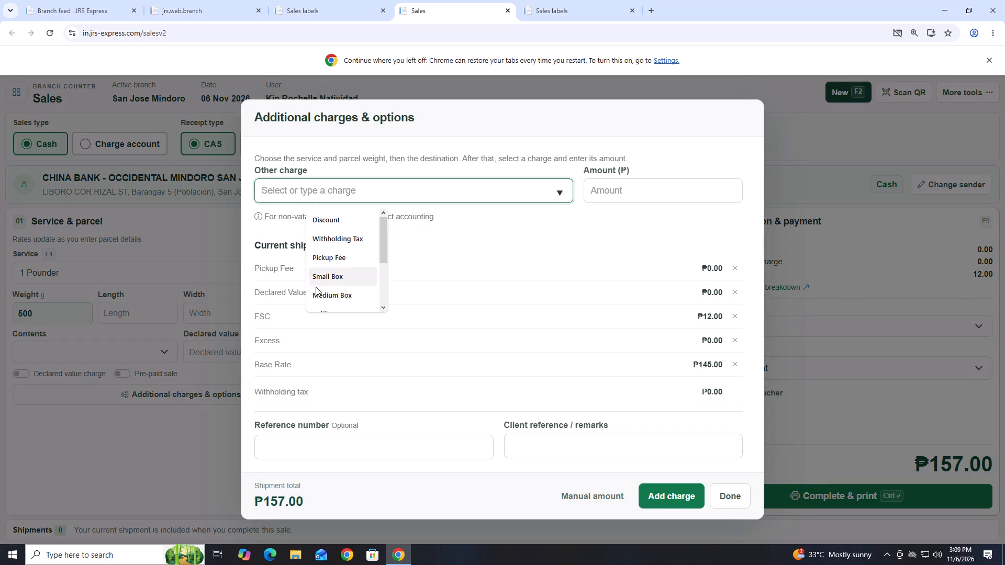
drag(383, 244, 389, 301)
click(341, 306)
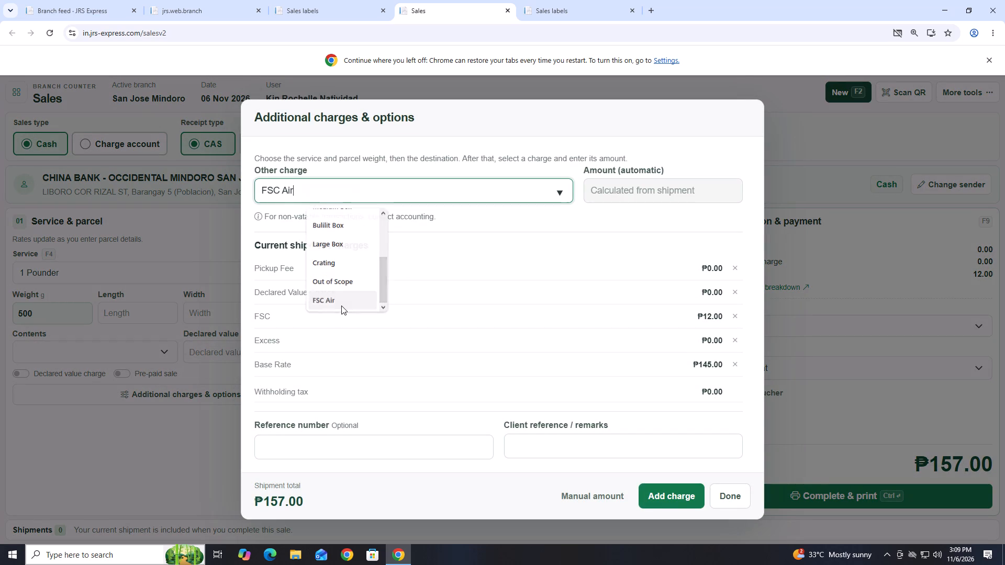
click(661, 494)
click(735, 507)
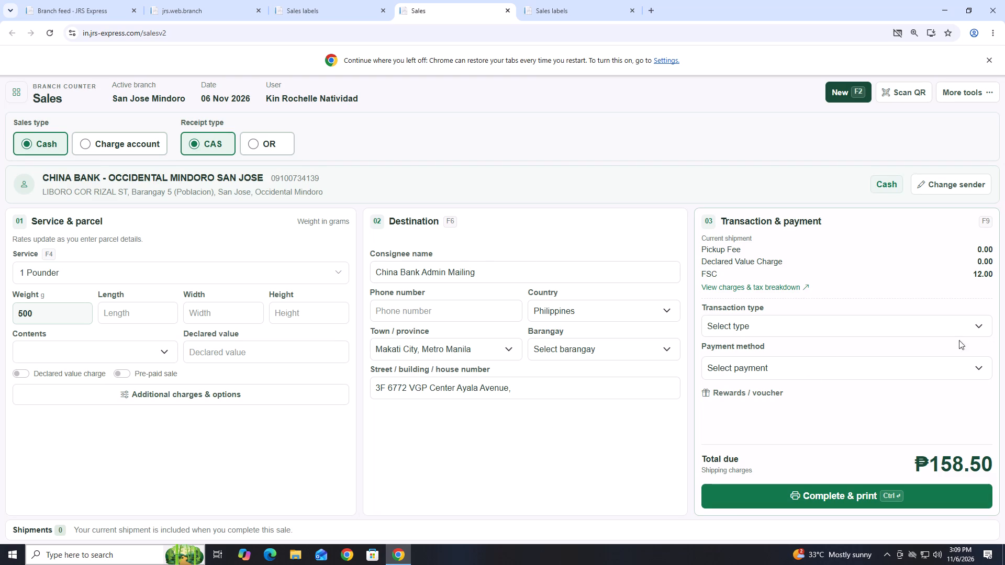
Set the transaction type to Walk in and the payment method to Cash.
click(974, 320)
click(794, 355)
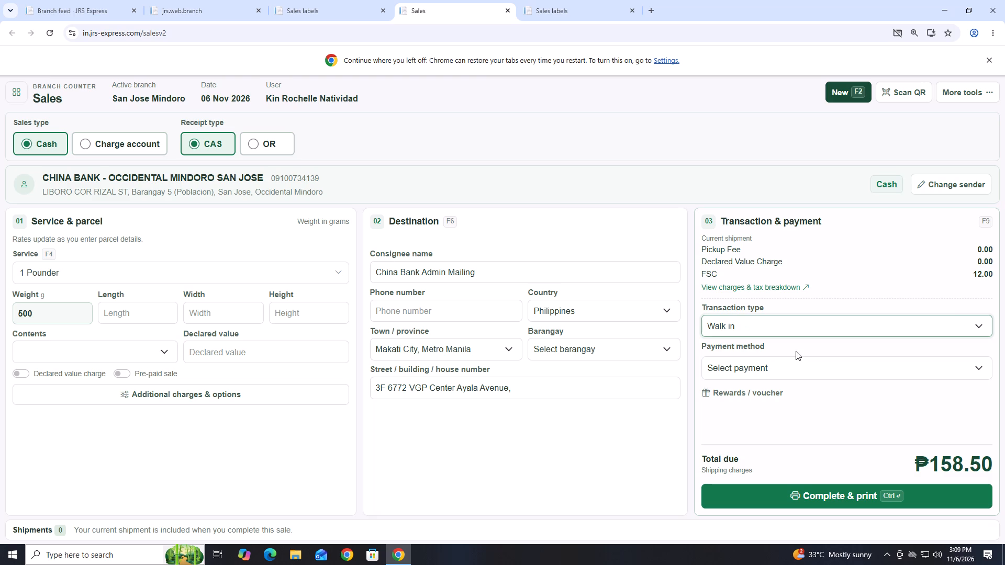
click(980, 365)
click(754, 398)
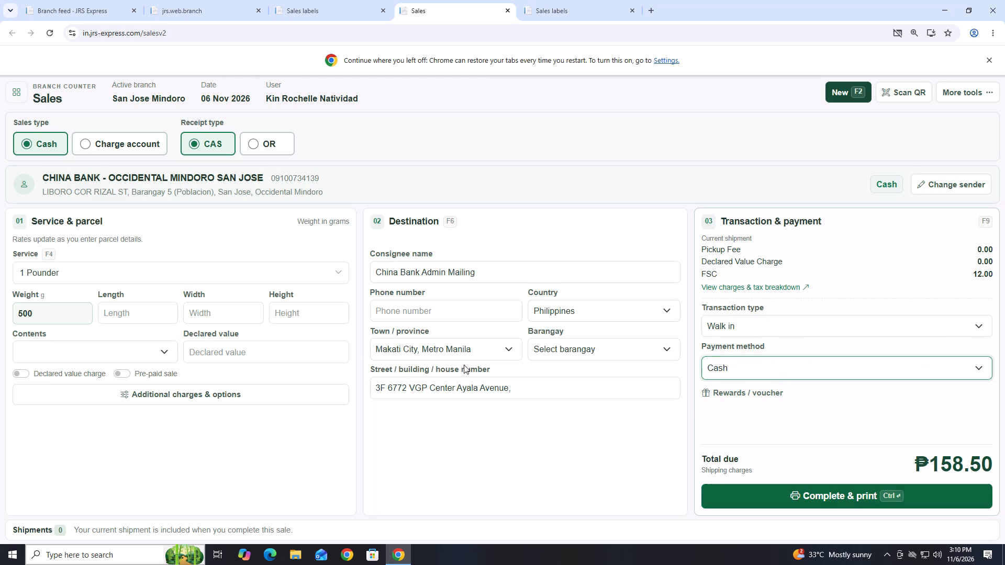
Set the parcel contents to Documents.
click(166, 346)
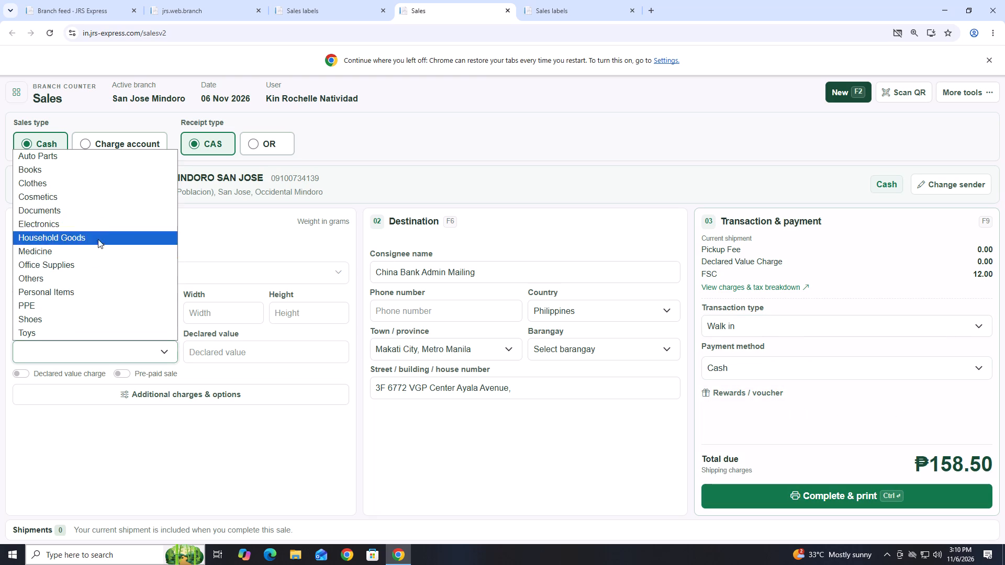
click(100, 211)
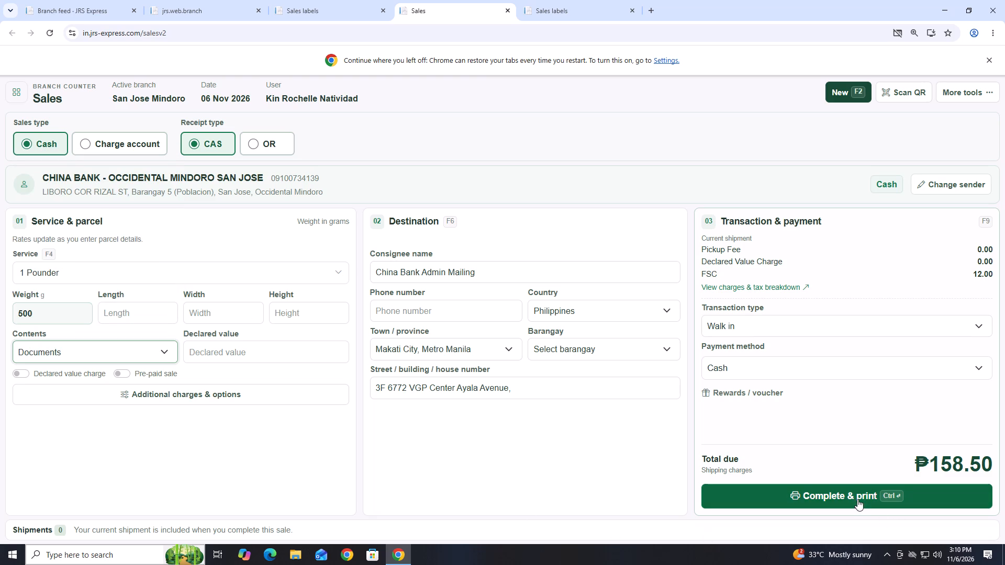
Complete the China Bank Admin Mailing sale and print all its label pages on the Xprinter XP-410B.
click(857, 498)
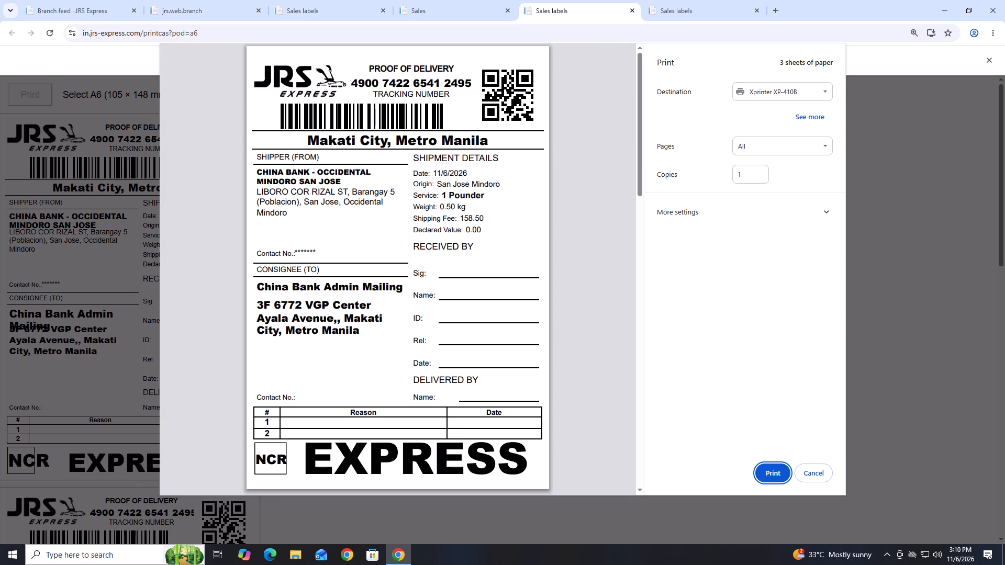
click(774, 472)
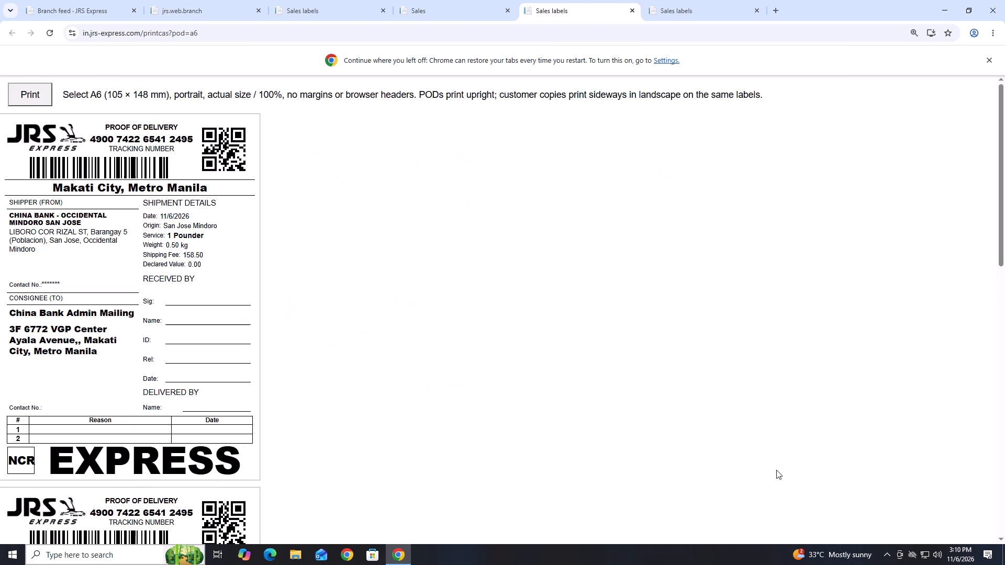
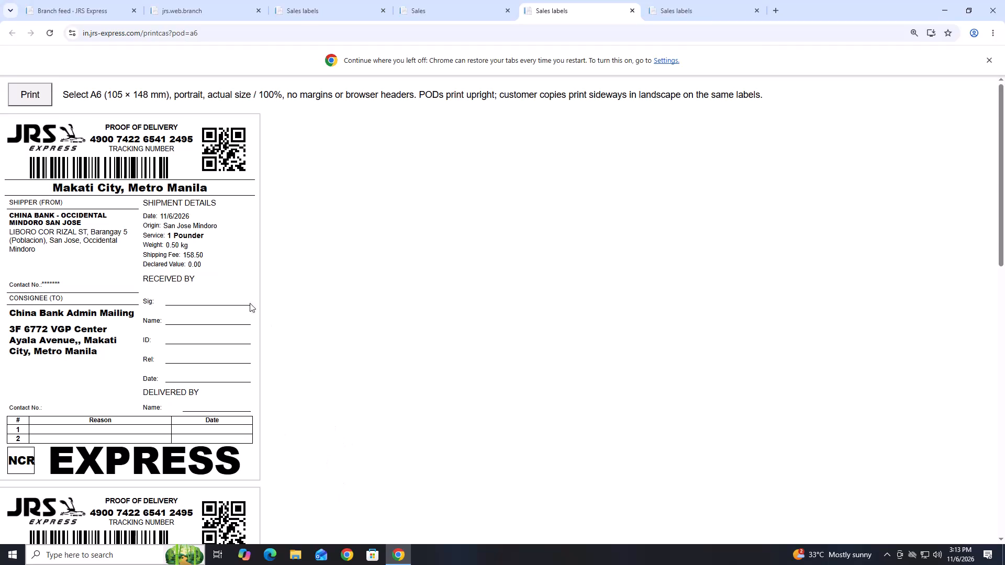
Close the sales labels page of the China Bank shipment to Lipa City.
click(306, 16)
click(415, 17)
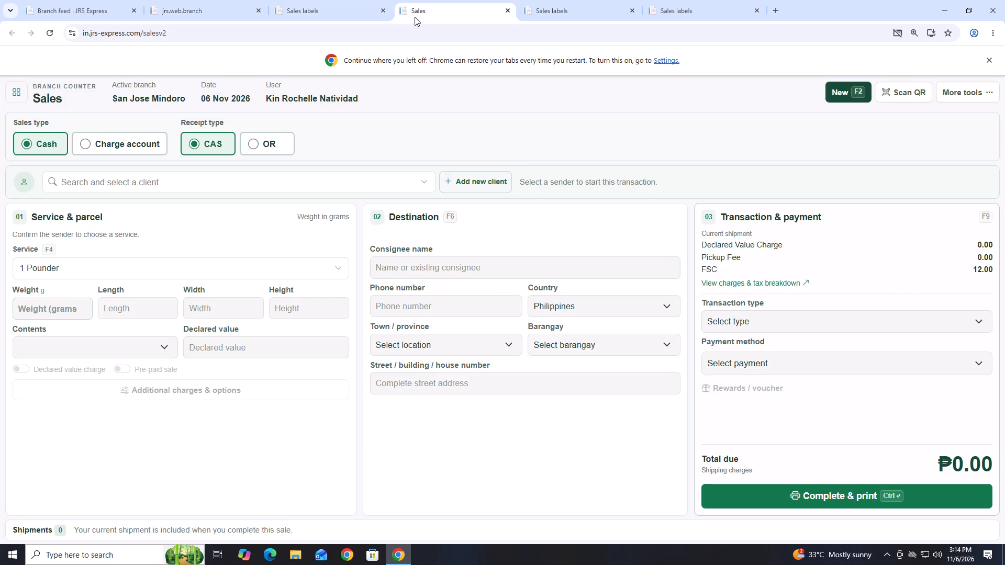
click(353, 14)
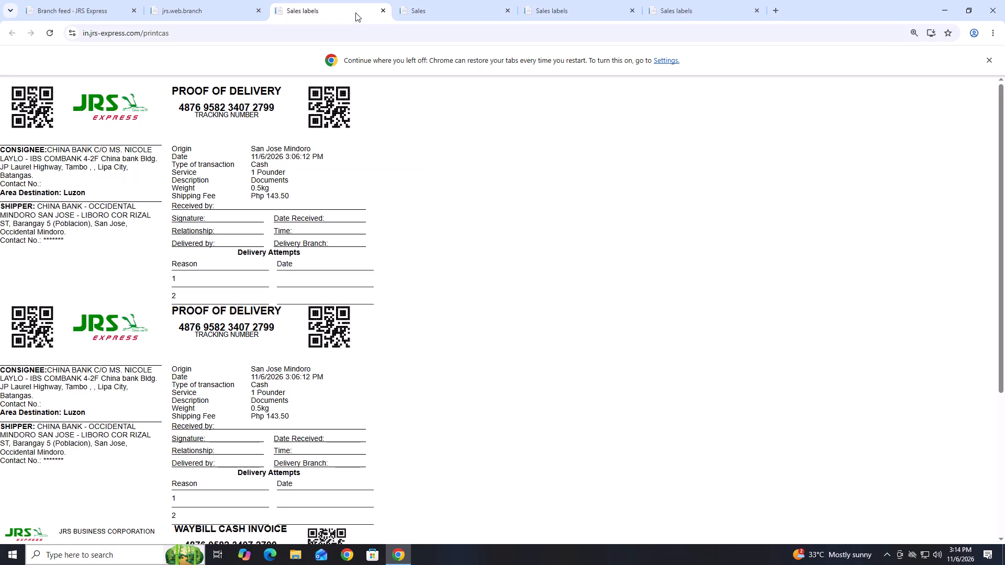
click(386, 9)
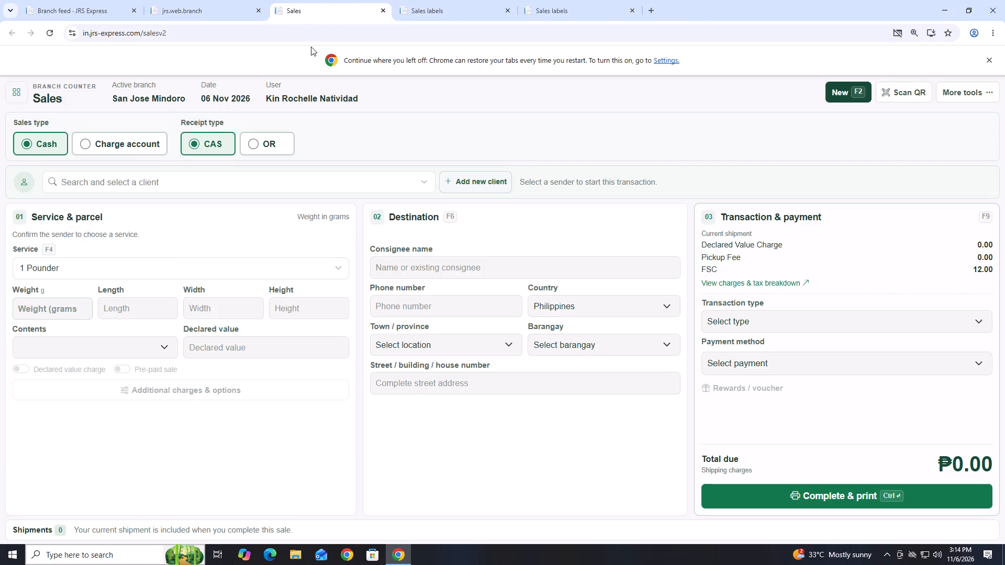
Close the transaction list on the Sales Encoding page.
click(243, 13)
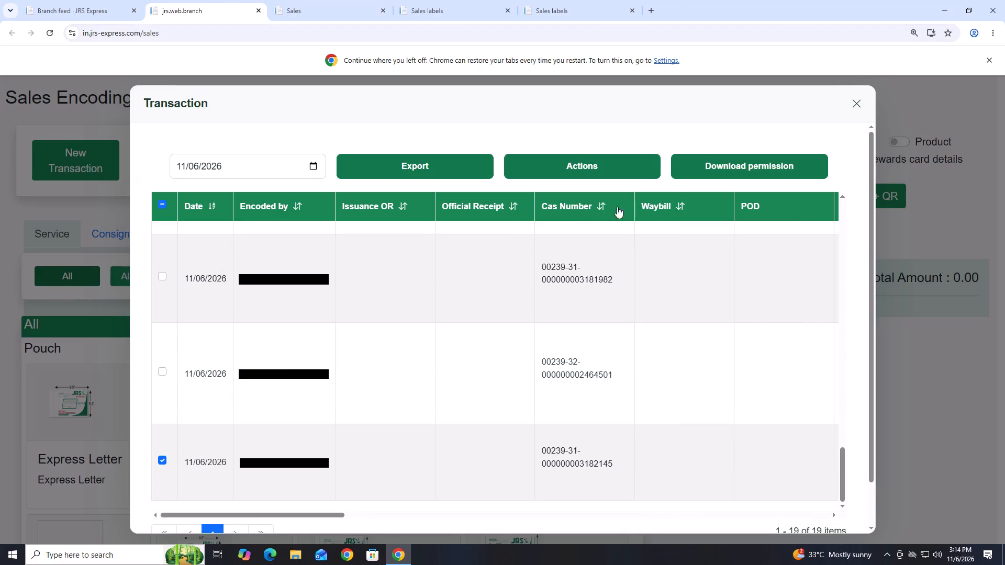
click(859, 106)
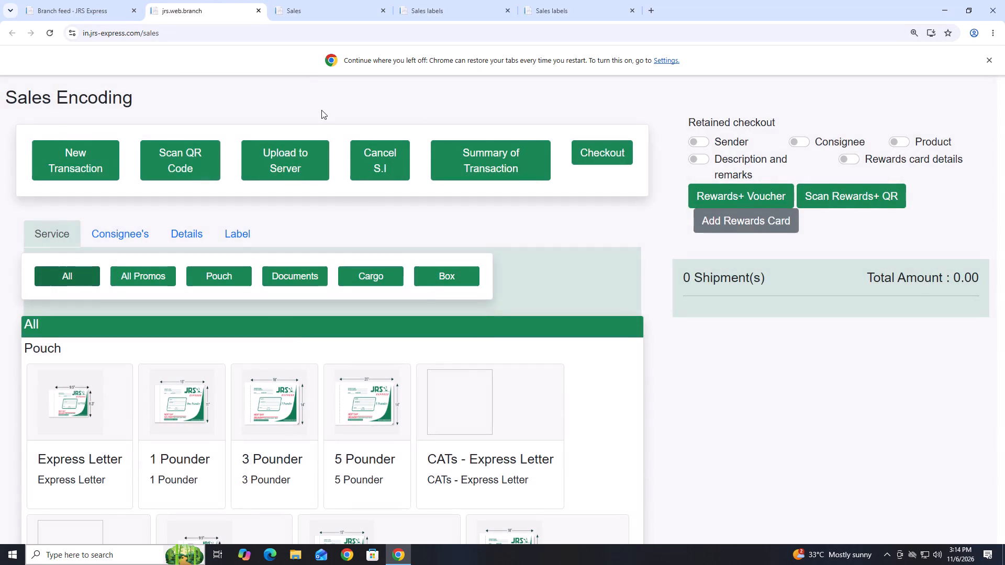
Close the two remaining sales labels pages, for the Makati City and Calapan City shipments.
click(303, 11)
click(460, 13)
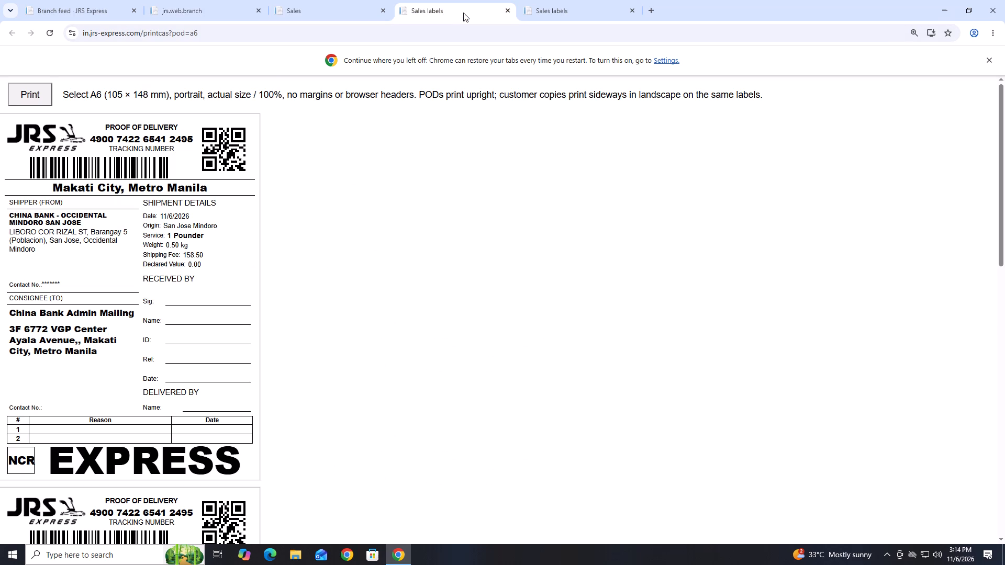
click(573, 16)
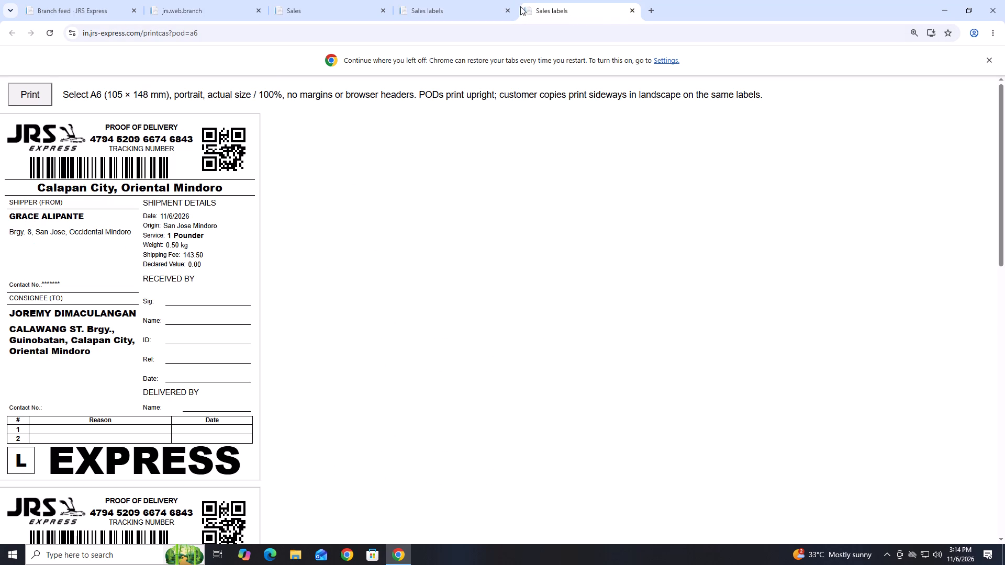
click(506, 12)
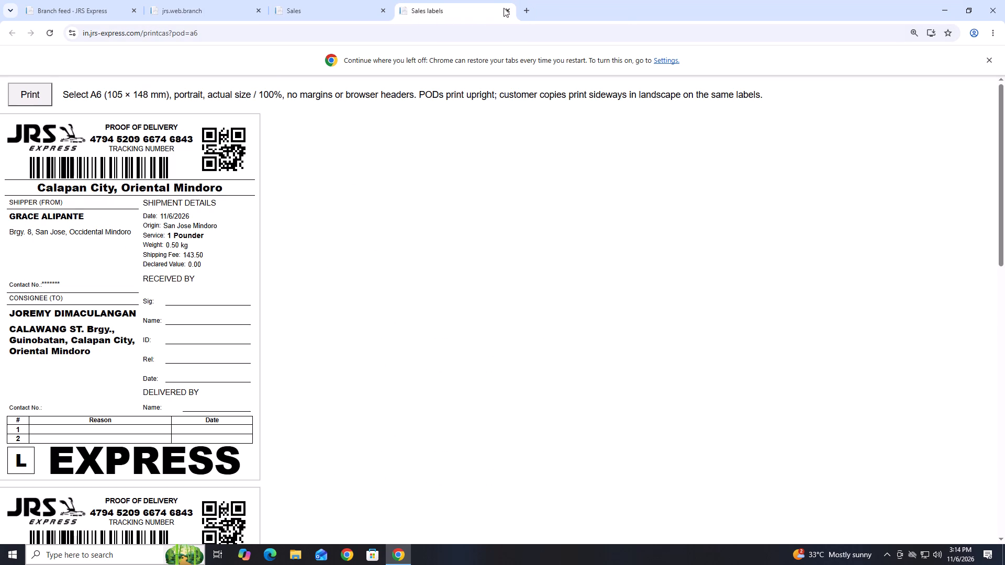
click(506, 8)
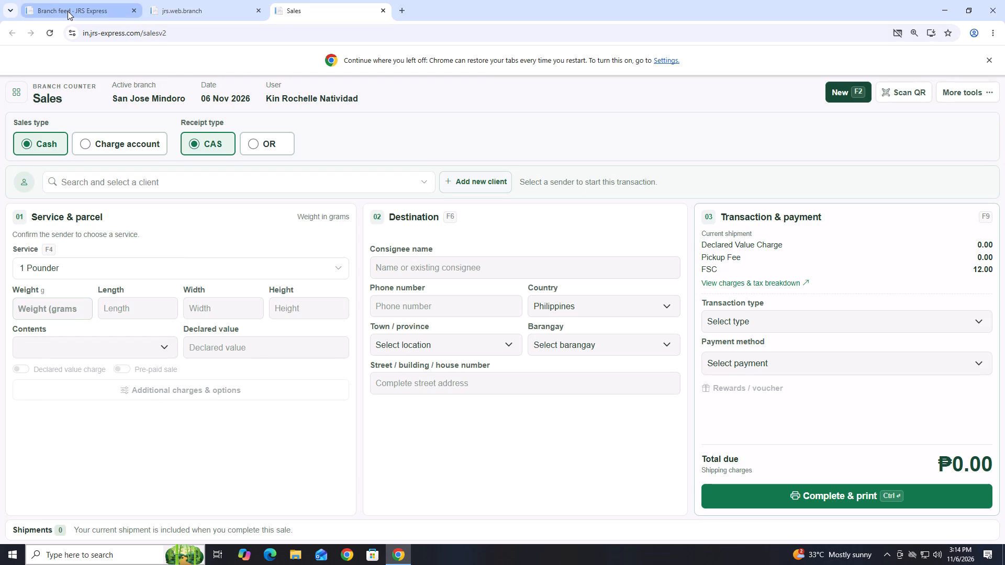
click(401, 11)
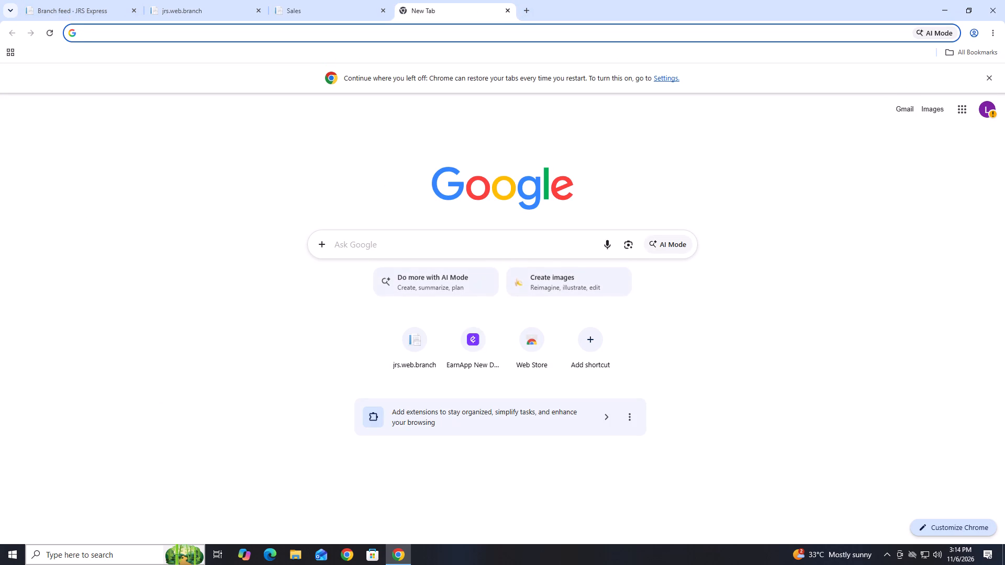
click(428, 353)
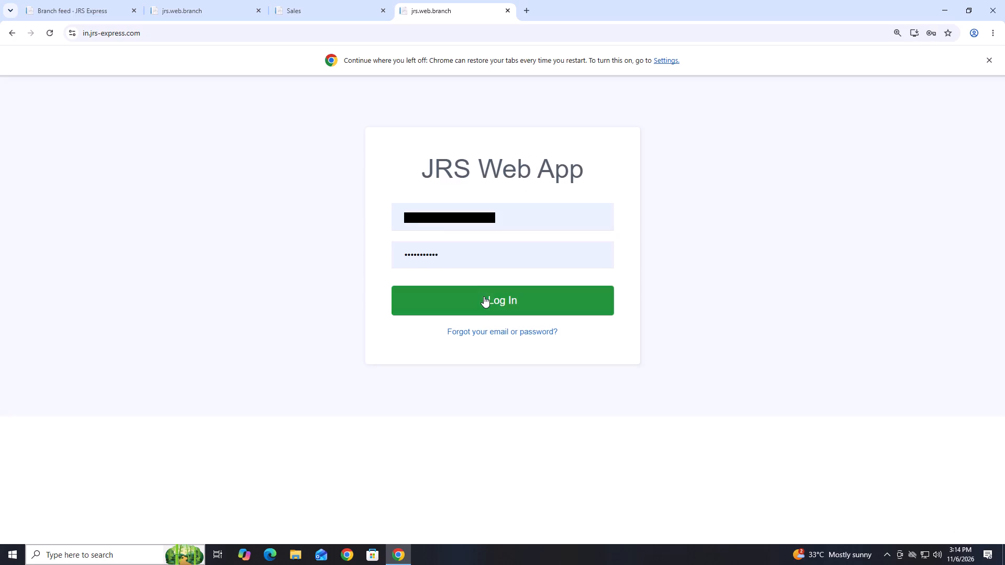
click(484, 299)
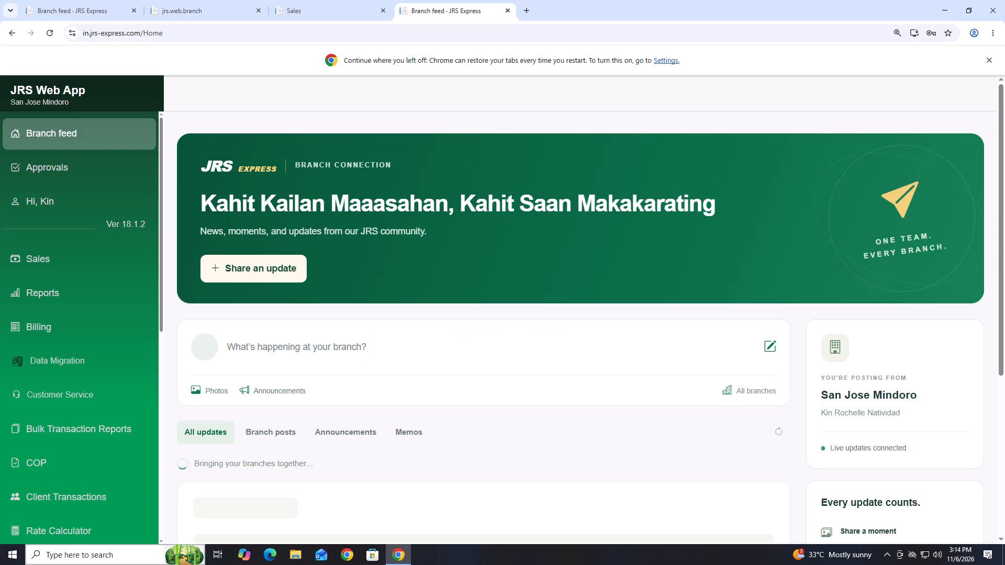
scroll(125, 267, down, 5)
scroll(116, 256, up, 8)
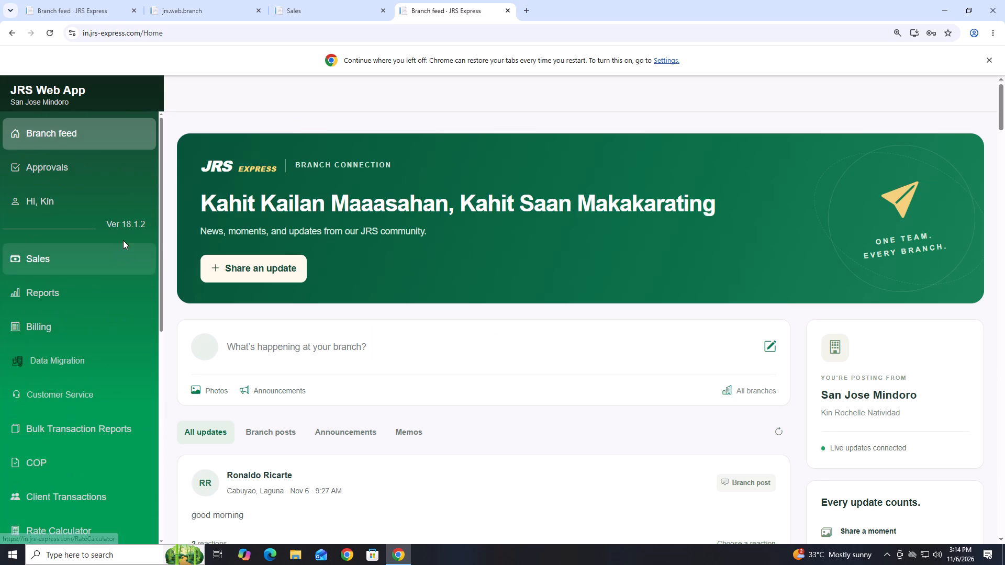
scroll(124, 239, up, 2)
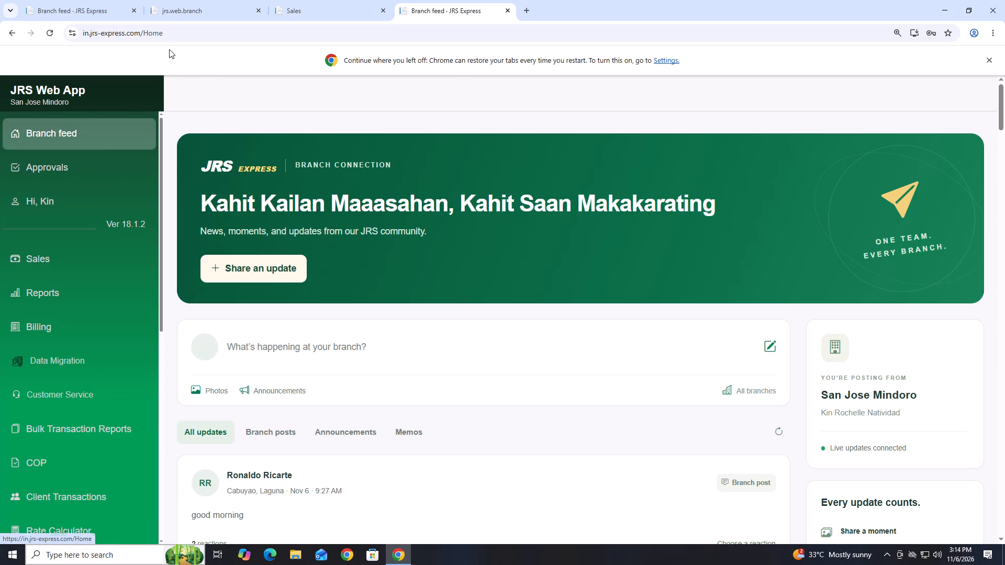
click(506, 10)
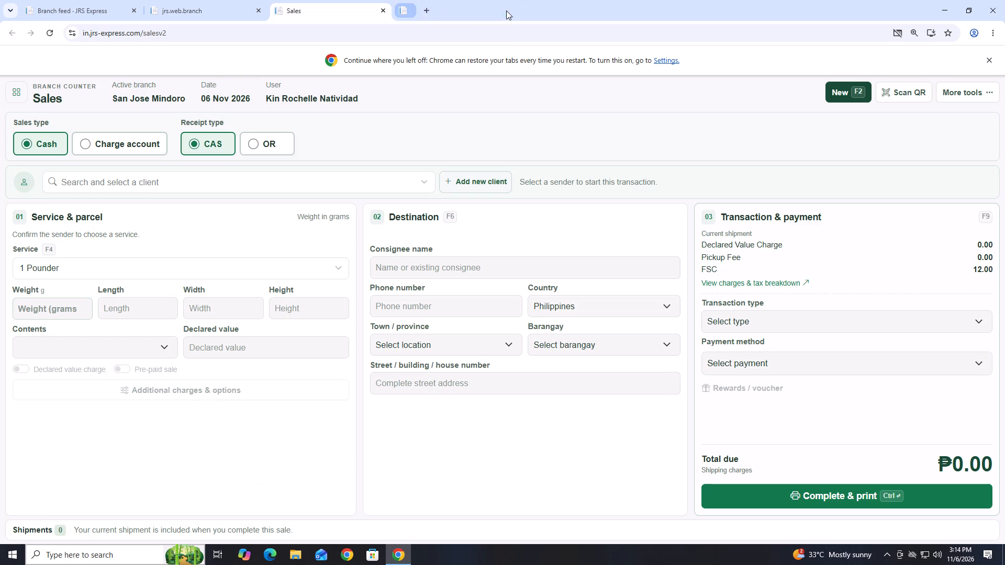
Find the public JRS Express website with the search word "kahit" in a new browser tab and open its Scope of Delivery page.
click(404, 9)
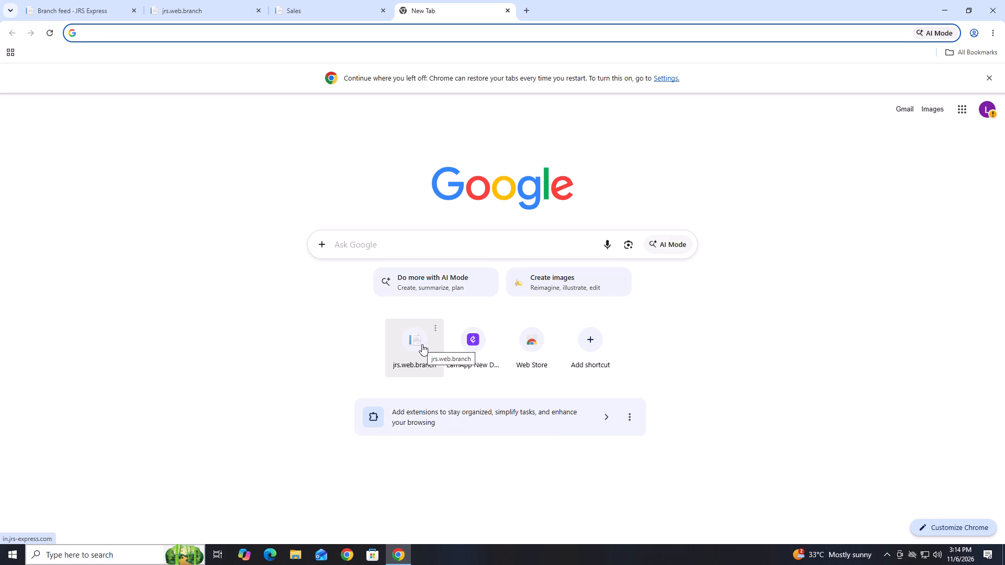
click(135, 31)
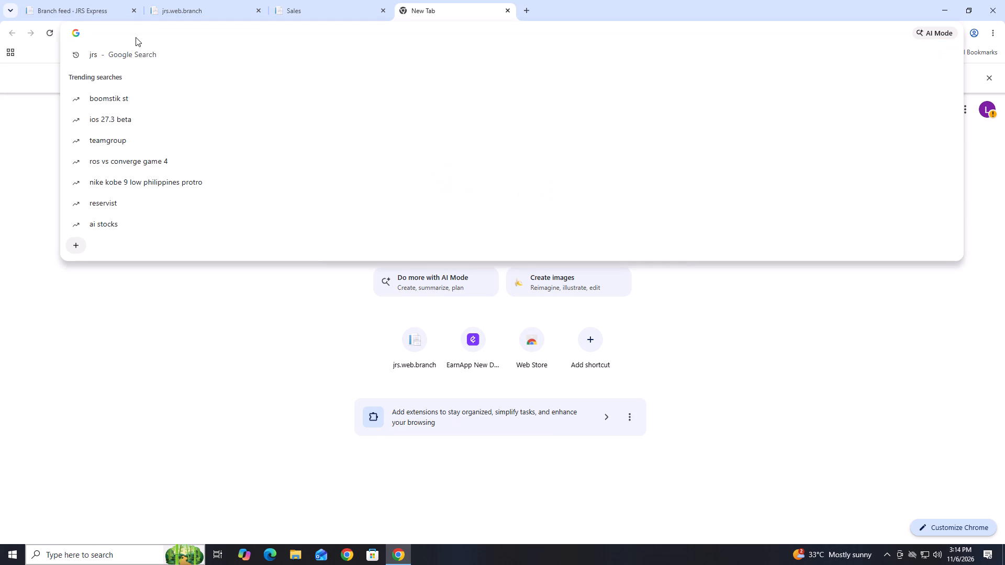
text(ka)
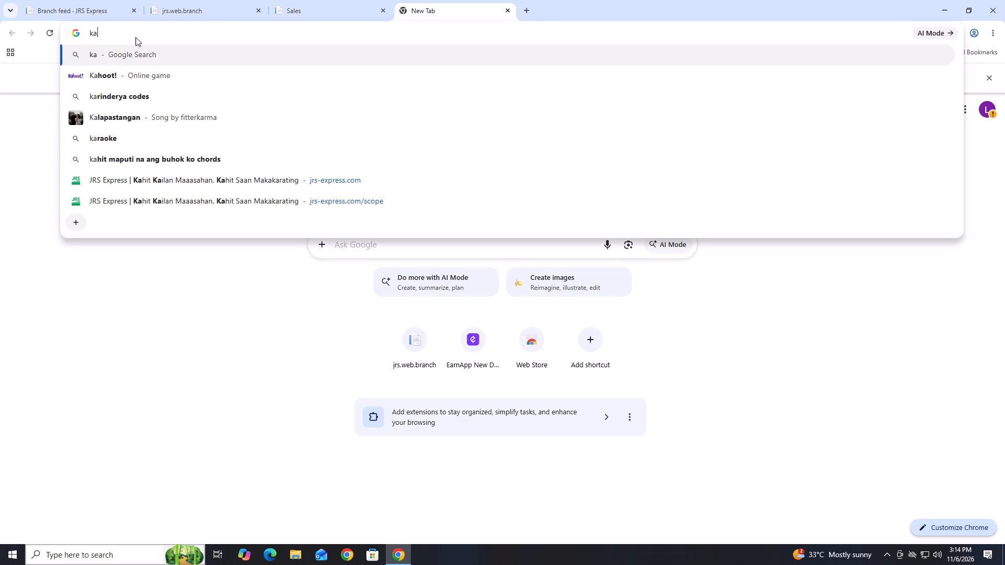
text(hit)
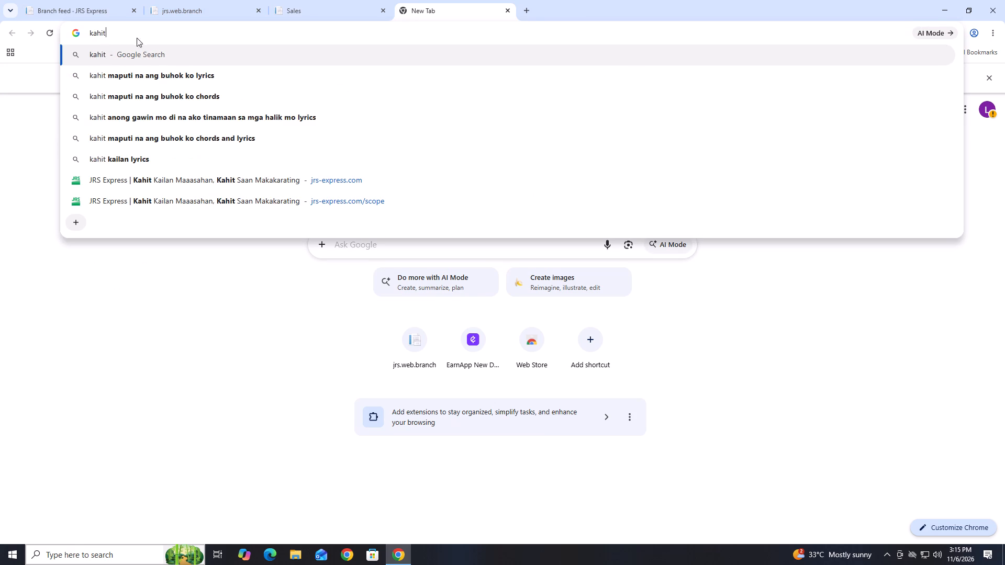
click(168, 178)
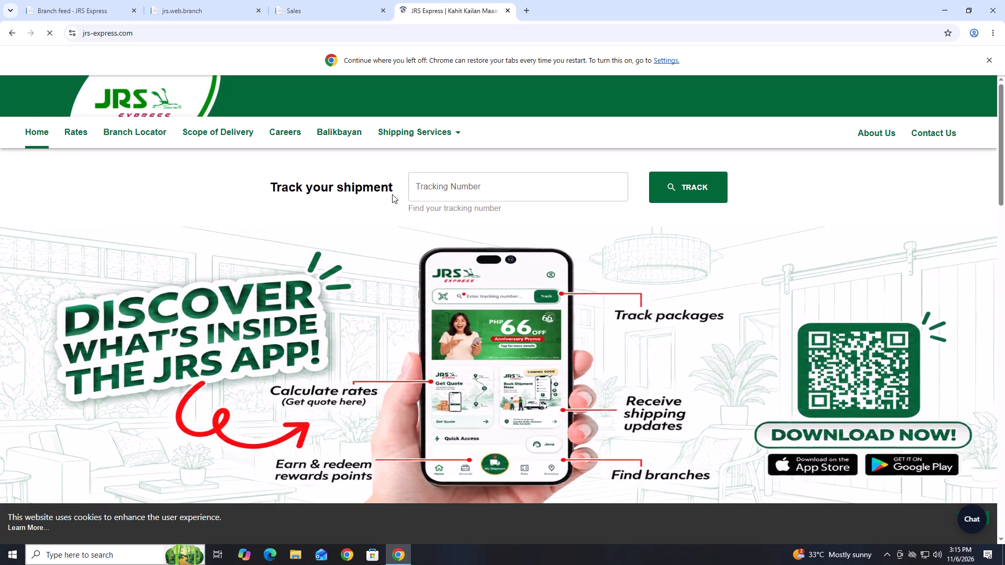
click(207, 132)
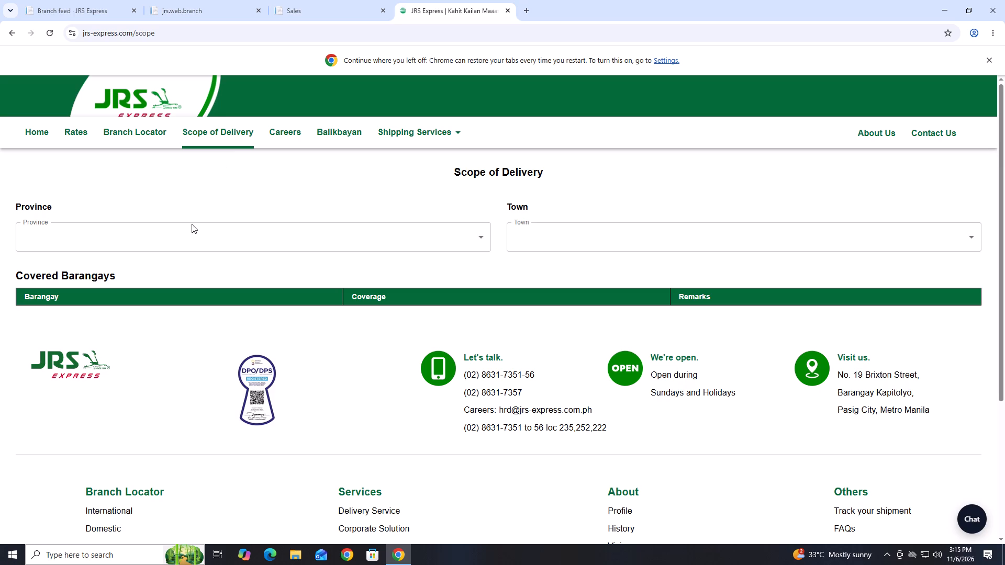
Set the Scope of Delivery province to Palawan.
click(136, 236)
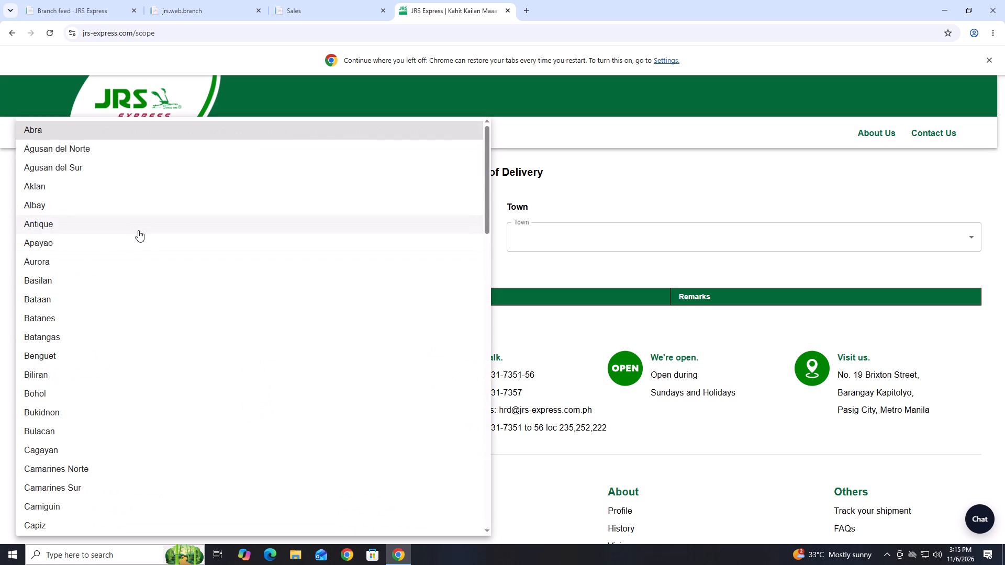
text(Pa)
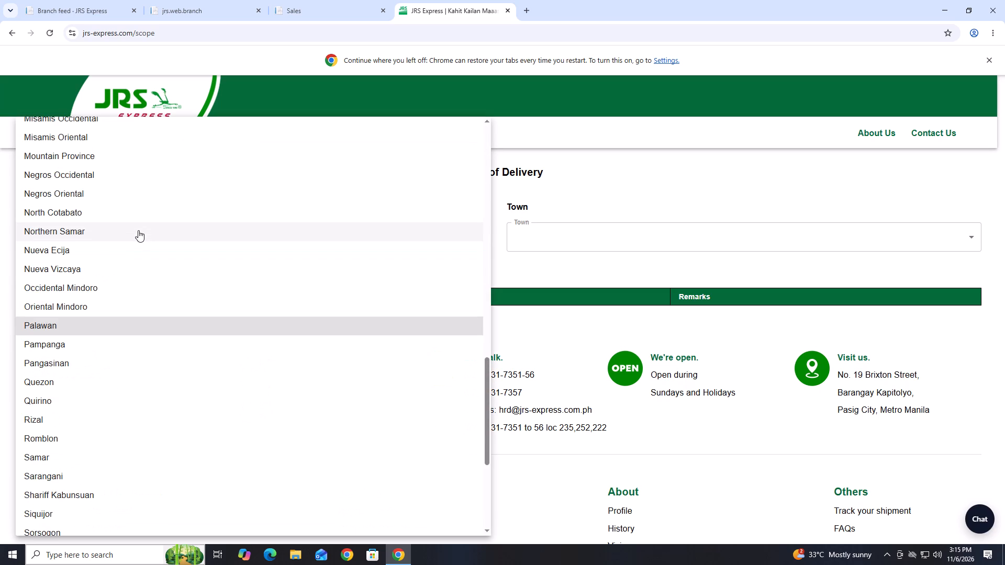
click(113, 331)
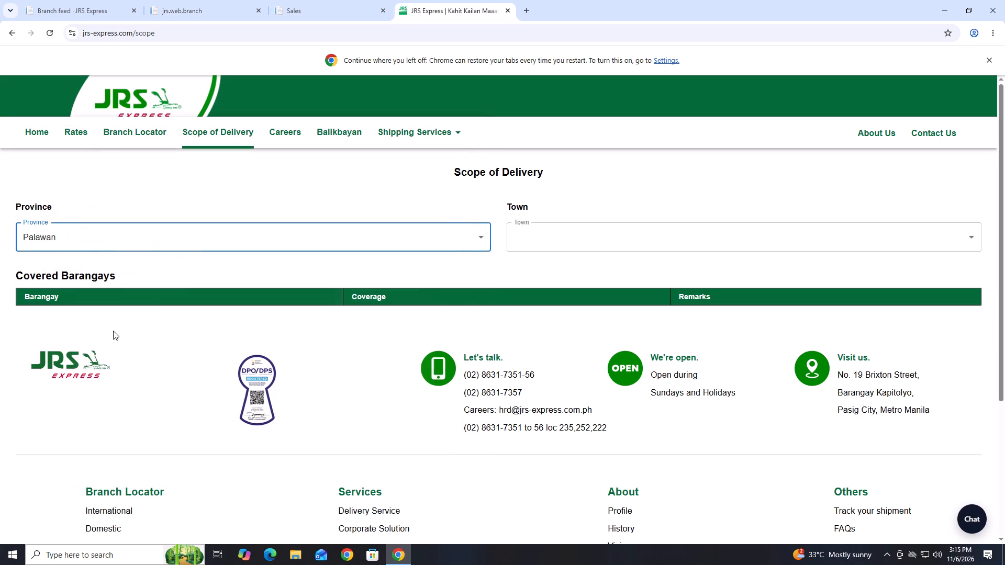
Look through the list of Palawan towns available in the Scope of Delivery for the shipment's destination.
click(551, 238)
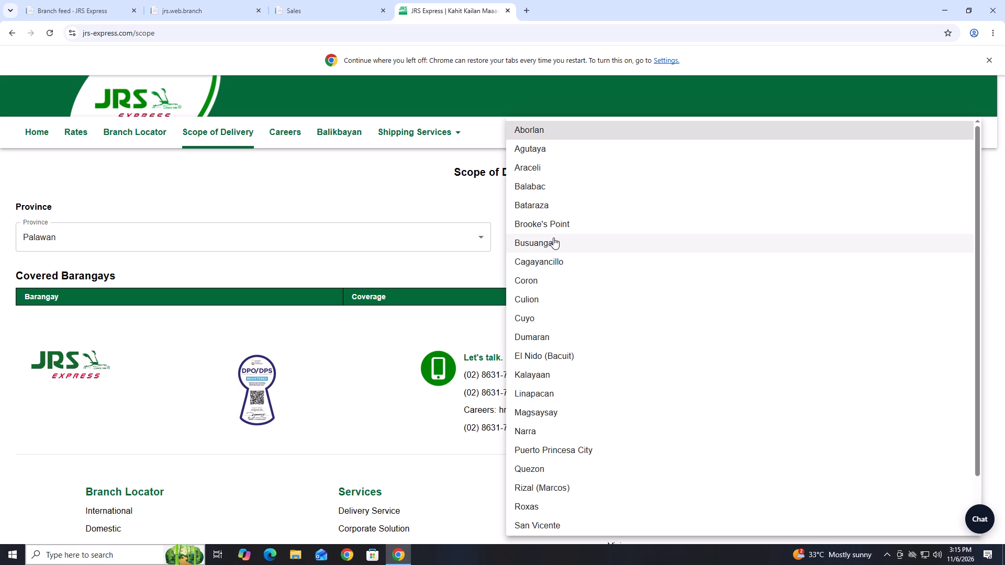
scroll(590, 375, down, 1)
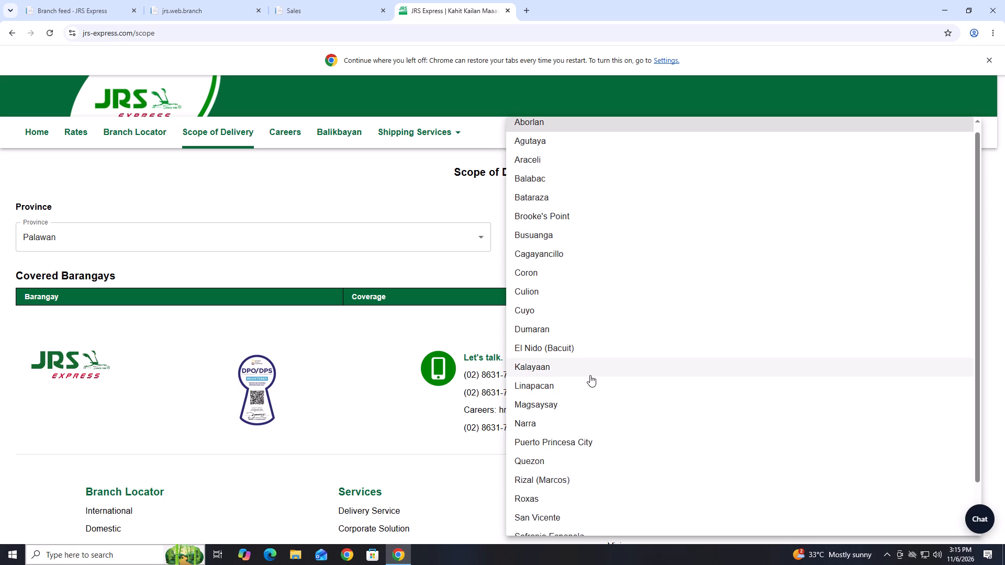
scroll(590, 375, down, 3)
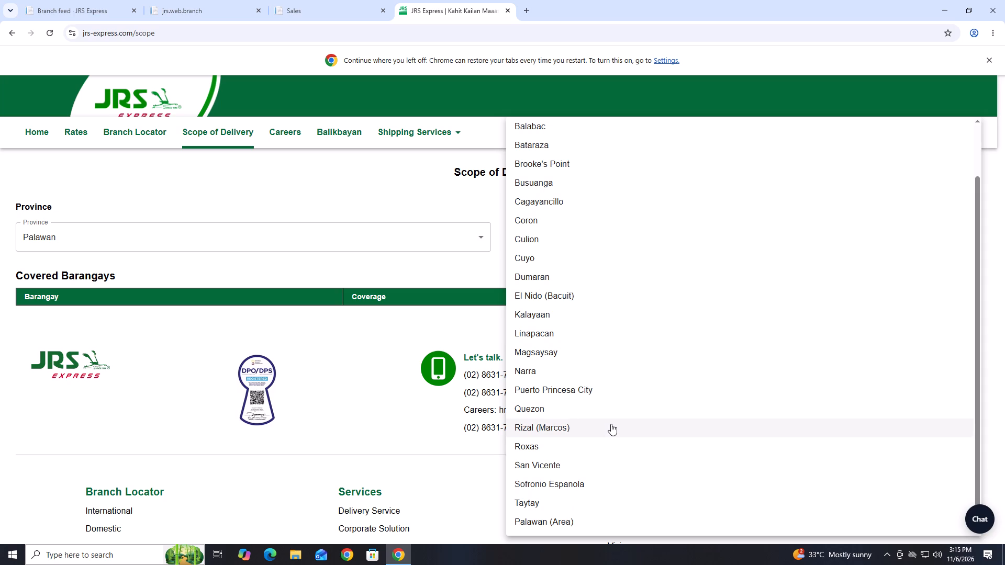
scroll(611, 424, down, 6)
scroll(617, 420, up, 4)
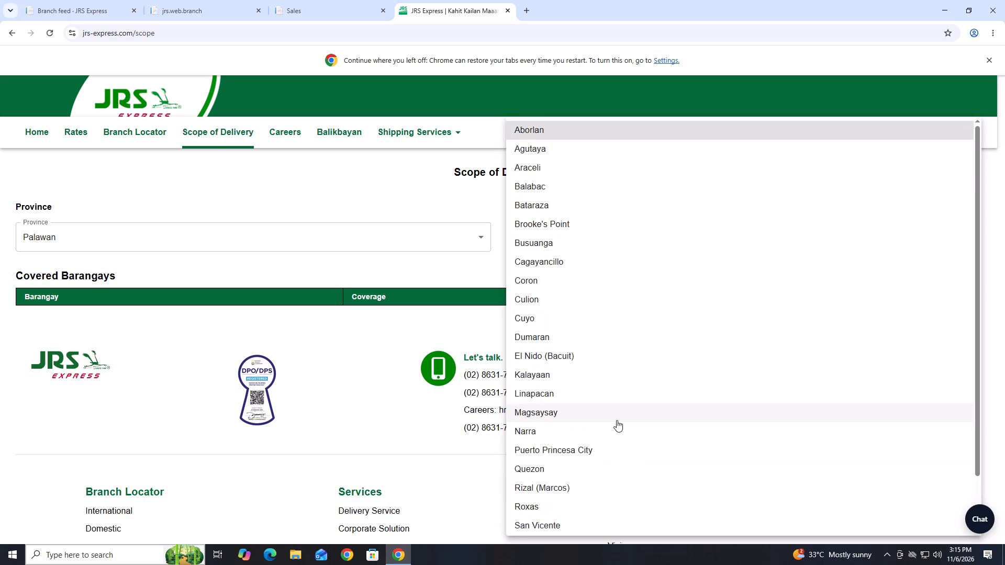
scroll(617, 420, up, 1)
scroll(617, 420, down, 7)
scroll(617, 420, up, 4)
scroll(617, 420, down, 3)
scroll(617, 420, up, 4)
scroll(617, 420, down, 5)
scroll(617, 420, up, 1)
scroll(617, 420, down, 4)
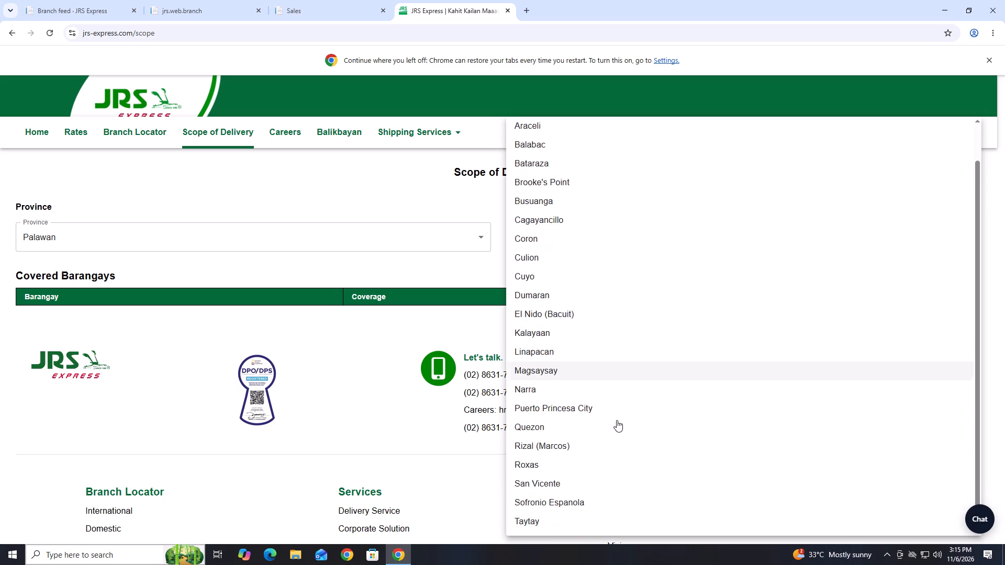
scroll(618, 420, down, 11)
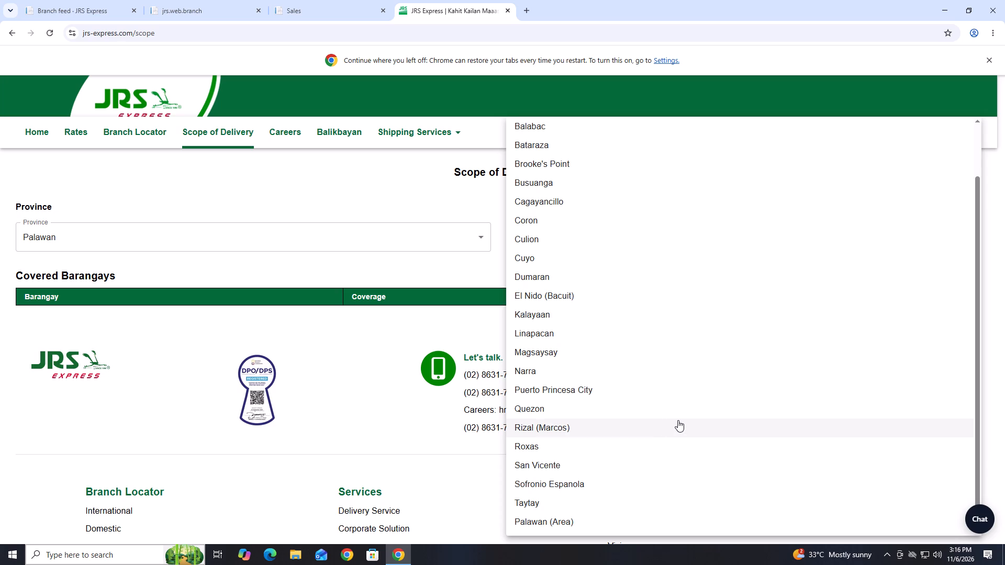
scroll(680, 424, down, 3)
scroll(680, 424, up, 6)
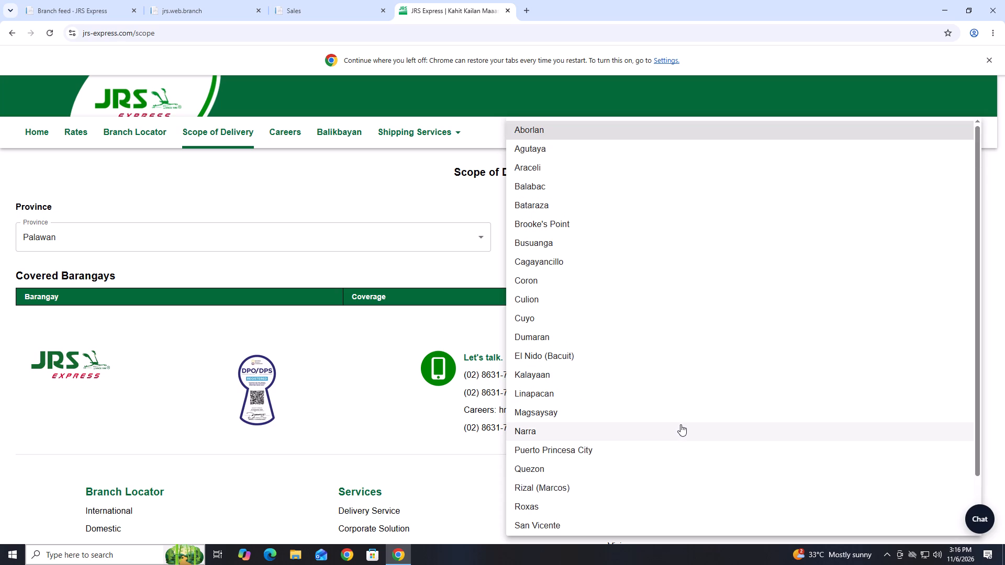
scroll(682, 424, up, 2)
scroll(682, 423, down, 2)
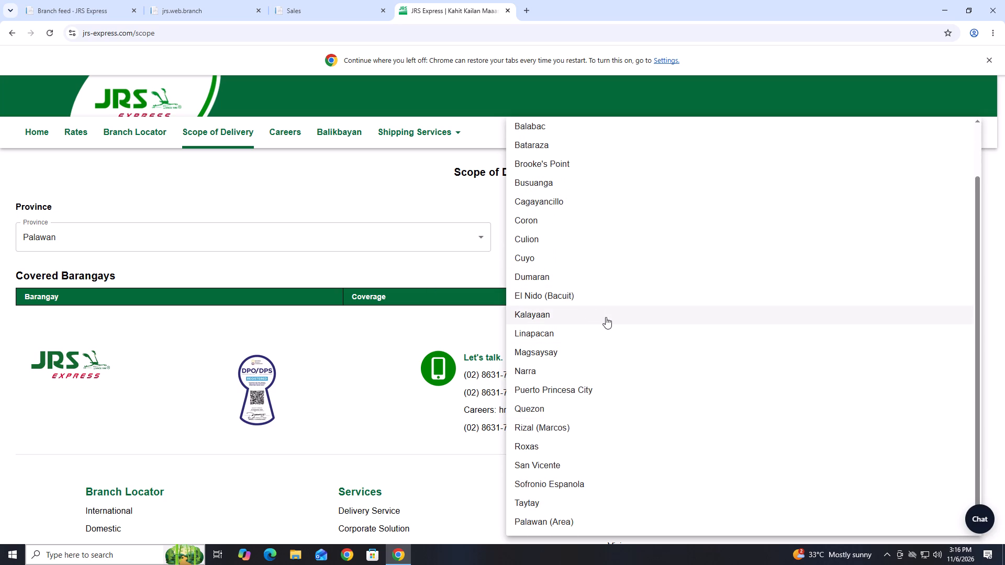
scroll(606, 317, down, 6)
scroll(607, 320, up, 6)
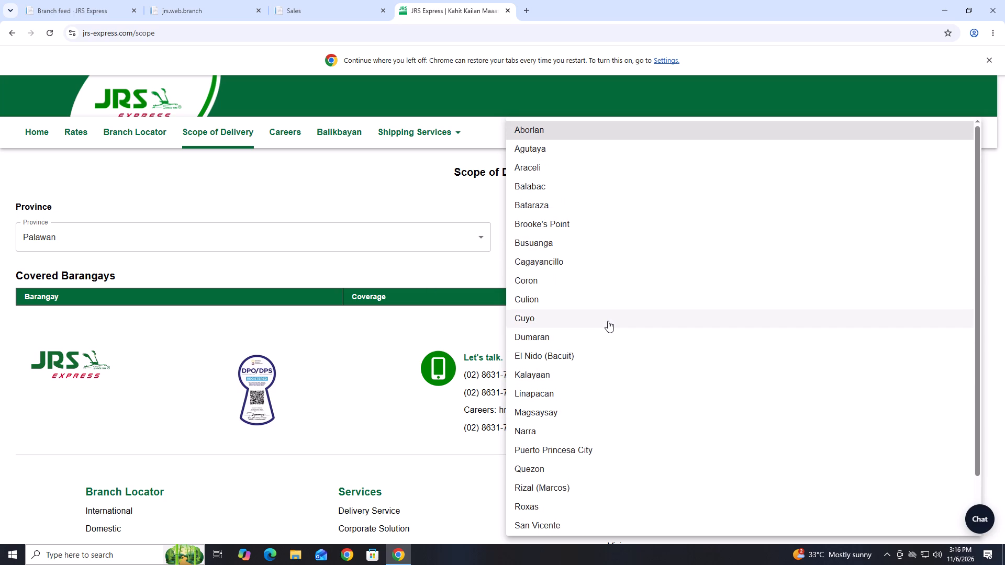
scroll(609, 320, down, 3)
scroll(609, 320, up, 4)
scroll(609, 320, down, 2)
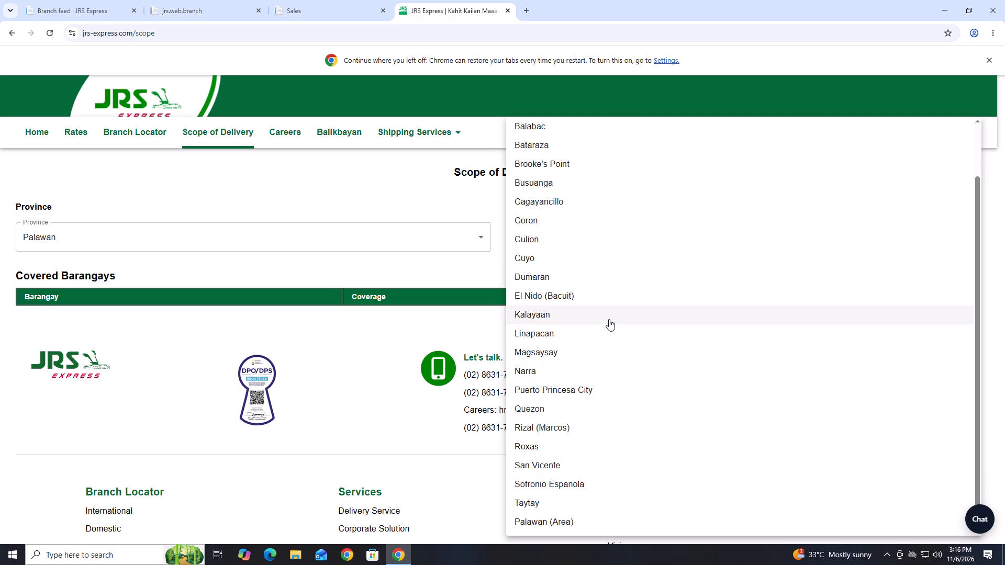
scroll(609, 319, up, 1)
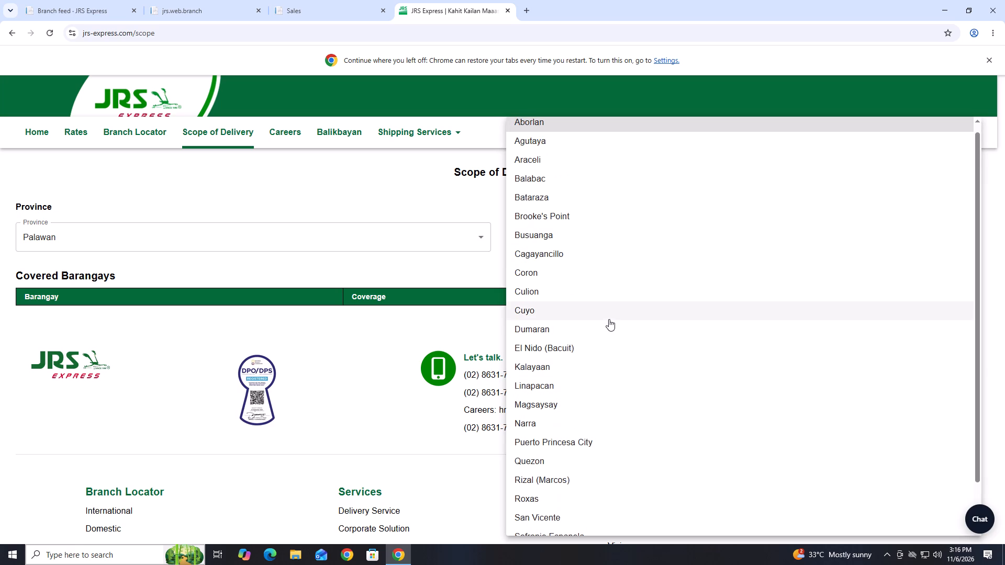
scroll(609, 319, up, 3)
scroll(610, 319, down, 1)
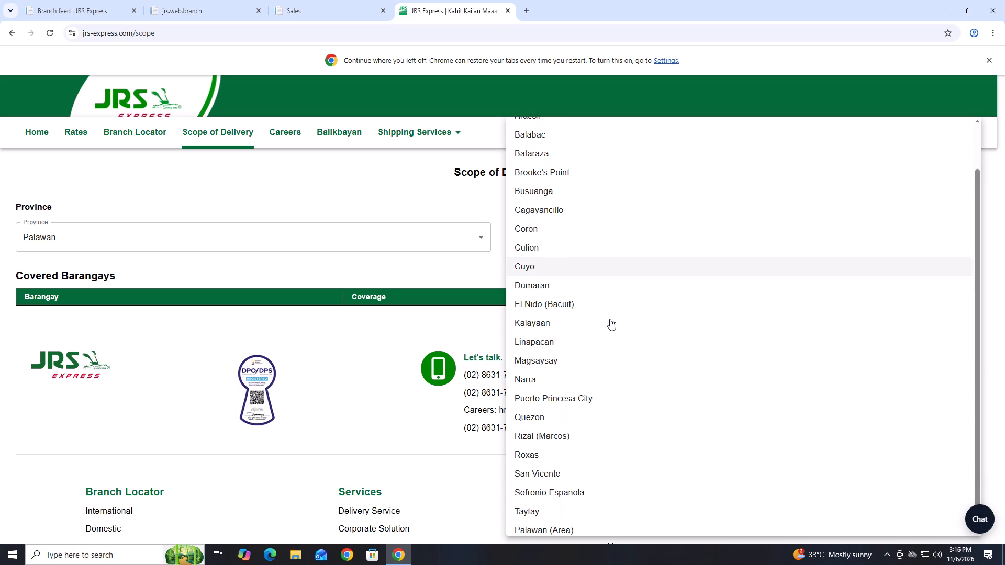
scroll(610, 319, down, 2)
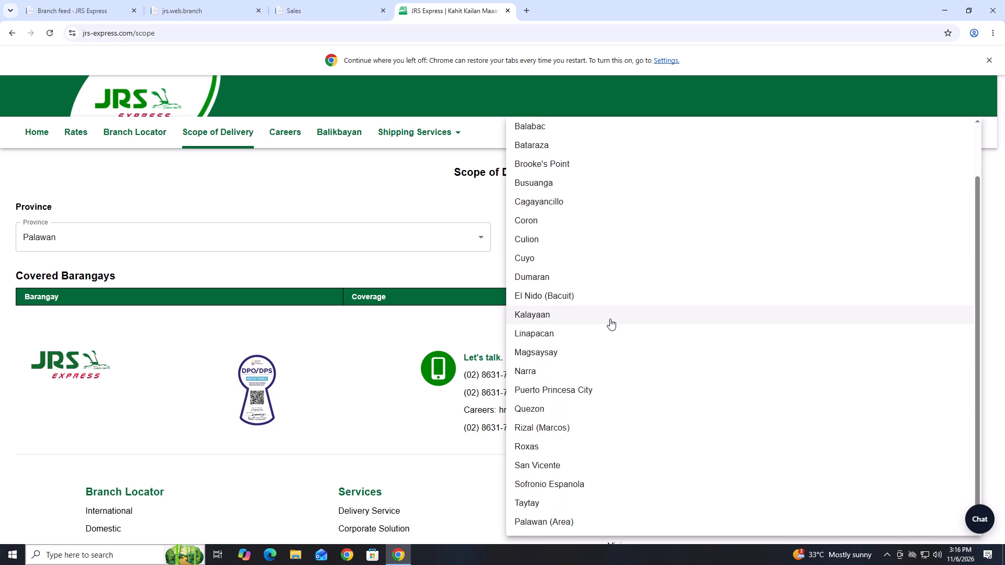
scroll(610, 319, down, 7)
scroll(610, 319, up, 3)
scroll(611, 318, down, 3)
scroll(611, 318, up, 2)
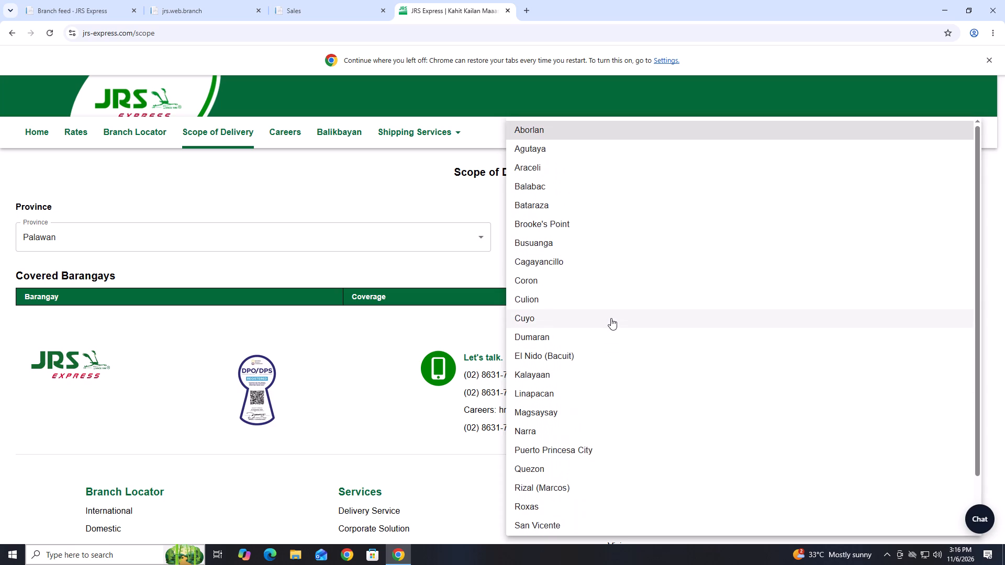
scroll(611, 318, down, 2)
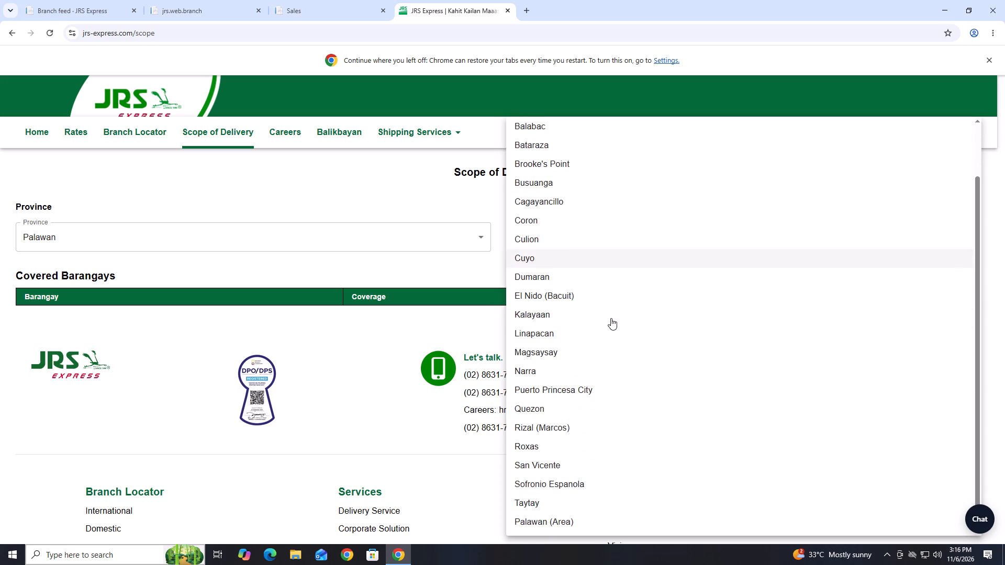
scroll(611, 318, up, 2)
scroll(611, 318, down, 1)
scroll(611, 318, up, 5)
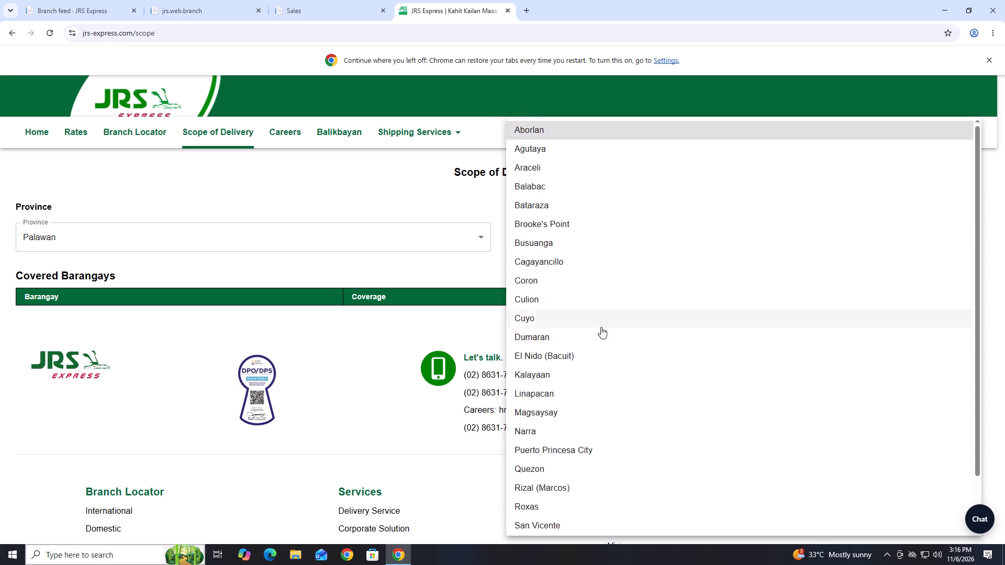
click(417, 211)
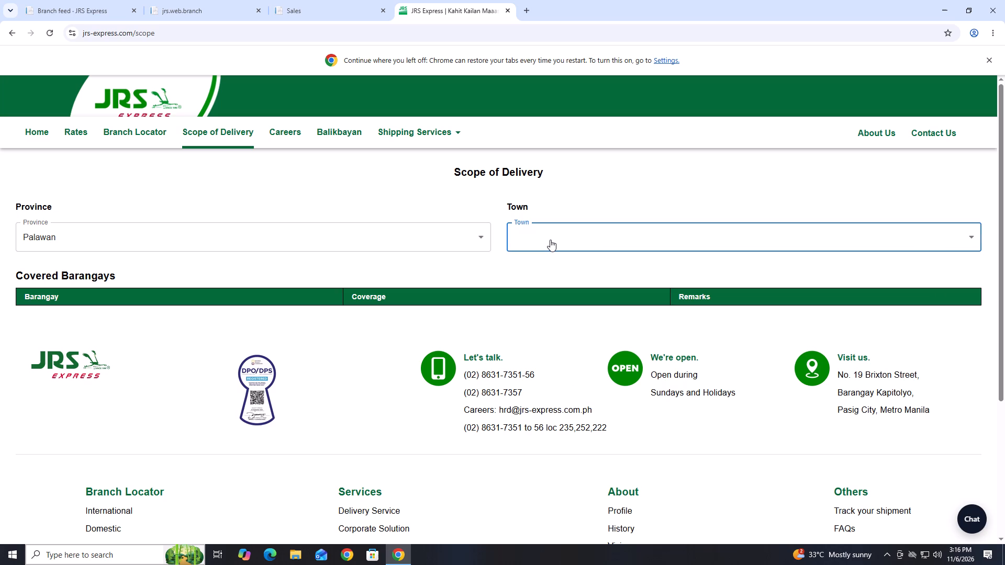
click(433, 236)
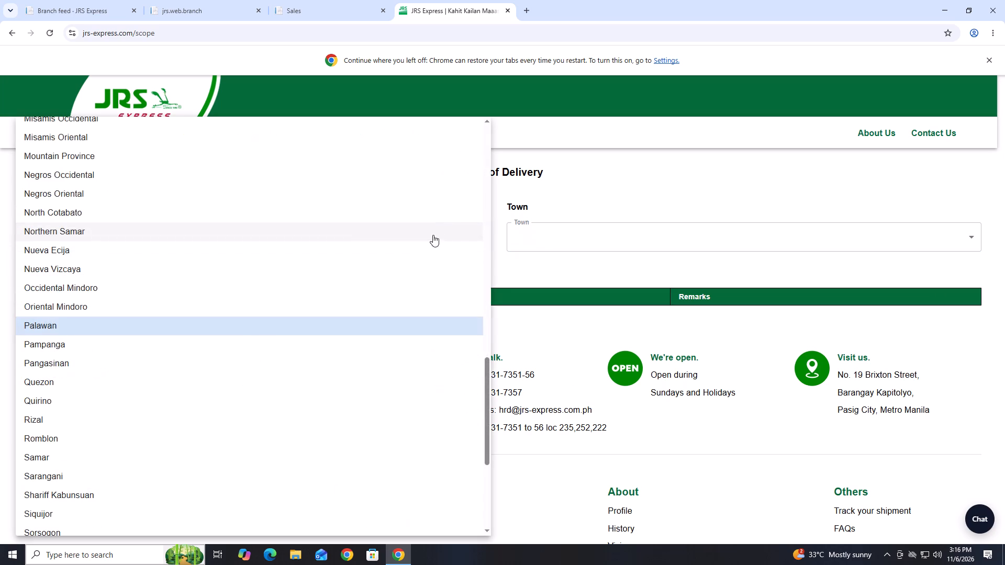
click(592, 190)
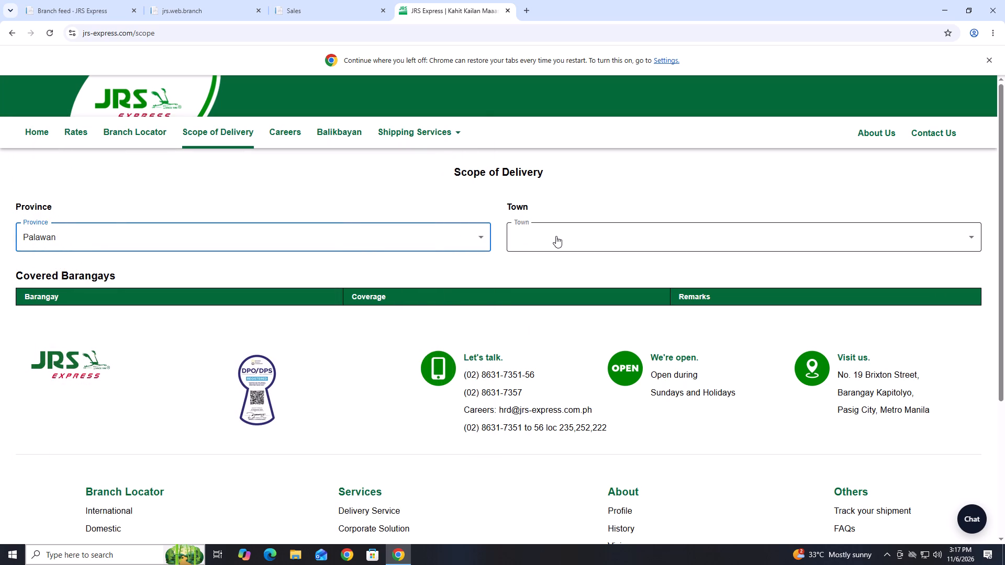
Set the Scope of Delivery town to Puerto Princesa City.
click(556, 236)
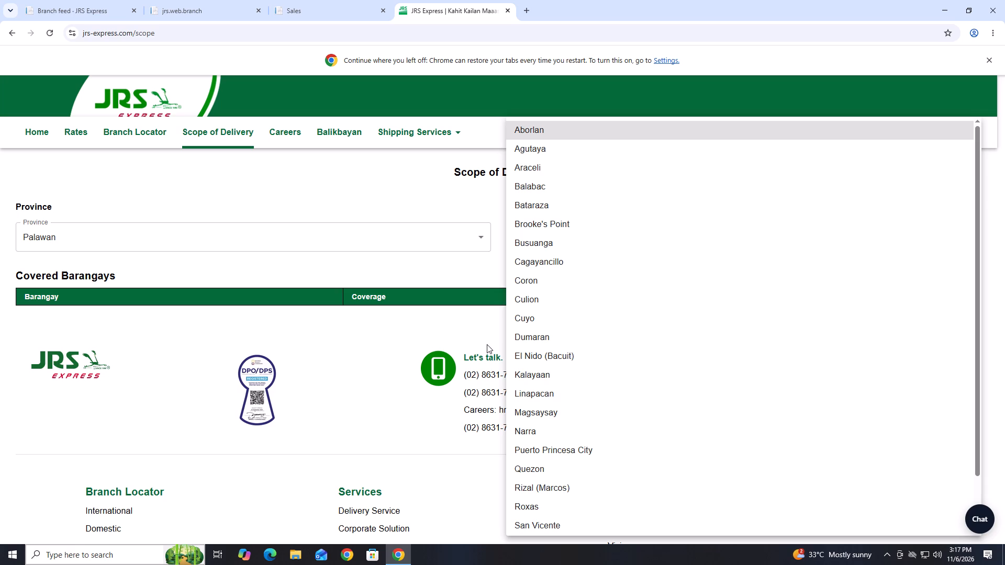
click(565, 451)
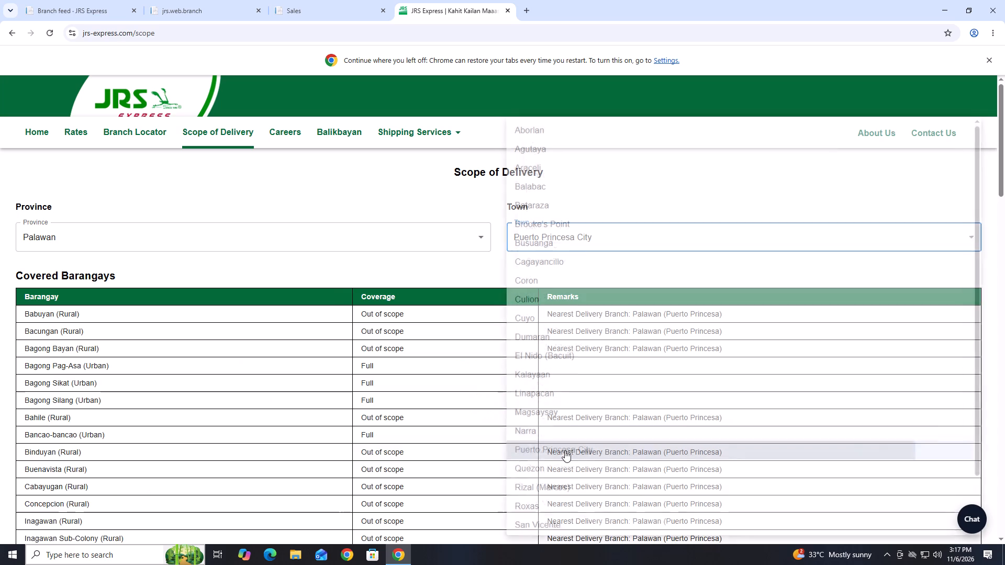
Review the covered barangays table for Puerto Princesa City, checking each barangay's coverage and nearest delivery branch.
scroll(390, 389, down, 6)
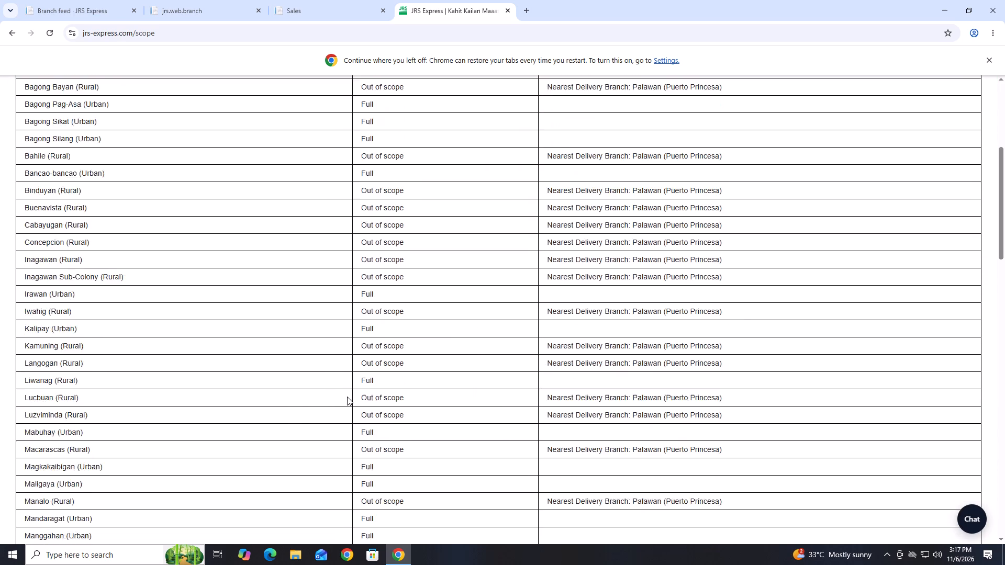
scroll(347, 397, down, 11)
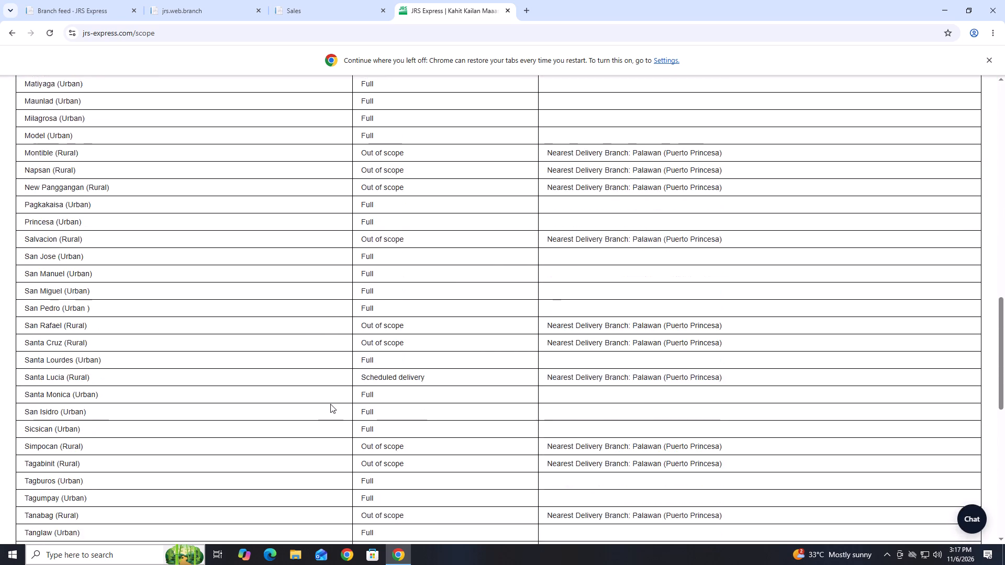
scroll(330, 404, down, 1)
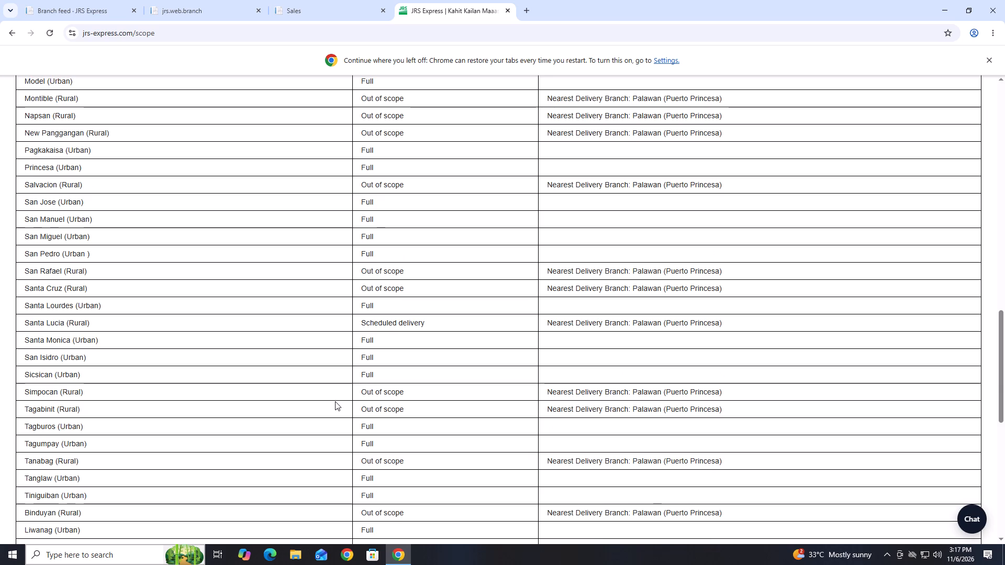
scroll(333, 403, down, 2)
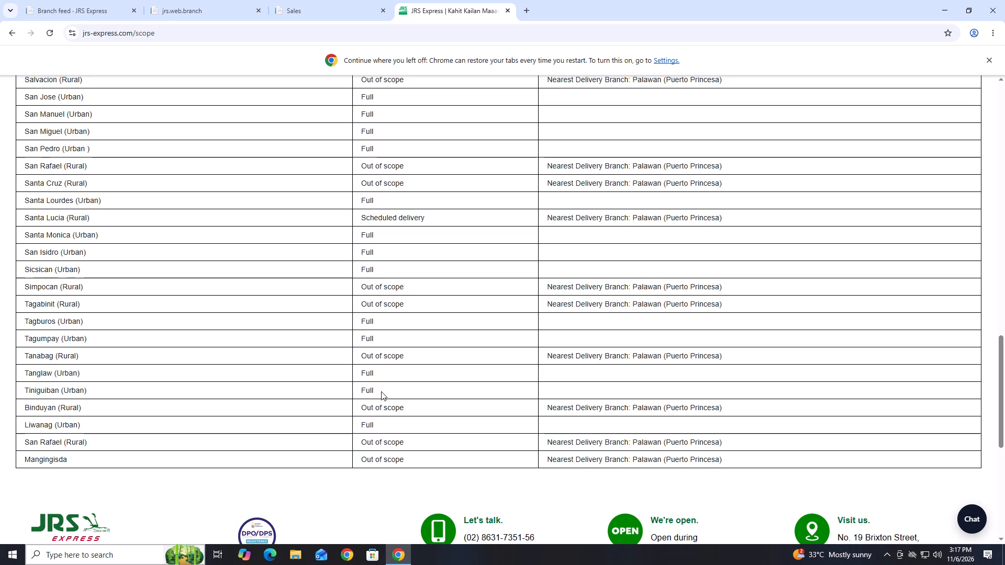
scroll(385, 381, up, 20)
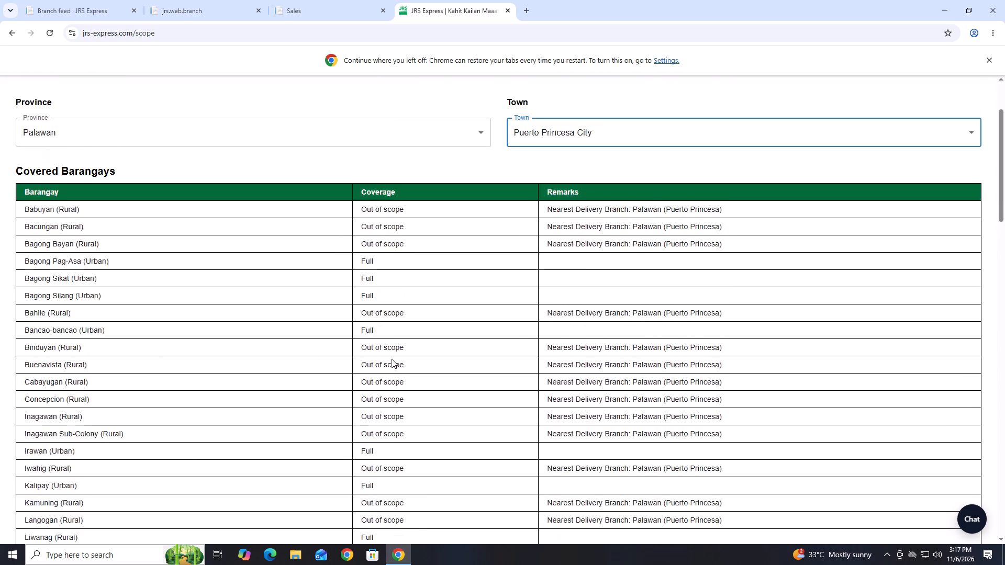
scroll(392, 359, up, 9)
Return to the Sales page and search the client list for the walk-in sender's full name.
click(218, 14)
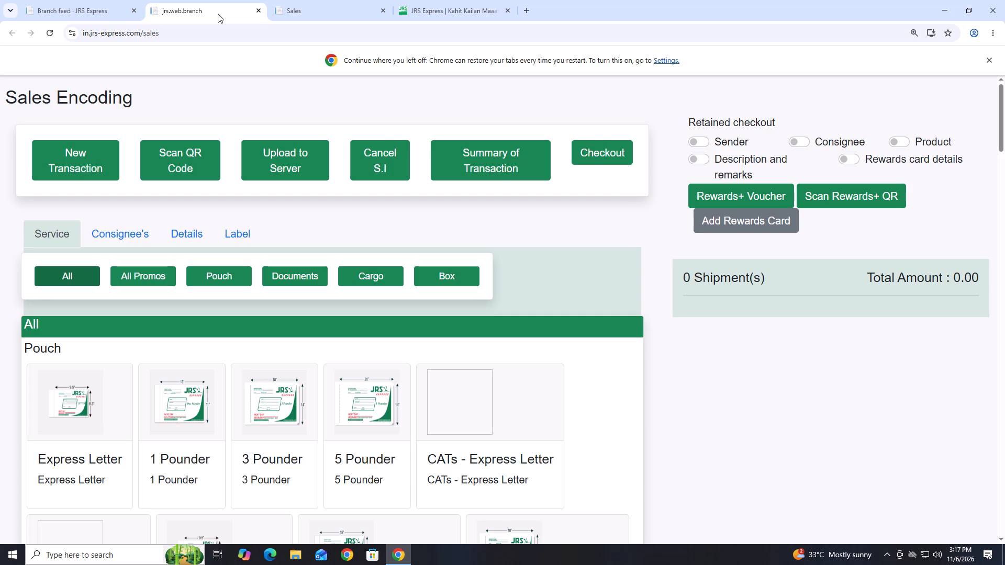
click(347, 7)
scroll(113, 141, down, 2)
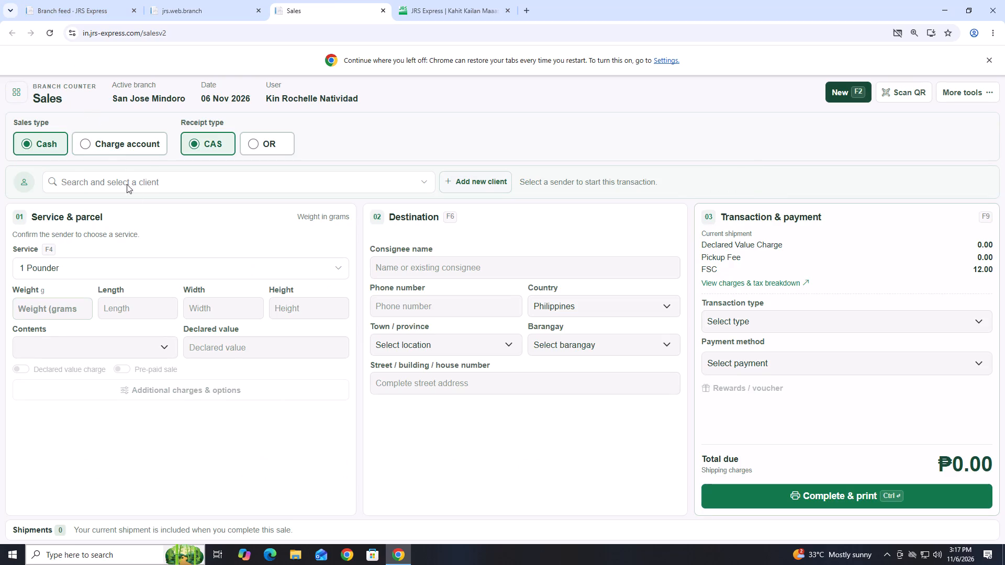
click(109, 186)
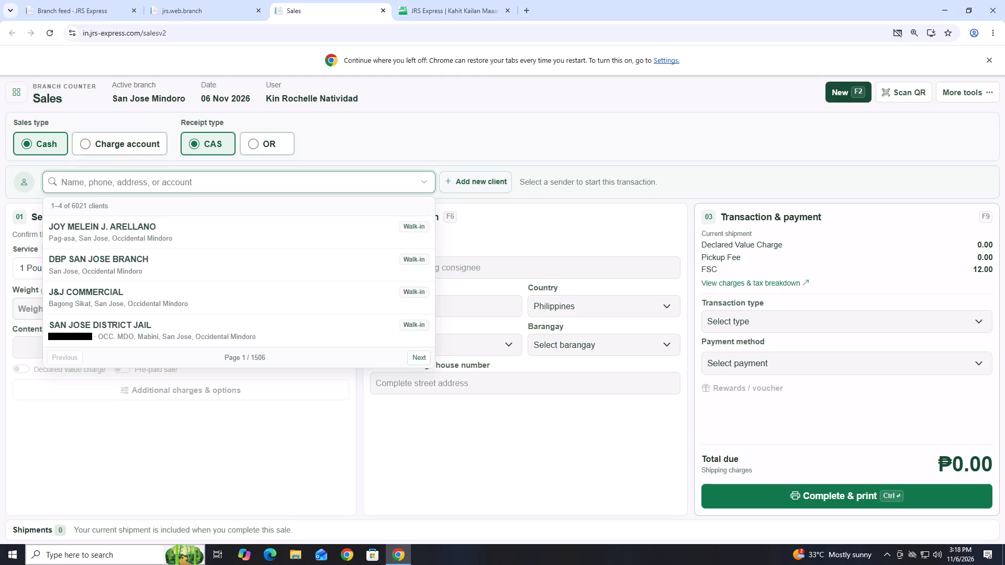
click(89, 182)
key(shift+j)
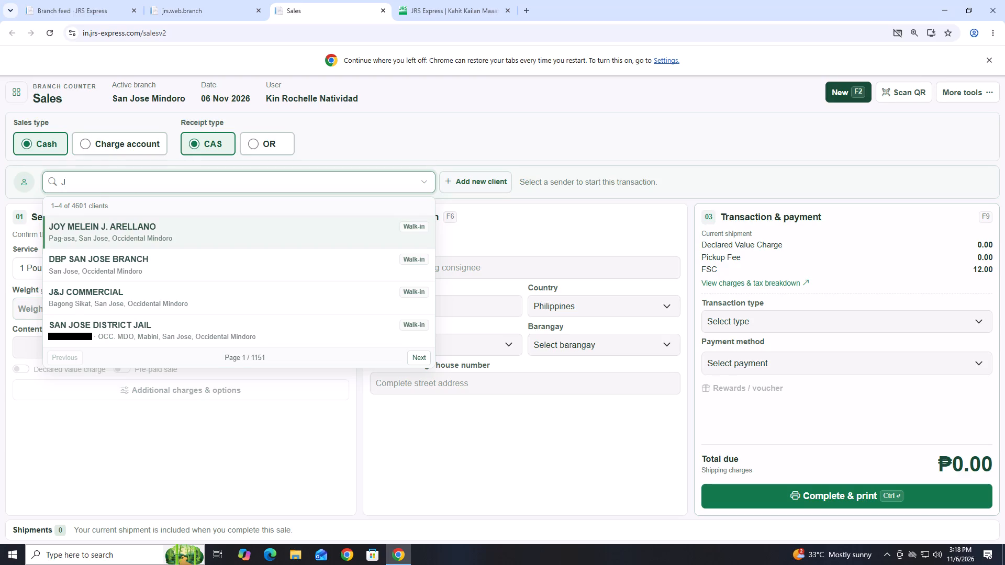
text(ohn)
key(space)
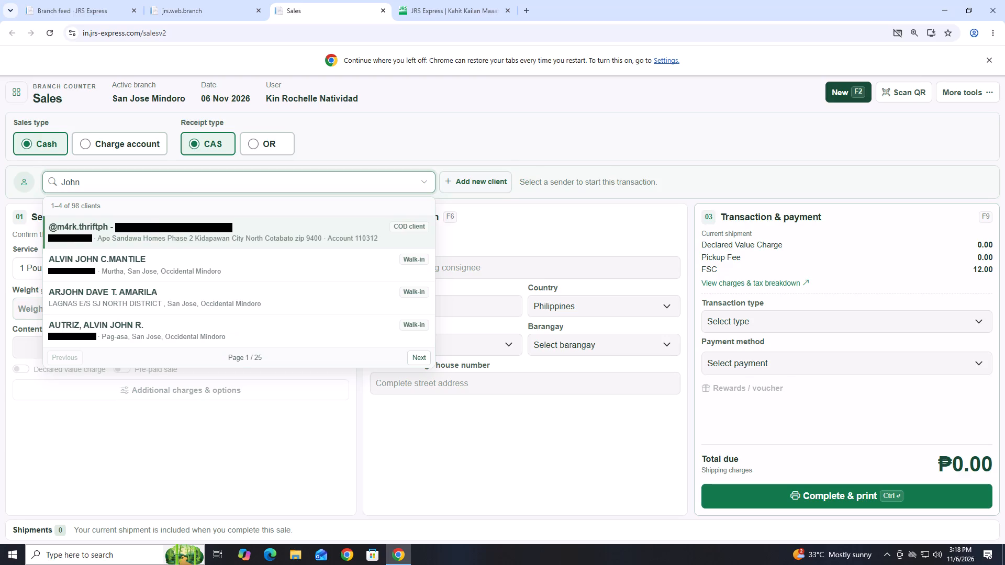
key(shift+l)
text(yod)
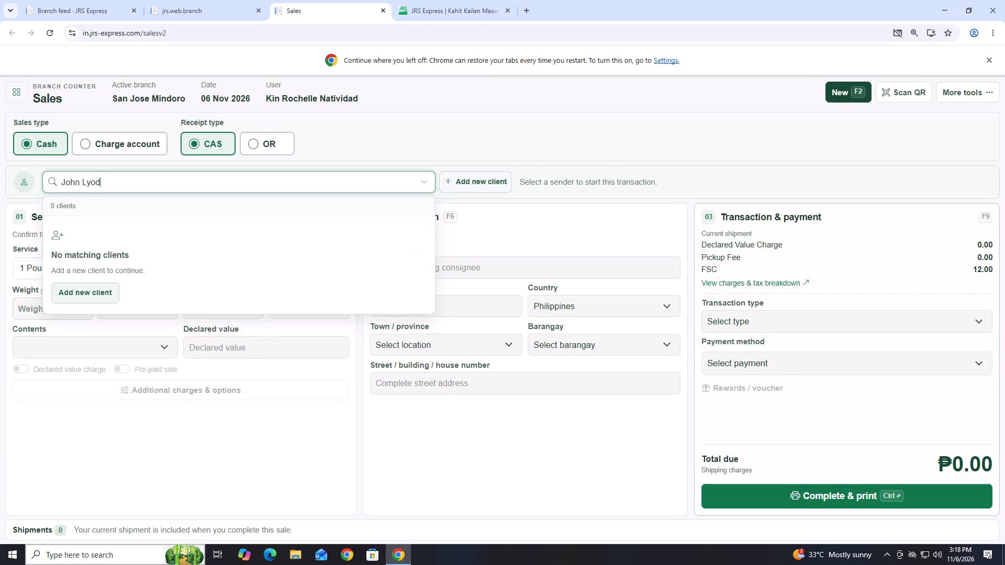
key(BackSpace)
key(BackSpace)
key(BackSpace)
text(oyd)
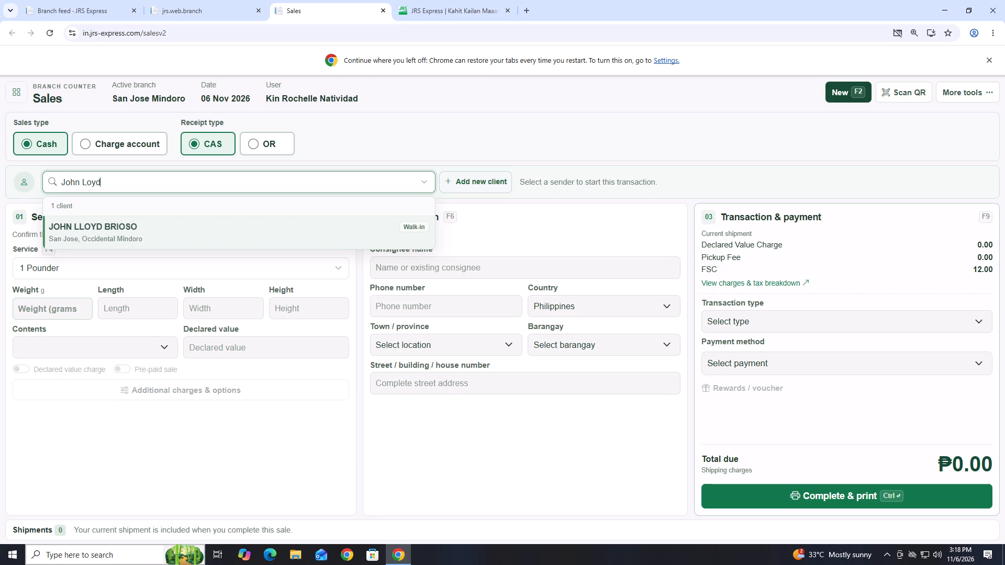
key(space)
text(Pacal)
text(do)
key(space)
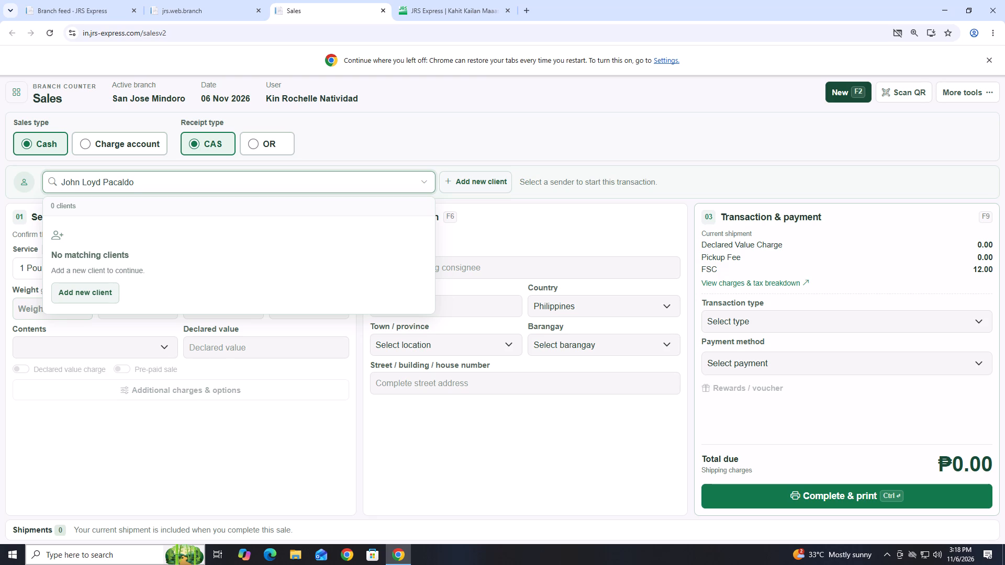
Start a new client record for the sender, setting the town to San Jose, Occidental Mindoro, and choosing the sender's barangay.
click(470, 180)
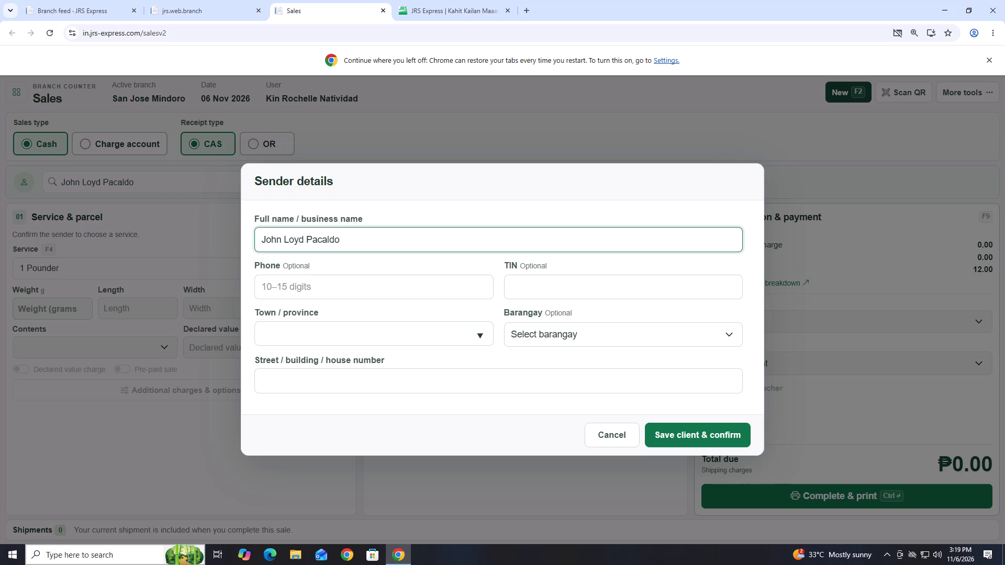
click(316, 335)
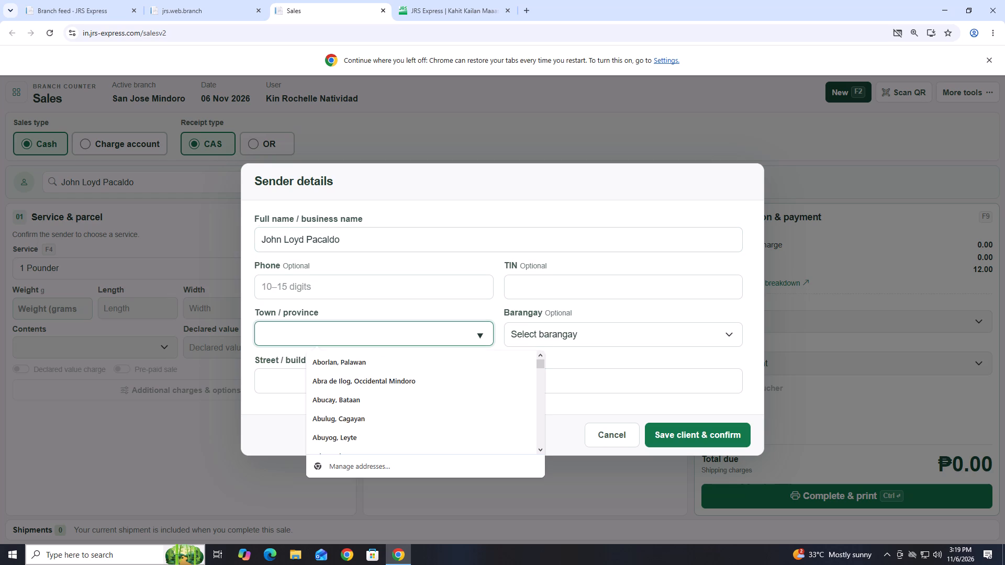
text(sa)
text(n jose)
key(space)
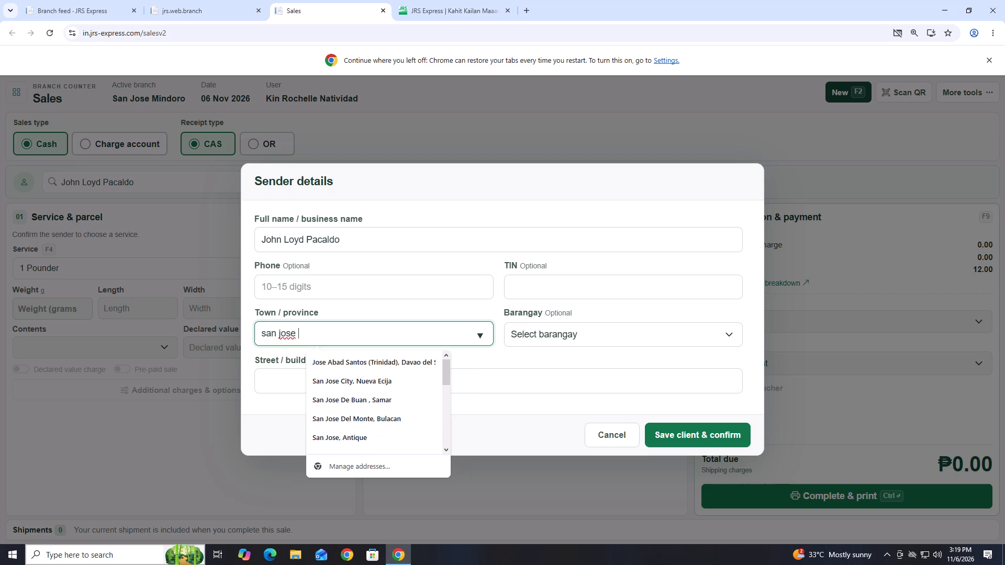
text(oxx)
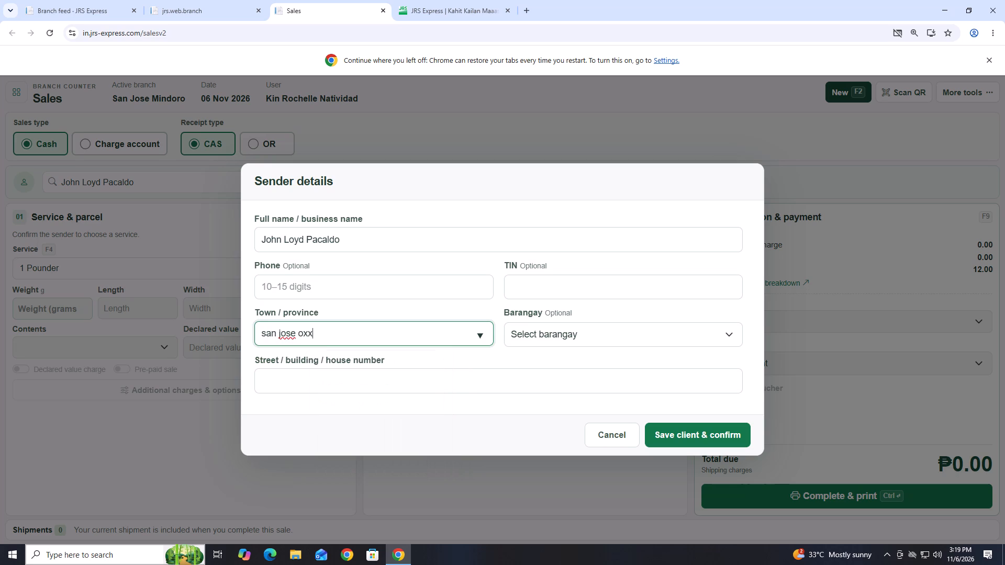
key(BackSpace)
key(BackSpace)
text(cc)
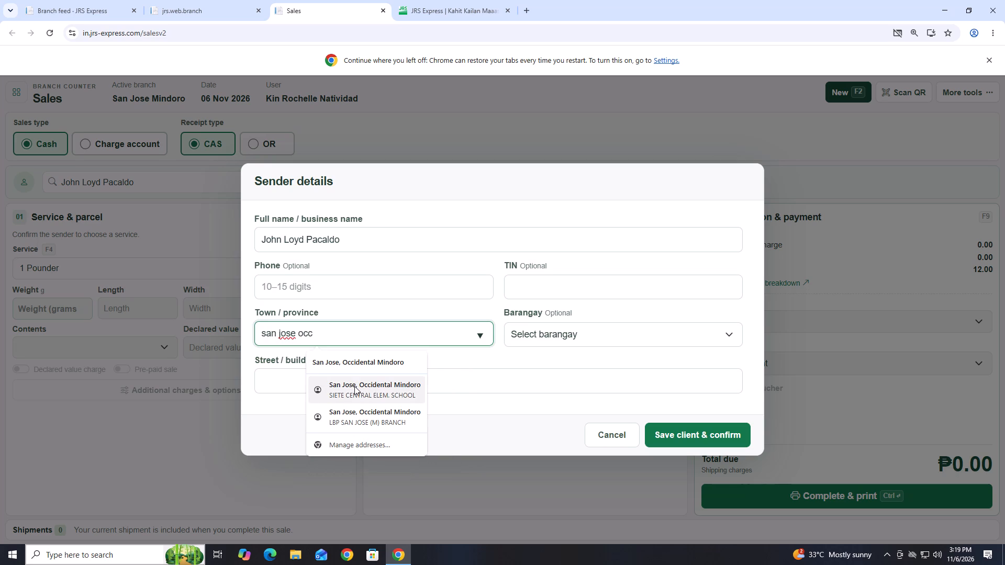
click(354, 386)
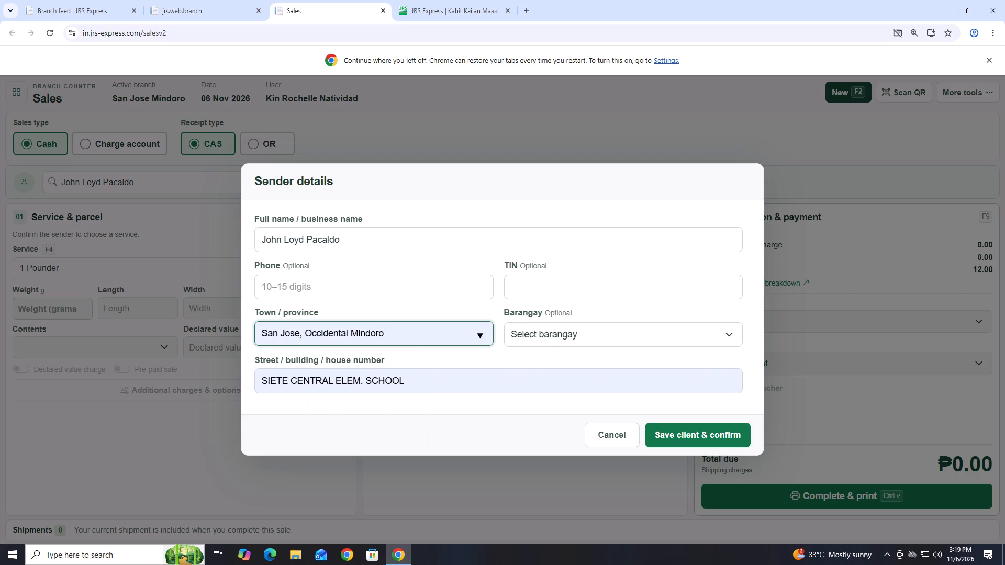
click(561, 334)
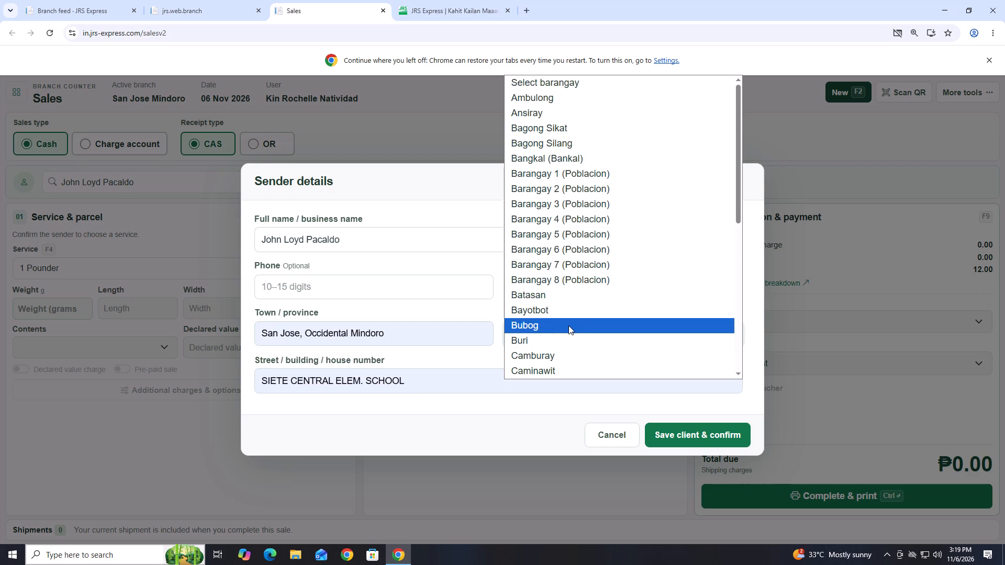
click(568, 261)
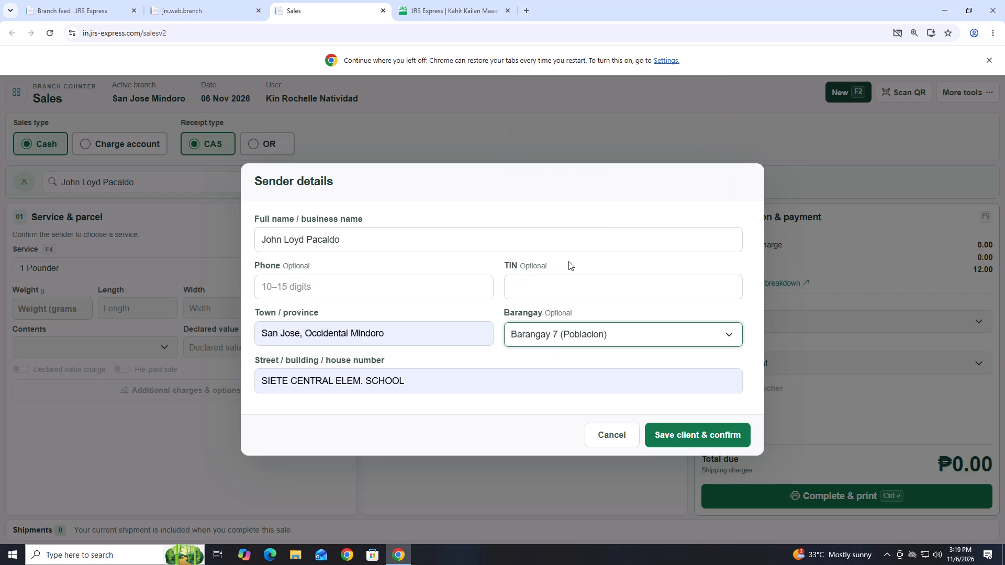
Replace the autofilled street entry in the sender details with the sender's own street address.
drag(427, 387, 203, 381)
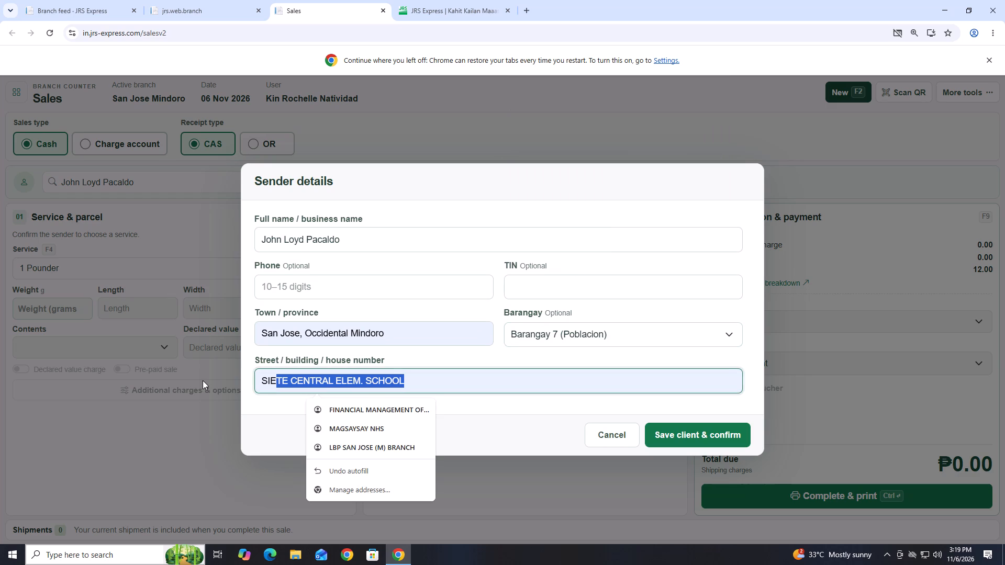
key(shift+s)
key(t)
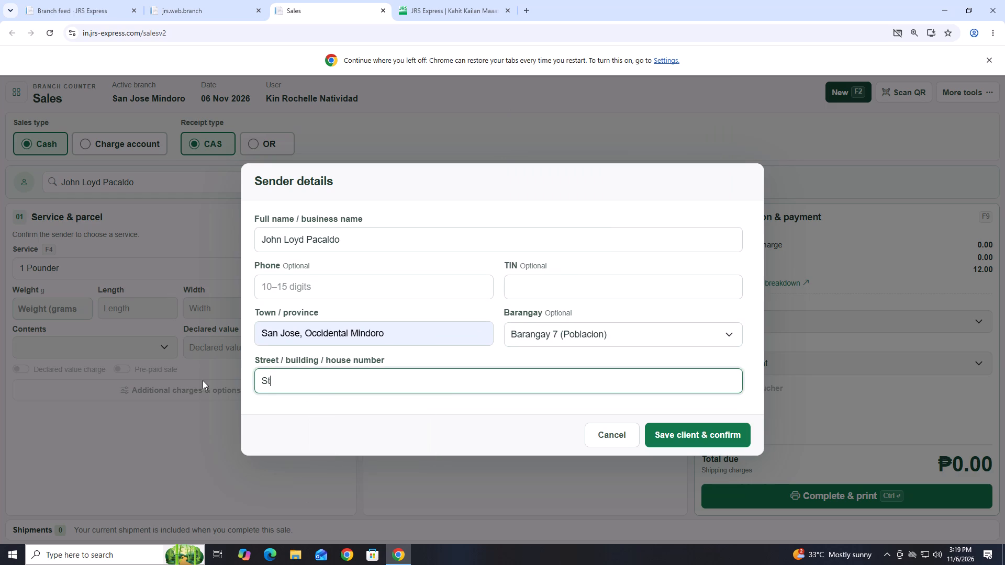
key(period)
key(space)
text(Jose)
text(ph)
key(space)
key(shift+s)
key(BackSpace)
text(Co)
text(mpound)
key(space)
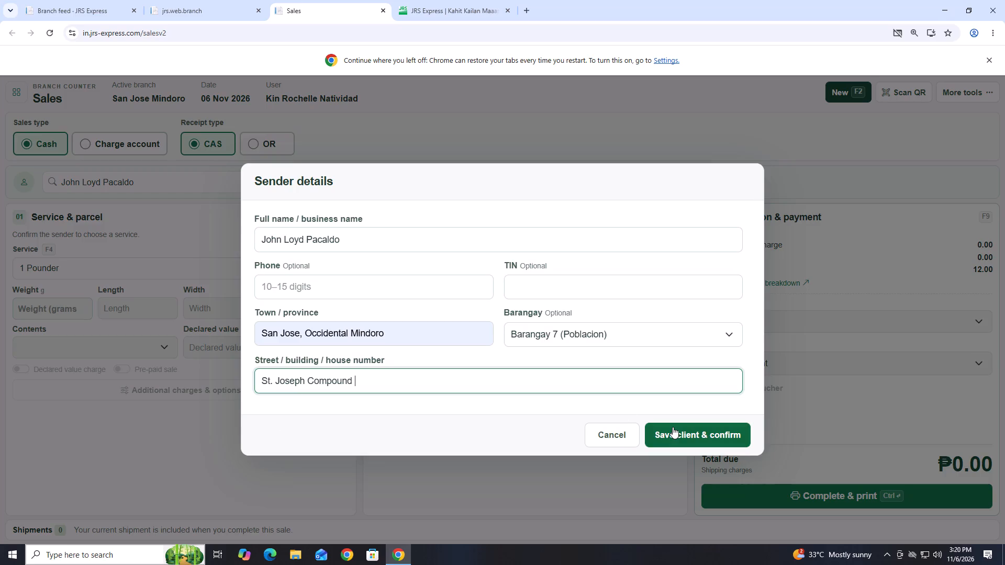
Enter the sender's phone number in the sender details.
click(358, 284)
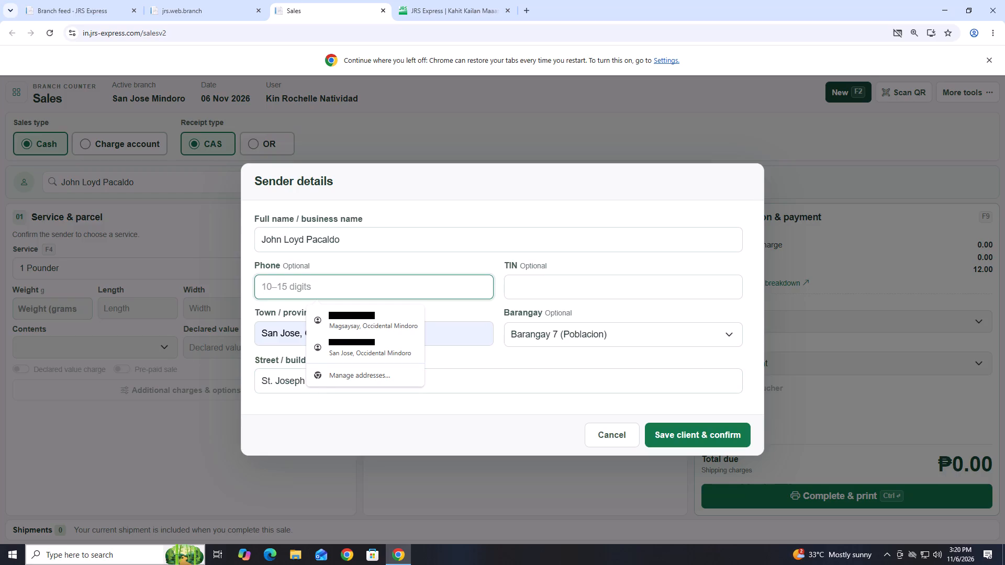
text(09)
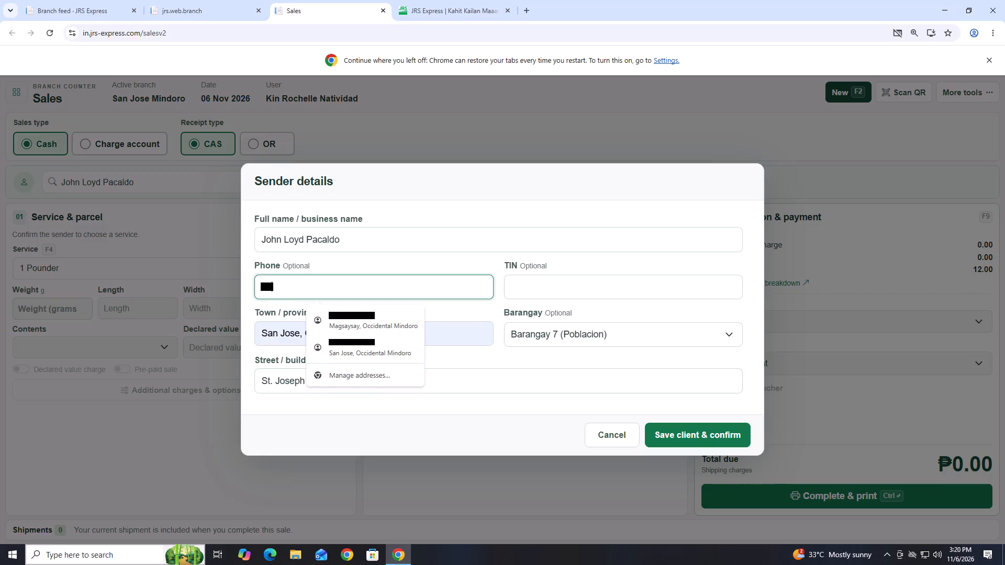
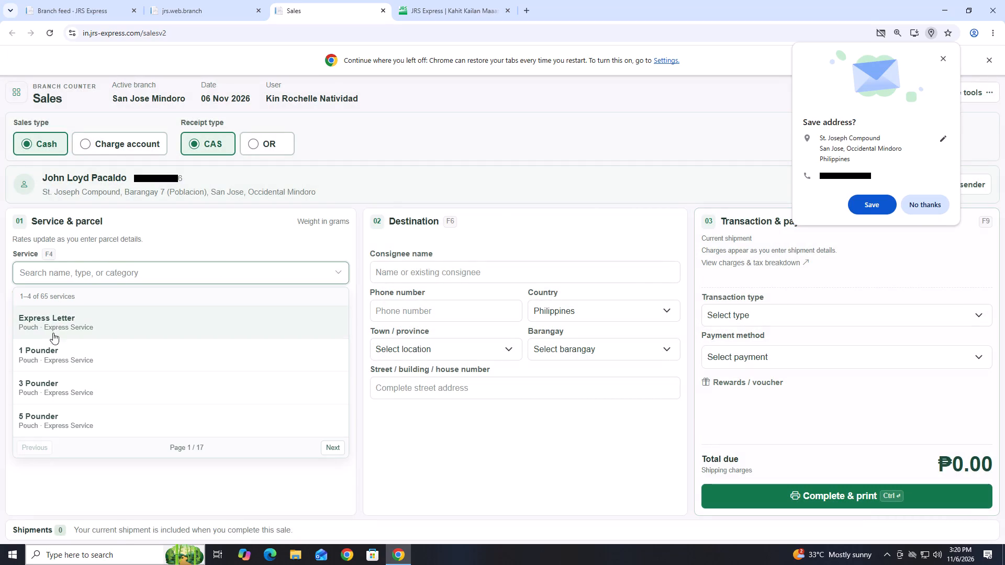
Choose the 1 Pounder service for the parcel and set its contents to Documents.
click(58, 352)
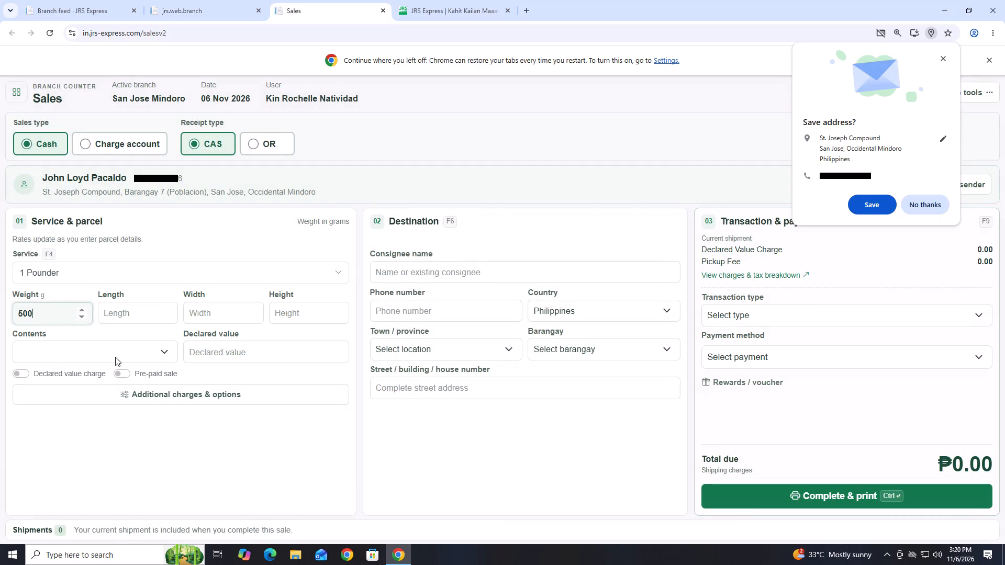
click(165, 351)
click(52, 210)
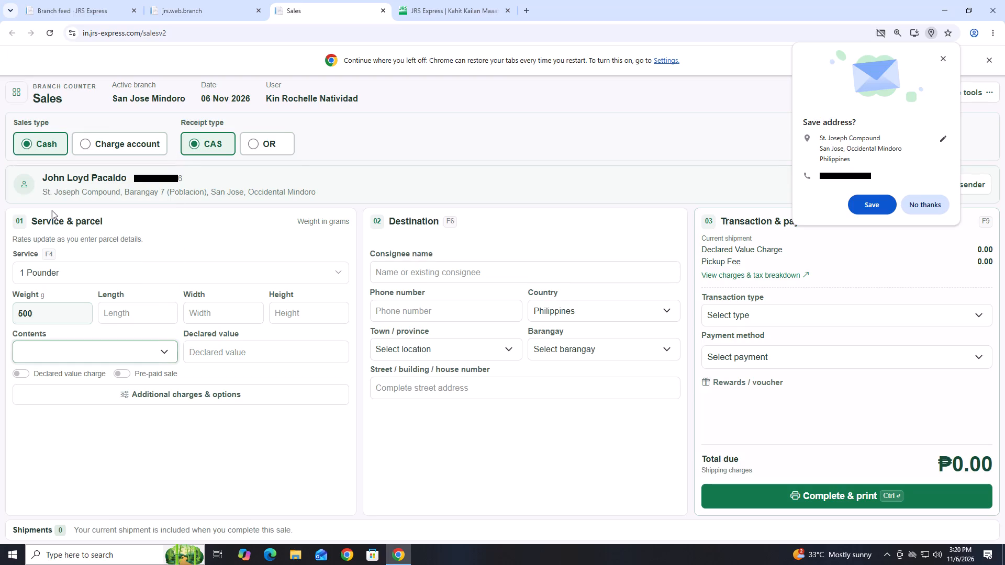
Enter the consignee's full name in the destination details.
click(405, 269)
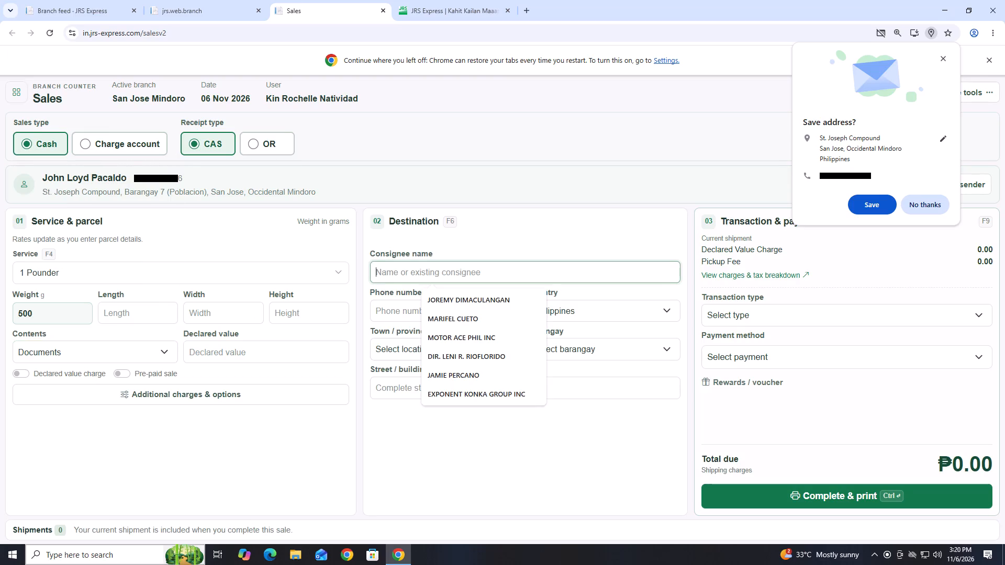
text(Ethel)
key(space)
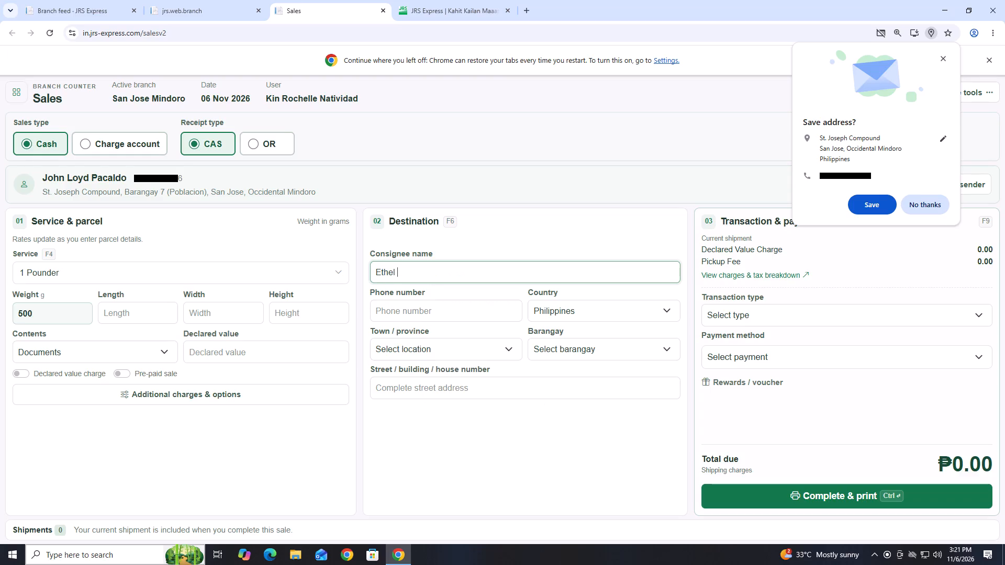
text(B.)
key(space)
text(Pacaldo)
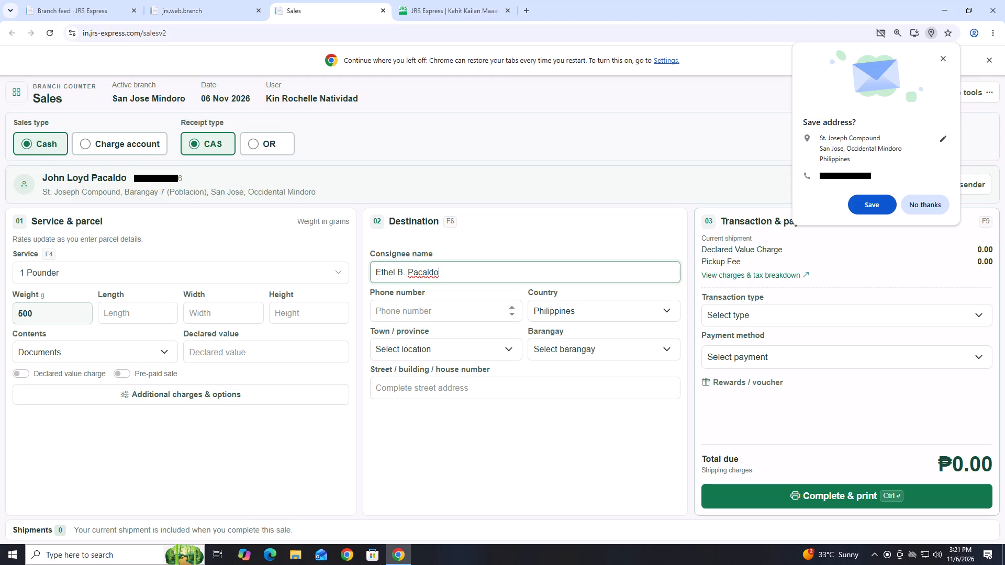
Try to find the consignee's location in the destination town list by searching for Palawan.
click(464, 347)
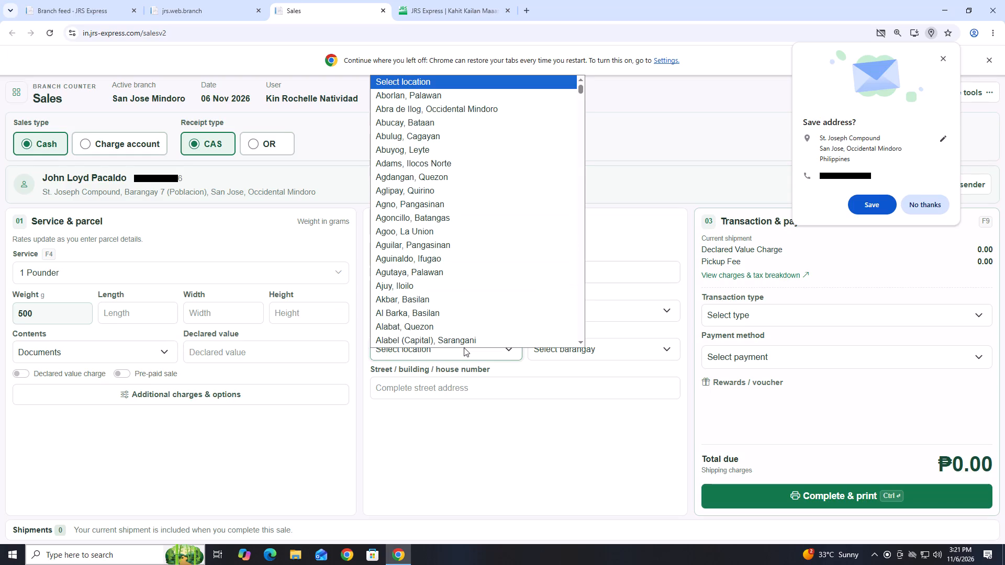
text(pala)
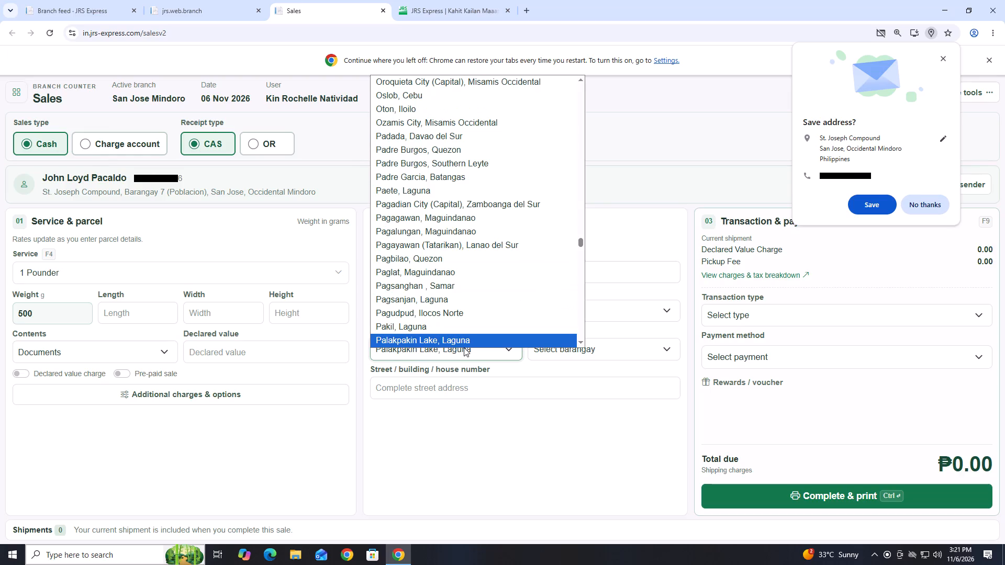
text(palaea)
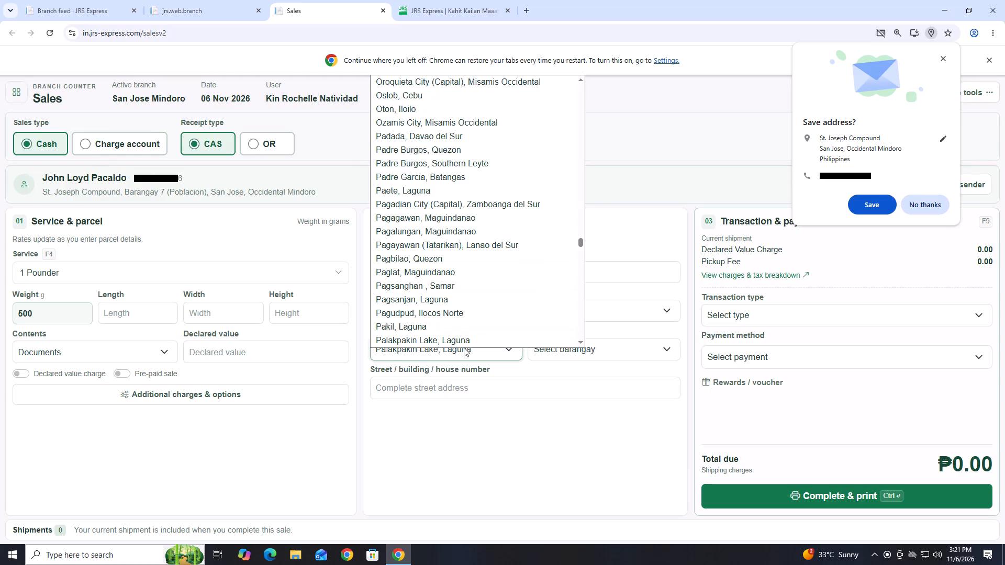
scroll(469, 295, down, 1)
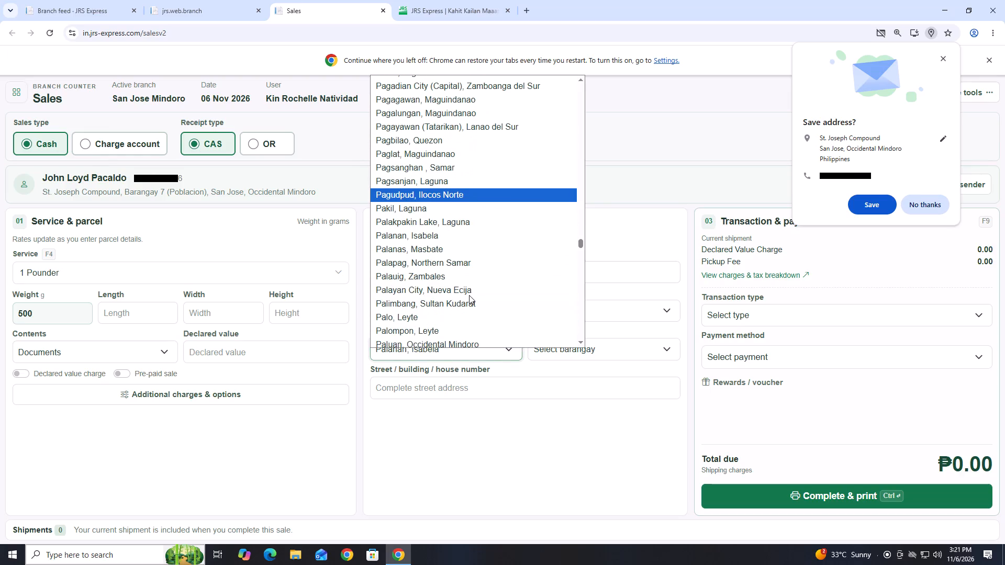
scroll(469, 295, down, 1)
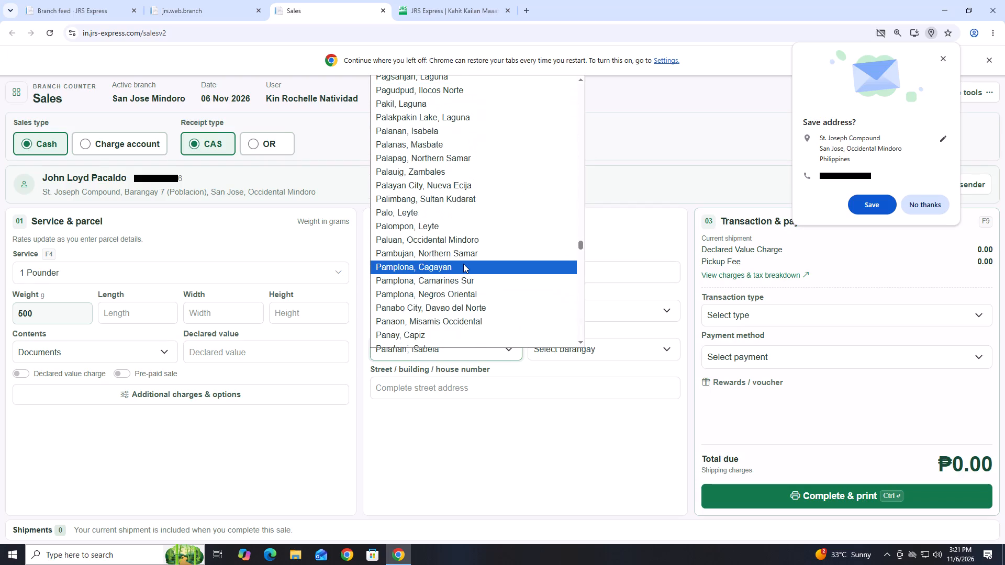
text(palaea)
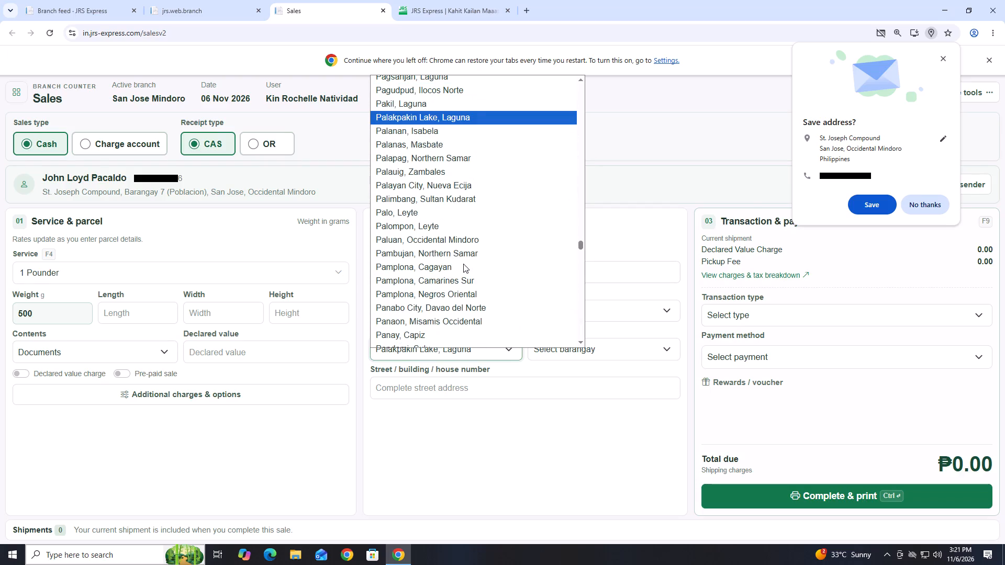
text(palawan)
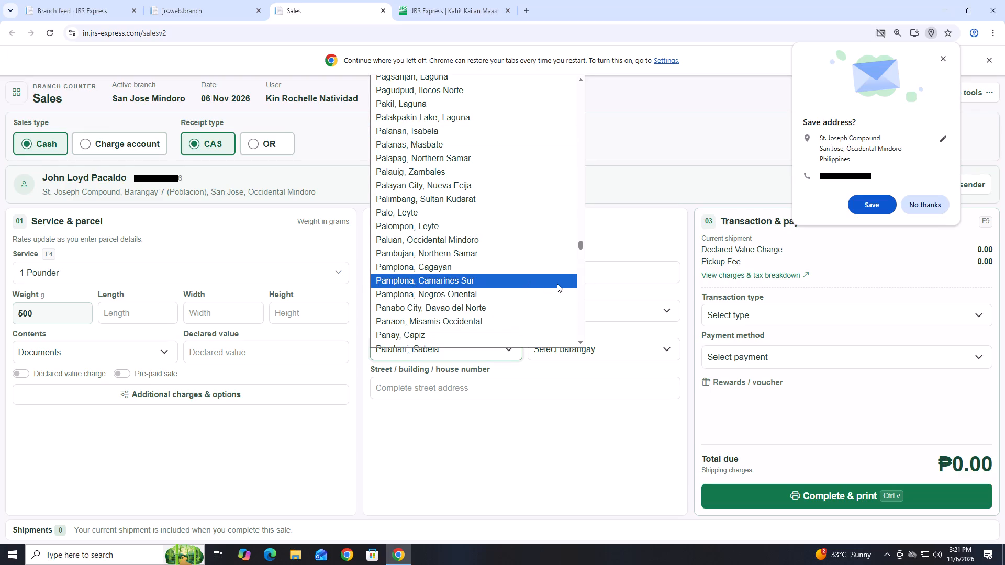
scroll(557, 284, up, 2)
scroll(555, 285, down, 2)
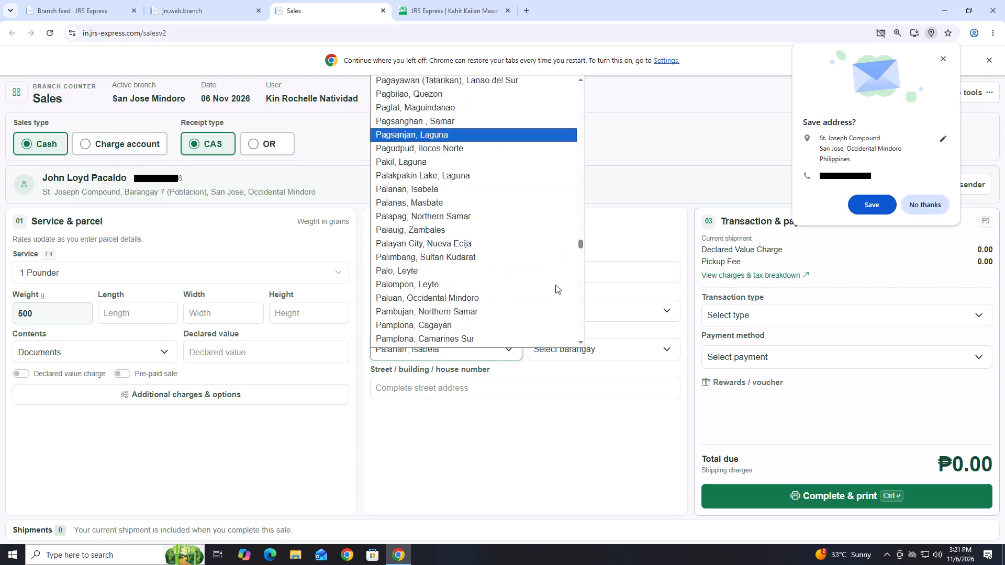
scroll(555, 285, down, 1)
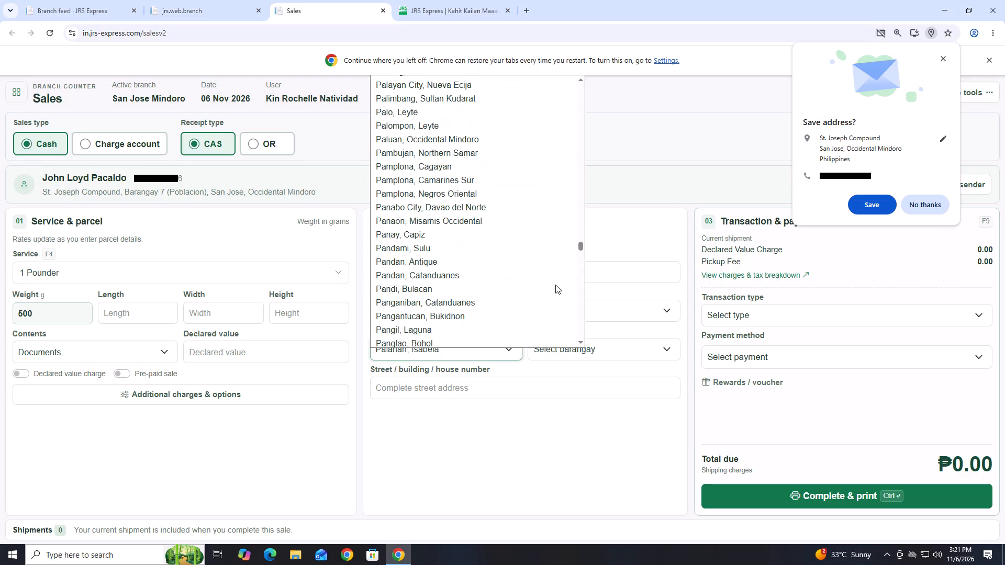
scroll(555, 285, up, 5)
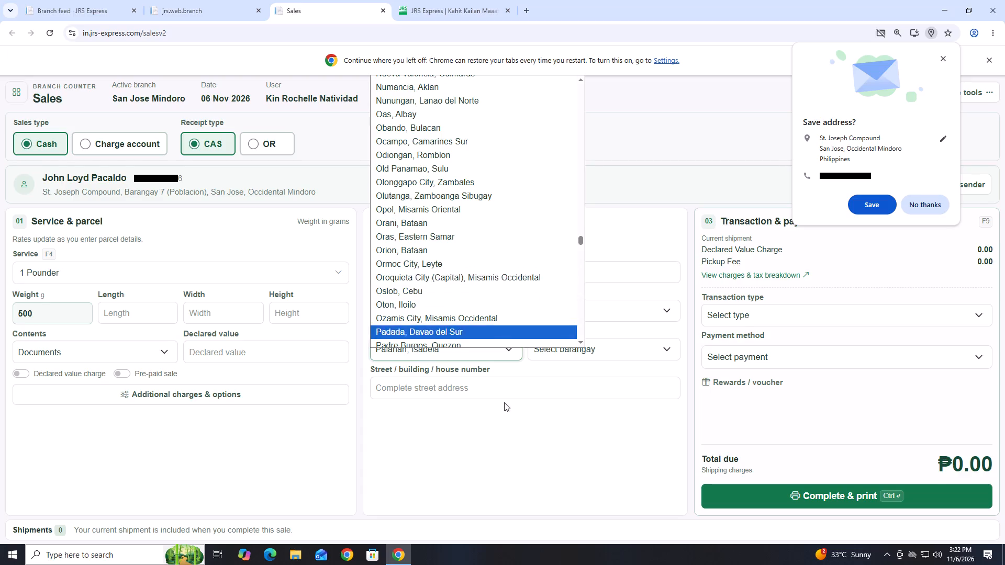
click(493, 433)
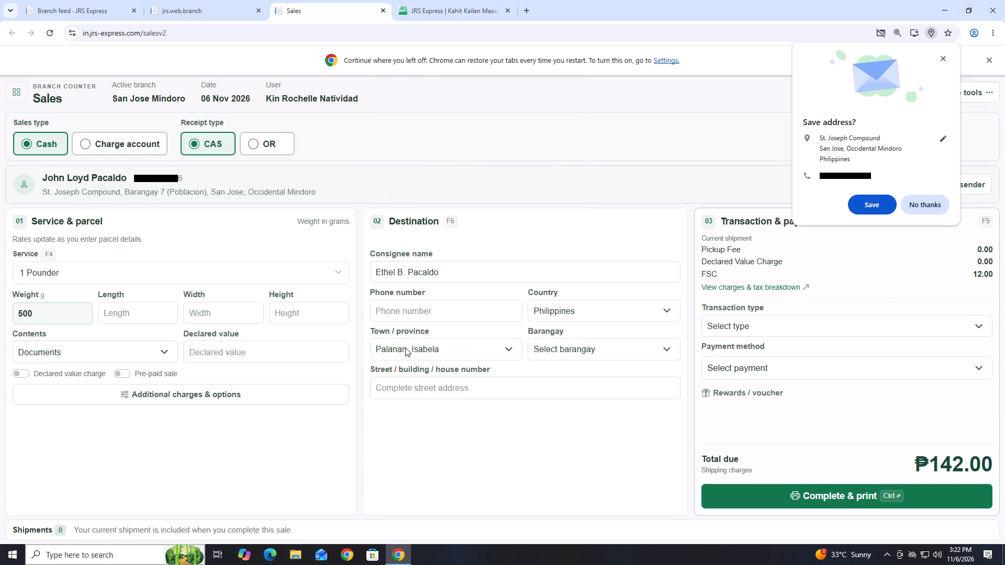
Set the destination town to Puerto Princesa City, Palawan.
click(409, 348)
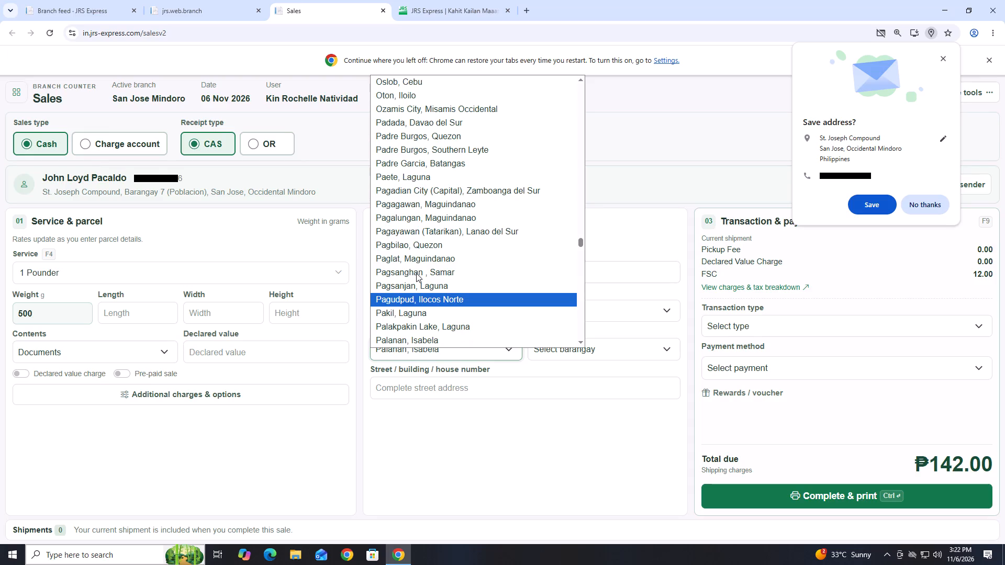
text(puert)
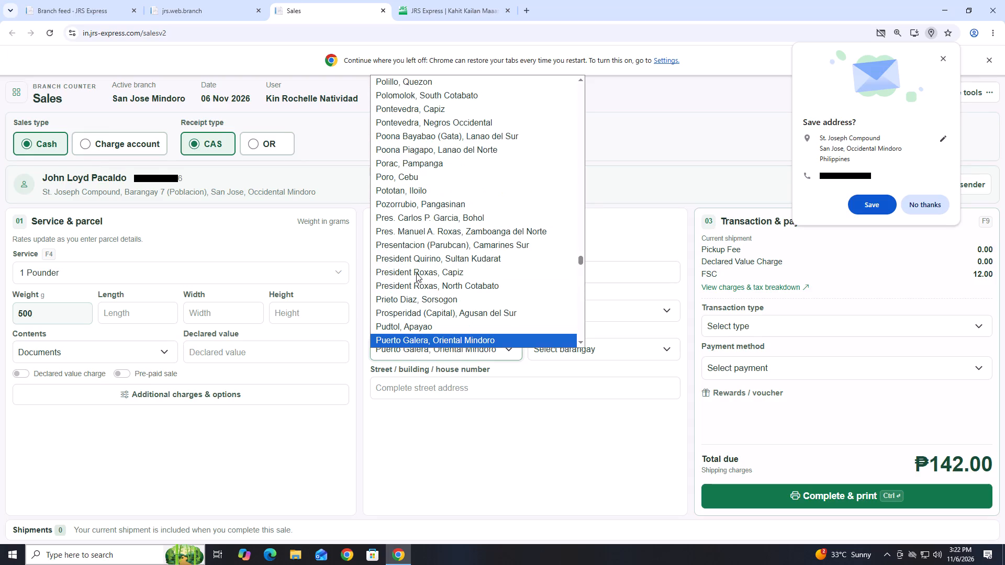
scroll(506, 313, down, 1)
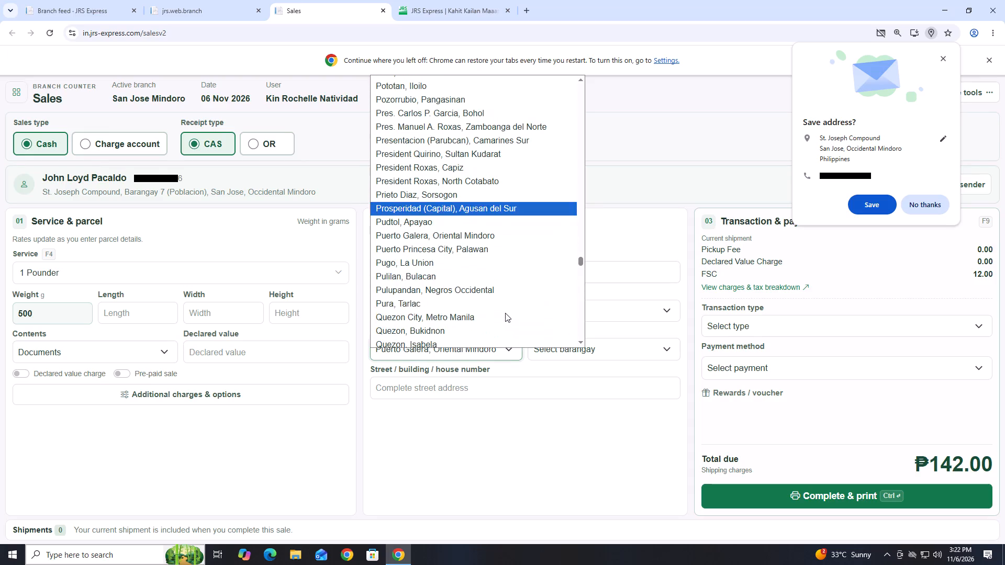
click(444, 247)
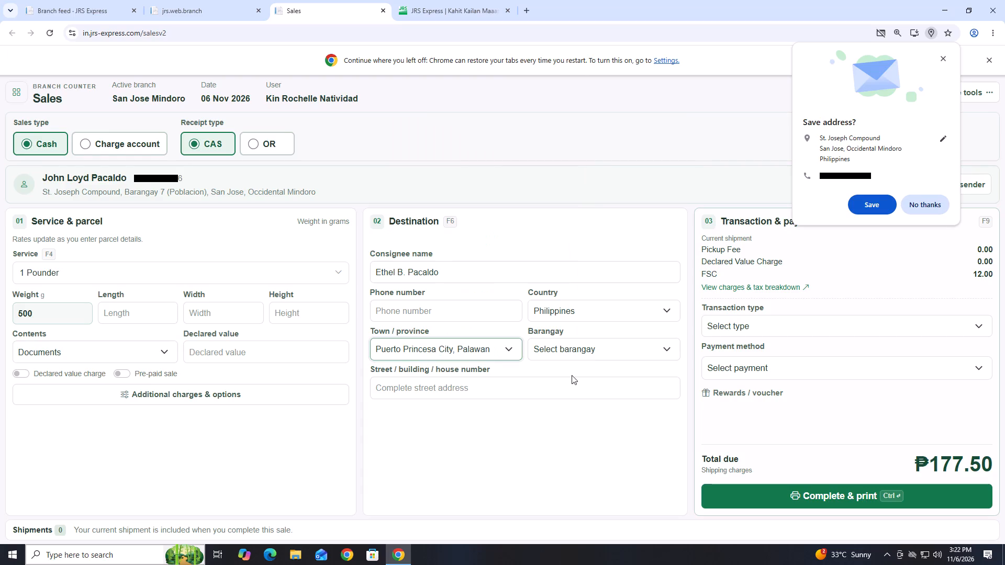
Look through the barangay choices for the consignee's destination town.
click(655, 346)
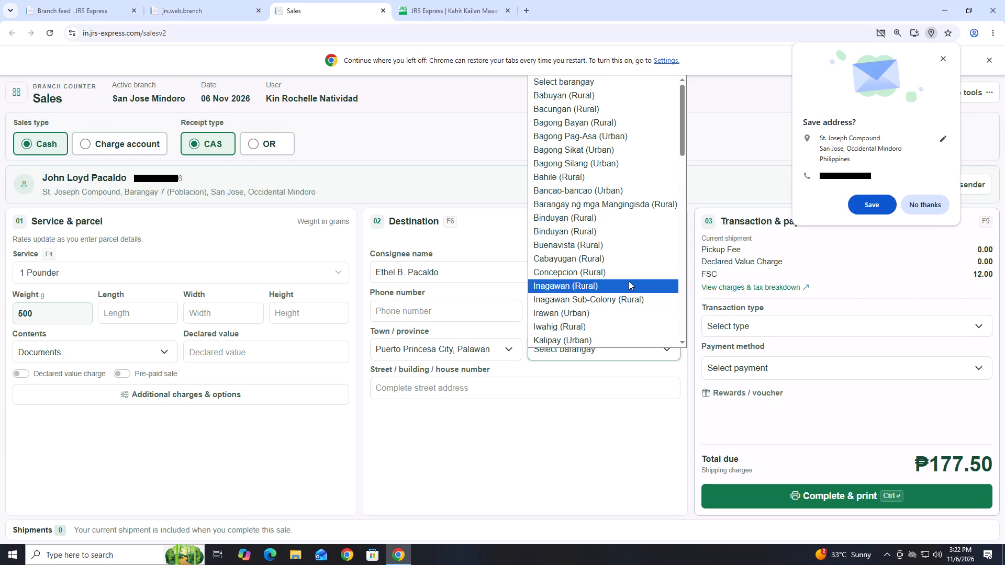
Open the consignee's phone number for entry.
click(409, 313)
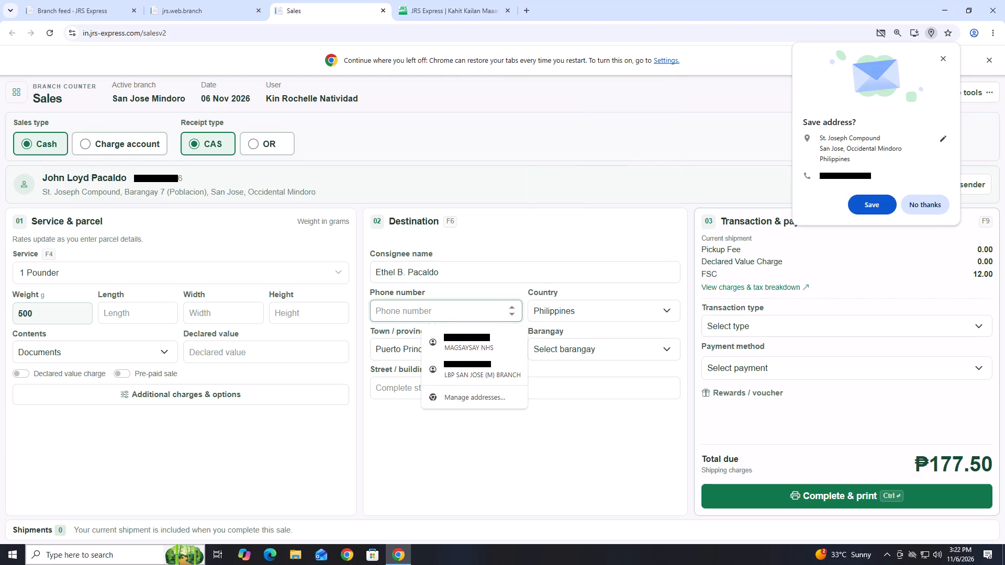
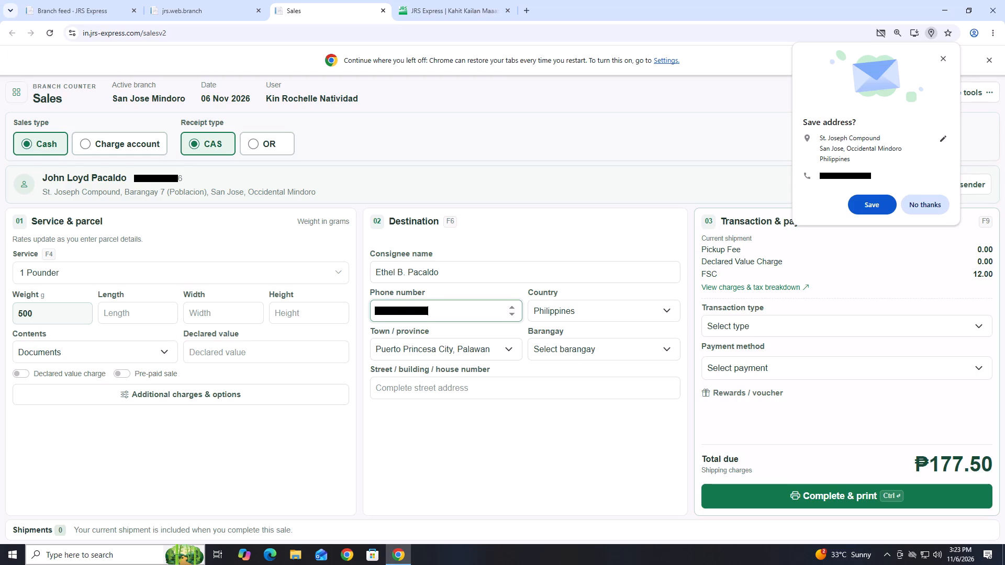
Enter the consignee's phone number.
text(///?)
Set the consignee's barangay to Tiniguiban (Urban).
click(669, 352)
scroll(614, 319, down, 5)
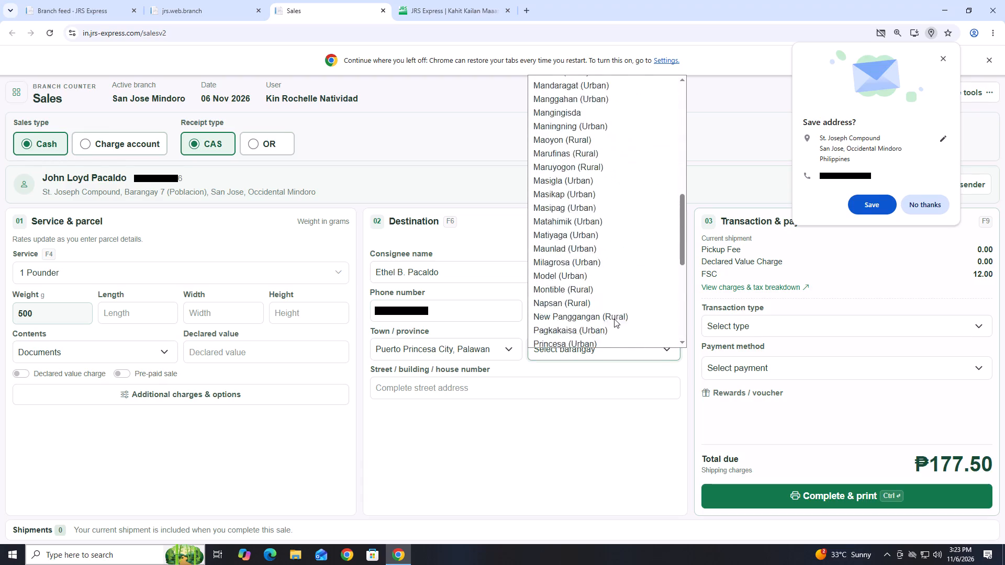
scroll(614, 319, down, 2)
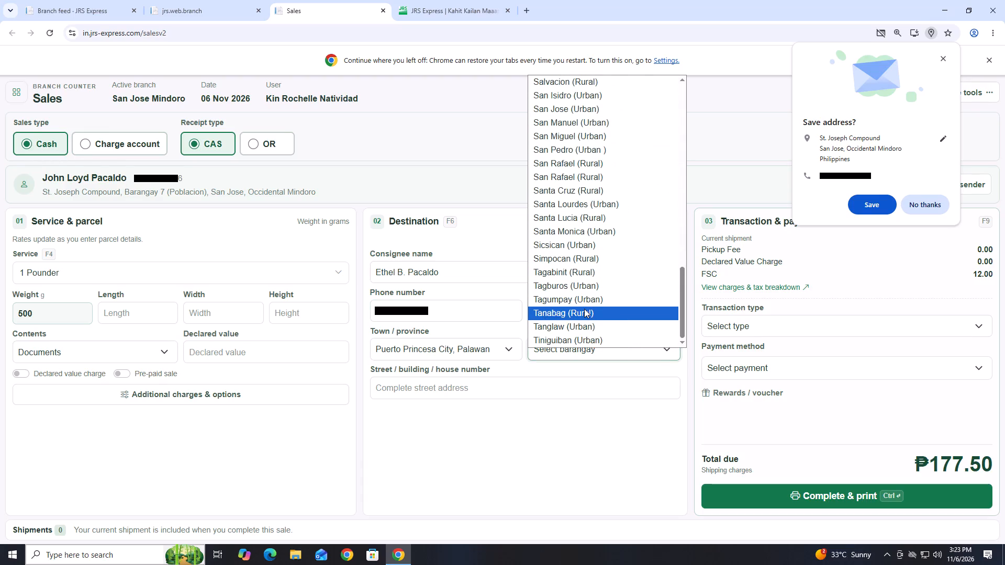
click(556, 342)
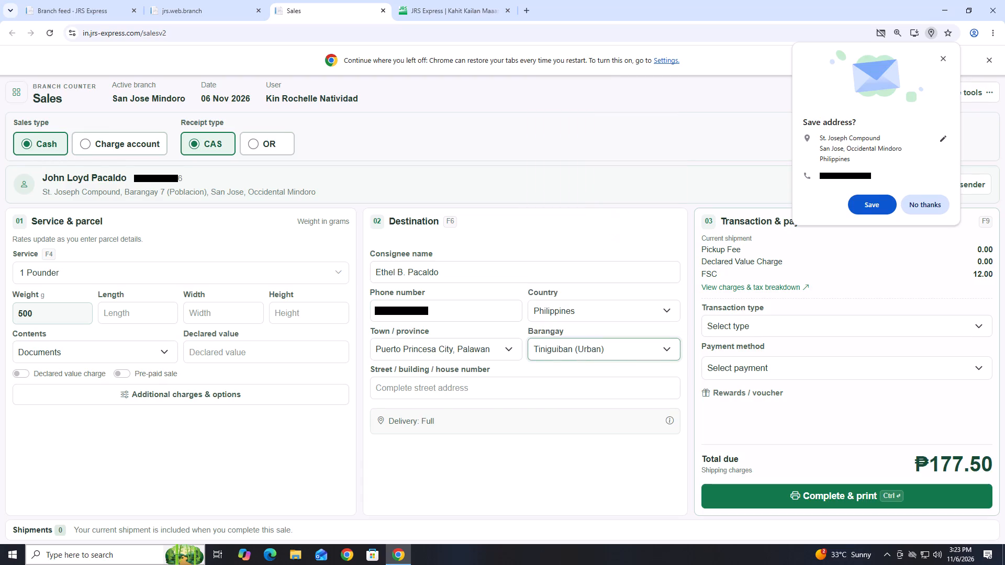
Enter the street name, followed by a comma, as the first part of the consignee's street address.
click(501, 387)
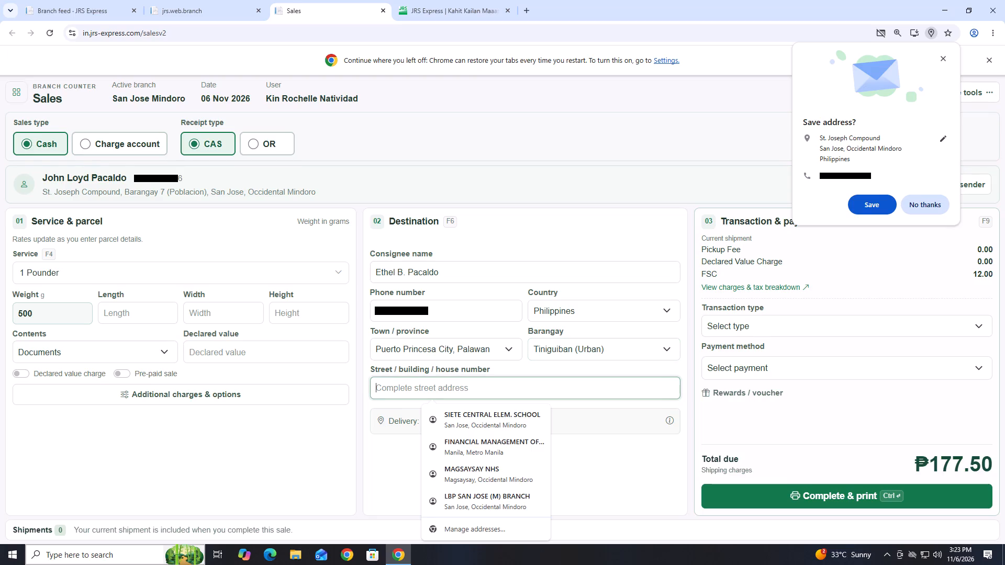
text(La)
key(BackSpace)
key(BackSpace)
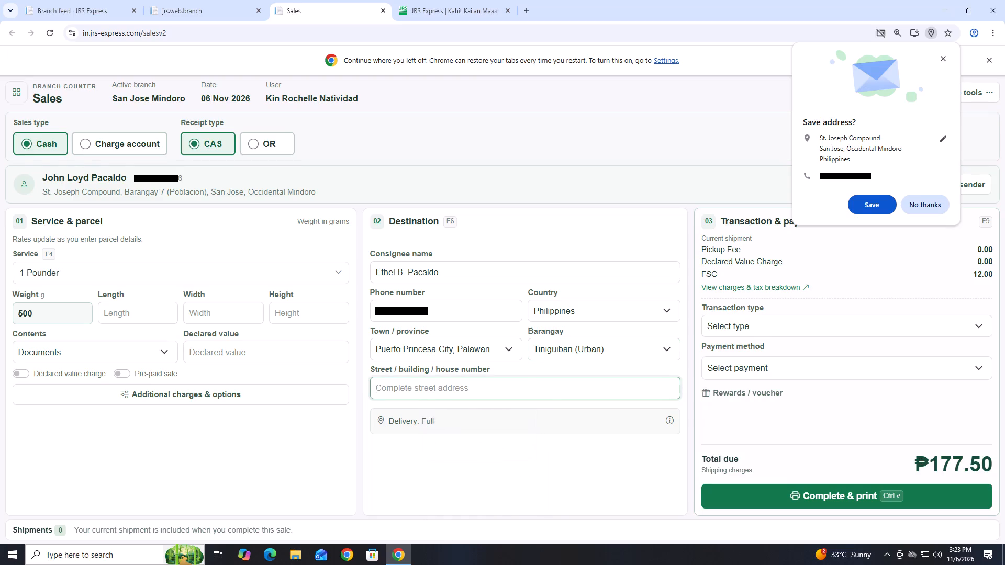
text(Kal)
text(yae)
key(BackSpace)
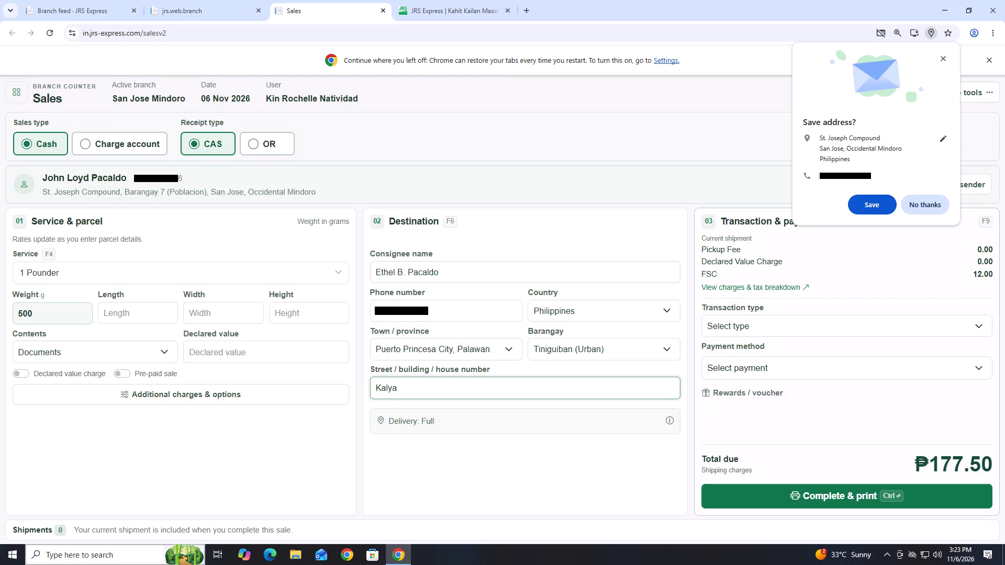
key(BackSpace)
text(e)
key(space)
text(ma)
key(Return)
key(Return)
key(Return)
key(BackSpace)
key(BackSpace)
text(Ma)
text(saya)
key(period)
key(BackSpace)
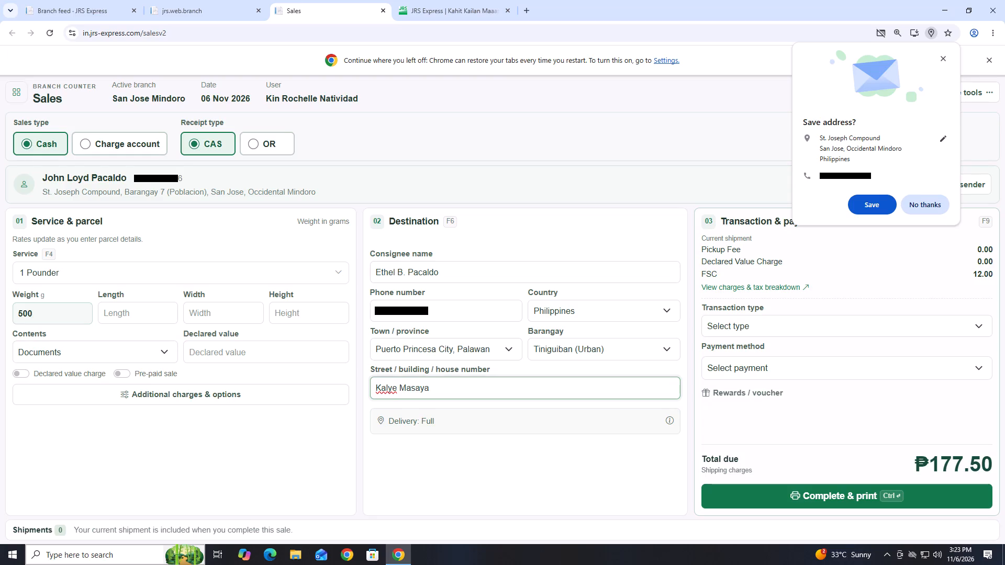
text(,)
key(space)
Add the purok name, followed by a comma, to the consignee's street address.
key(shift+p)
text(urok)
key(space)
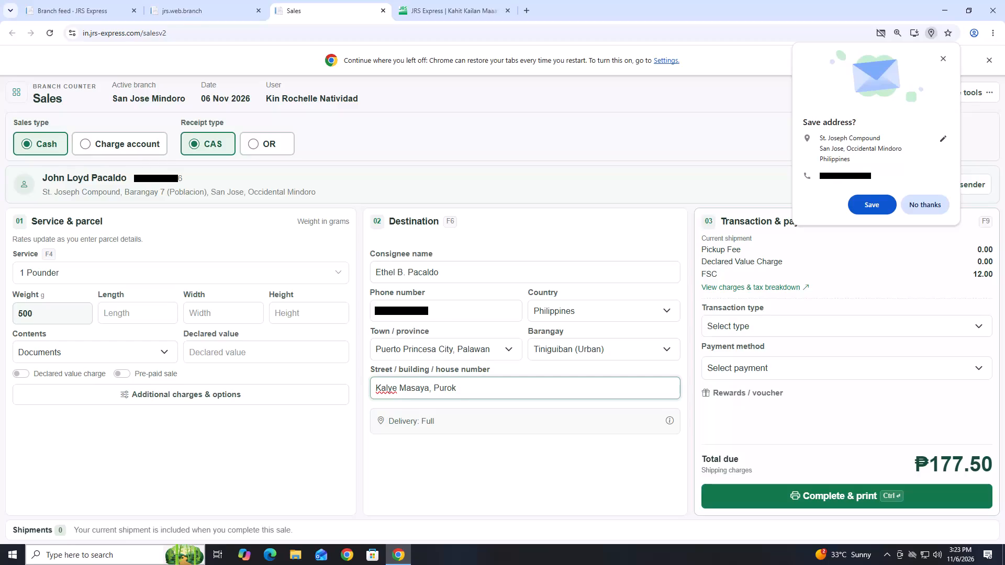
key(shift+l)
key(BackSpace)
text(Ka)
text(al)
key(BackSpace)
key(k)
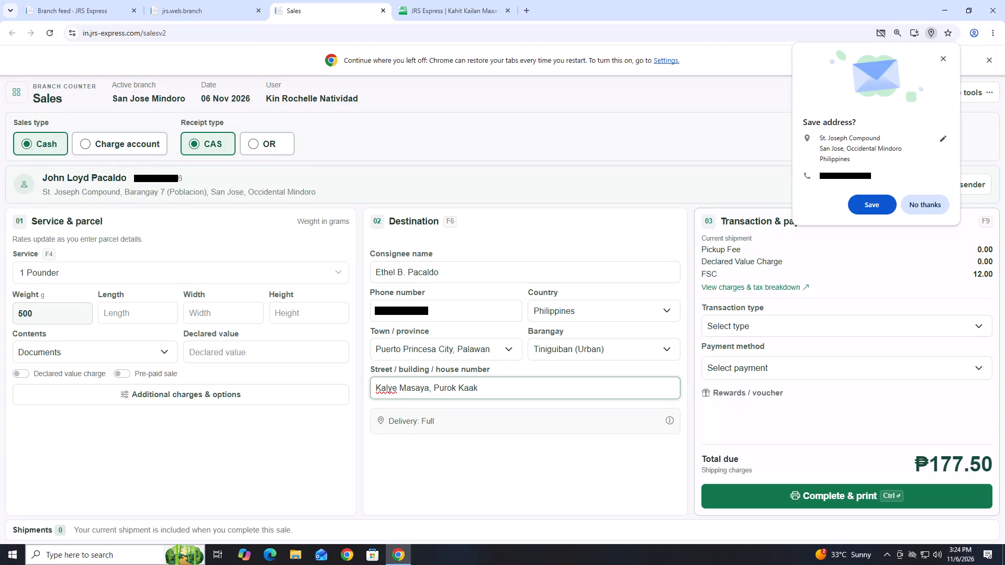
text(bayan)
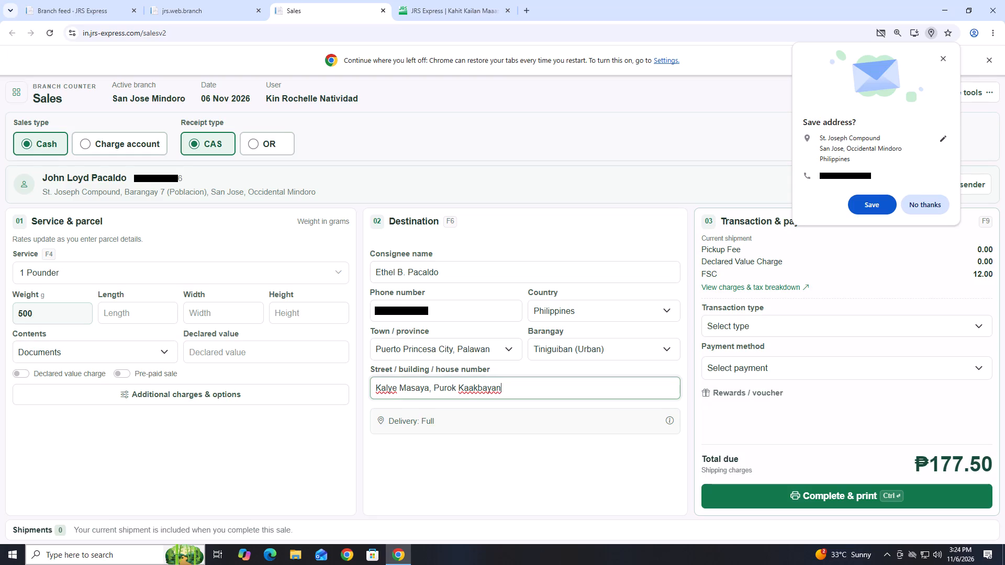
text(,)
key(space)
Append the abbreviation Brgy. to the end of the consignee's street address.
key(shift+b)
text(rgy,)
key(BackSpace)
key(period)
Set the transaction type to Walk in and the payment method to Cash.
click(979, 327)
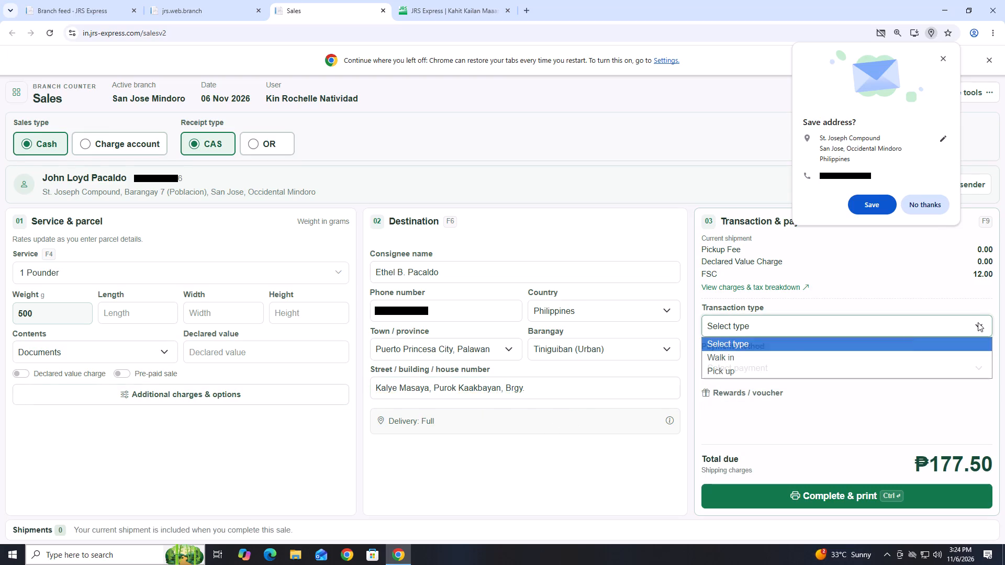
click(744, 356)
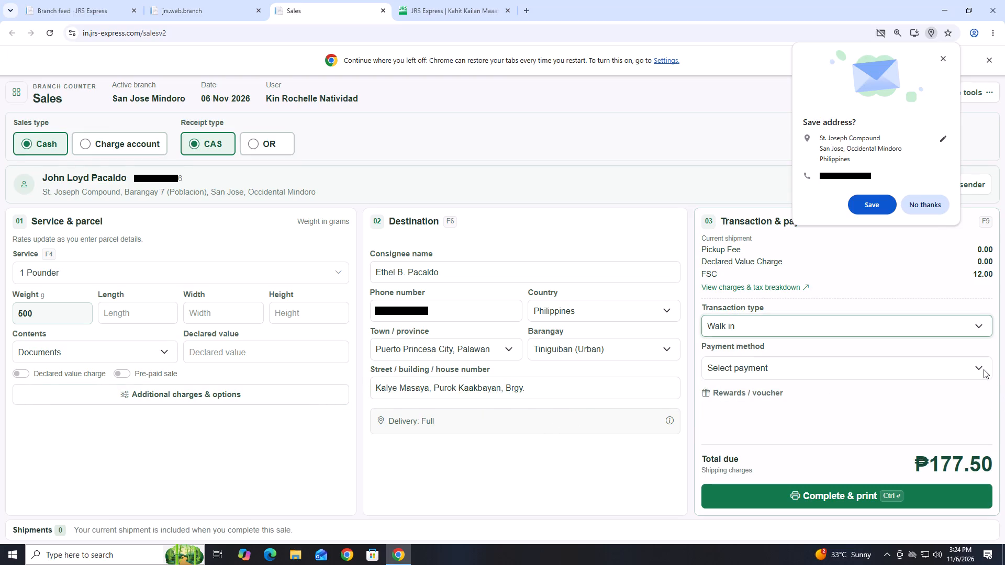
click(982, 369)
click(744, 404)
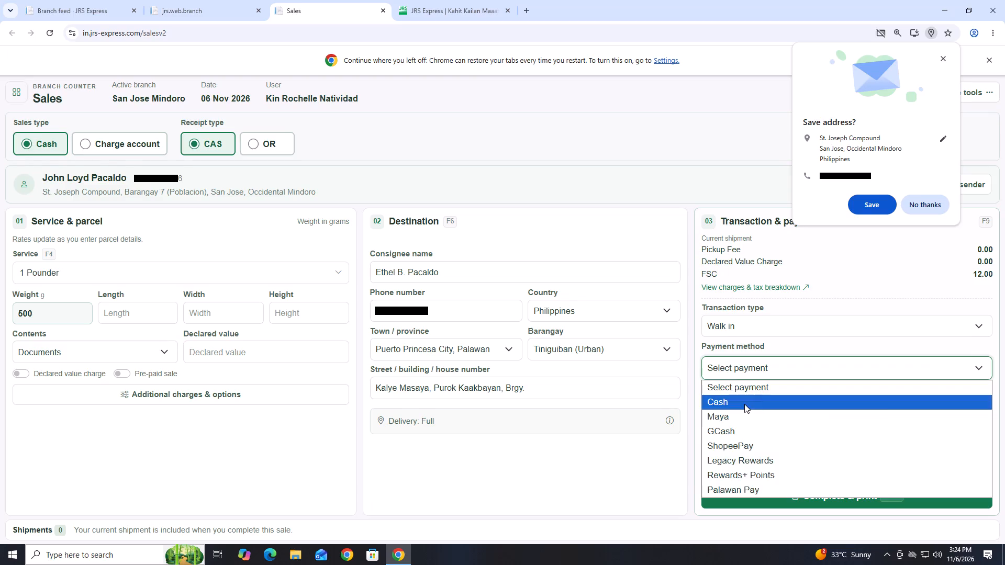
Add the FSC Air charge to the shipment's additional charges and finish the charge entry.
click(133, 398)
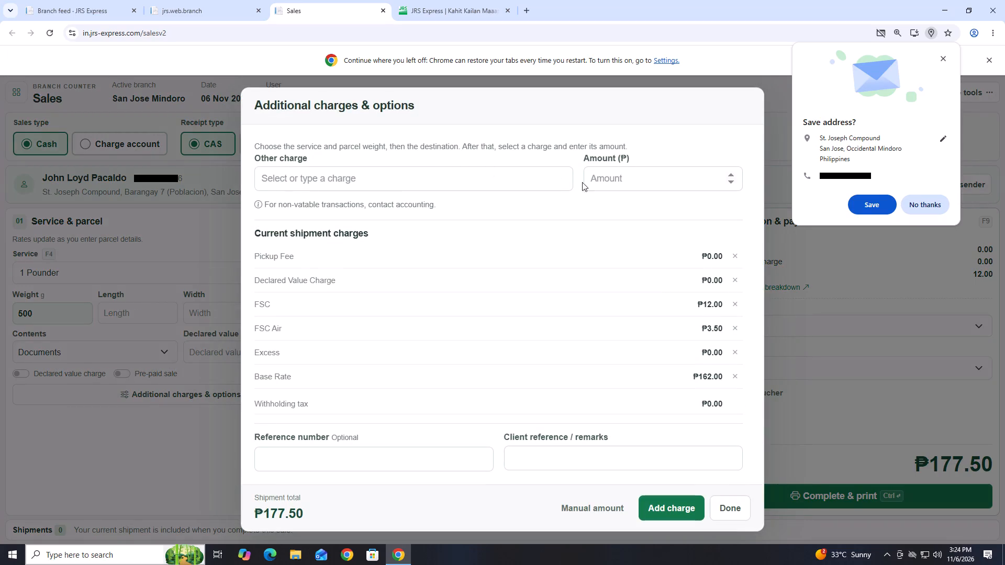
click(559, 179)
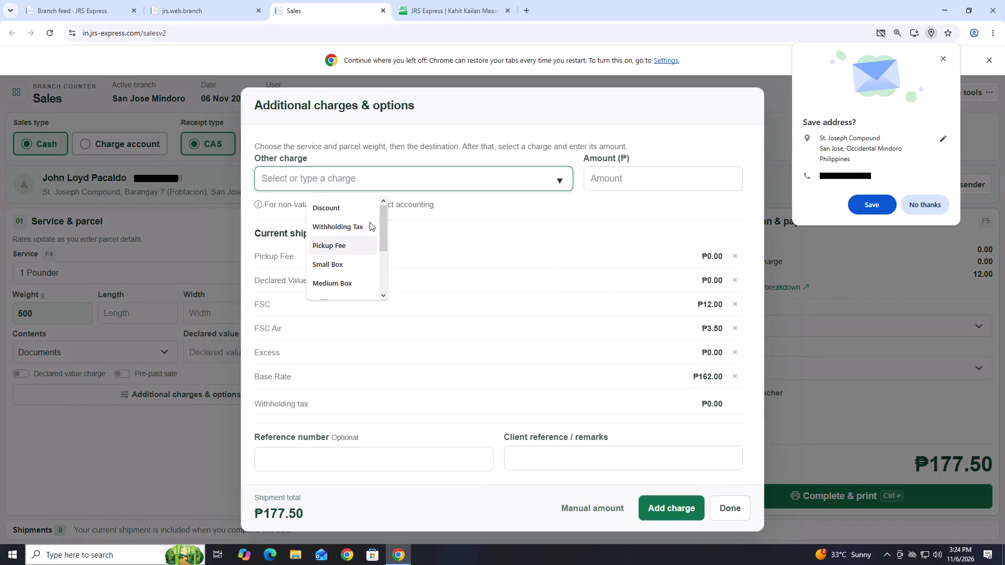
drag(385, 219, 382, 299)
click(347, 288)
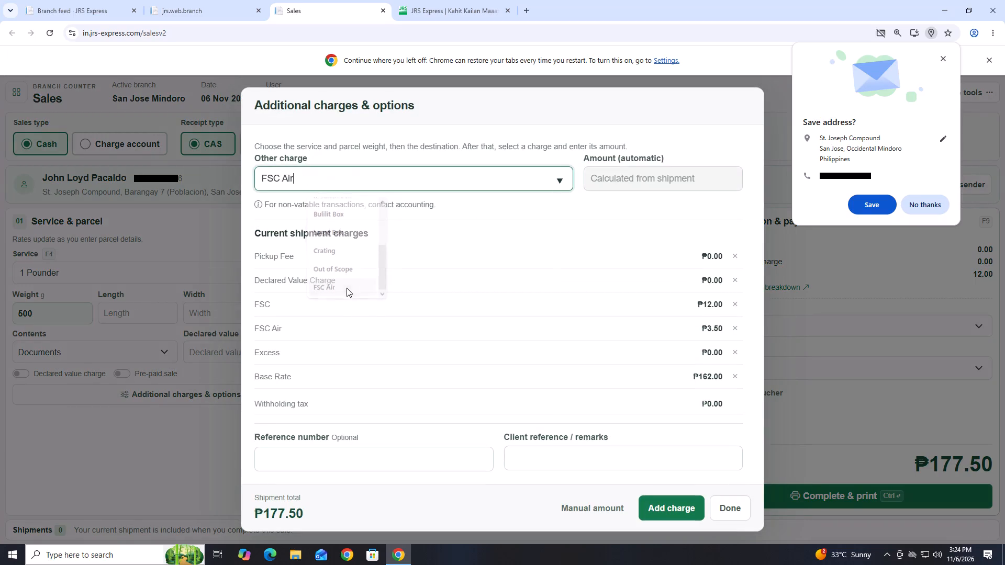
click(673, 505)
click(738, 511)
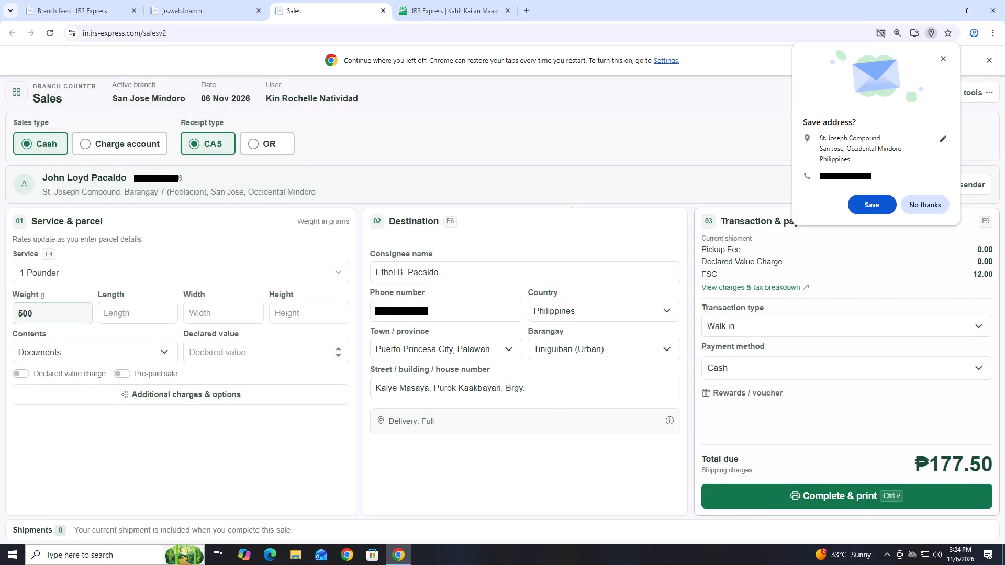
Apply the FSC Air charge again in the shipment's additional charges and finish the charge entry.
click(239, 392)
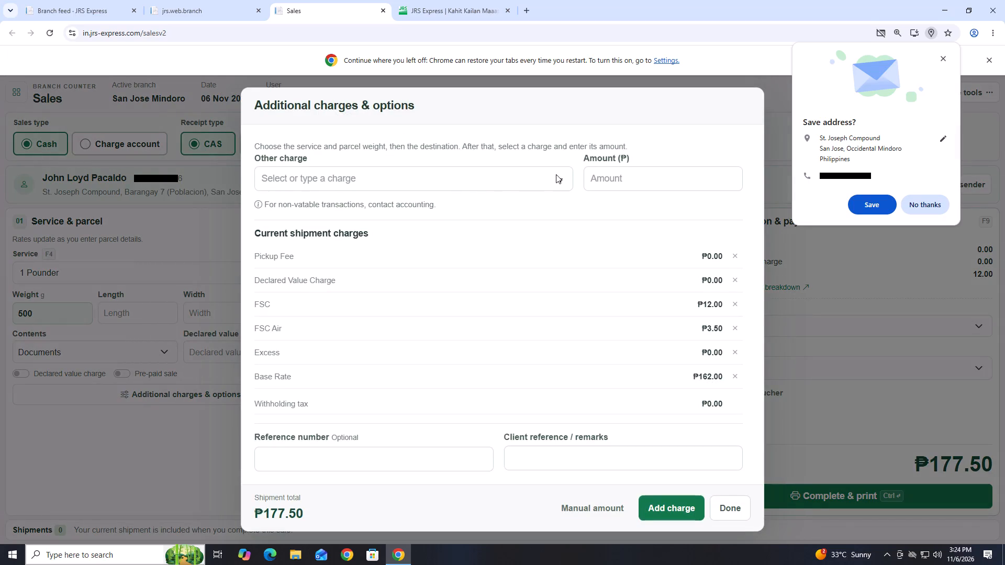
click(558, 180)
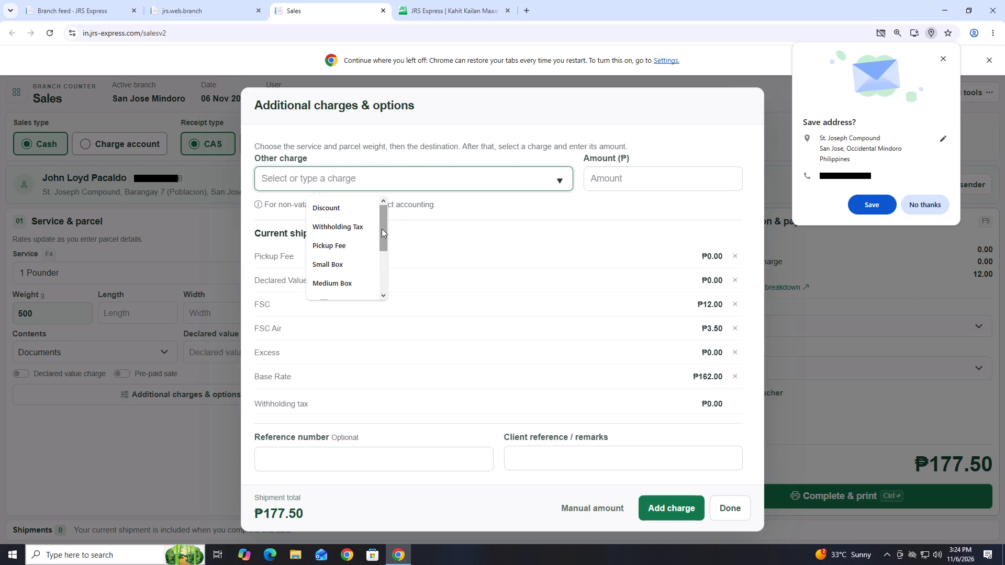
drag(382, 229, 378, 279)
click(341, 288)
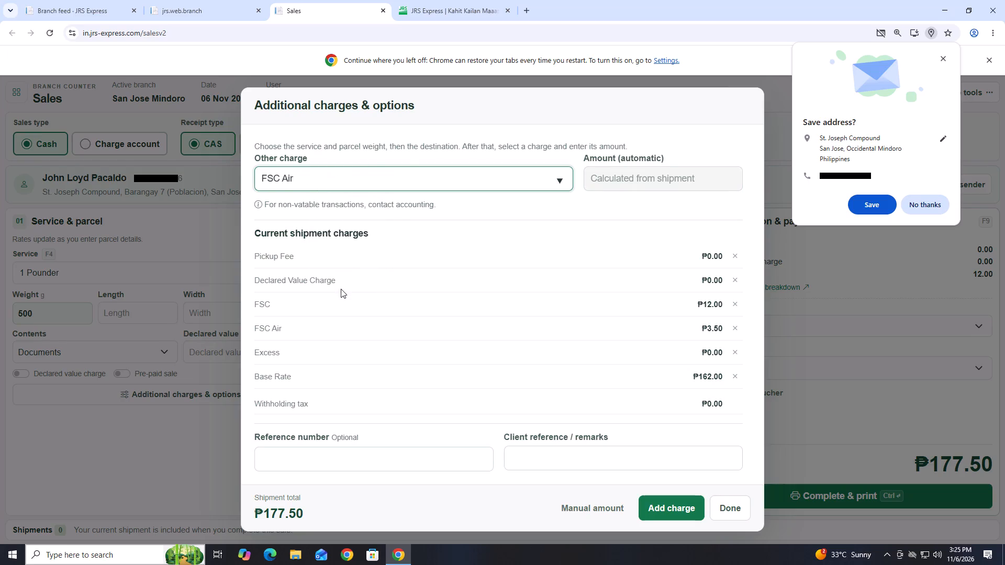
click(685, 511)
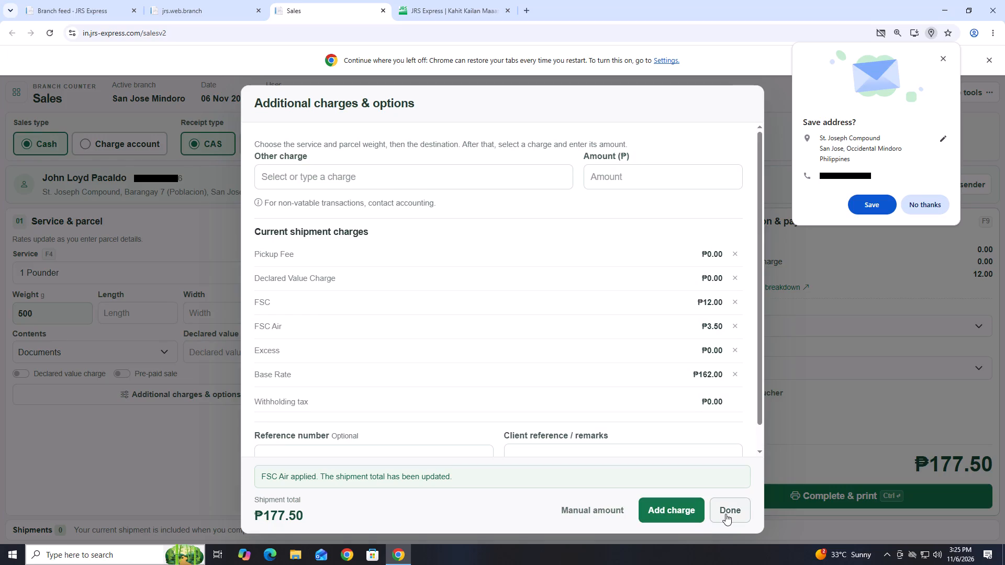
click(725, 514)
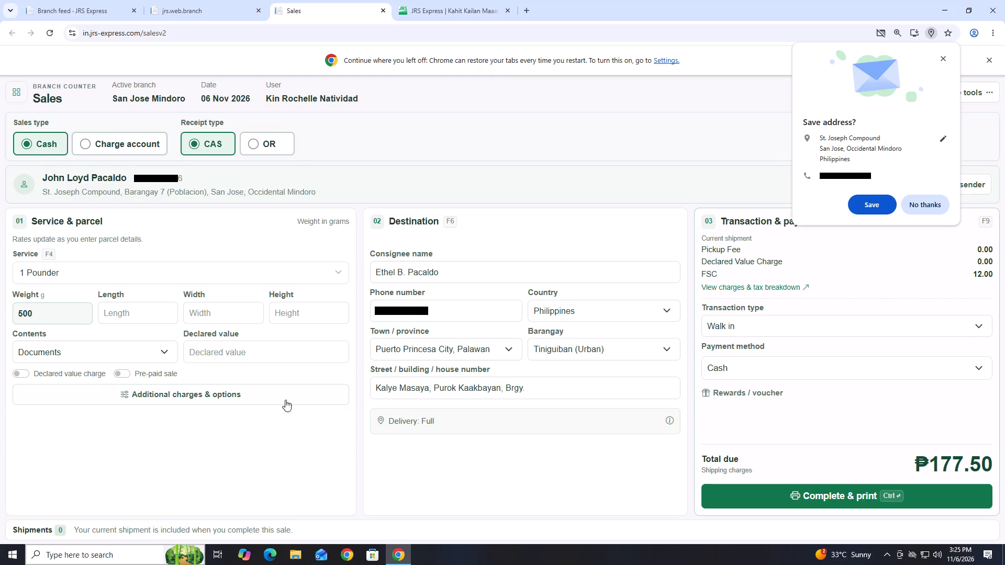
Review the current shipment charges in the additional charges and options, leaving them as they are.
click(267, 399)
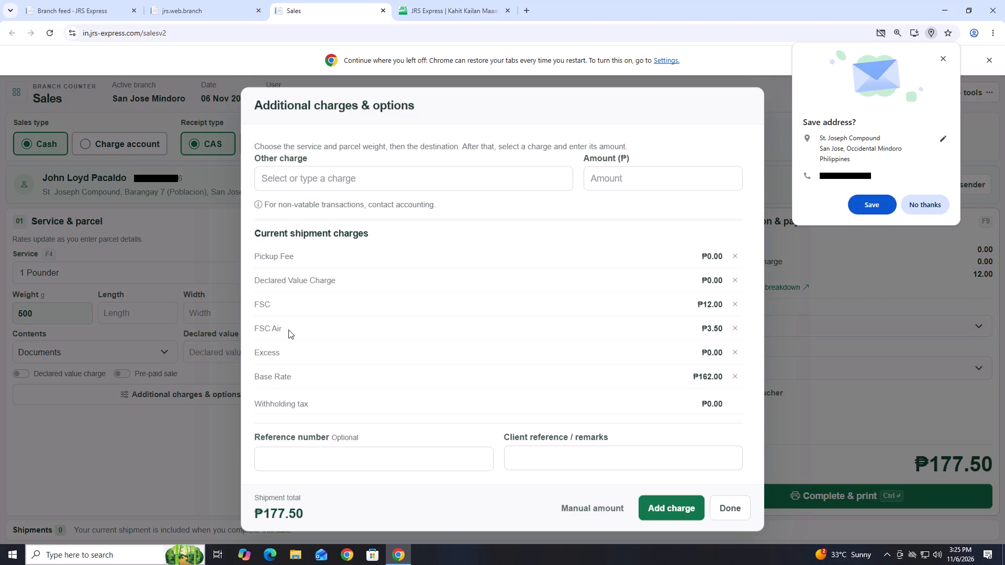
click(733, 513)
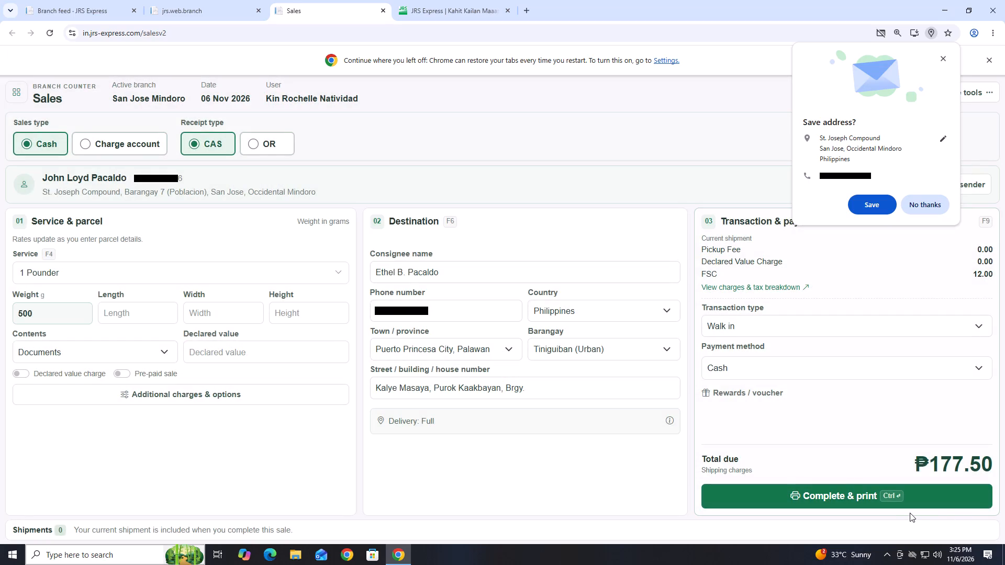
Complete the sale and print one copy of all the shipment label pages on the Xprinter XP-410B.
click(816, 493)
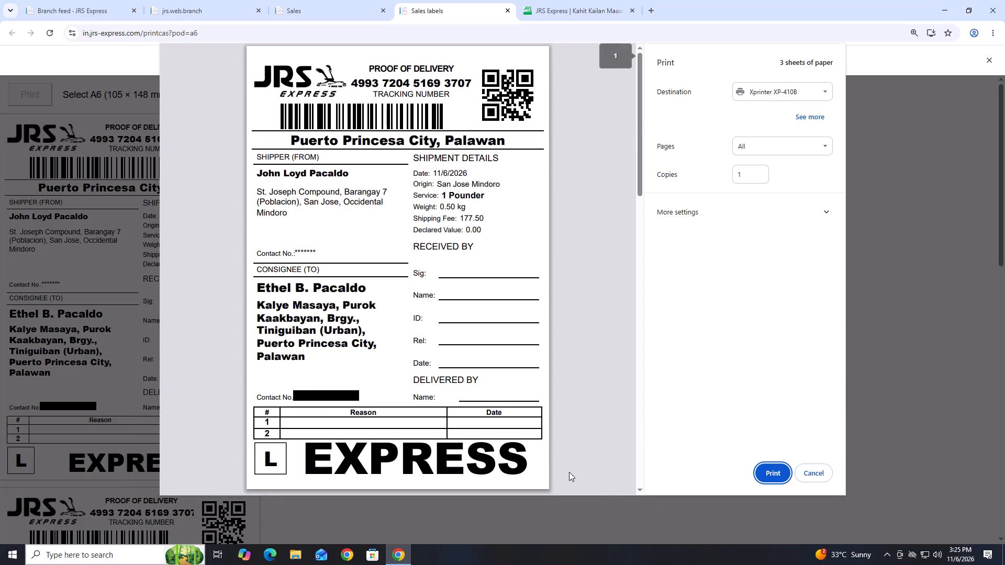
click(772, 468)
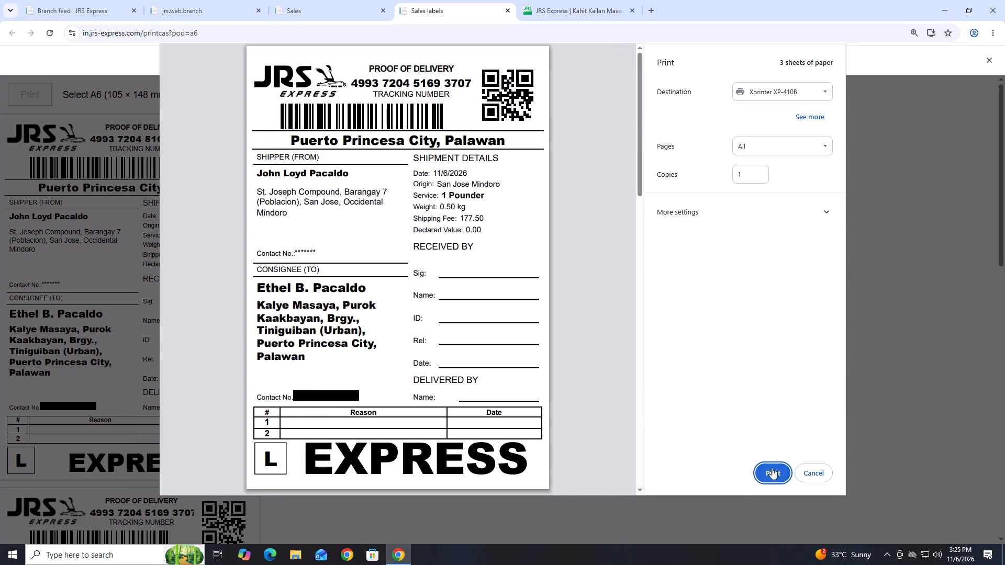
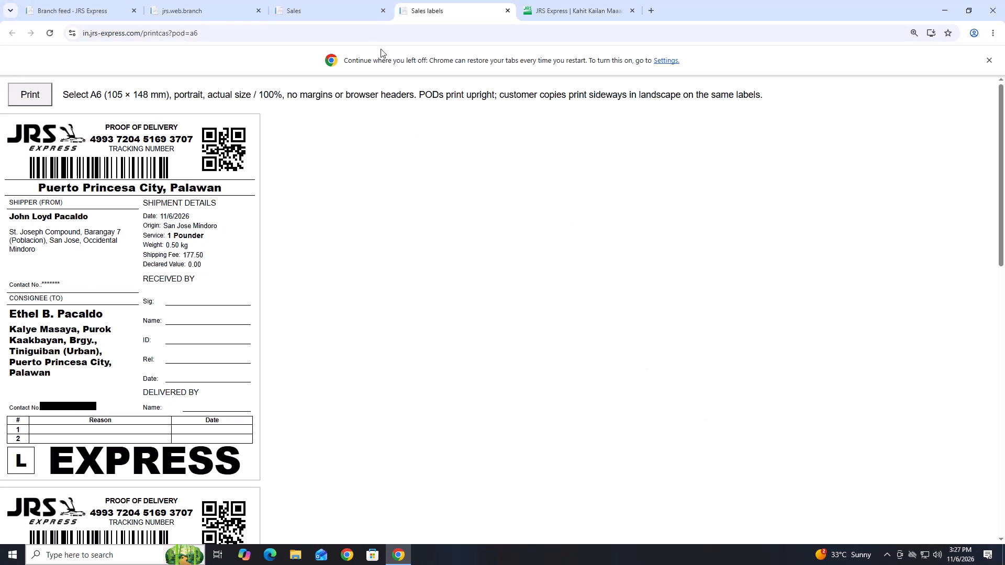
Leave the printed sales labels and switch to the open jrs.web.branch page.
click(352, 15)
click(194, 10)
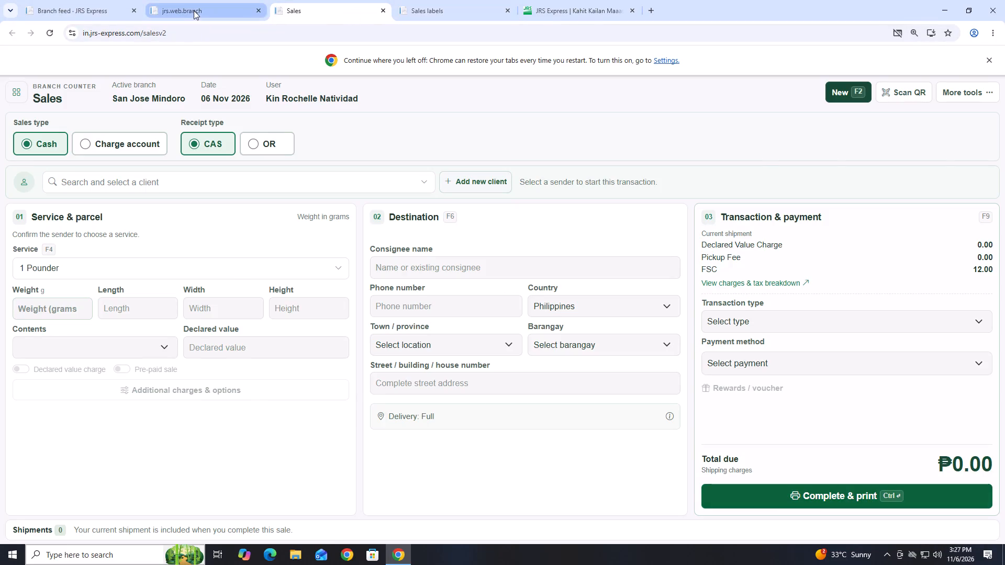
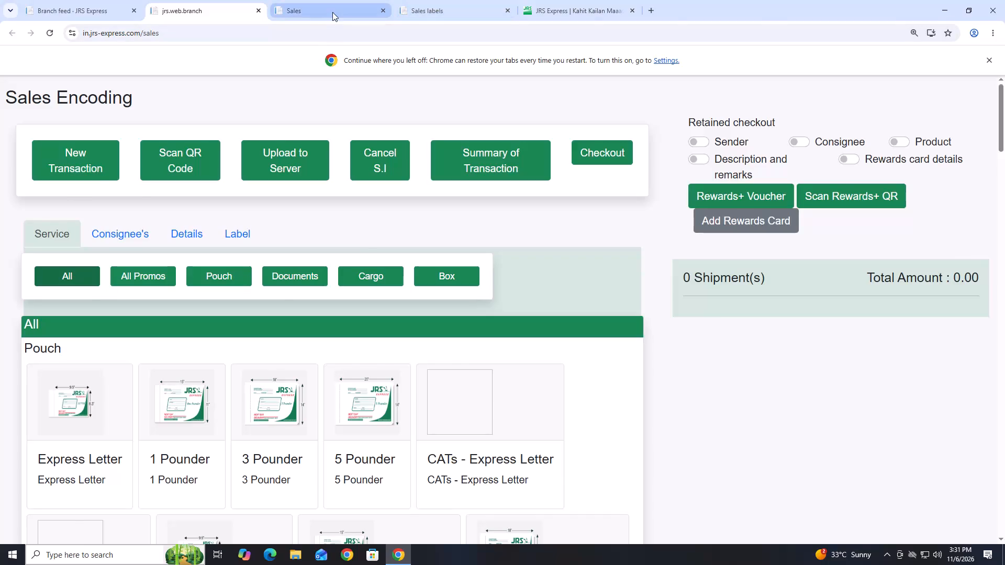
On the Sales page, search the clients by the sender's name and select the San Roque, San Jose walk-in entry without a street address.
click(332, 12)
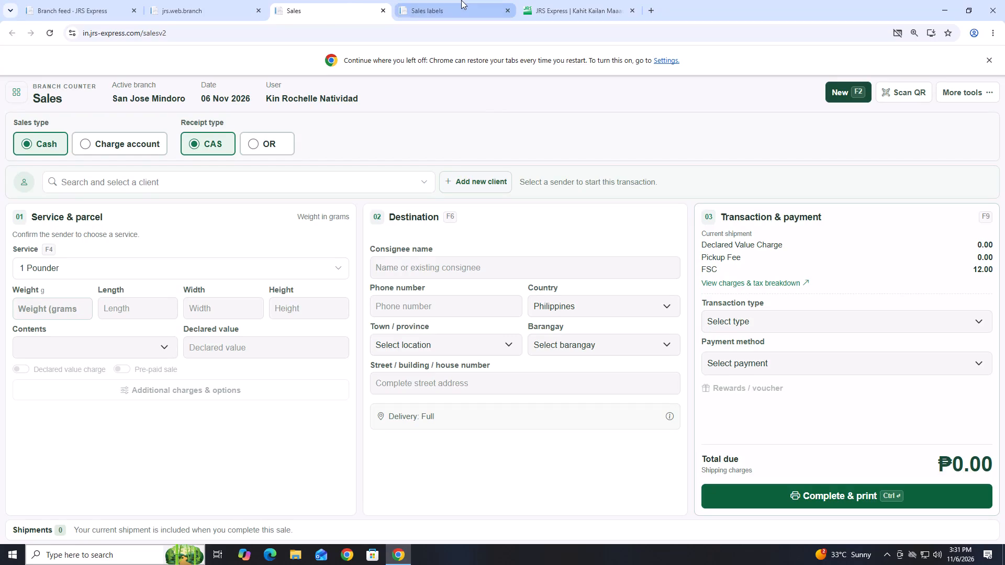
click(105, 176)
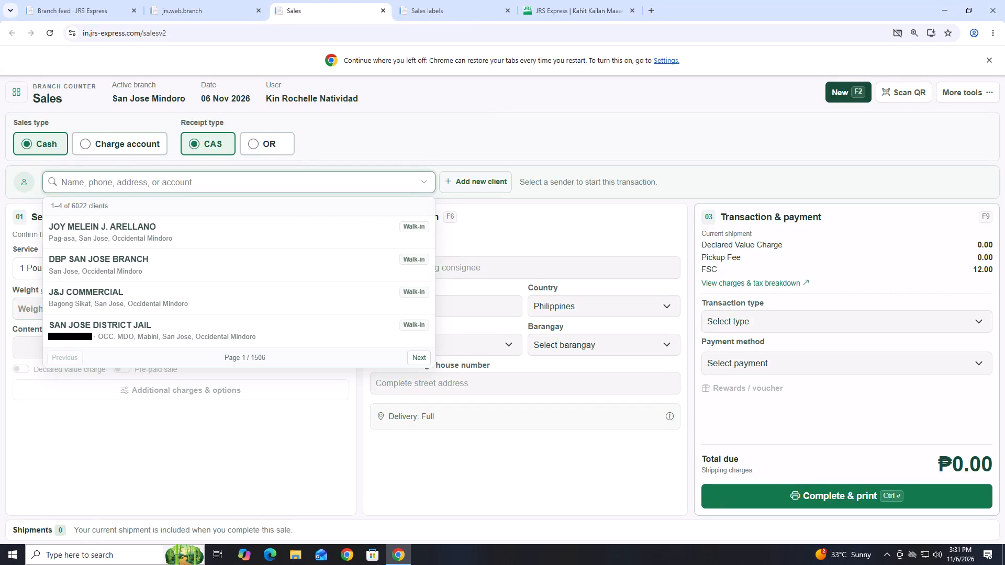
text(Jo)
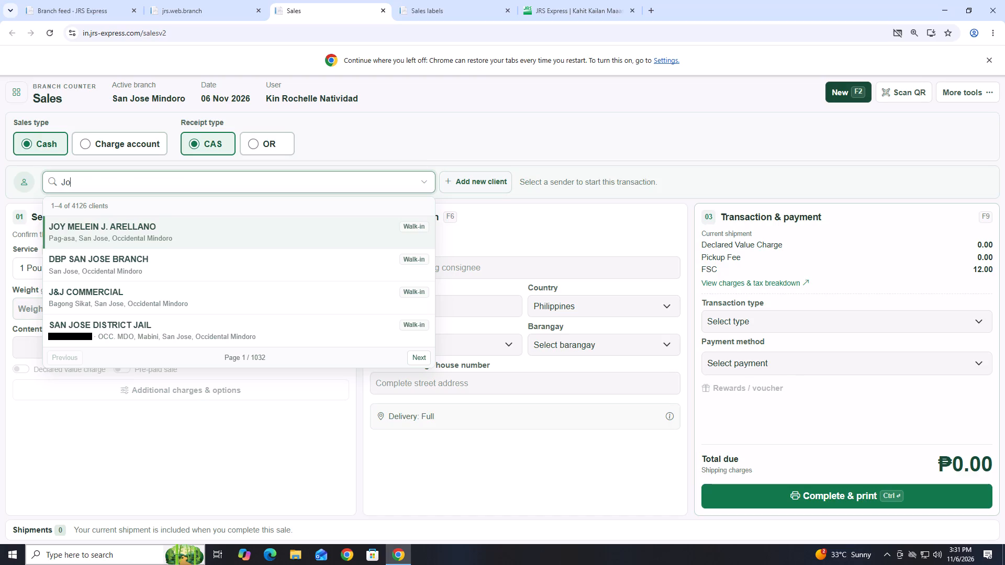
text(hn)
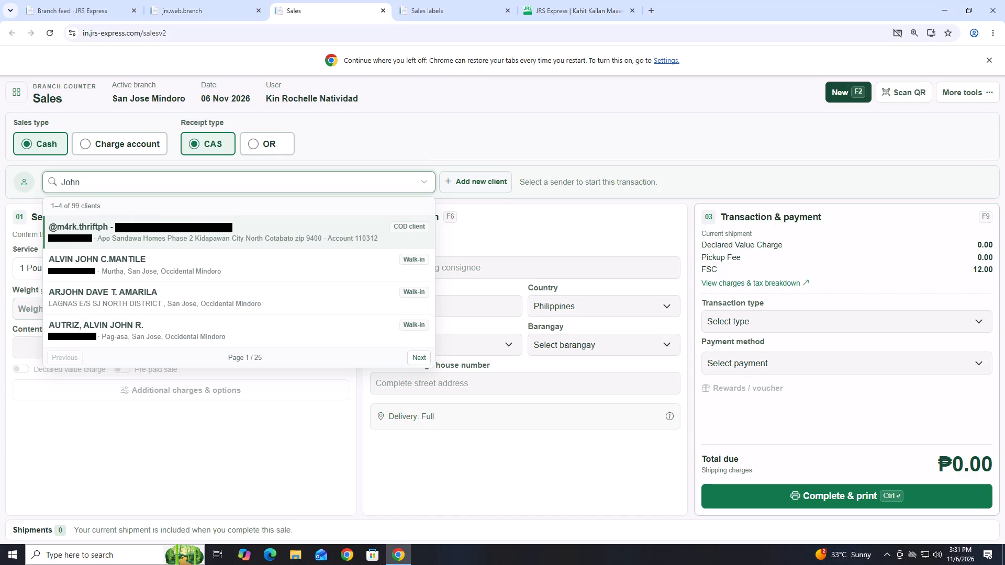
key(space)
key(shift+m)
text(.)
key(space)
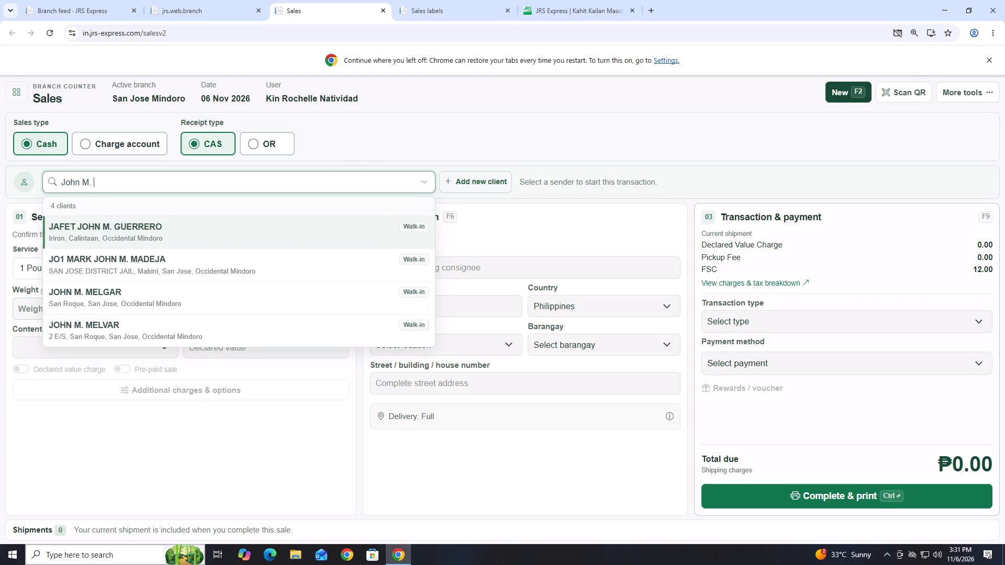
click(92, 298)
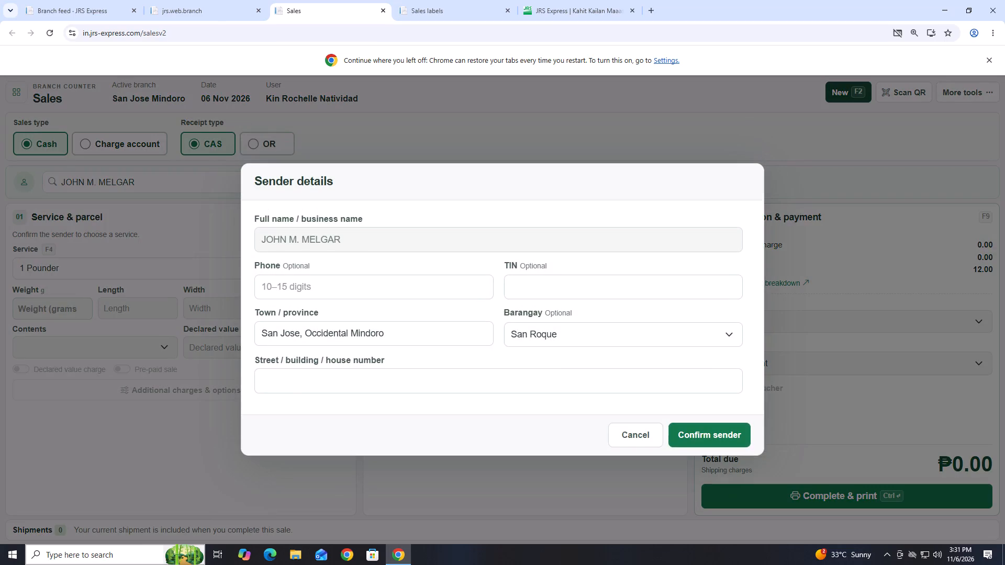
Enter Elementary School as the sender's street or building and confirm the sender details.
click(364, 385)
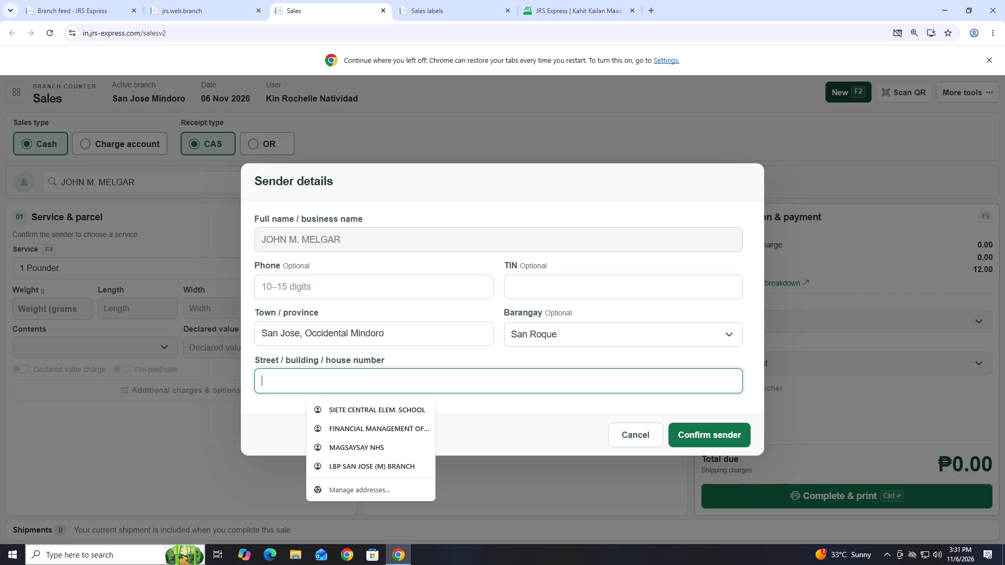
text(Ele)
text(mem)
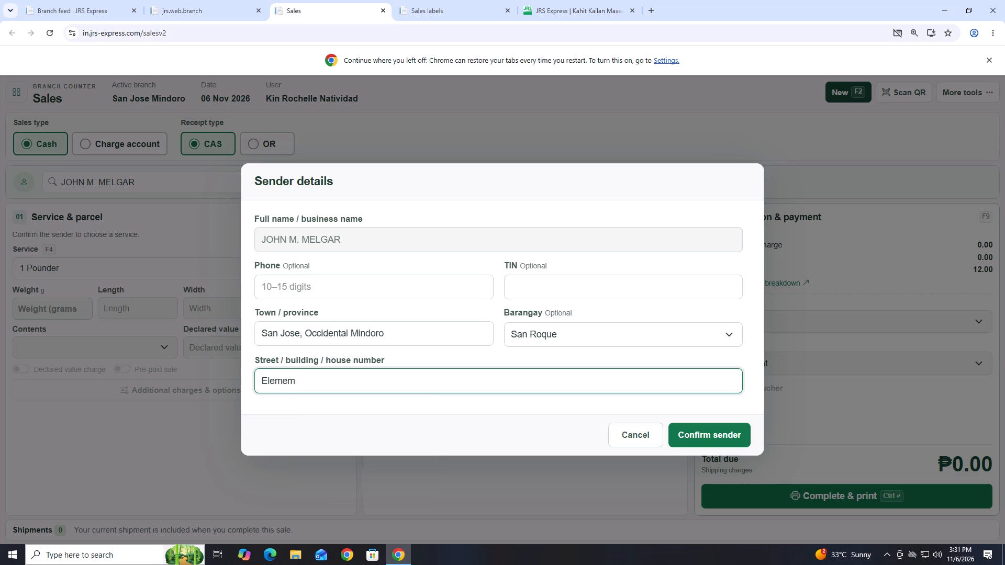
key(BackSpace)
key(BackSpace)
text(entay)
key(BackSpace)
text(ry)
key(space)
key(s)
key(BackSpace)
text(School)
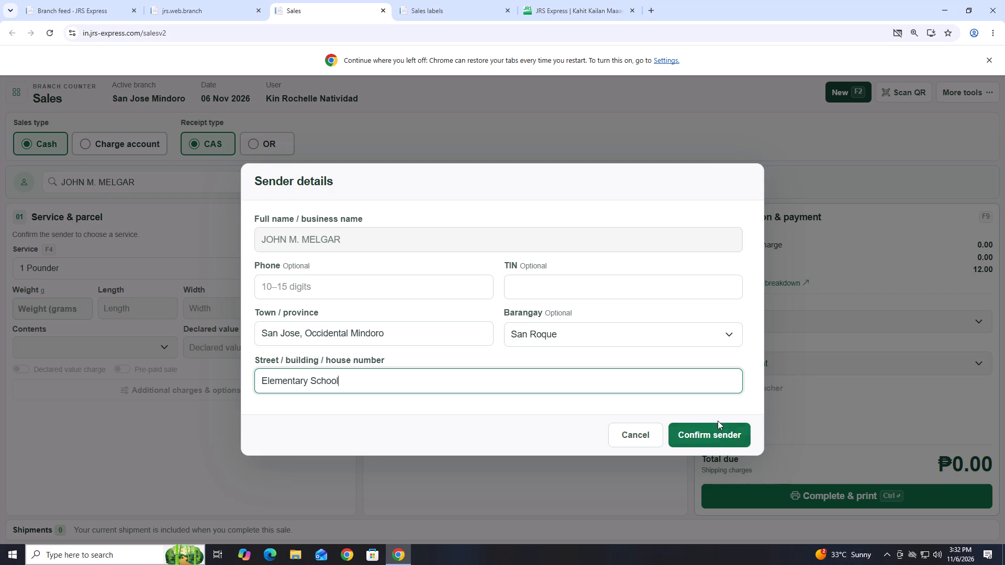
click(715, 437)
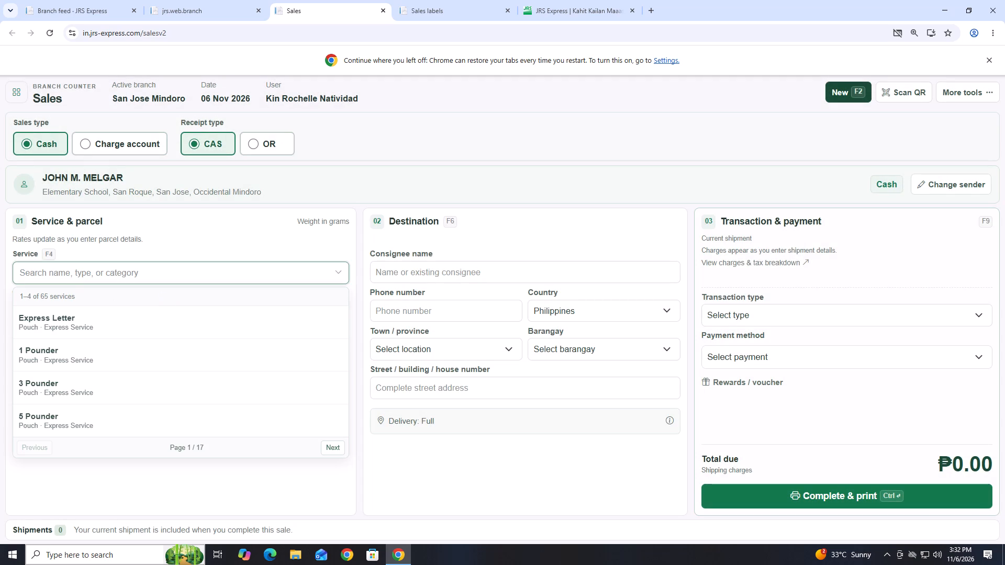
Choose the 5 Pounder pouch as the shipment's service.
click(85, 421)
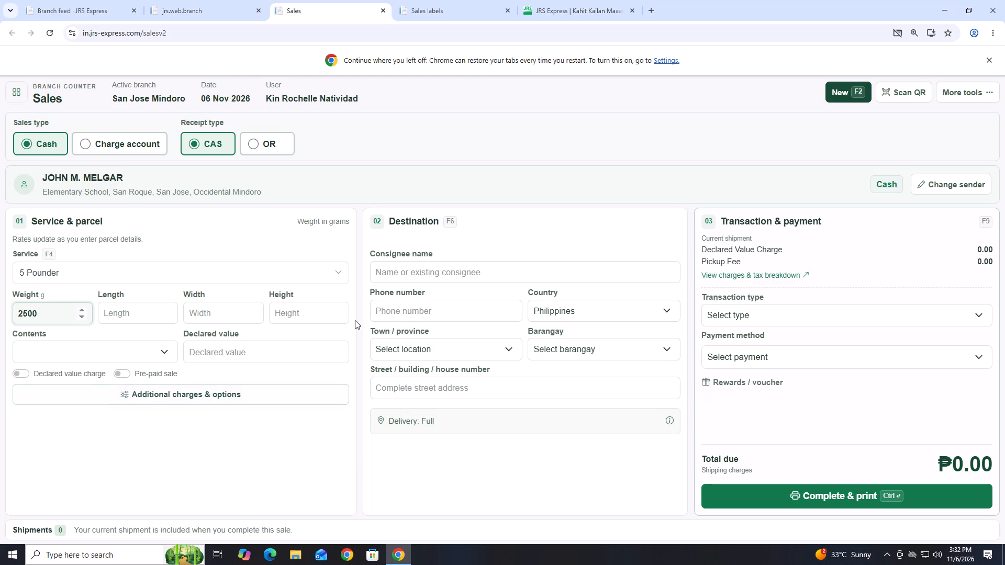
Enter the consignee's full name in the destination details.
click(398, 271)
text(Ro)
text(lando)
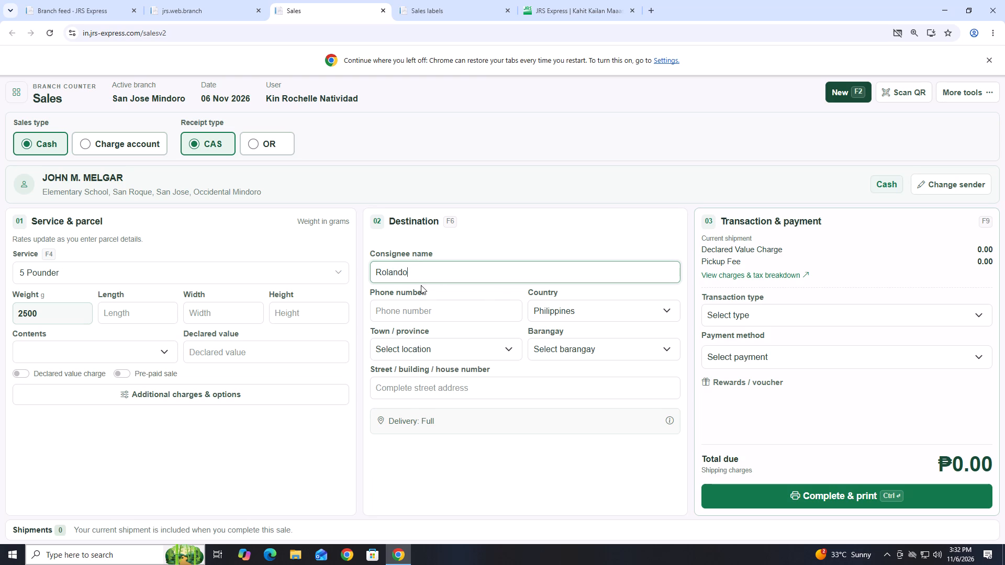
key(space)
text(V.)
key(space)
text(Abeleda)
click(460, 344)
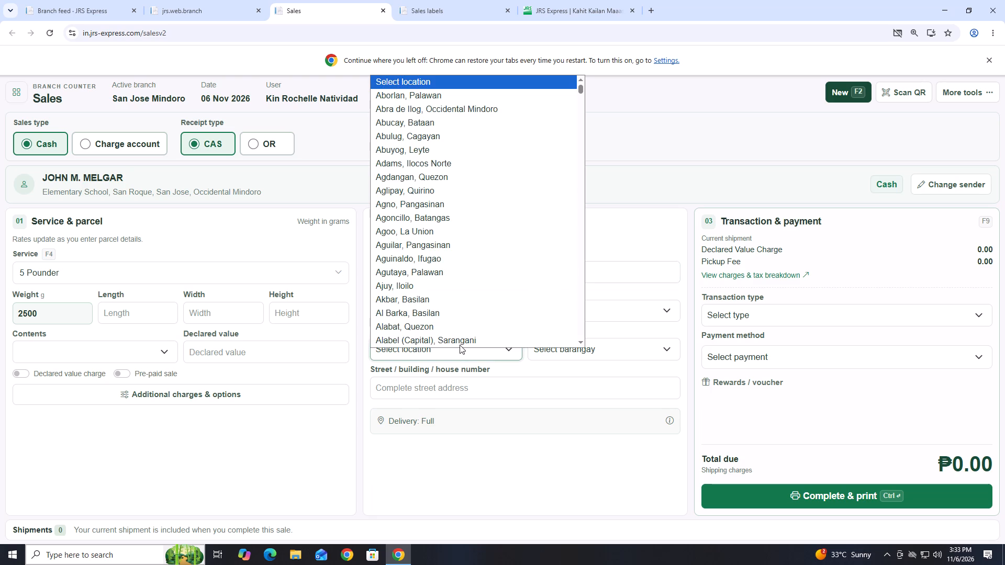
click(459, 348)
click(459, 348)
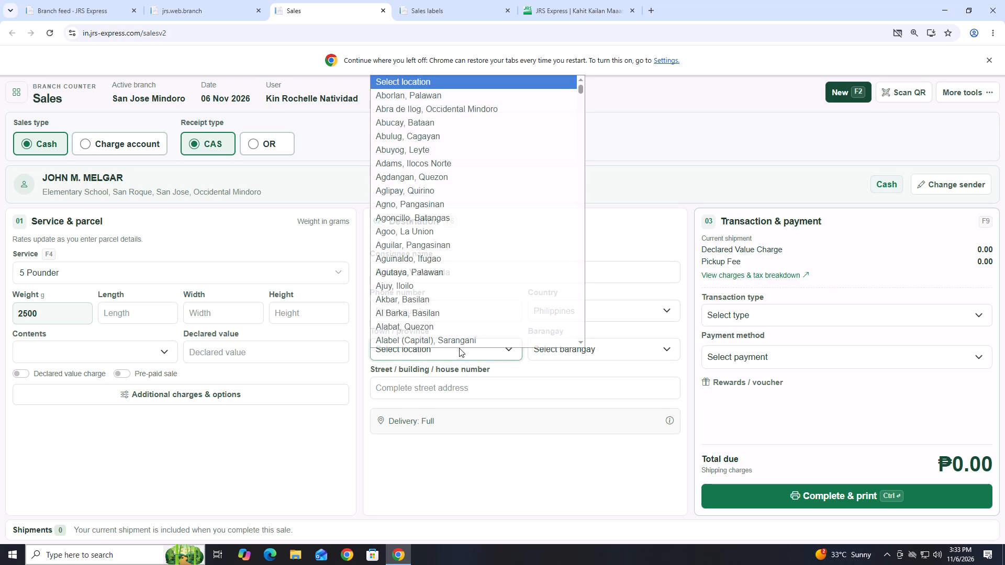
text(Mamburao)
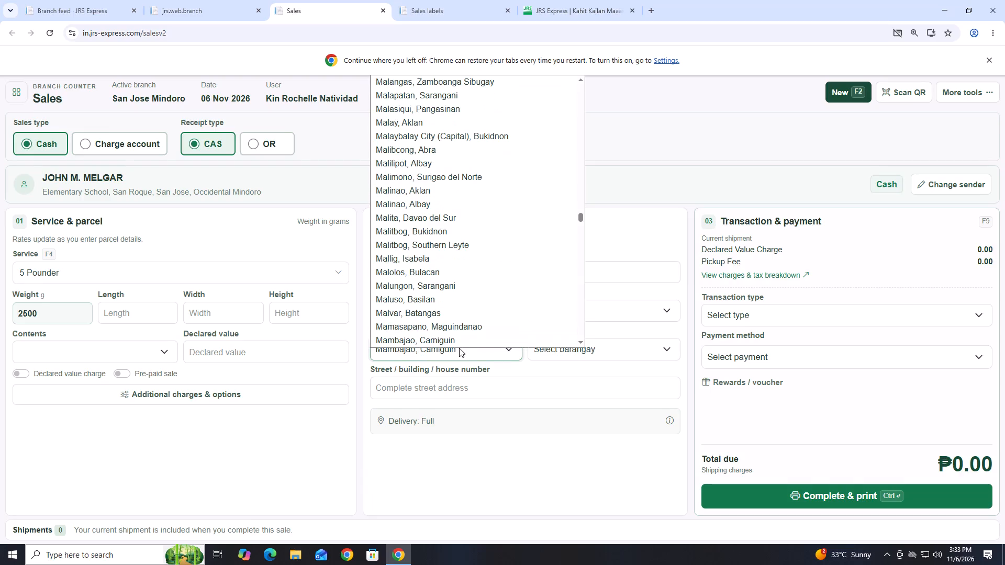
click(462, 338)
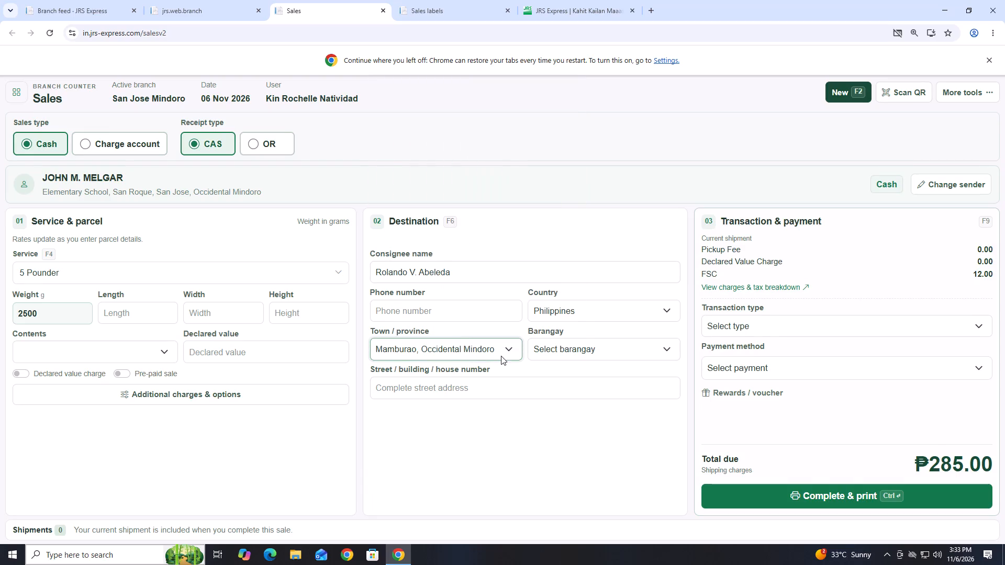
click(499, 392)
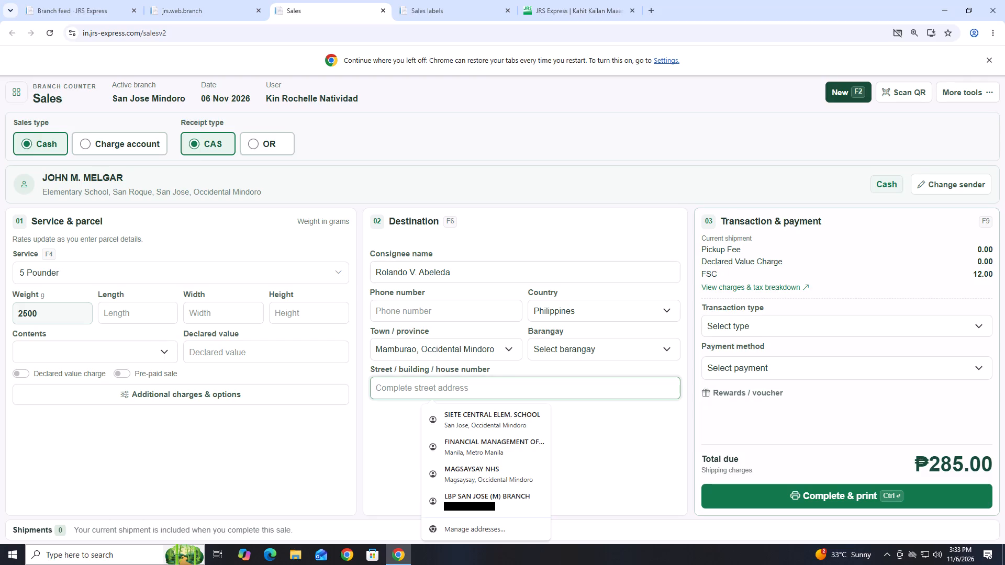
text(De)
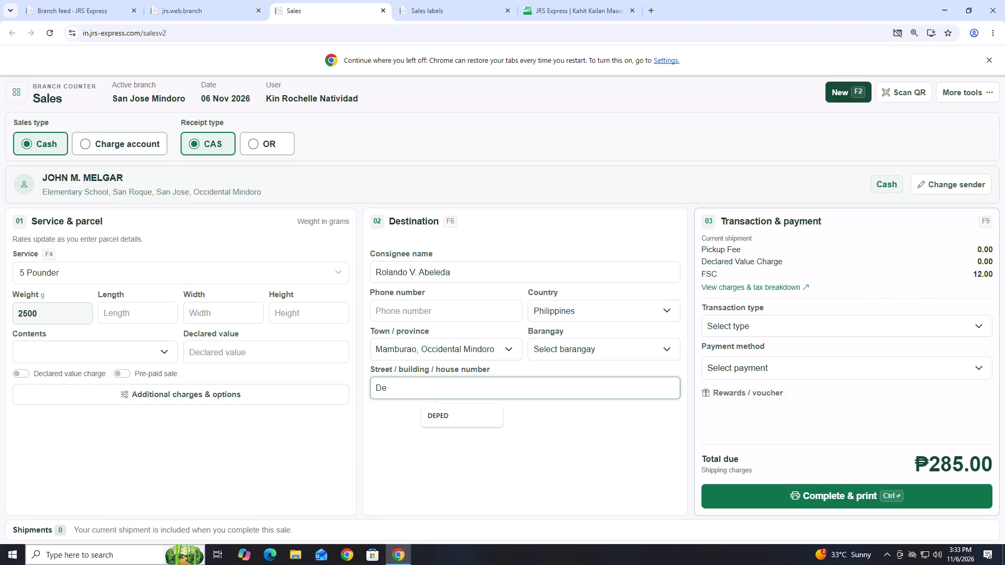
click(474, 420)
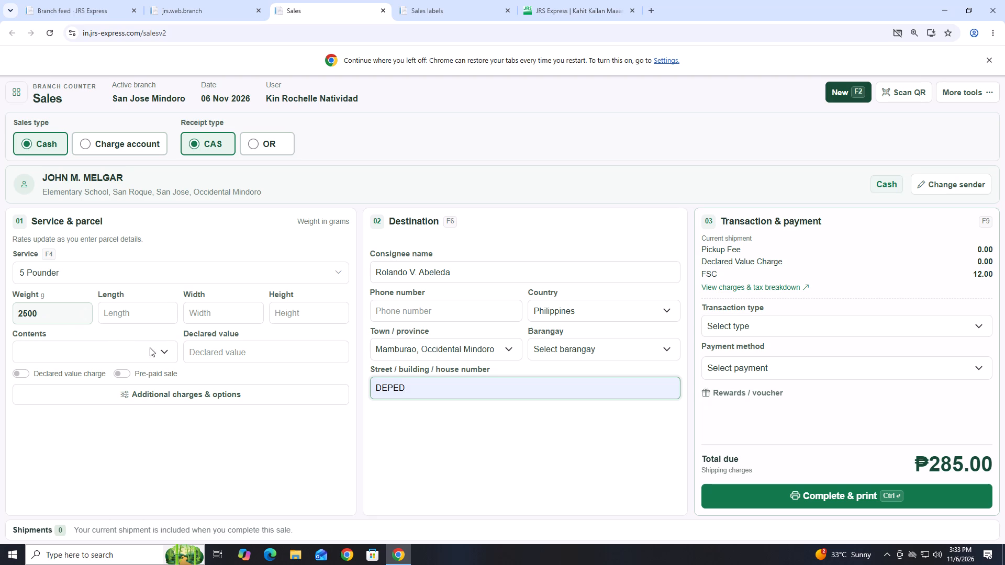
Set the parcel contents to Documents.
click(164, 350)
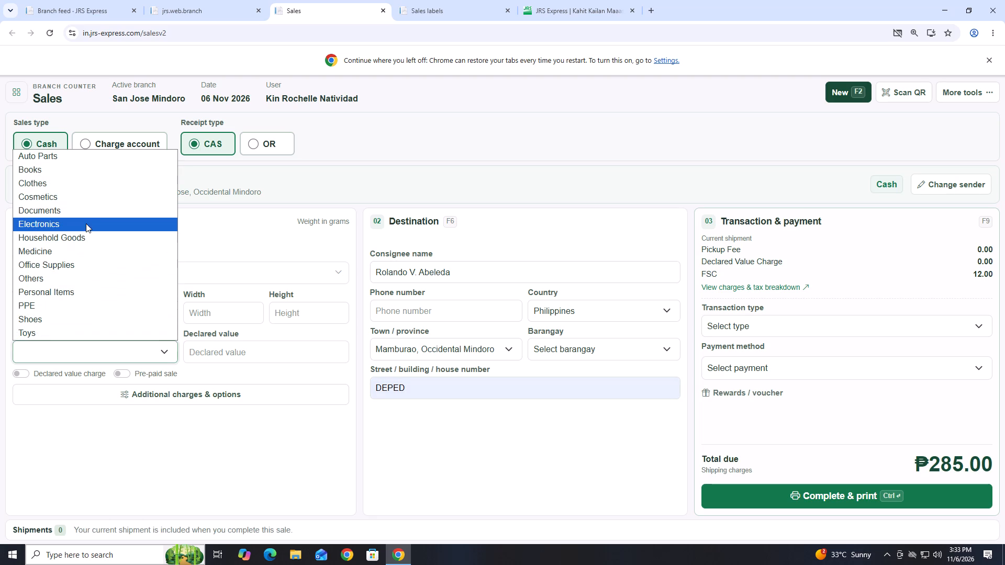
click(88, 212)
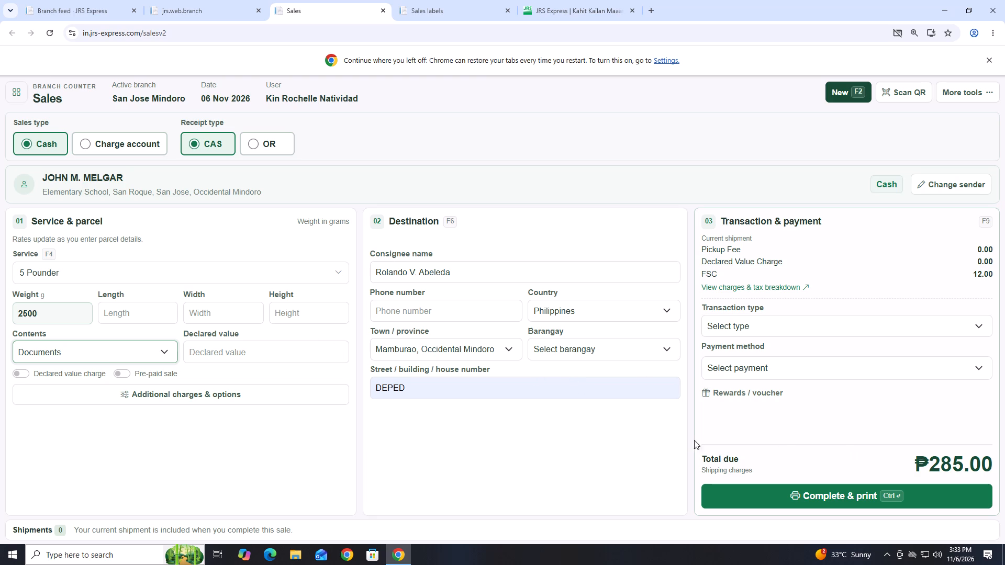
Set the transaction type to Walk in and the payment method to Cash.
click(979, 322)
click(824, 364)
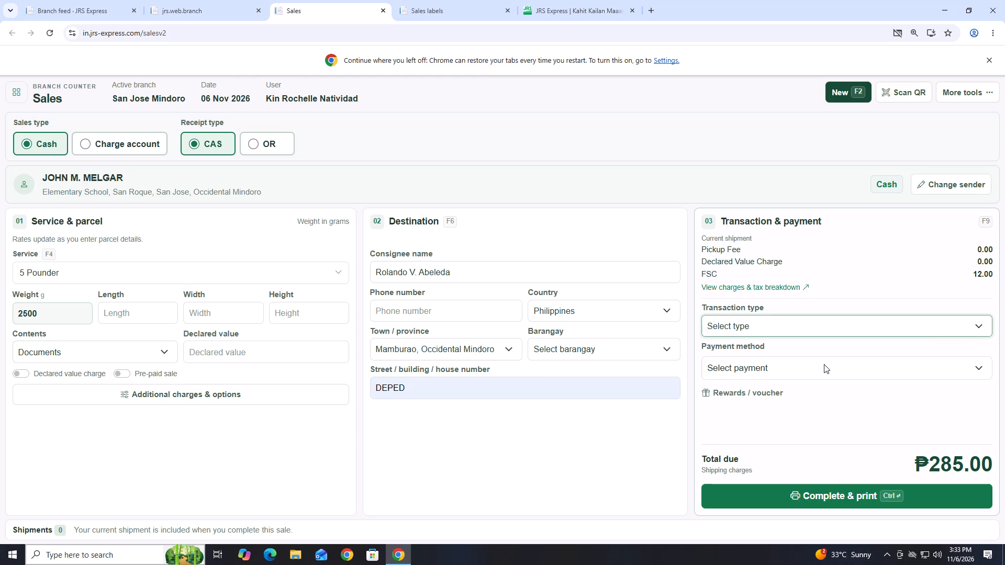
click(983, 374)
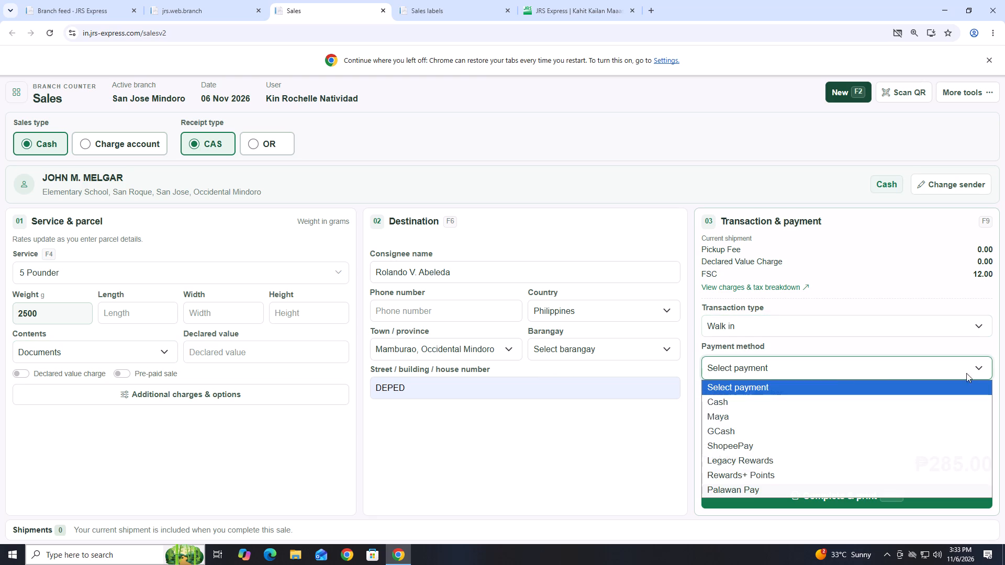
click(743, 404)
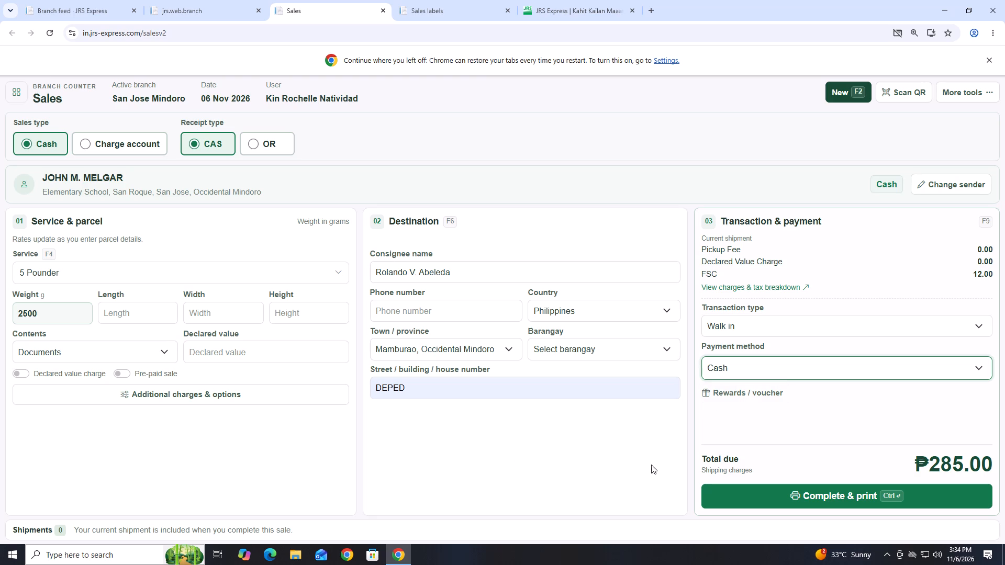
Complete the 5 Pounder sale and print its shipping labels.
click(866, 496)
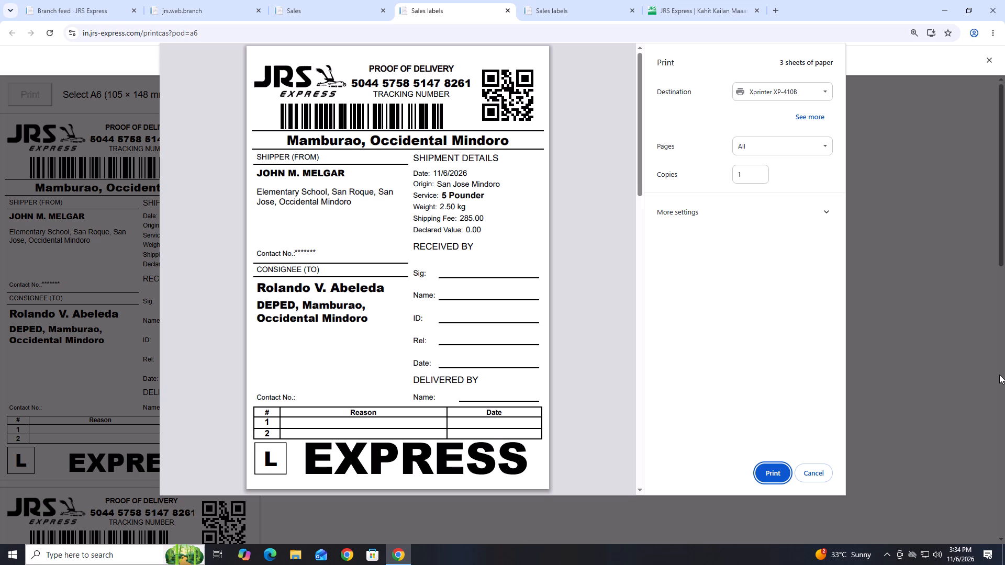
click(776, 470)
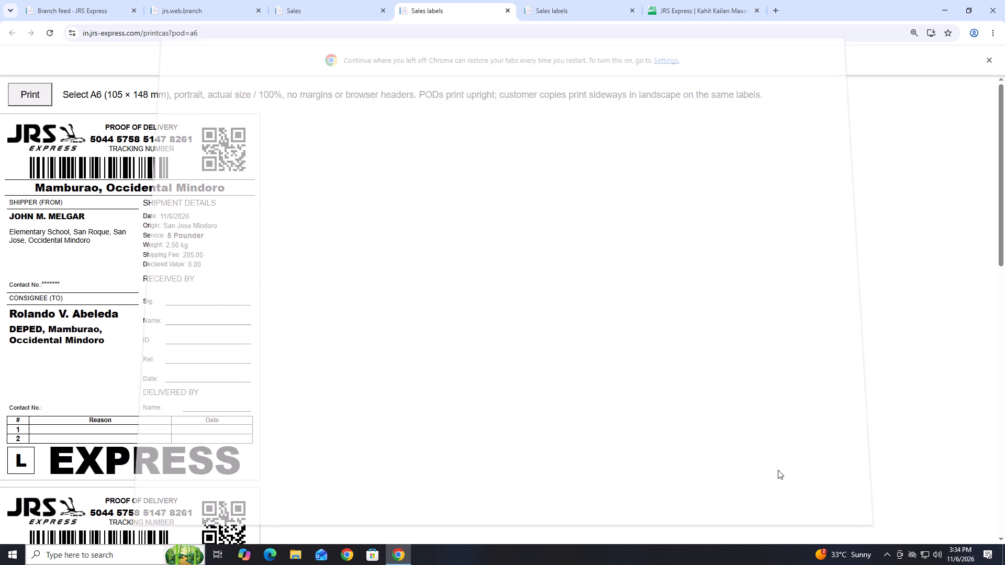
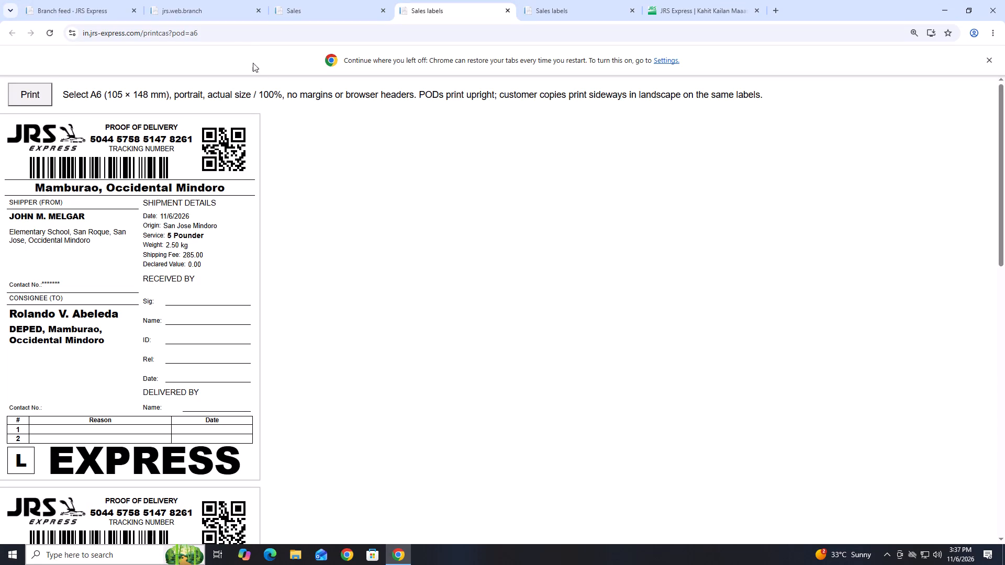
Start a charge account sale and confirm Metropolitan Bank & Trust Company as the sender.
click(201, 12)
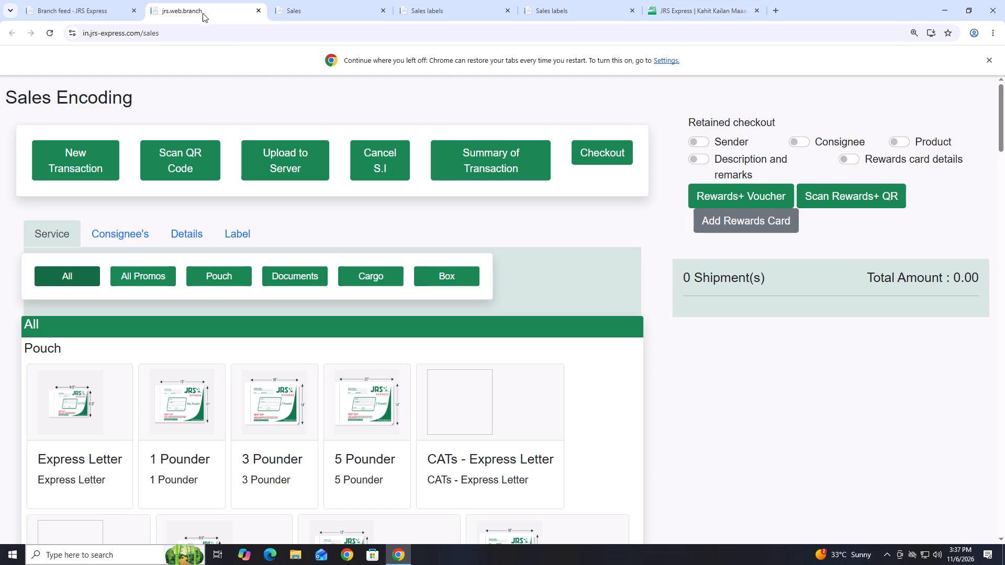
click(324, 8)
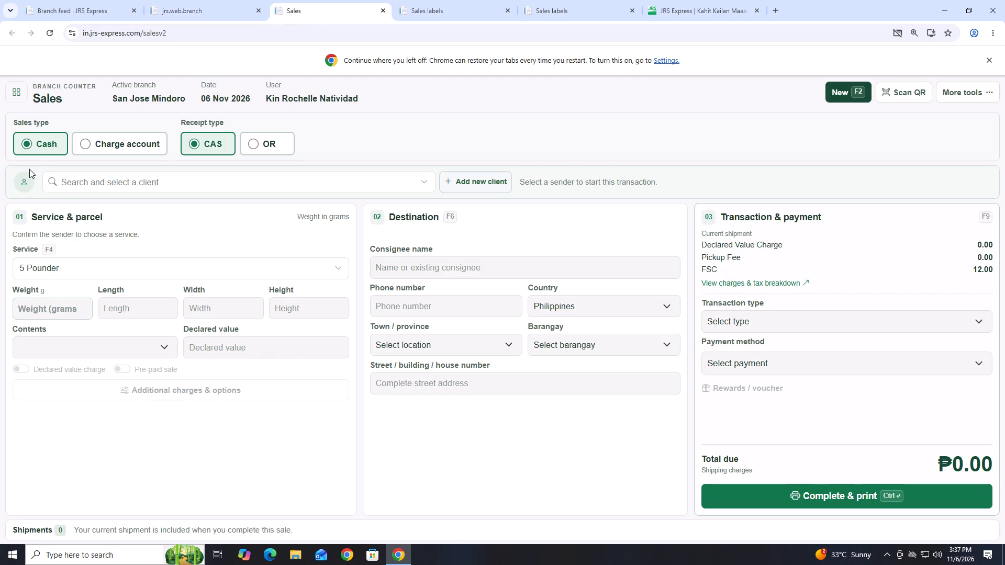
click(94, 144)
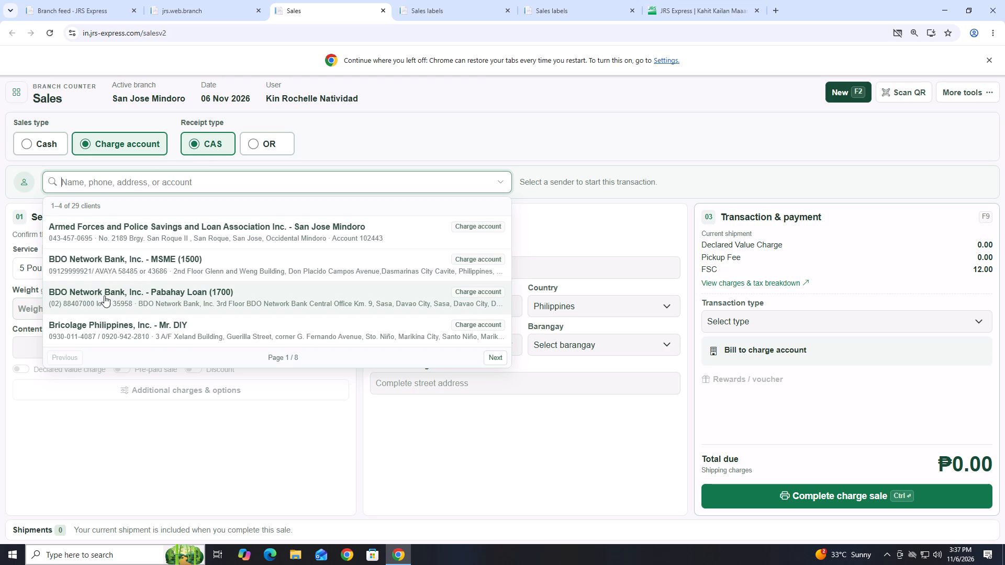
click(71, 185)
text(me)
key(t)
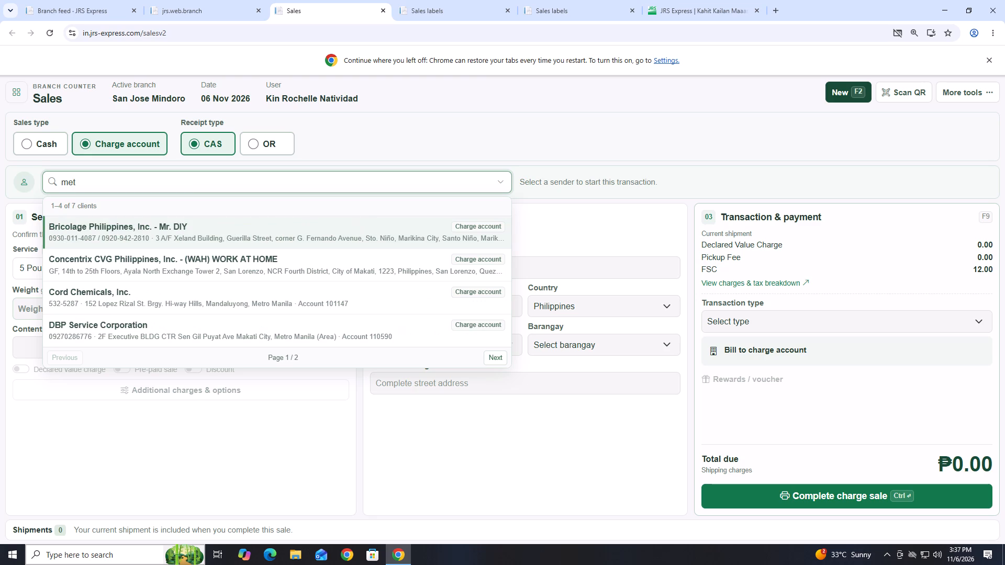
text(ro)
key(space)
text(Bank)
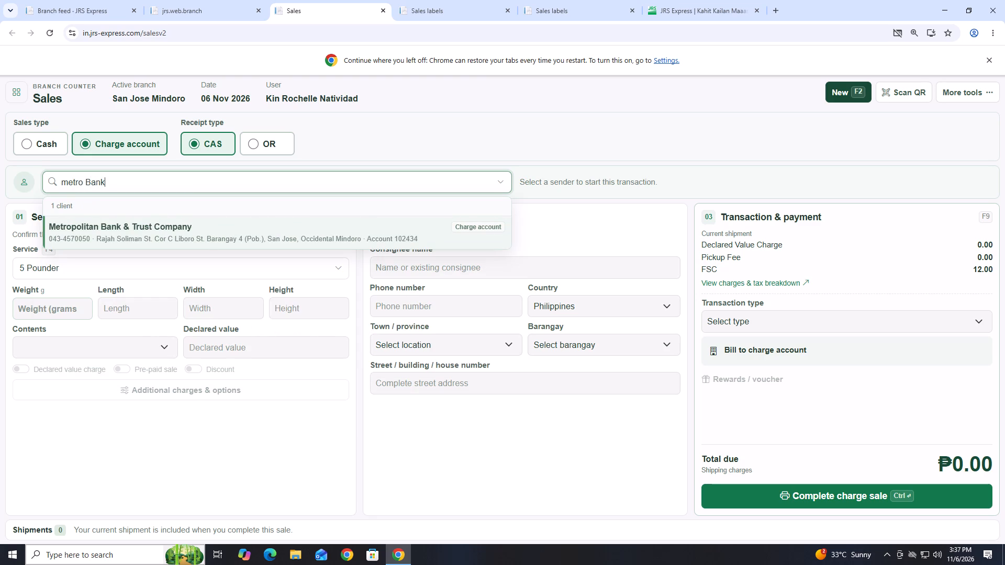
click(99, 228)
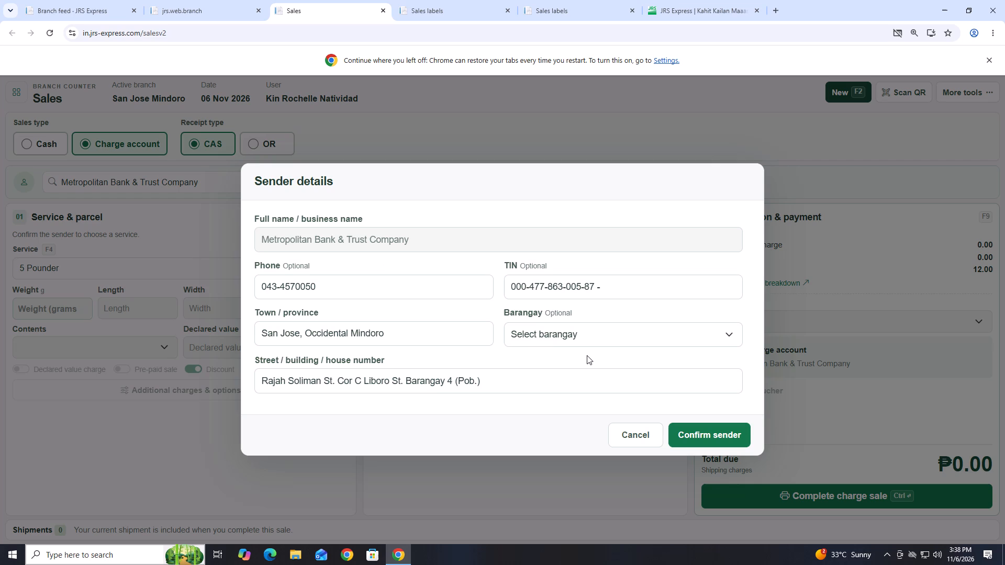
click(703, 427)
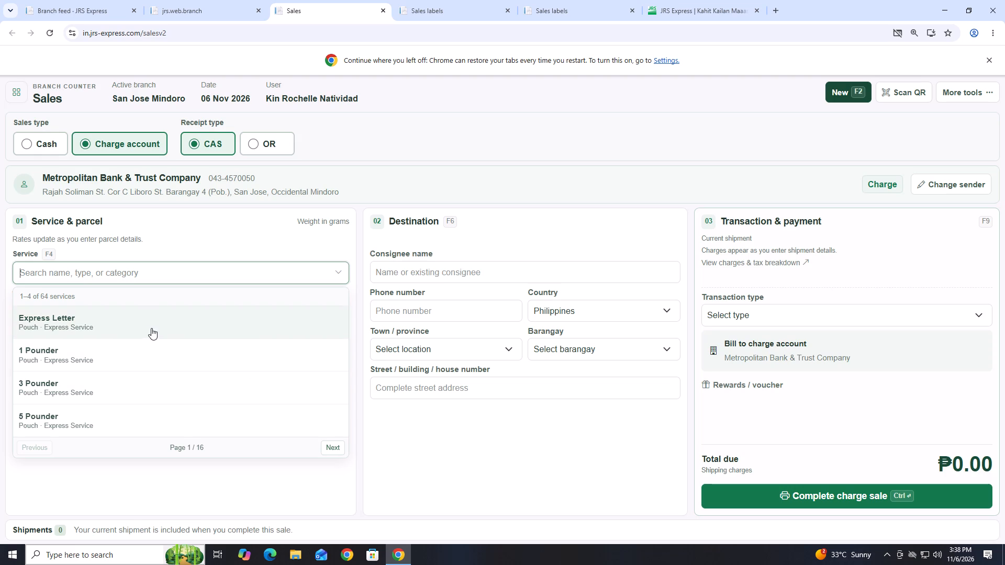
Choose the 1 Pounder service for the parcel.
click(119, 358)
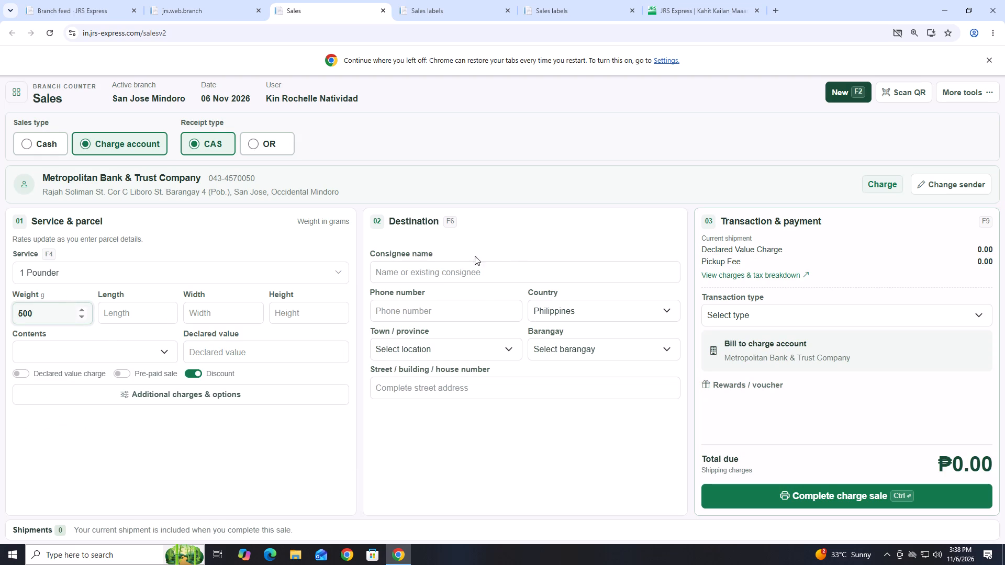
Enter the consignee's name with middle initial, followed by the nickname in parentheses.
click(421, 271)
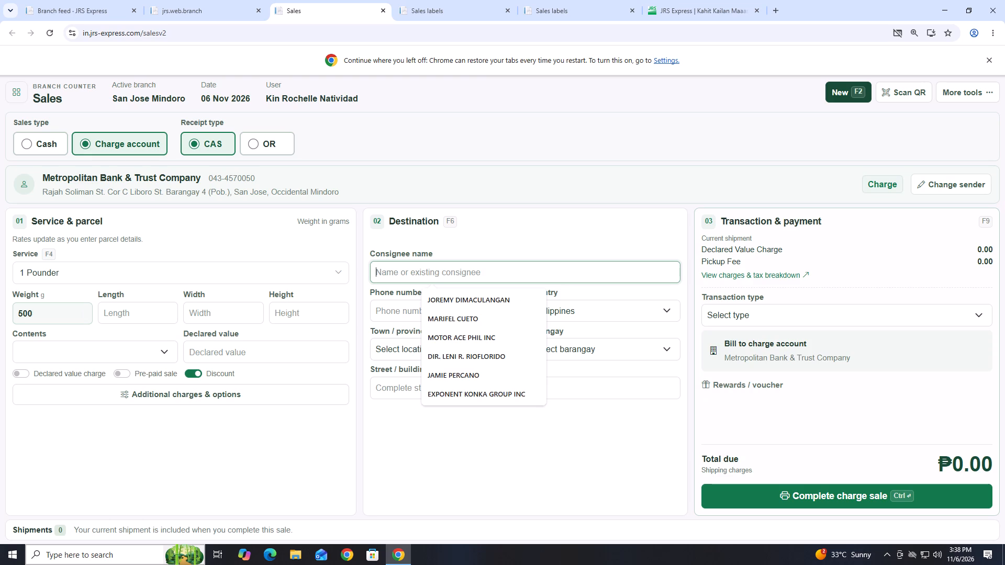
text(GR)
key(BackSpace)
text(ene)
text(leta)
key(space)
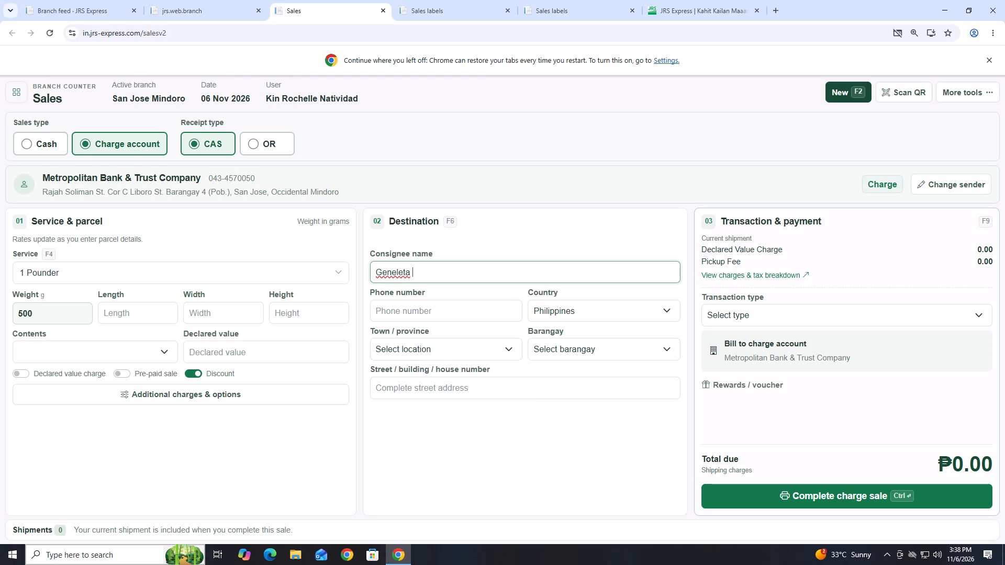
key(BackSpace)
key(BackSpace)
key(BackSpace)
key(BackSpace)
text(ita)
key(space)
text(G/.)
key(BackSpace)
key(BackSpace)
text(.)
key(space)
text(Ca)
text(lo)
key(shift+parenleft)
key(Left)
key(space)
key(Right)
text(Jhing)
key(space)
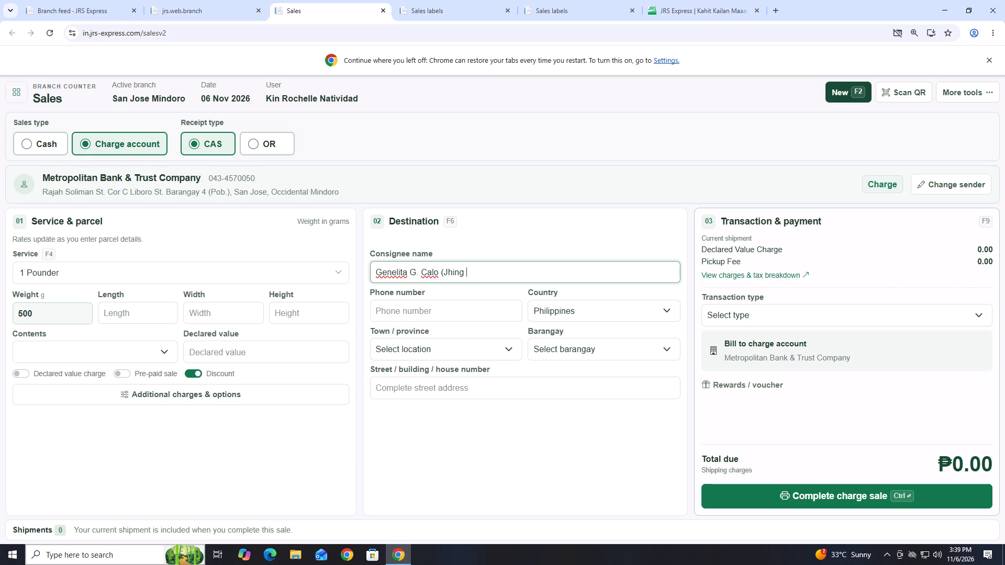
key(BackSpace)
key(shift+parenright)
Set the consignee's town to Pasay City, Metro Manila.
click(450, 352)
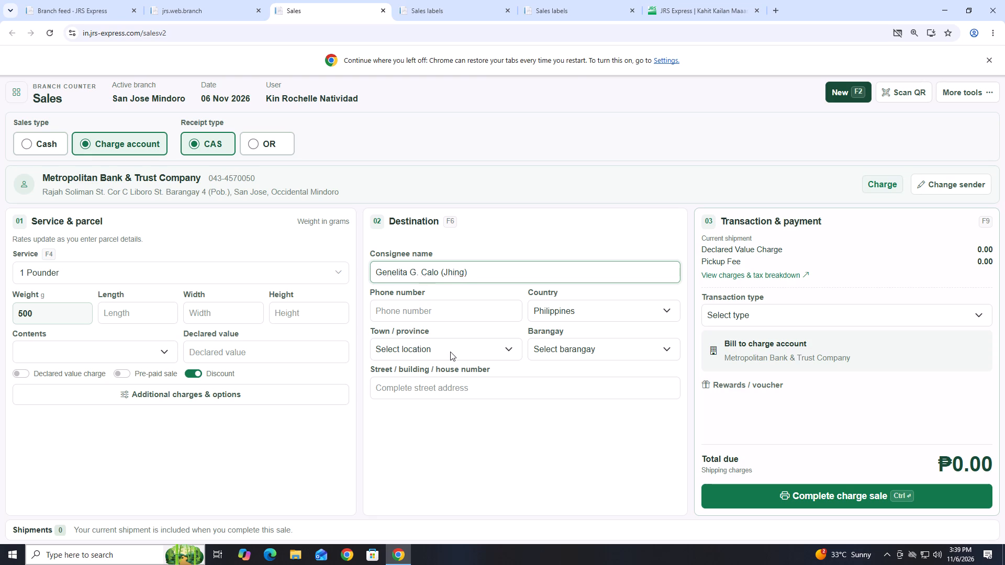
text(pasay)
click(450, 352)
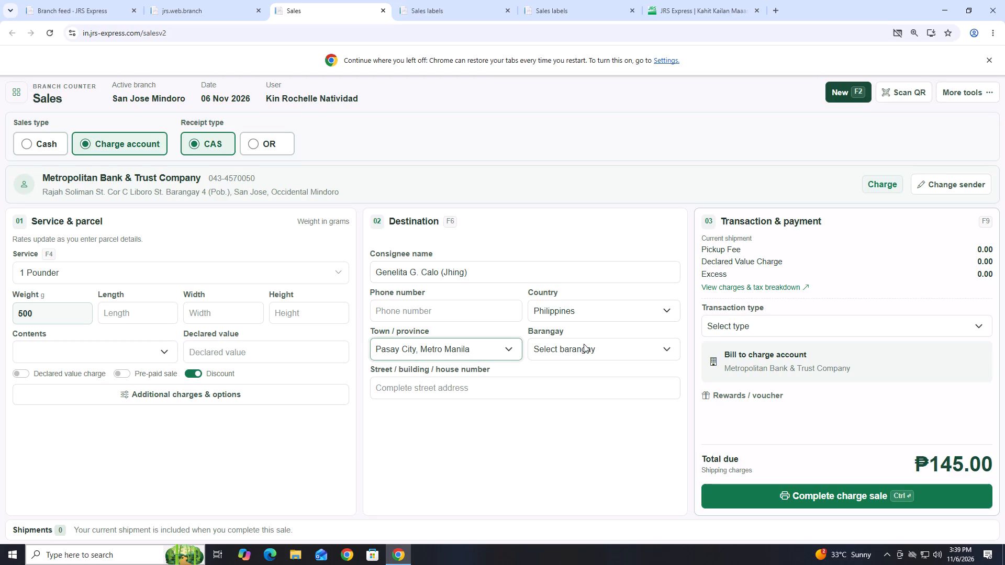
Begin the consignee's street address with the department code CMSD-LASD, followed by a hyphen and the abbreviated floor number.
click(418, 387)
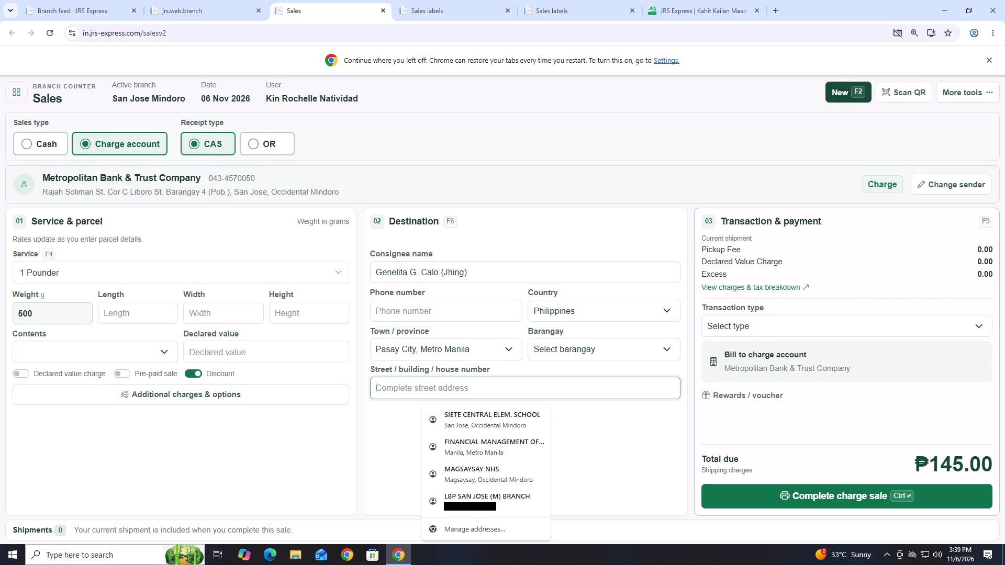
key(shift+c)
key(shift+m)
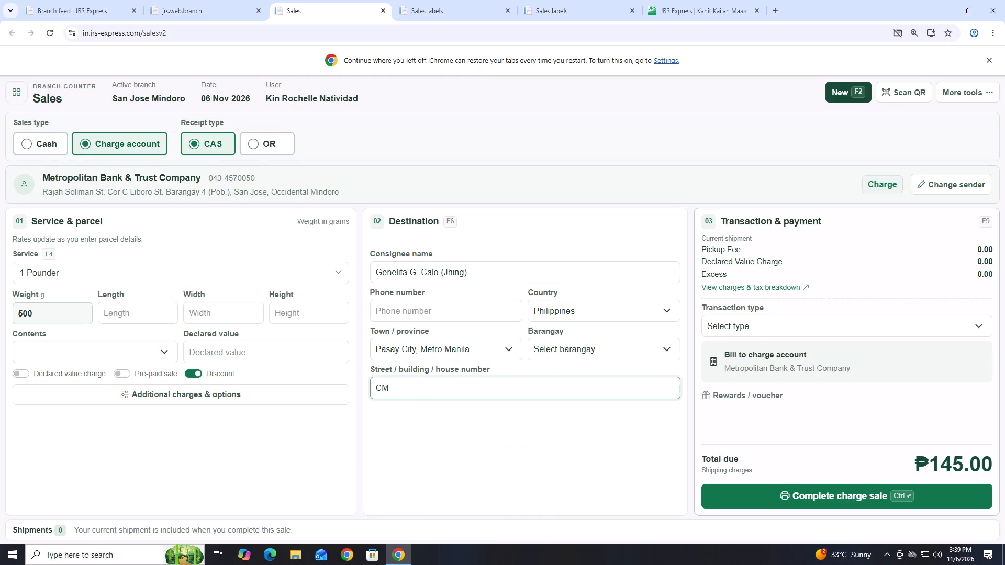
key(BackSpace)
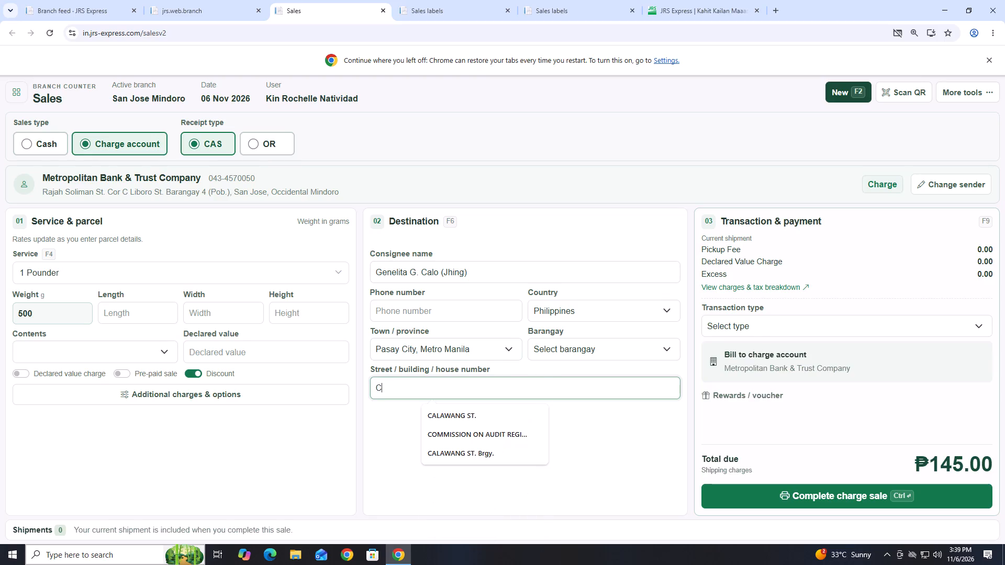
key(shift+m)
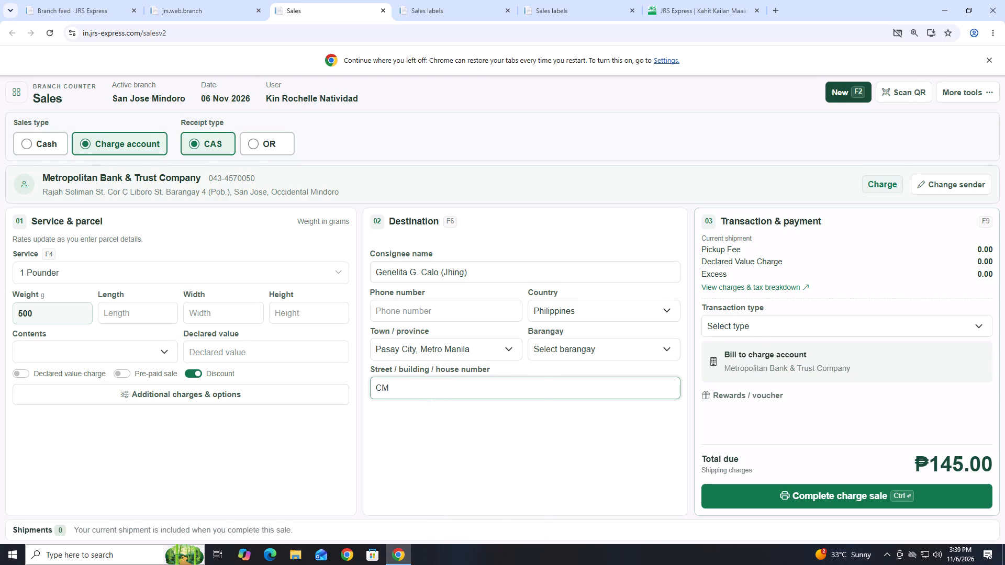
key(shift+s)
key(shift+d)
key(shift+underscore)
key(BackSpace)
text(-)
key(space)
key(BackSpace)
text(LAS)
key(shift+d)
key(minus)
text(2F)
Add the consignee's full building name after the floor in the street address, ending with the abbreviation Bldg.
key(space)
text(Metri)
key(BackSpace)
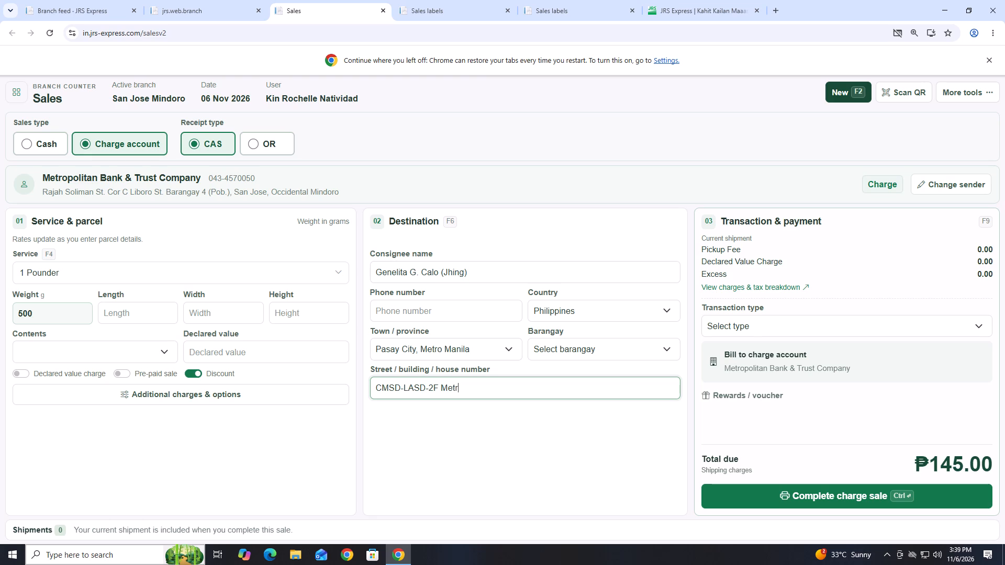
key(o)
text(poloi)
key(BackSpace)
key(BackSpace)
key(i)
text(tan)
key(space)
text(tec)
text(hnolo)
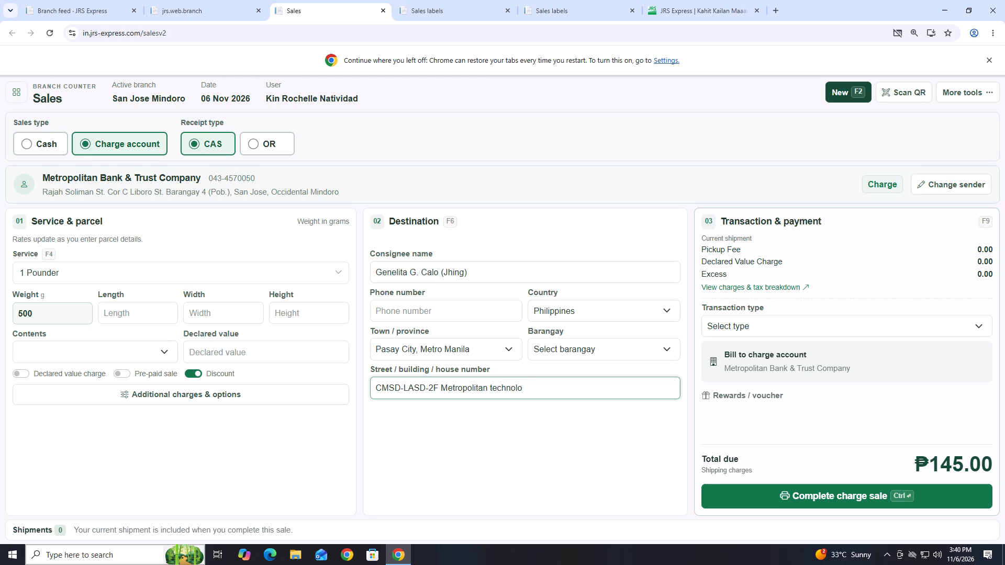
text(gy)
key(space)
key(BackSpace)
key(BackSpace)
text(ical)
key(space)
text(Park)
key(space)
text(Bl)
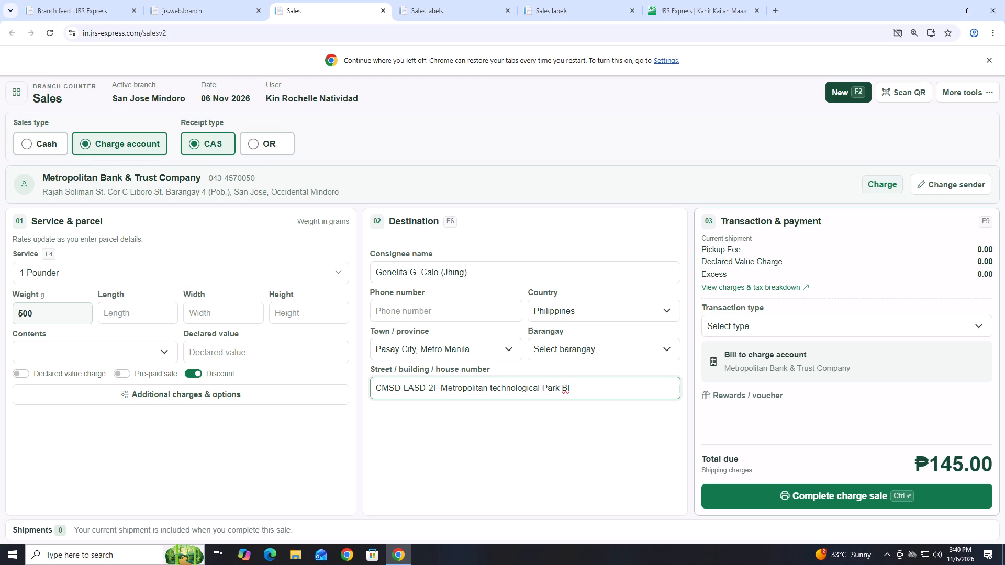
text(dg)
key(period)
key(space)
Look through the Pasay City barangay options for one matching the consignee's address.
click(663, 349)
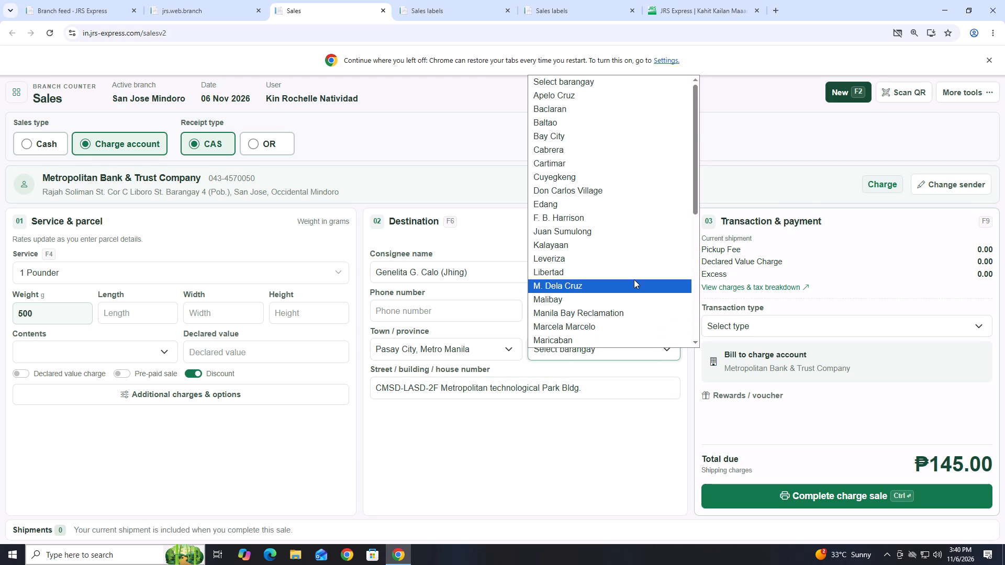
scroll(634, 279, down, 1)
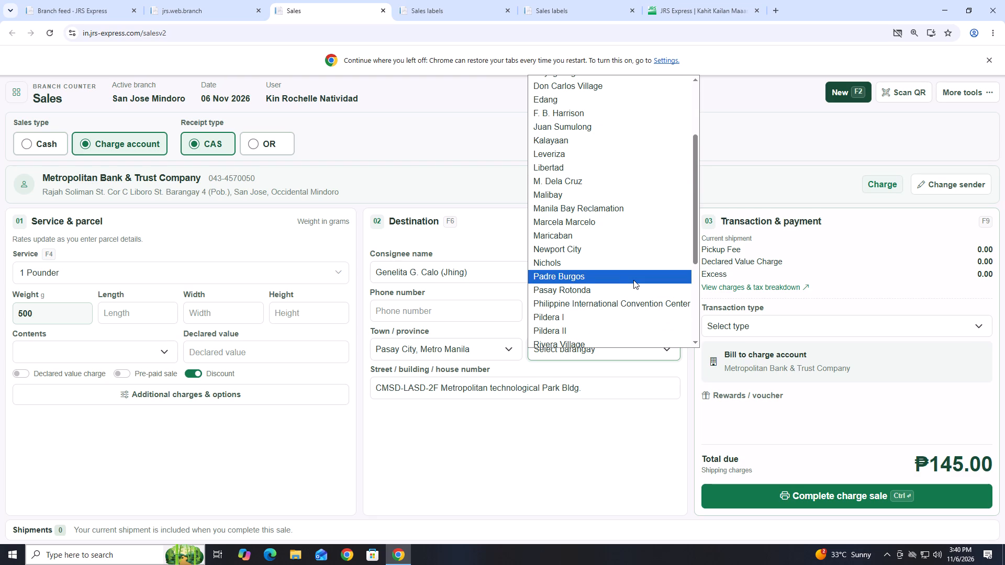
scroll(624, 280, up, 2)
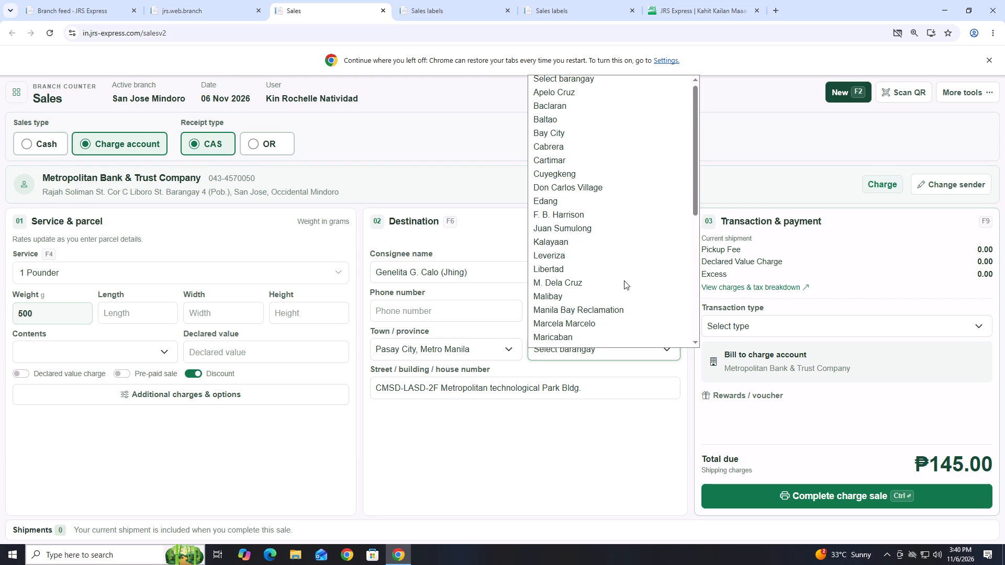
scroll(624, 280, up, 2)
scroll(624, 280, down, 1)
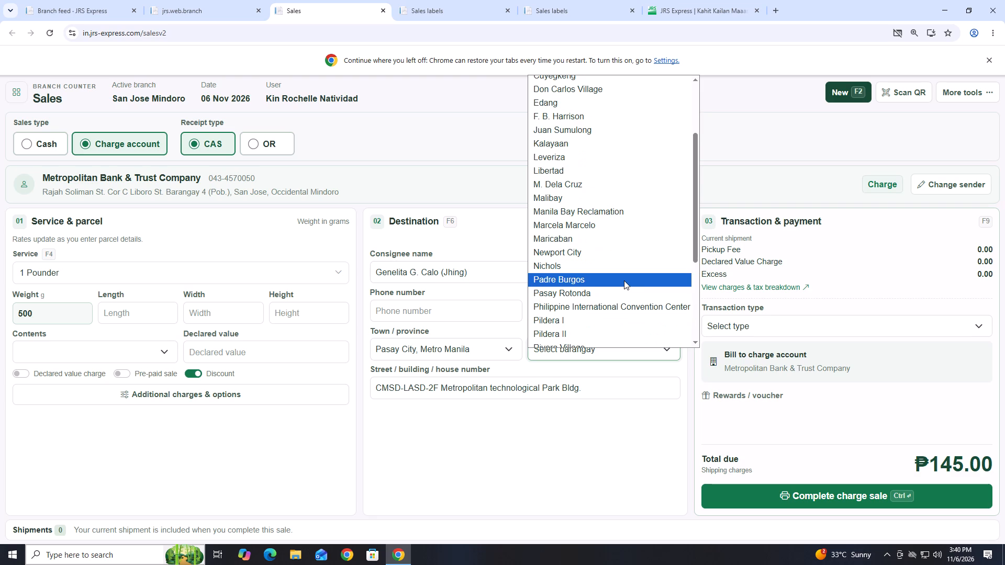
scroll(624, 280, down, 2)
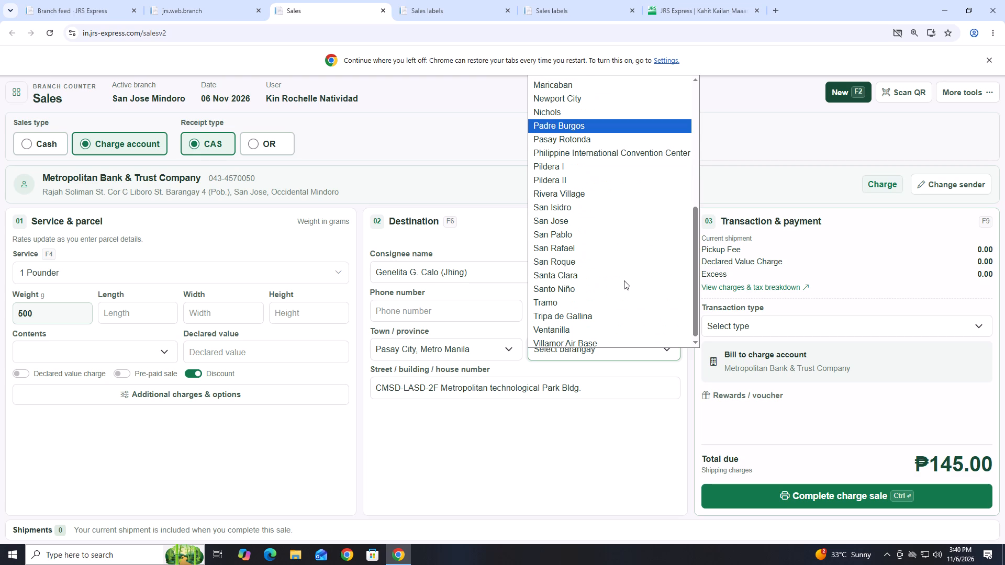
scroll(624, 280, up, 1)
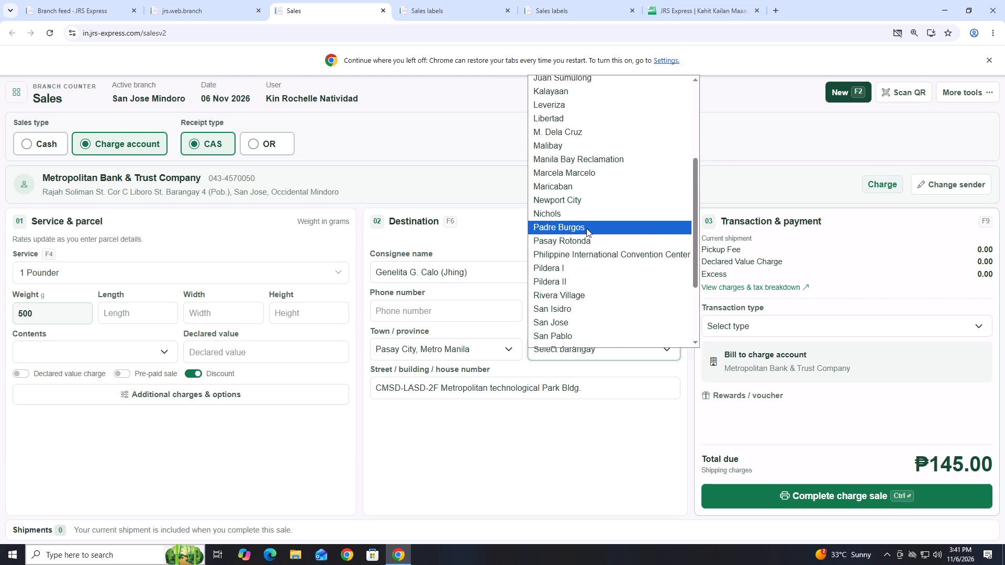
scroll(586, 229, up, 1)
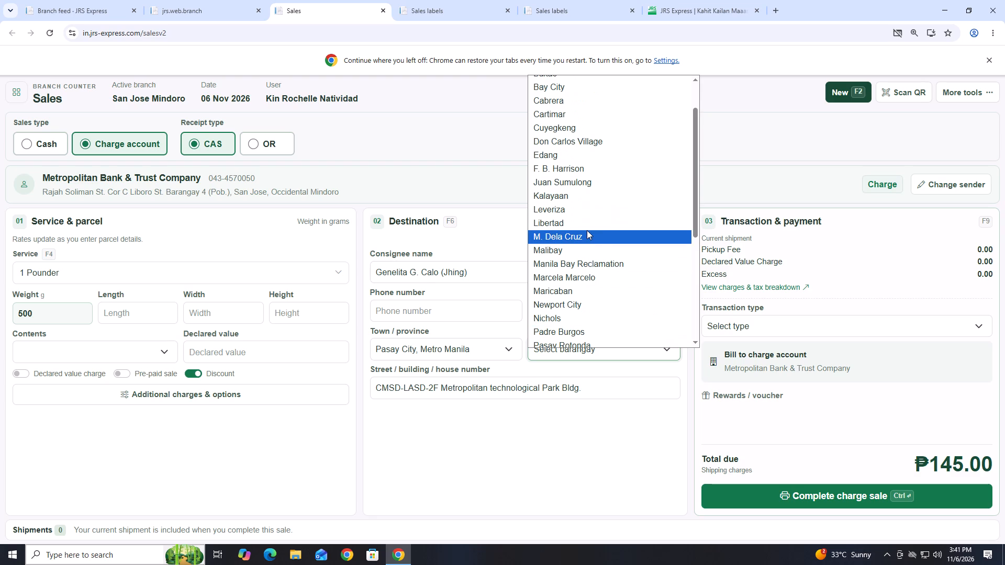
scroll(587, 230, up, 4)
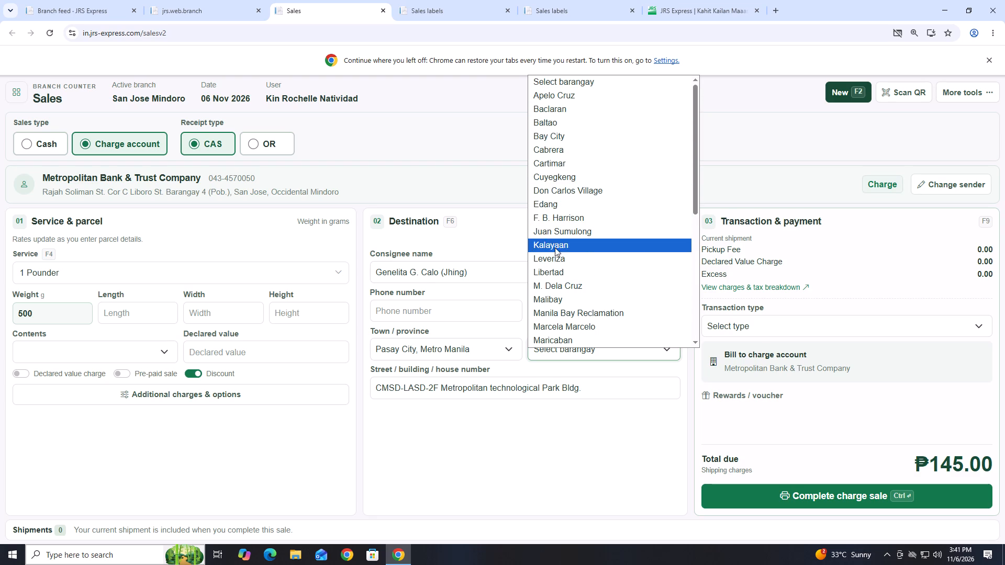
Add the consignee's avenue name after the building in the street address, ending with the abbreviation Ave.
click(615, 385)
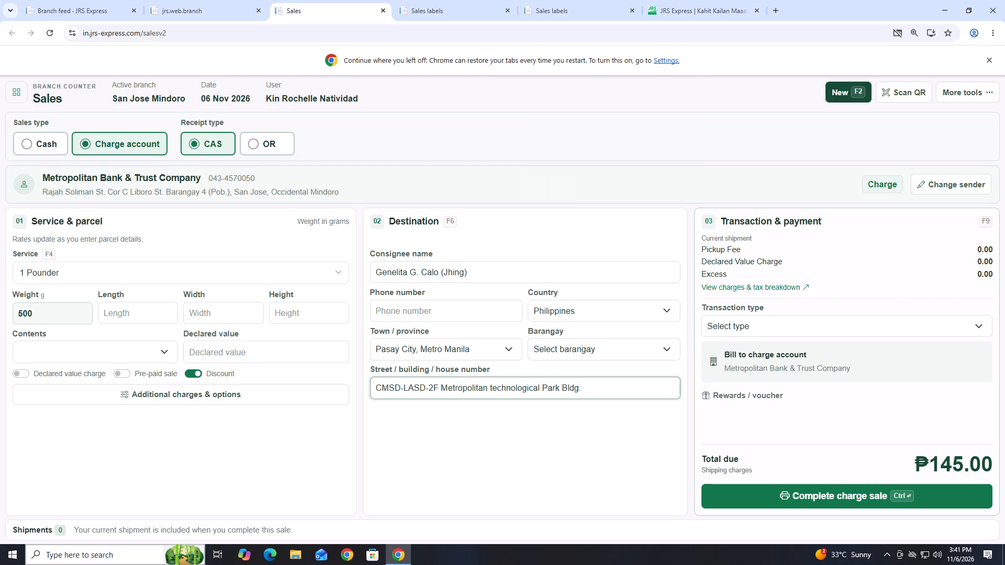
key(BackSpace)
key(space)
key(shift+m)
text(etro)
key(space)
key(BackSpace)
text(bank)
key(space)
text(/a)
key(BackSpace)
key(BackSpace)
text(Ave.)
Add the consignee's corner street to the street address after the avenue, introduced by "cor" and closed with a comma.
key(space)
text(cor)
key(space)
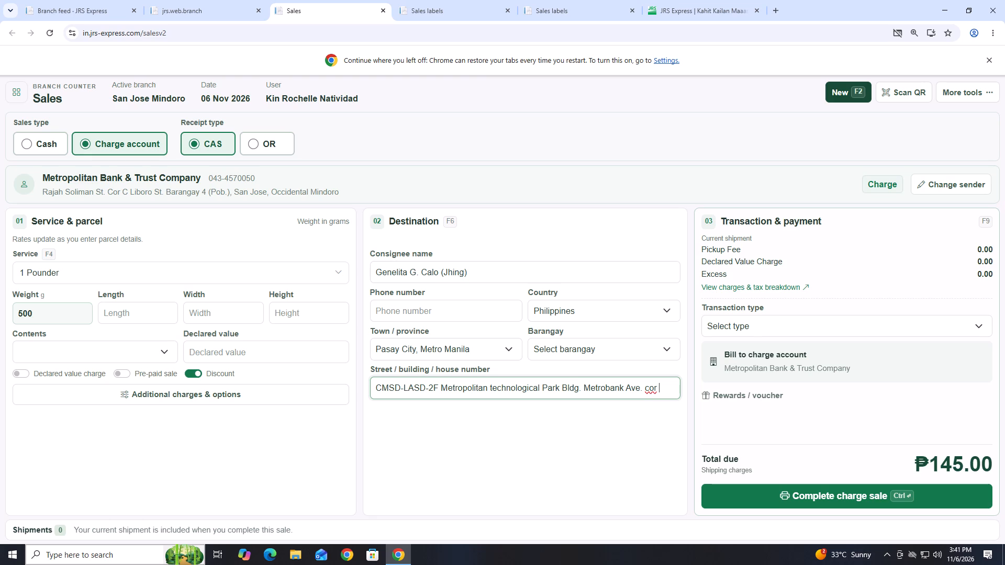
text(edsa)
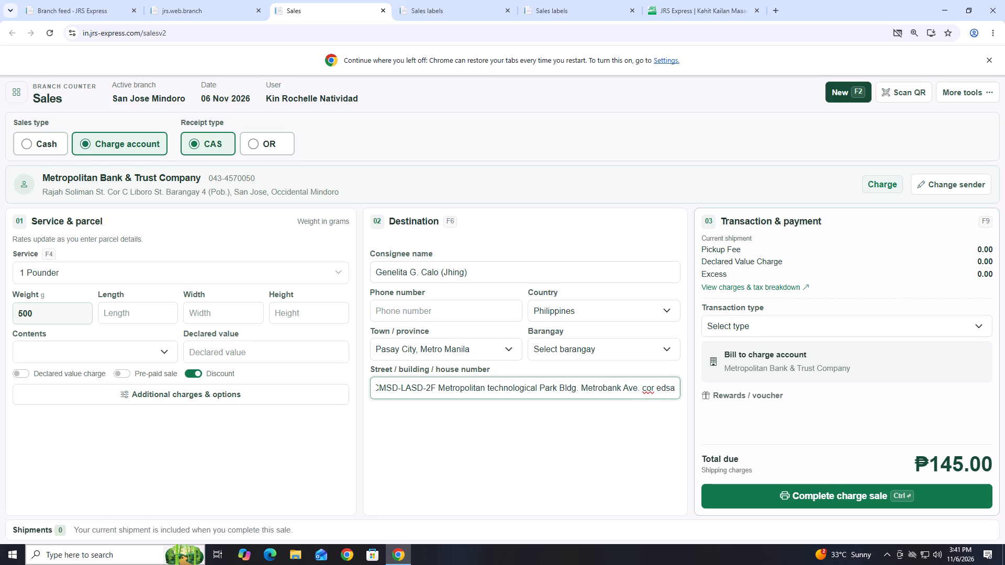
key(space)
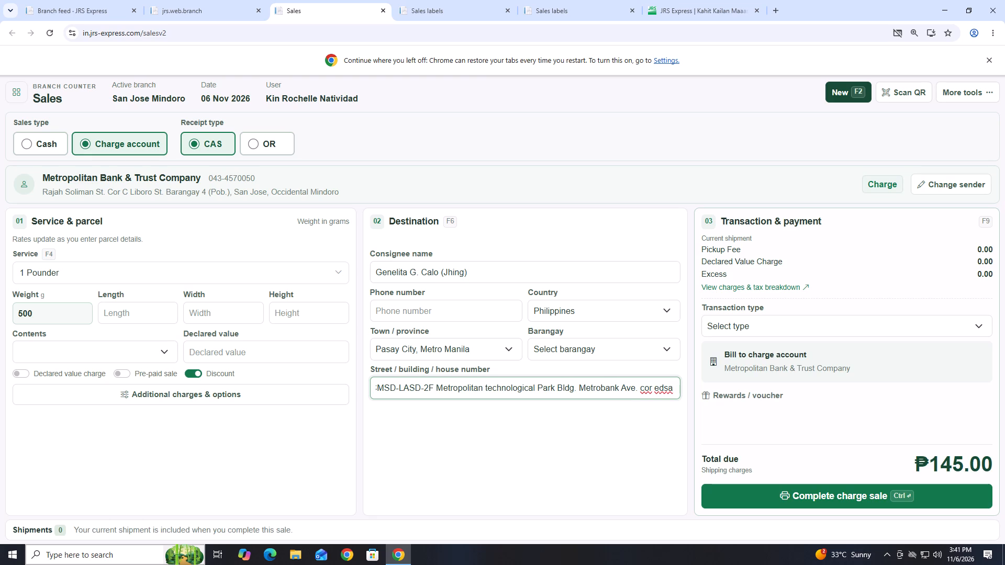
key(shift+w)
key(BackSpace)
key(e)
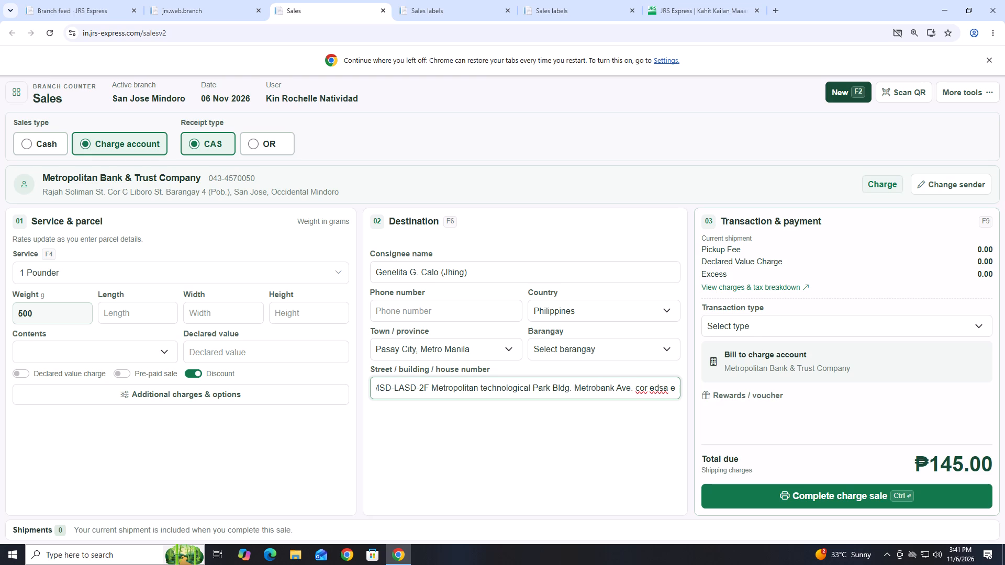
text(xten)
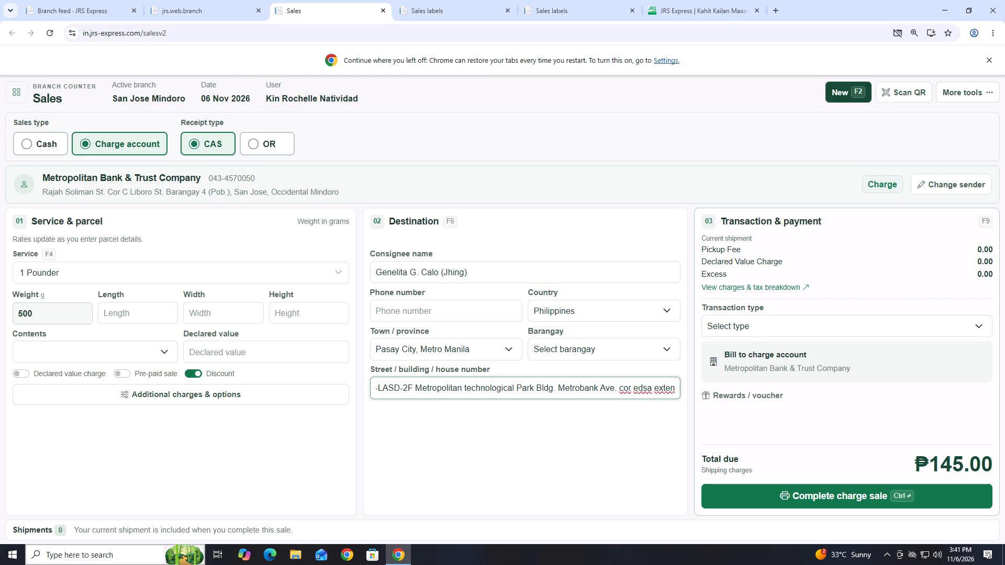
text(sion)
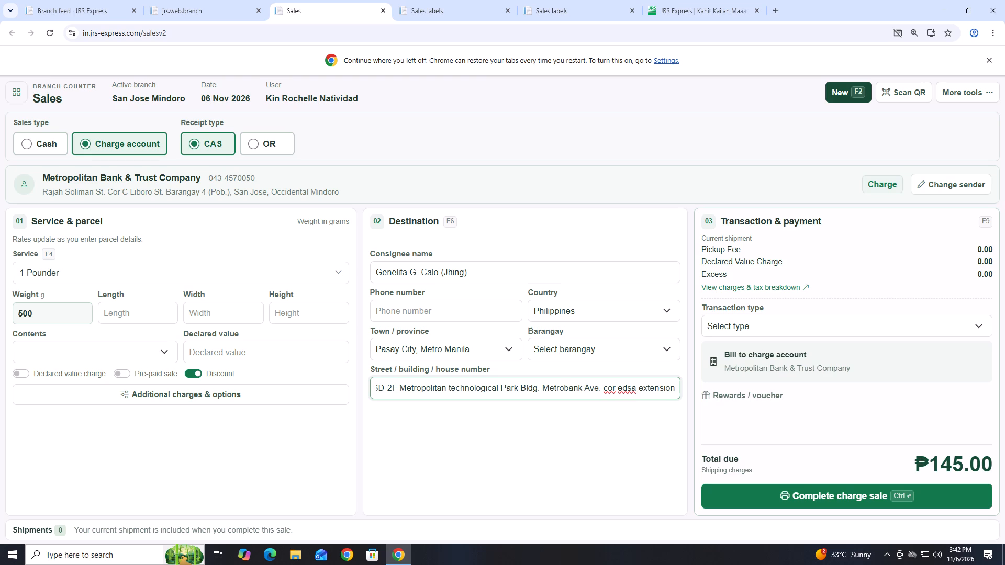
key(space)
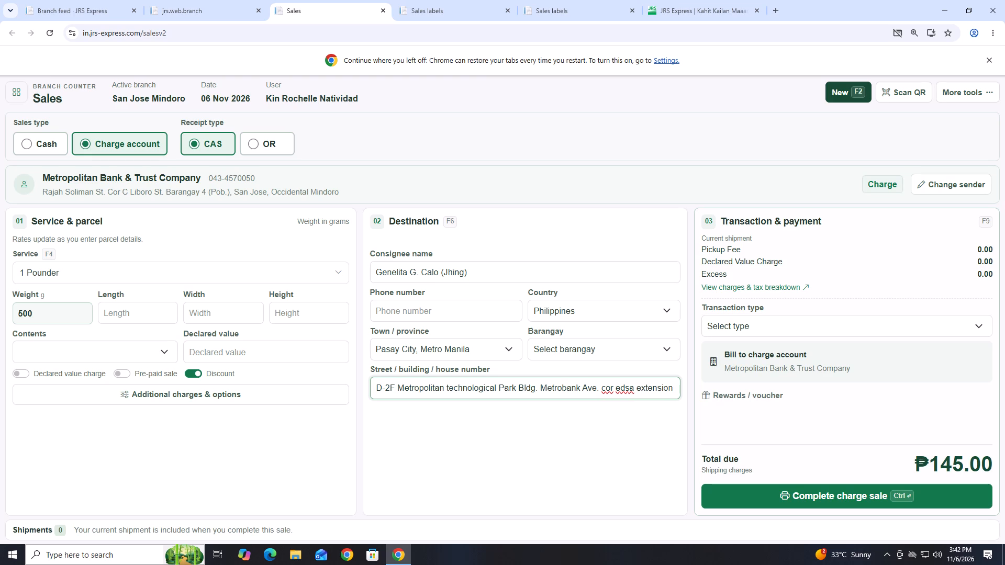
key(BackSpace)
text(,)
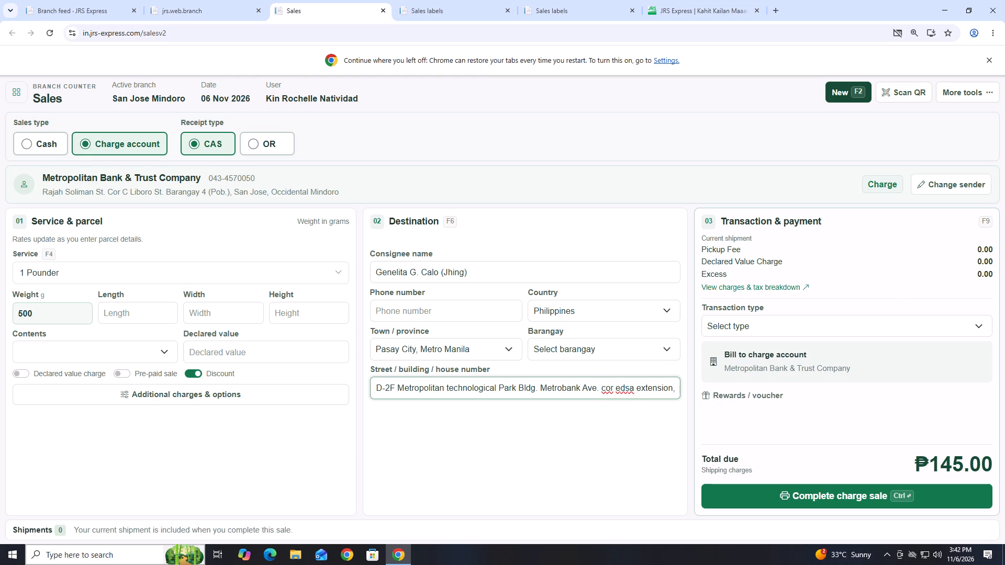
Continue the consignee's street address with the place name that follows the corner street.
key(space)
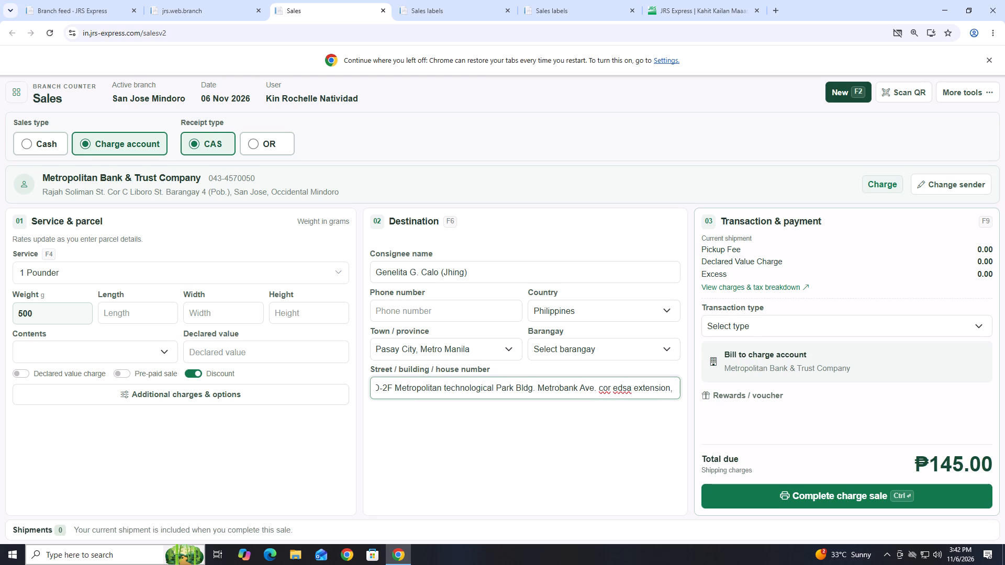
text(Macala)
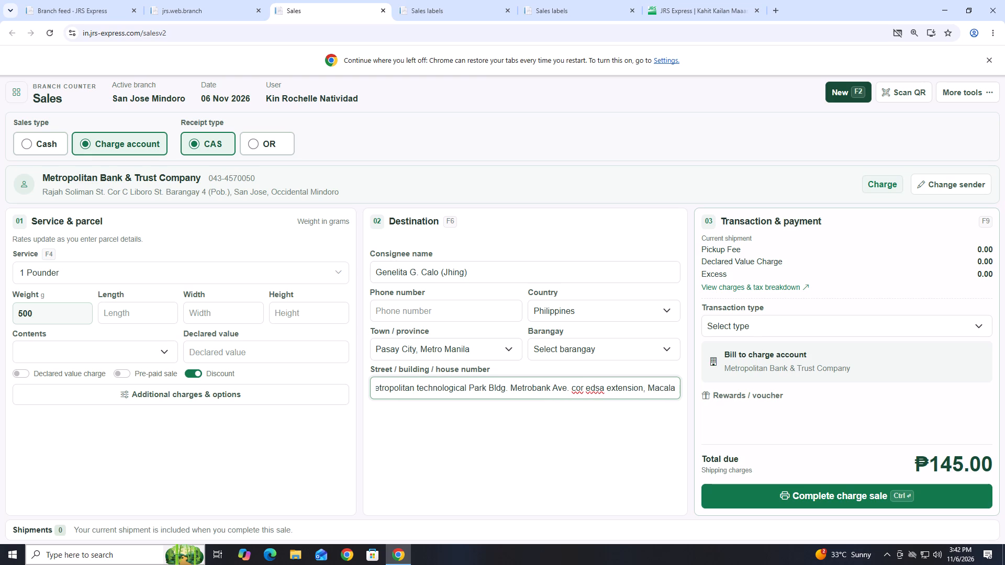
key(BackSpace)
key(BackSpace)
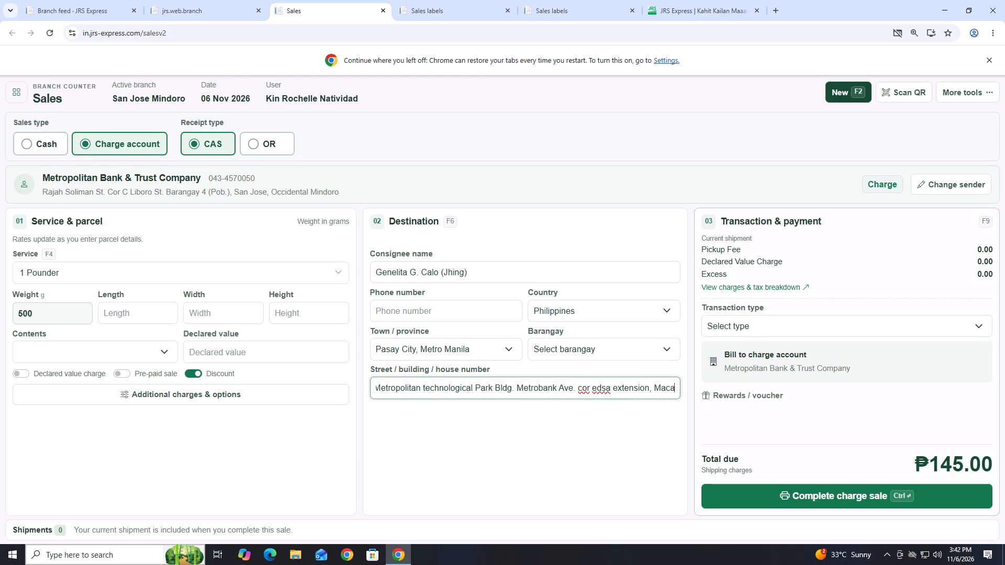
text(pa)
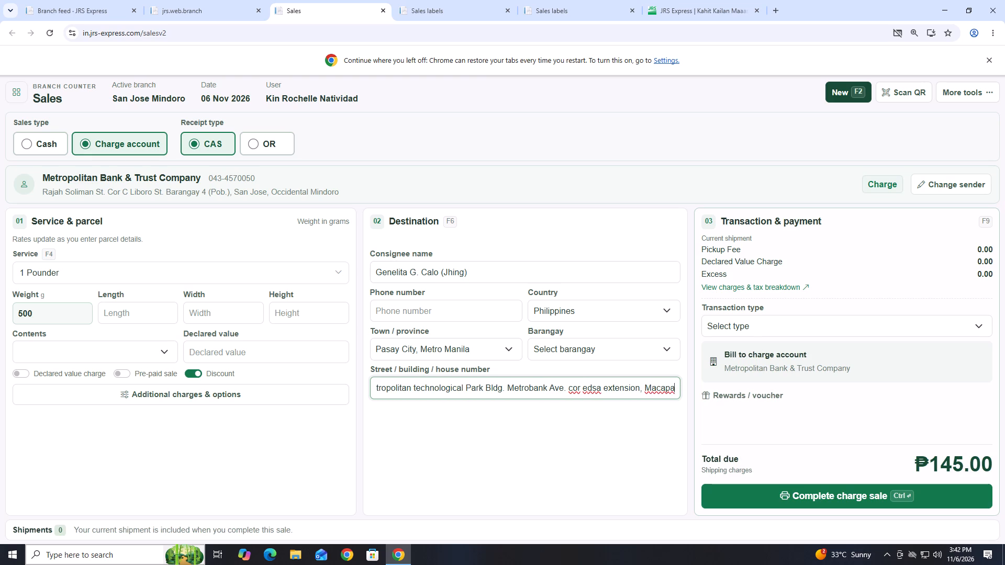
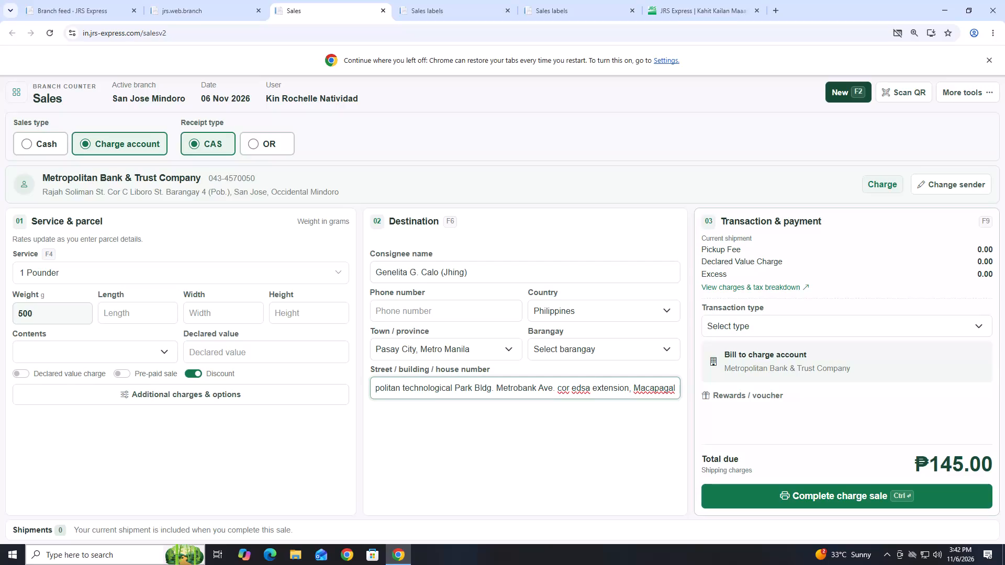
Finish the consignee's street address by adding the abbreviation Ave. after the final place name.
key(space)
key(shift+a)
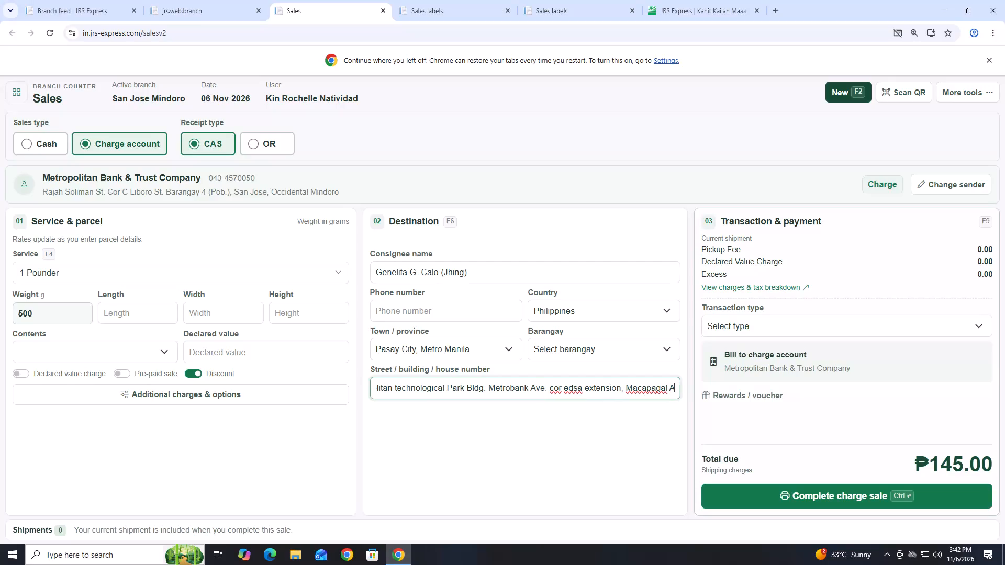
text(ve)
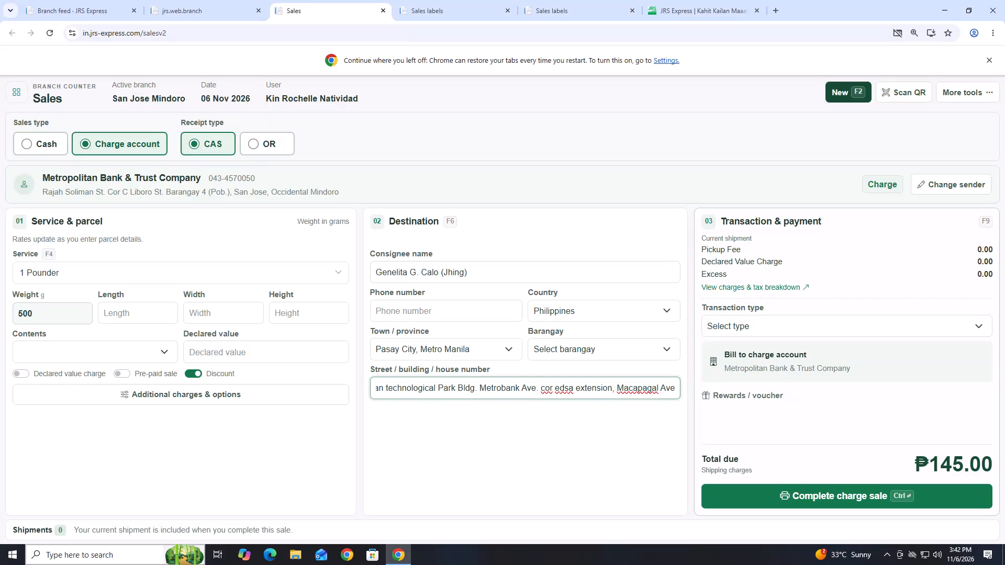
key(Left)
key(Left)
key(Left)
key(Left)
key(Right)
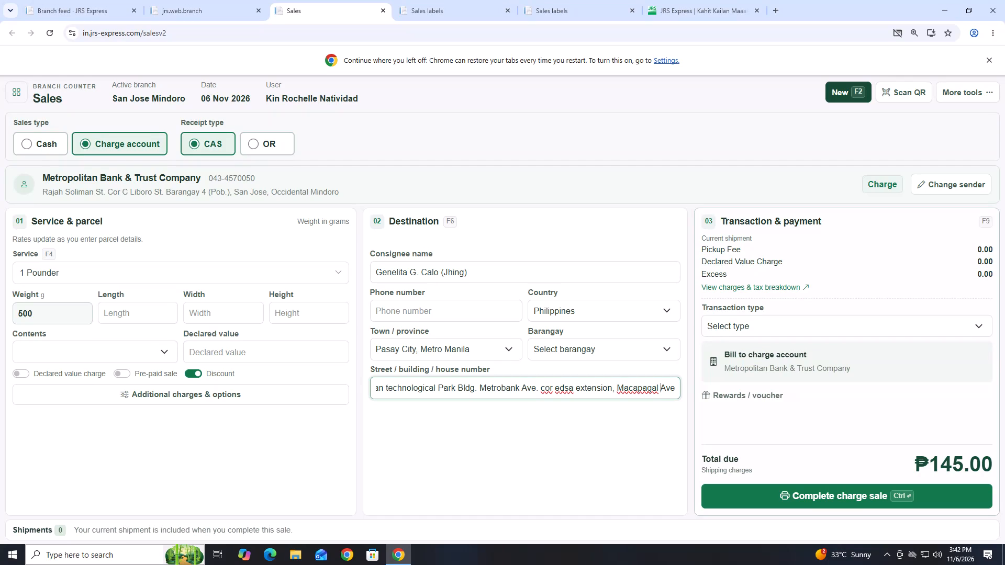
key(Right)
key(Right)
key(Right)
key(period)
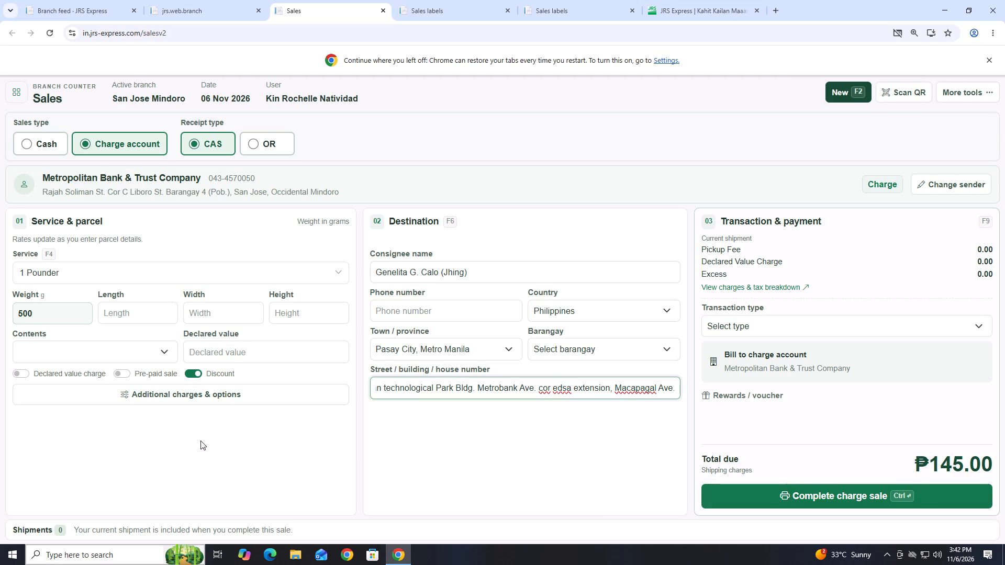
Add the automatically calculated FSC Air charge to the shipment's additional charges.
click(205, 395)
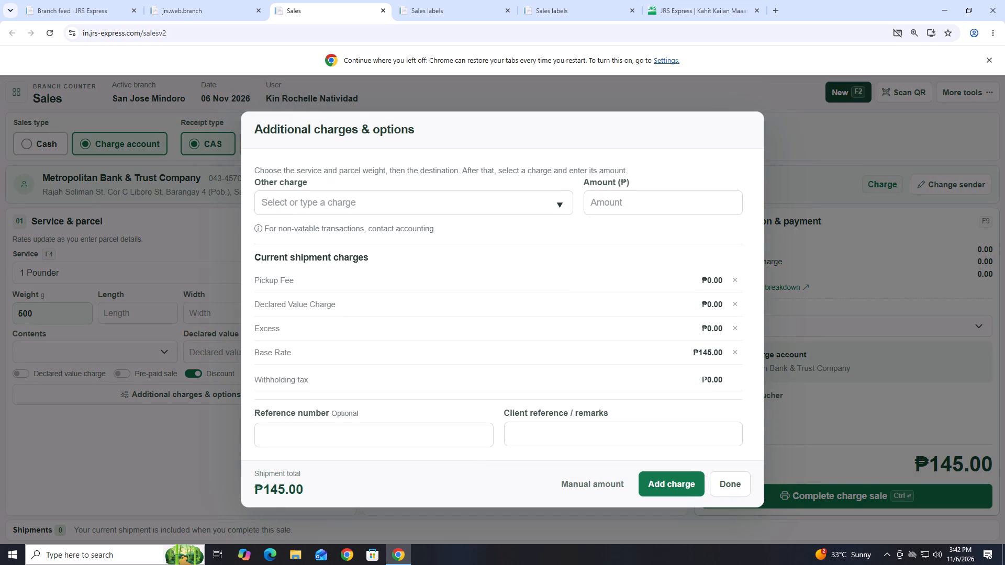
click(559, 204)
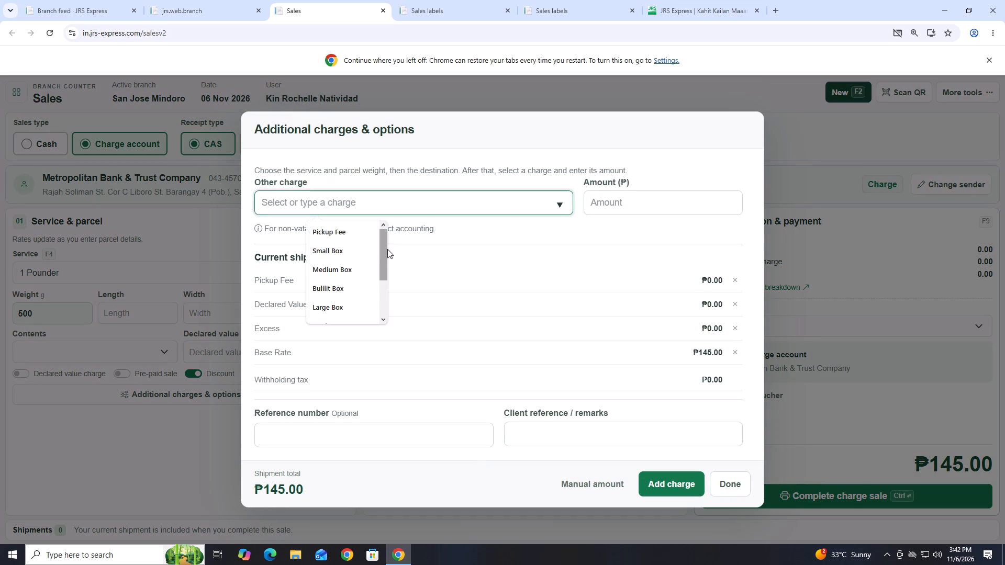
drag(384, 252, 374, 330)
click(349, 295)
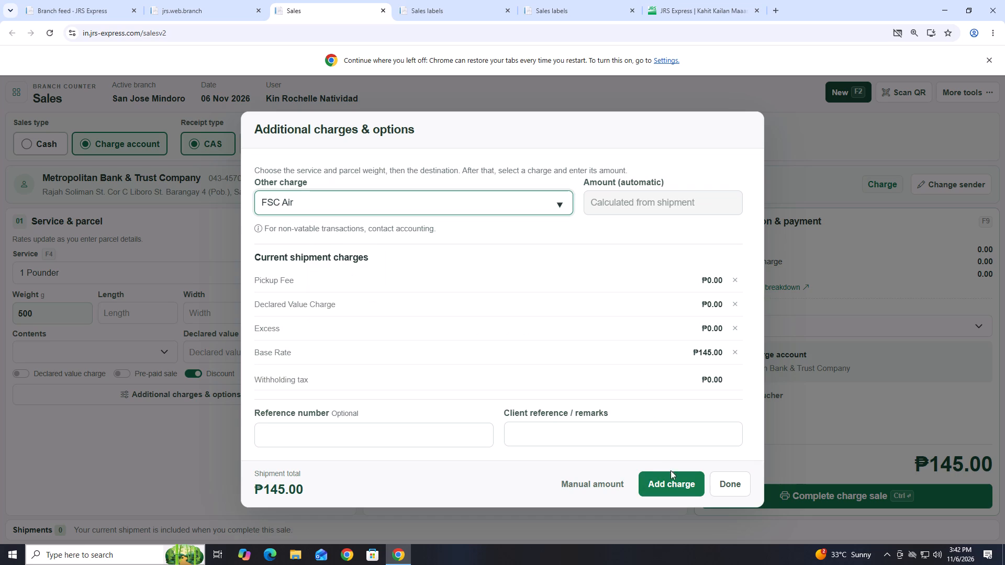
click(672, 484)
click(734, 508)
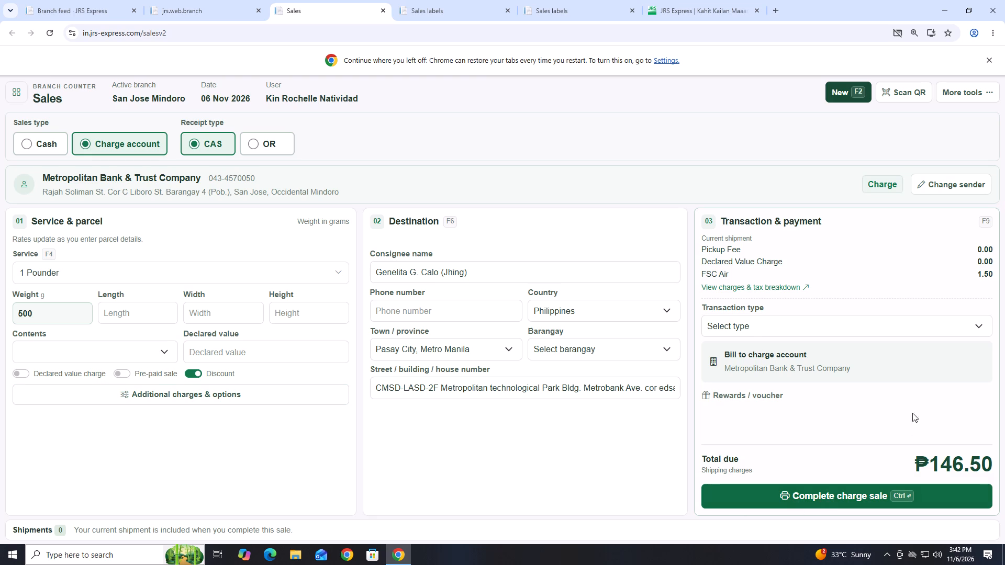
Answer the branch presence check with 8 and submit it.
click(982, 326)
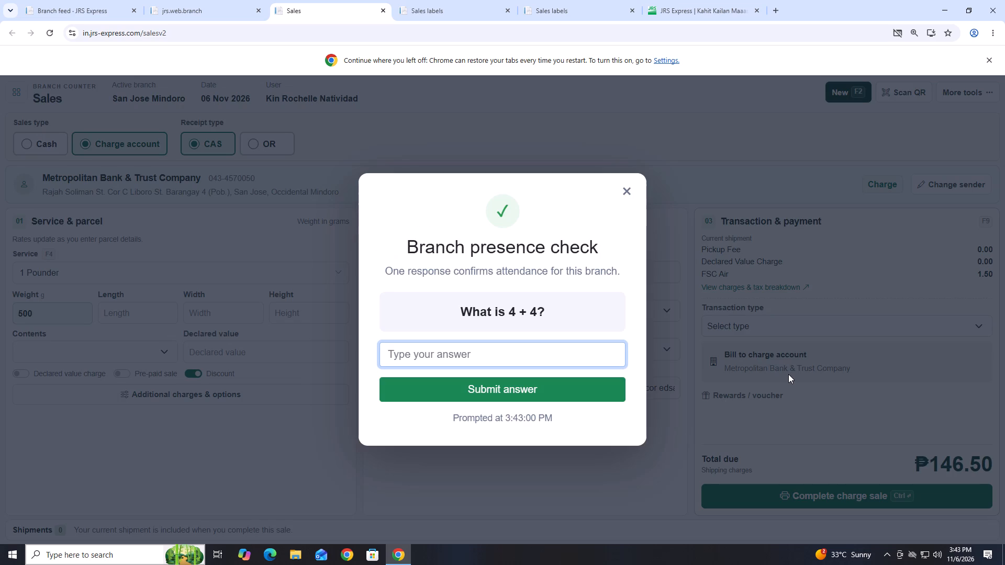
click(540, 351)
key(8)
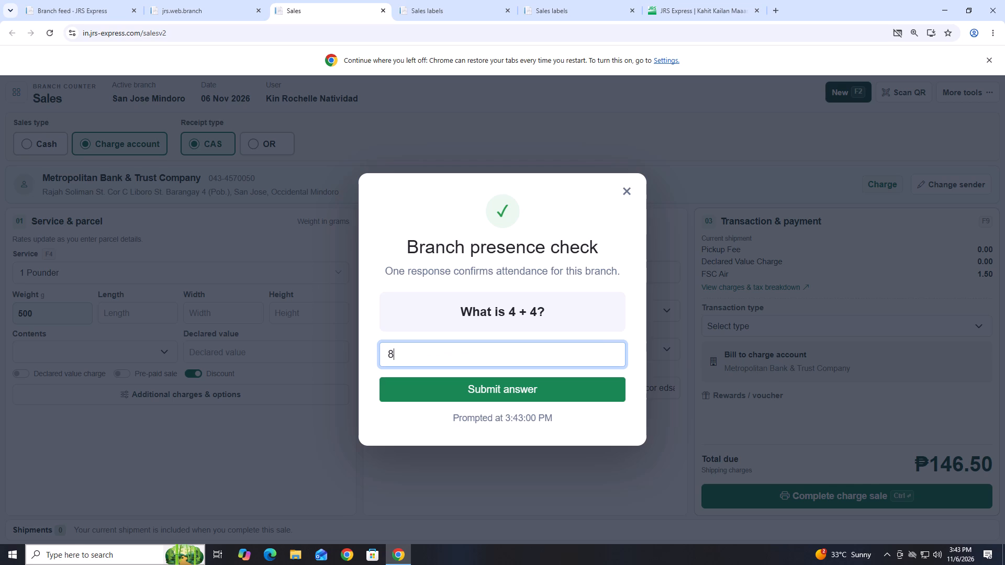
key(Return)
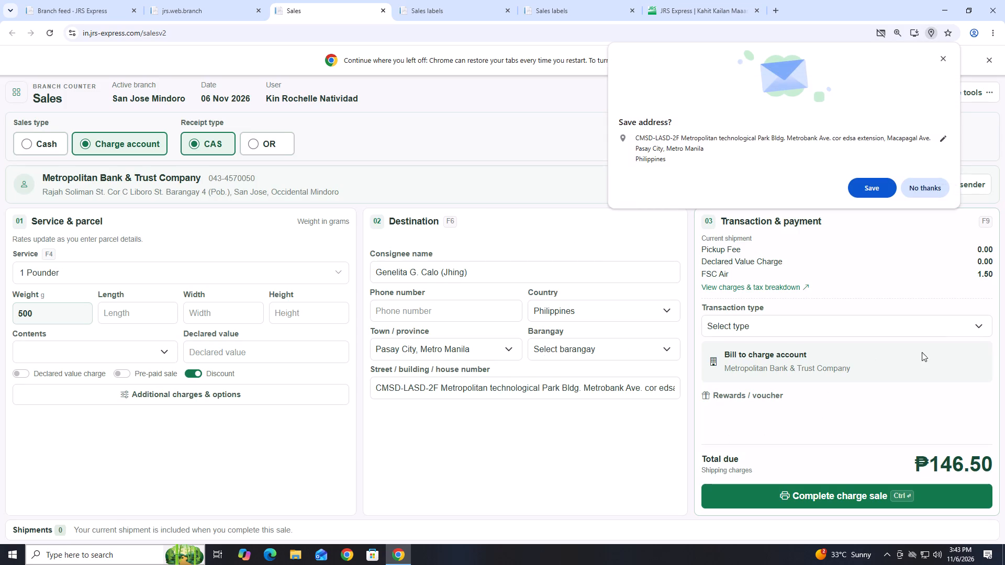
Set the shipment's transaction type to Walk in.
click(980, 327)
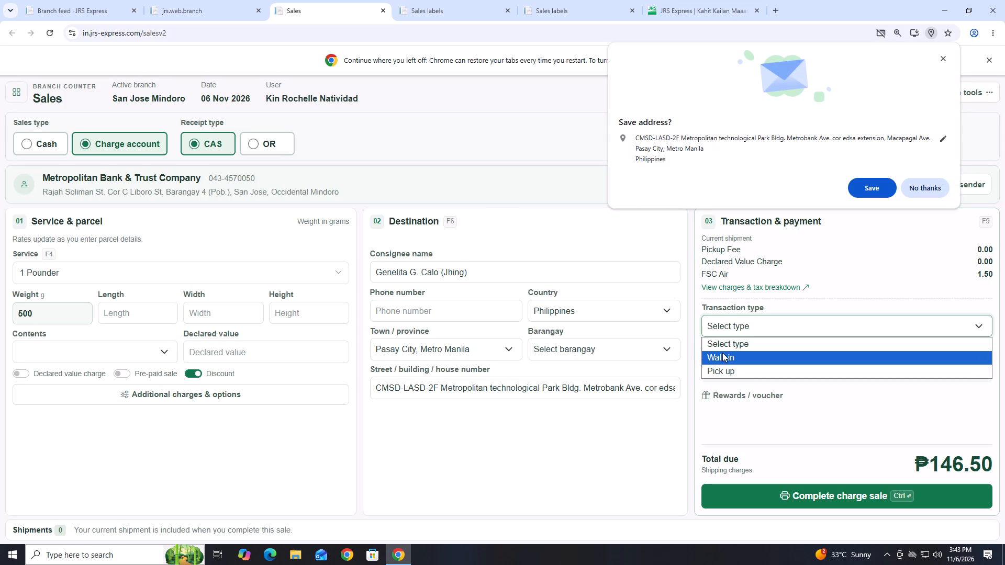
click(728, 355)
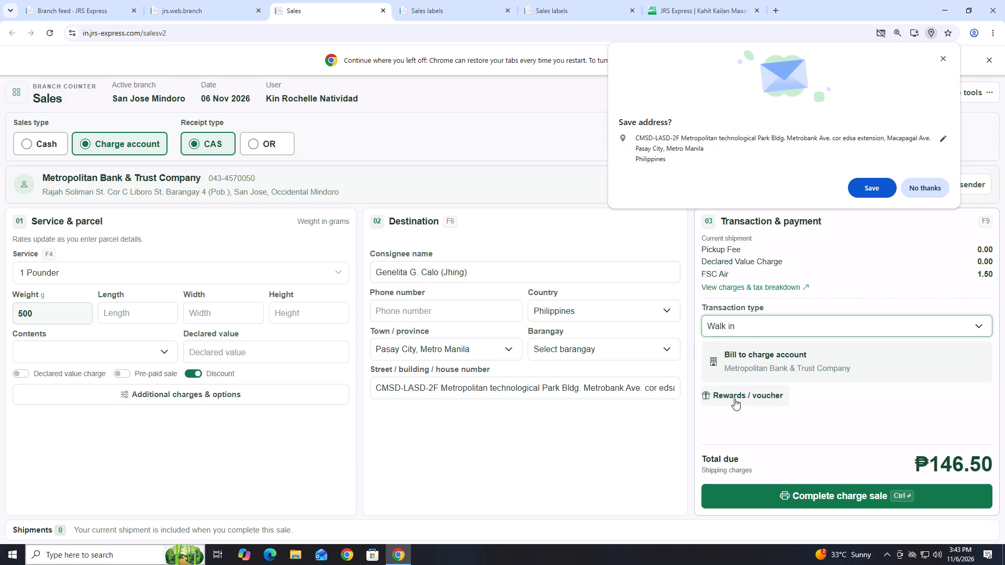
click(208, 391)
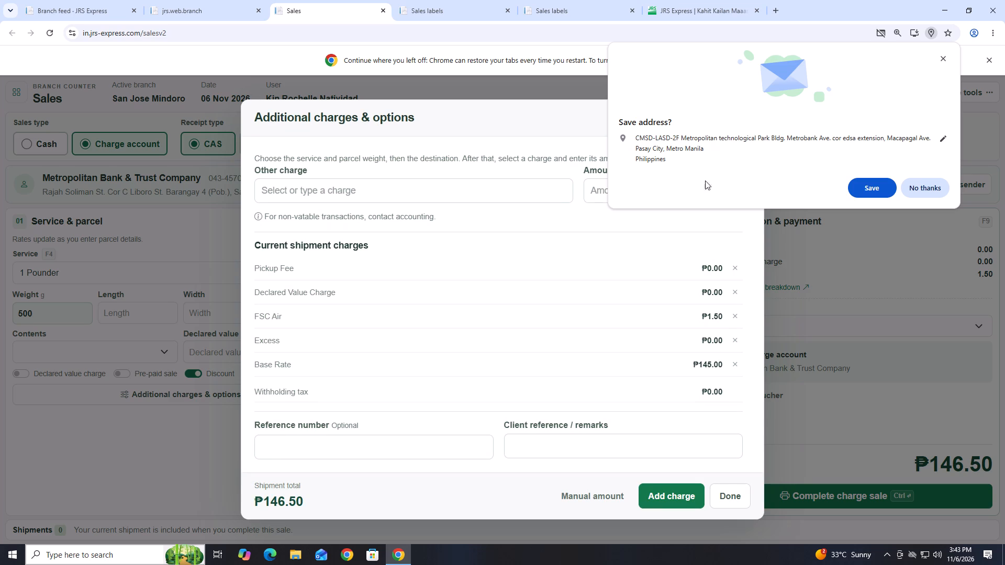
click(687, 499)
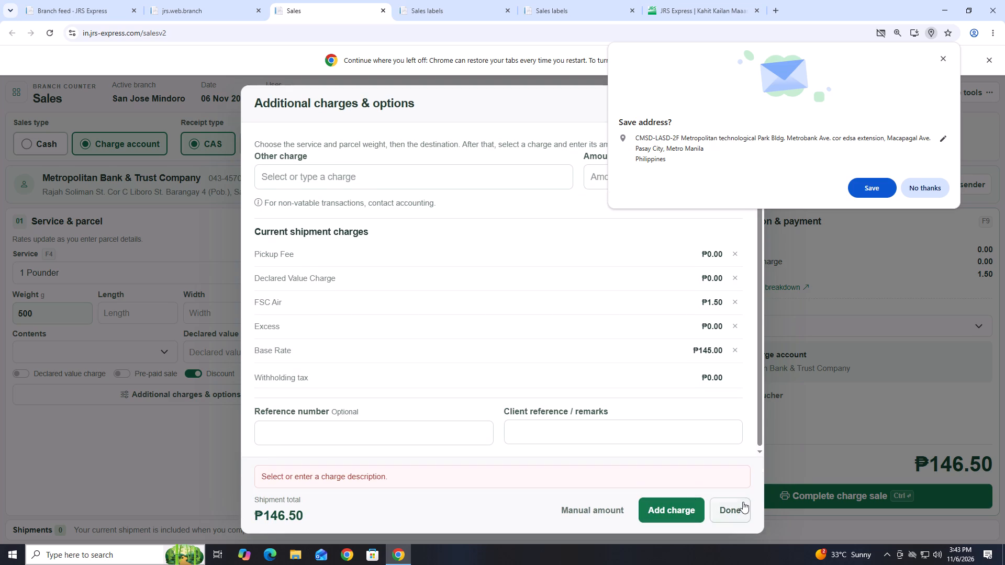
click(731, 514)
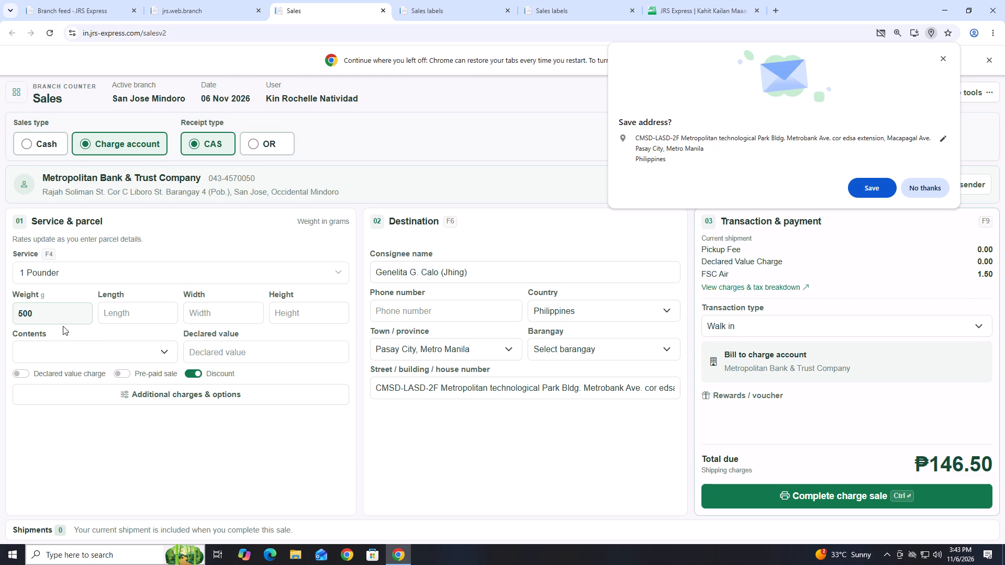
Select FSC as the other charge for the shipment and try to add it without an amount.
click(216, 395)
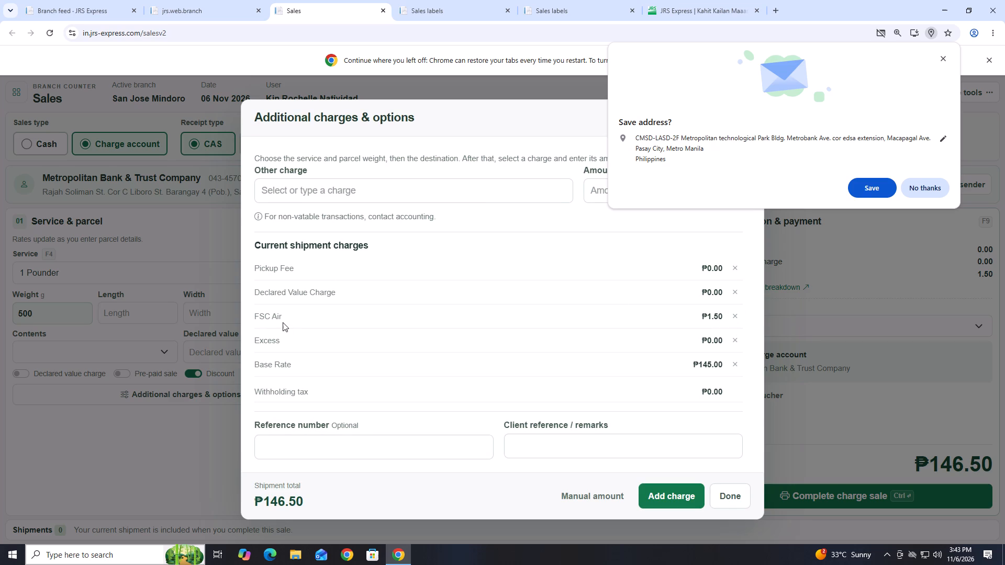
click(562, 189)
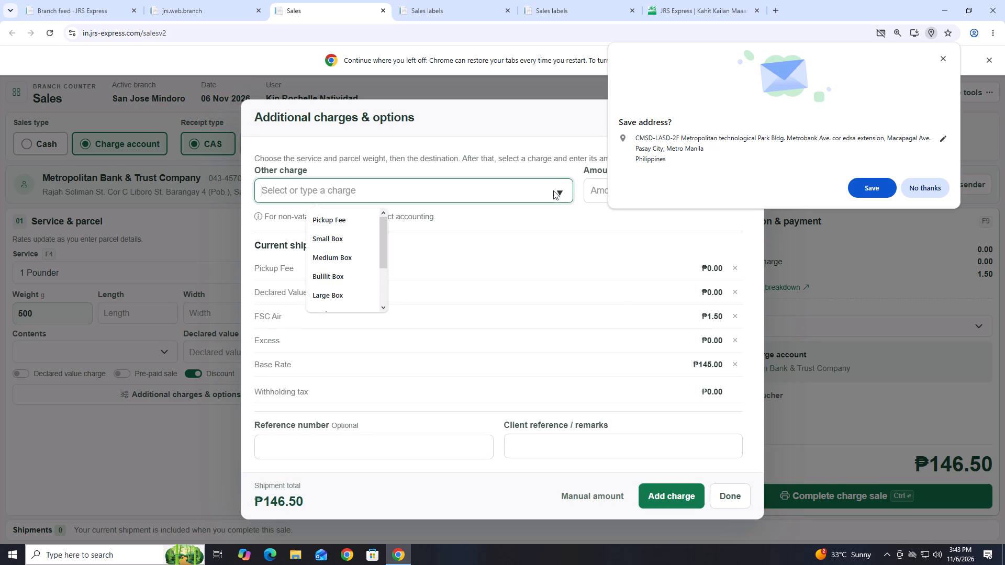
drag(383, 242, 383, 257)
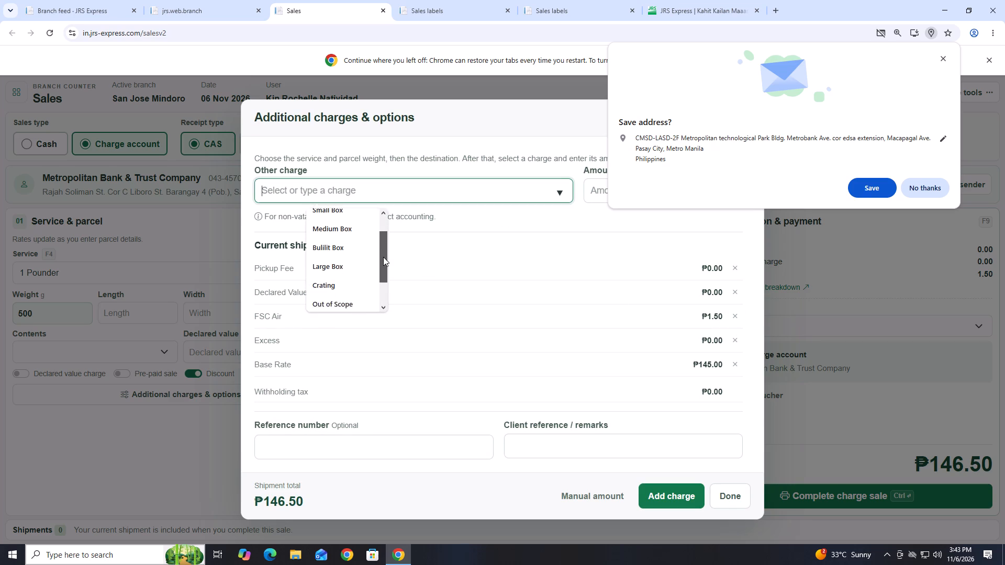
drag(383, 257, 385, 283)
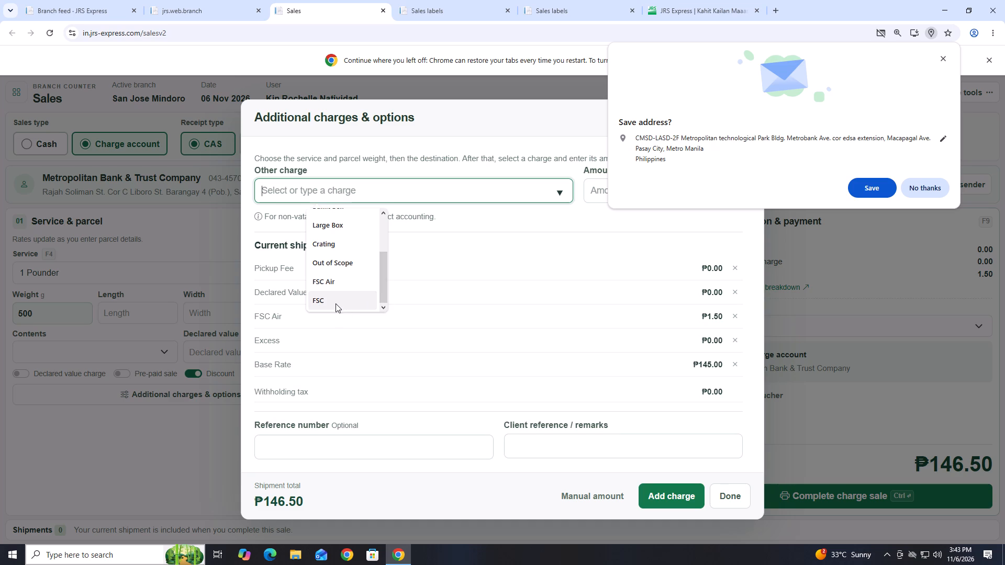
click(336, 302)
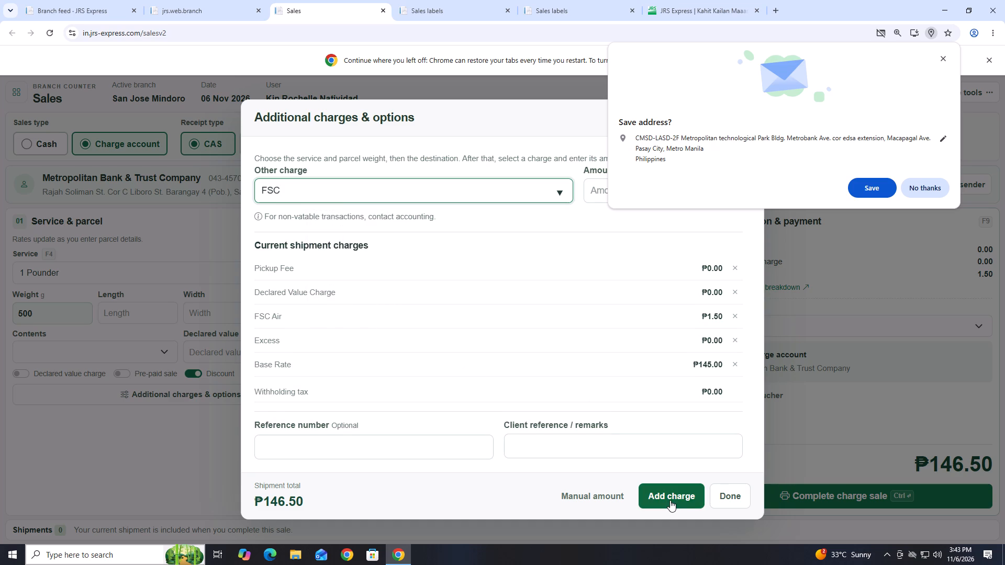
click(670, 500)
click(727, 510)
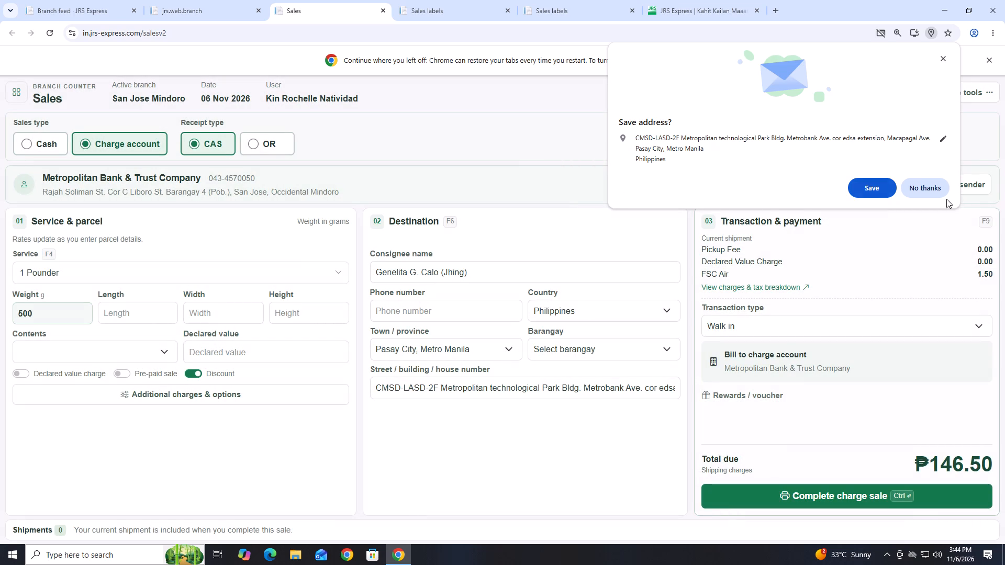
Dismiss the browser's offer to save the consignee's address.
click(941, 60)
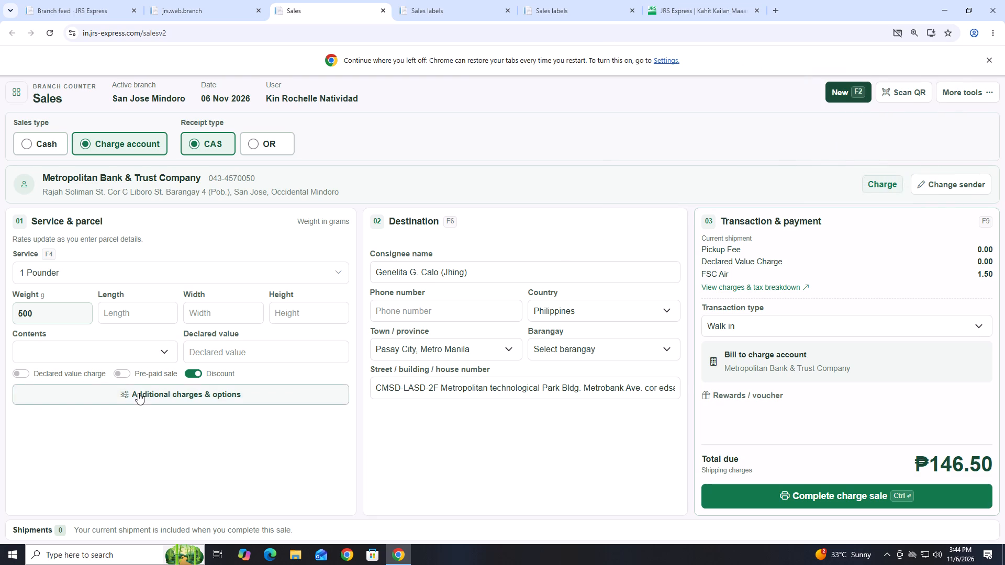
Add the FSC charge to the shipment with an amount of ₱12.
click(138, 393)
click(562, 193)
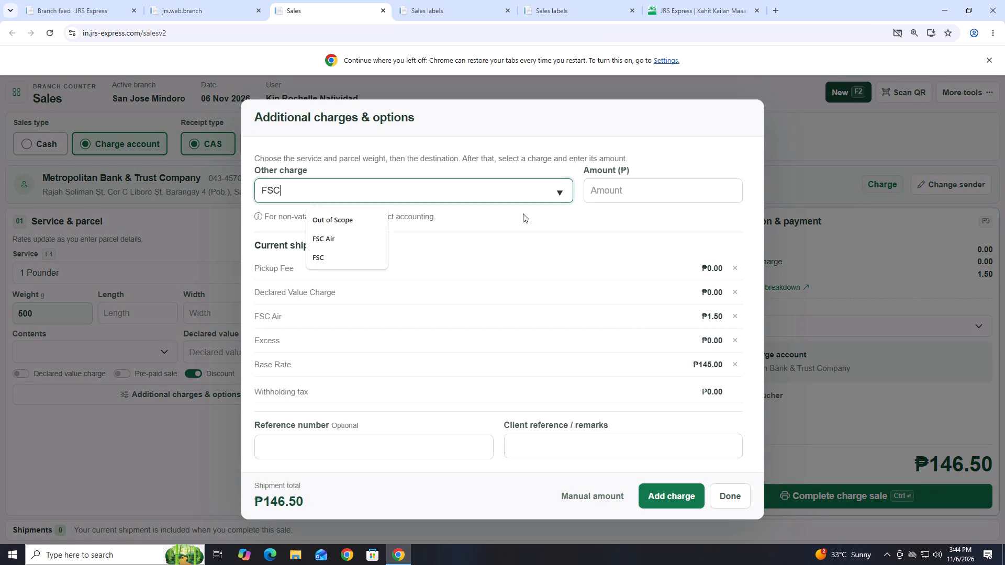
click(660, 191)
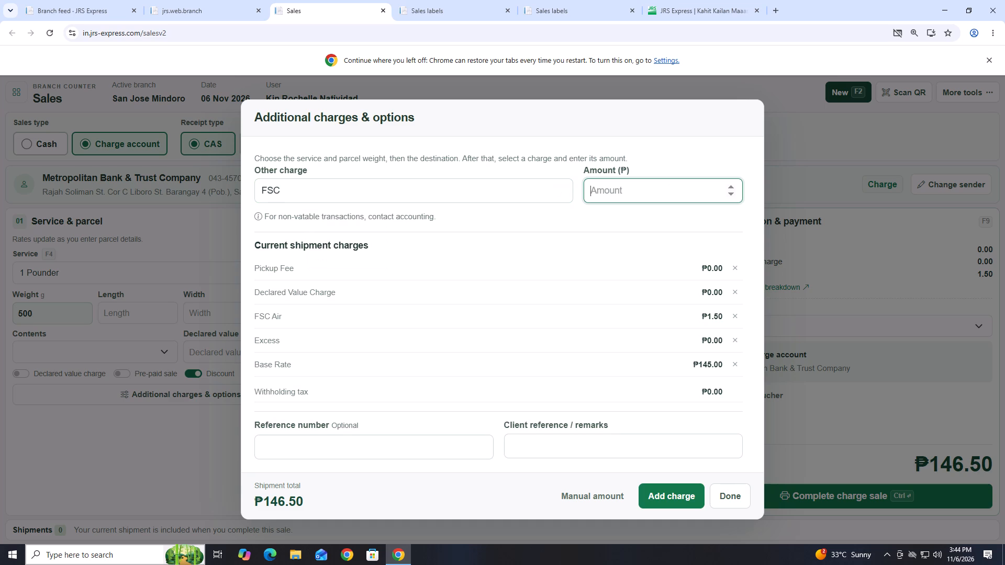
click(660, 191)
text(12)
click(669, 501)
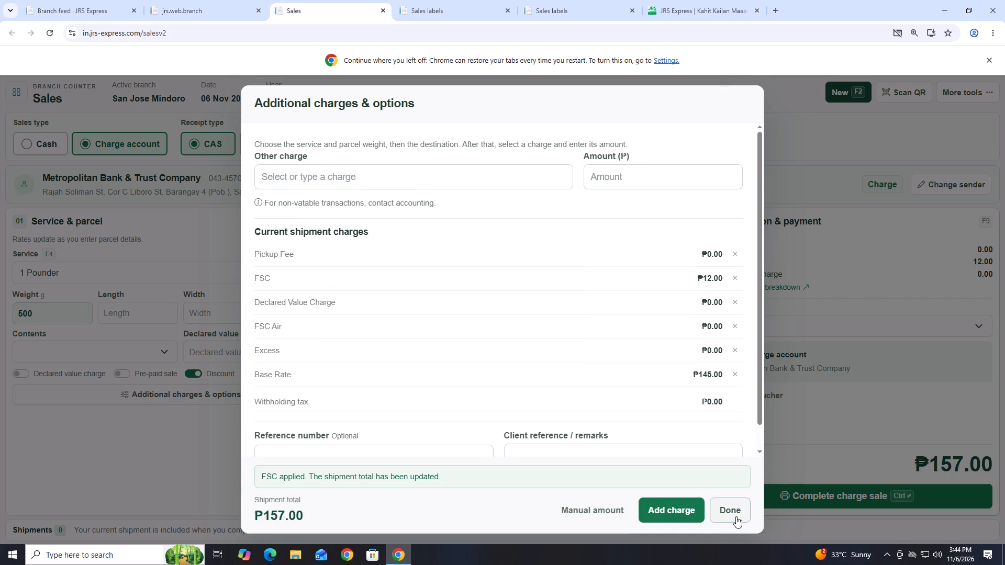
click(736, 512)
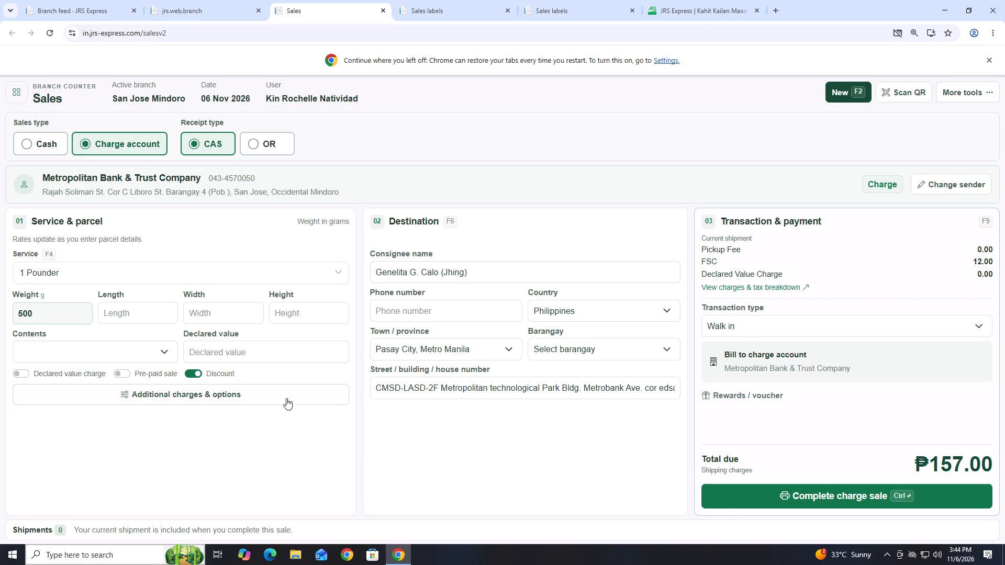
Add the automatically calculated FSC Air charge to the shipment alongside the FSC charge.
click(235, 394)
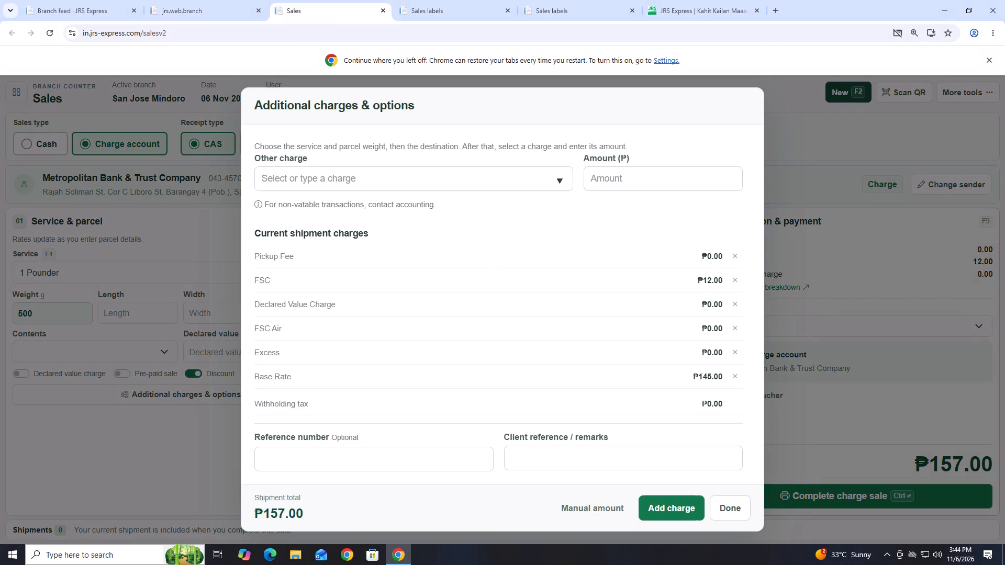
click(559, 179)
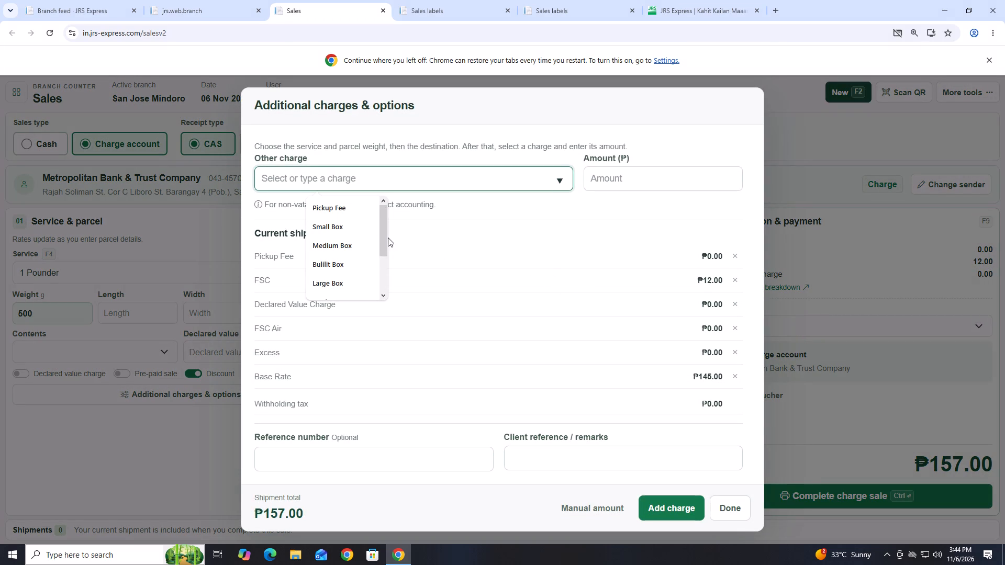
drag(384, 236, 379, 290)
click(348, 269)
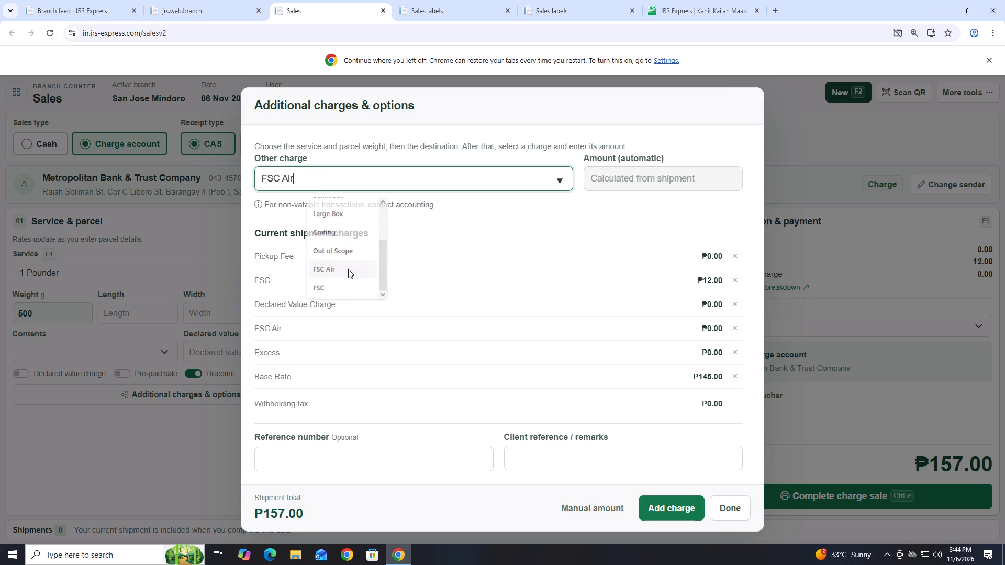
click(668, 515)
click(728, 515)
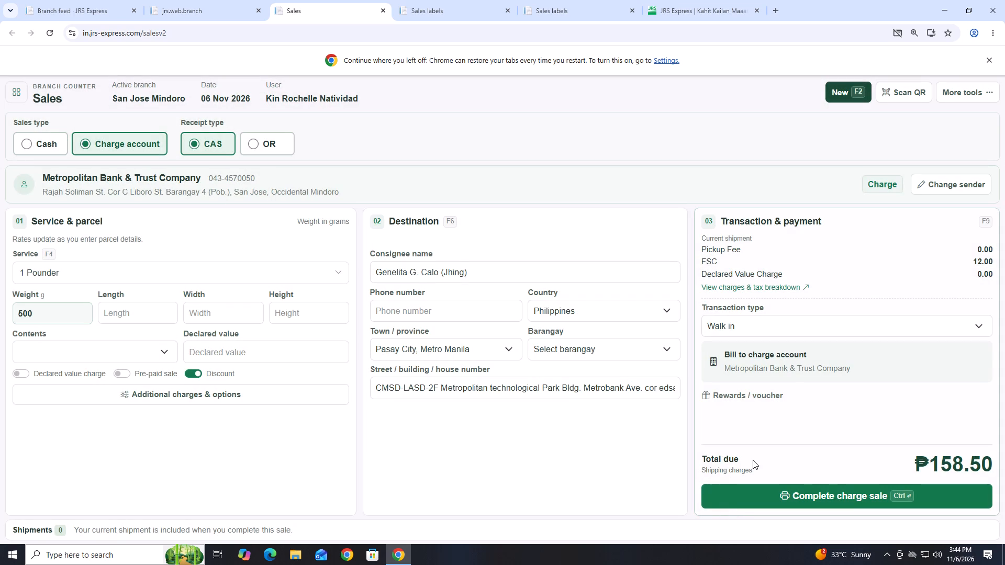
Complete the Metropolitan Bank charge sale and print one copy of all its label pages on the Xprinter XP-410B.
click(846, 505)
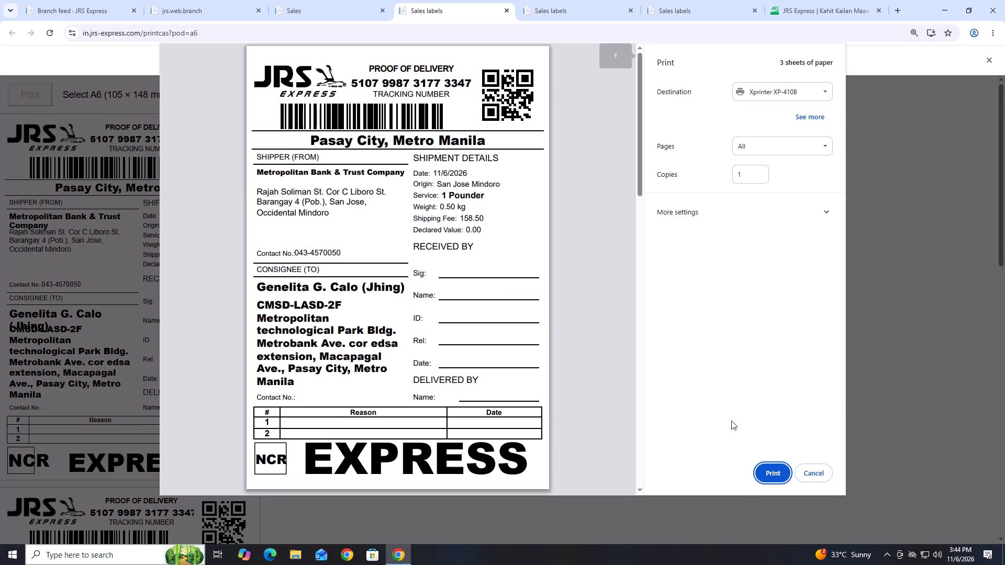
click(770, 477)
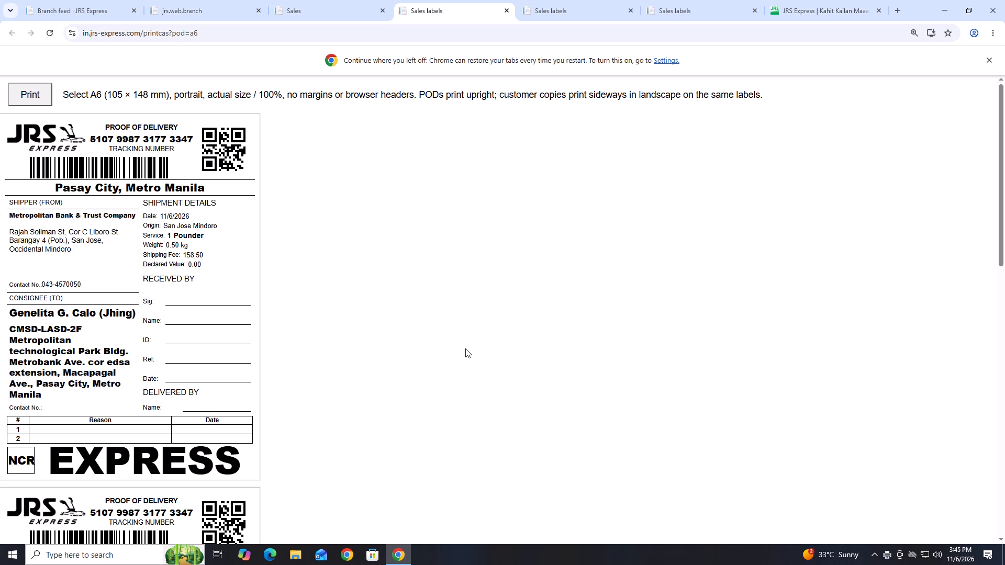
click(311, 8)
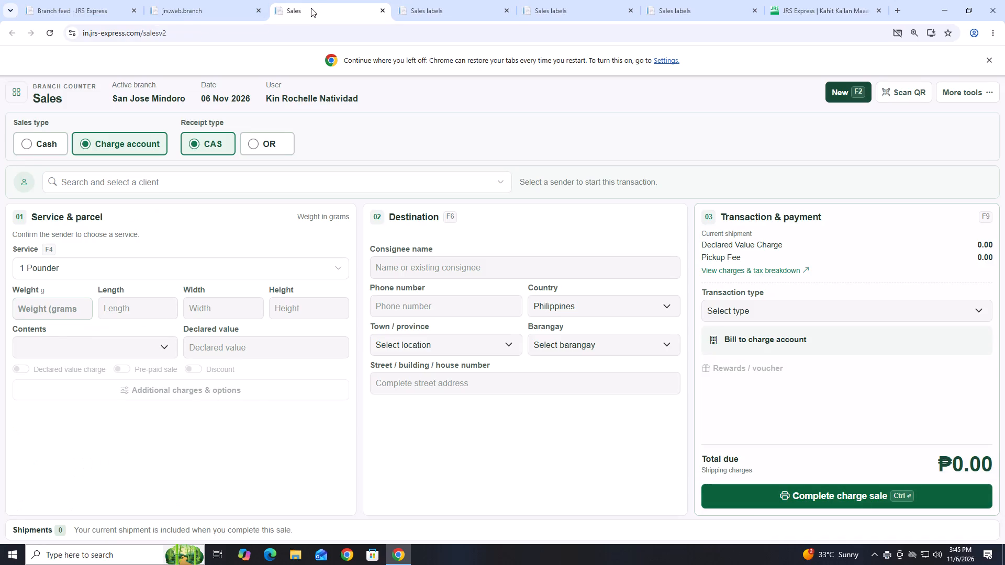
click(30, 142)
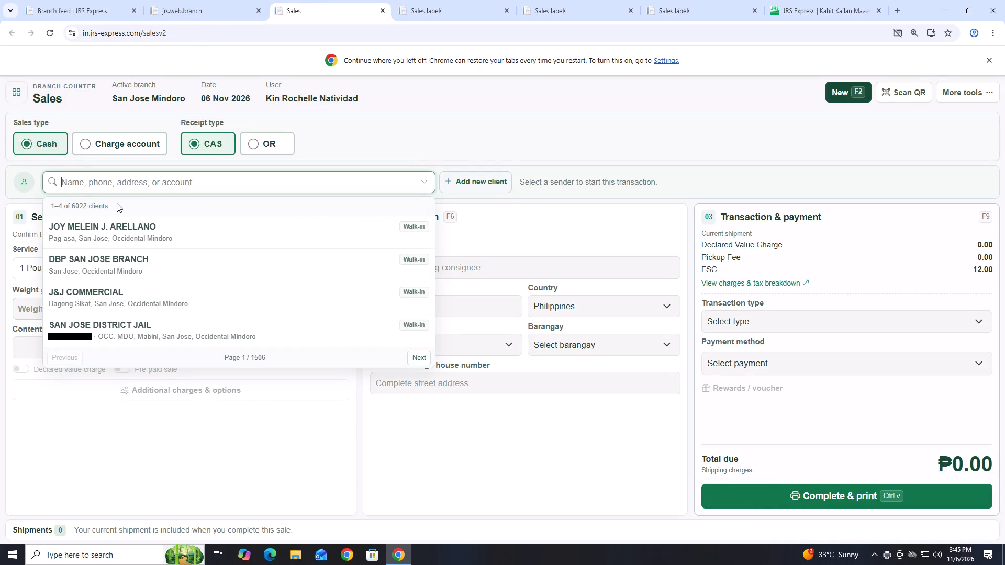
click(92, 186)
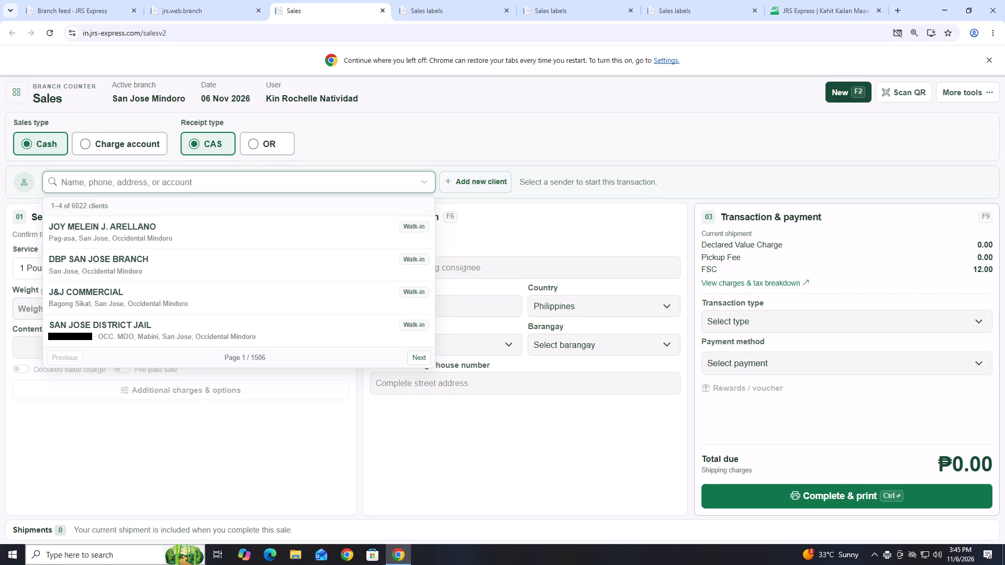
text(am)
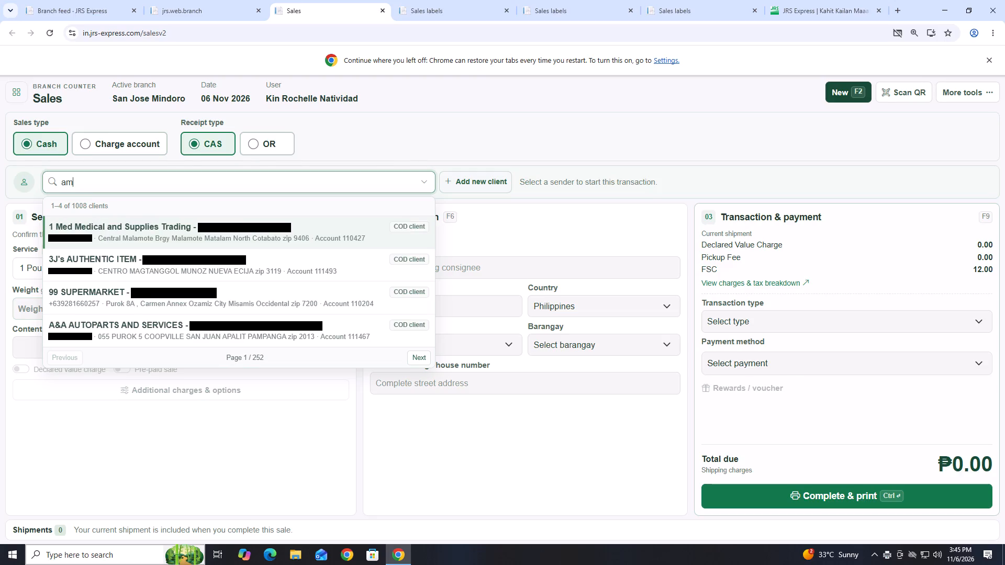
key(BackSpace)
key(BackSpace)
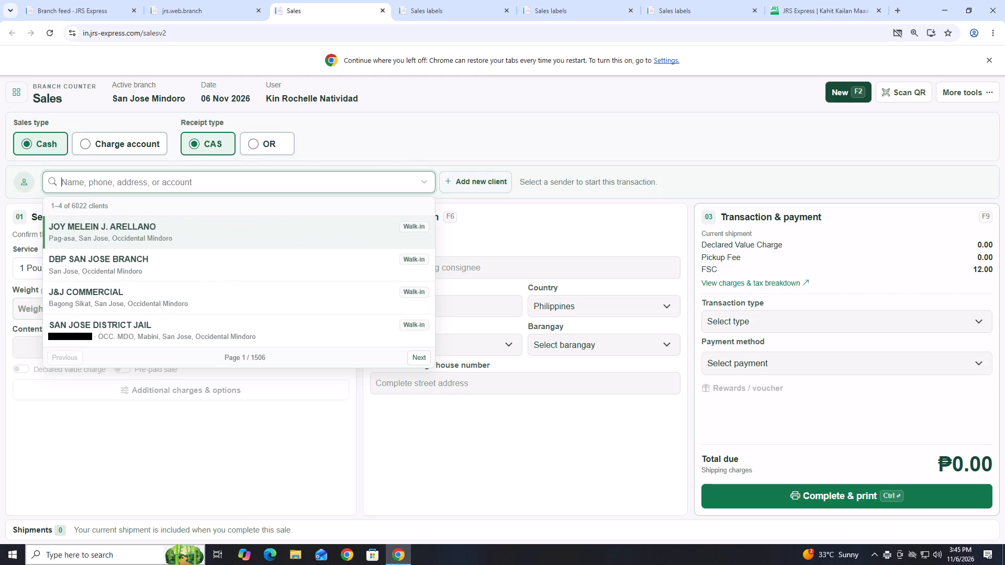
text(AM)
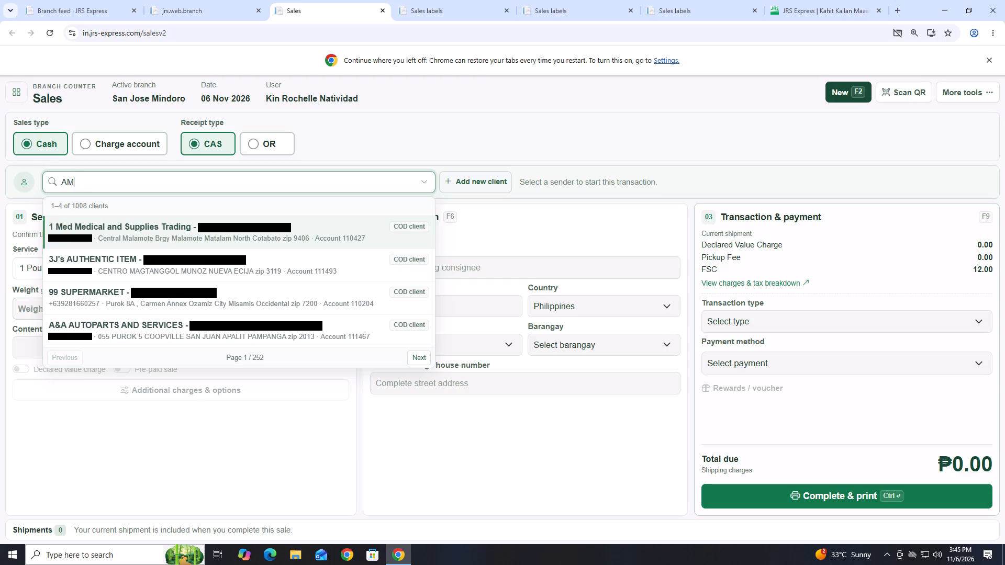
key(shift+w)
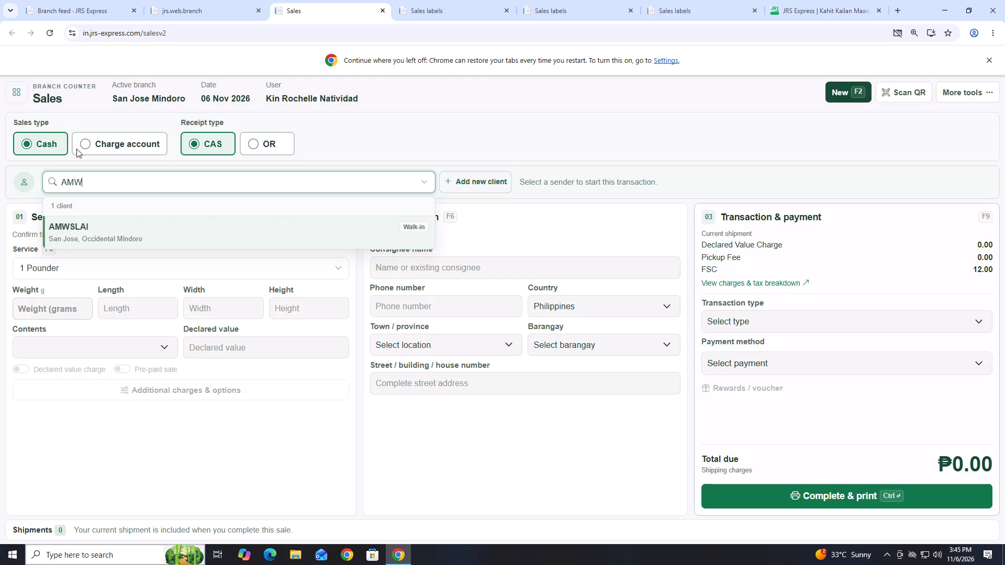
click(75, 228)
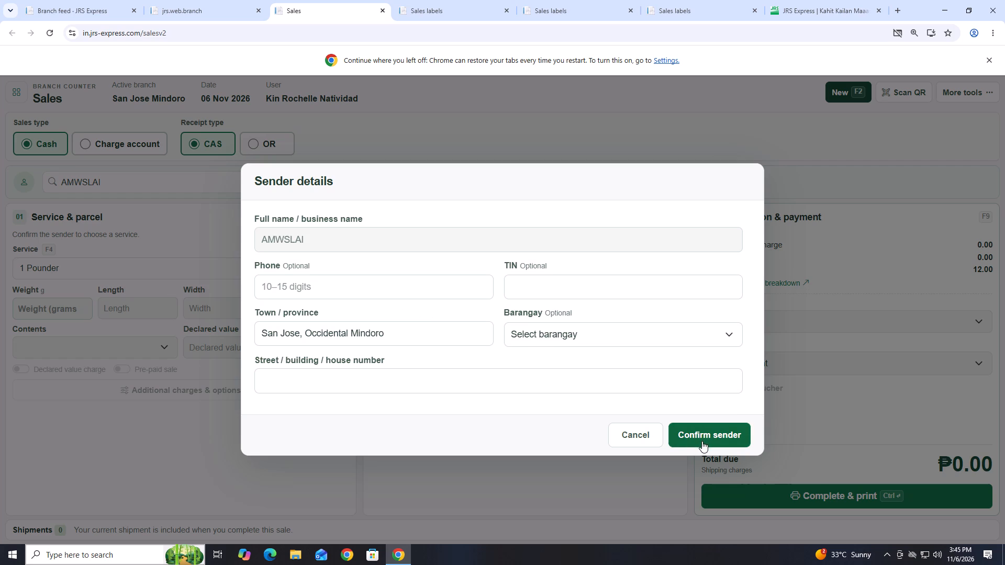
Enter SJOM as AMWSLAI's street address in the sender details and confirm the sender.
click(360, 379)
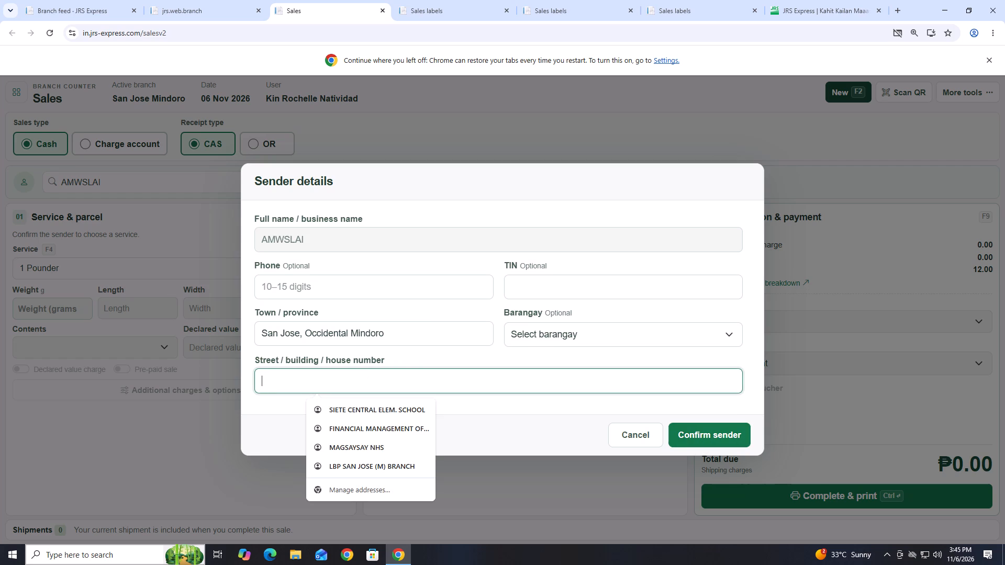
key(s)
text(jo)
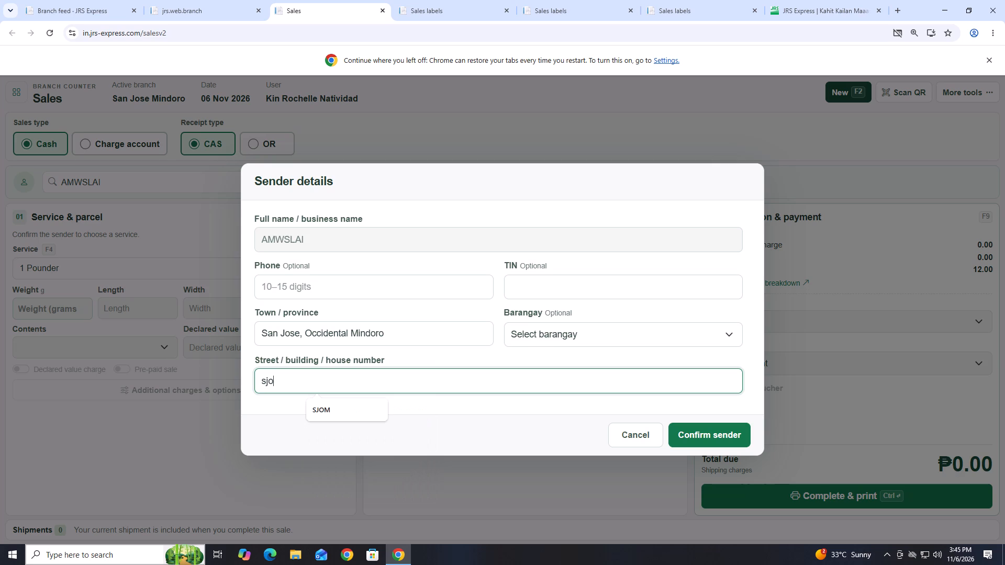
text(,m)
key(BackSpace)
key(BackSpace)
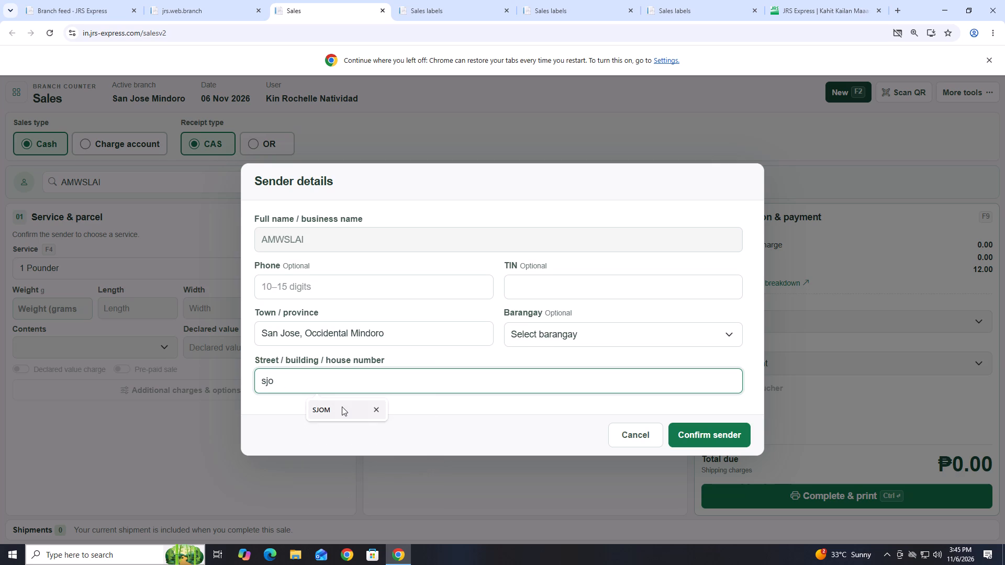
click(342, 406)
click(691, 435)
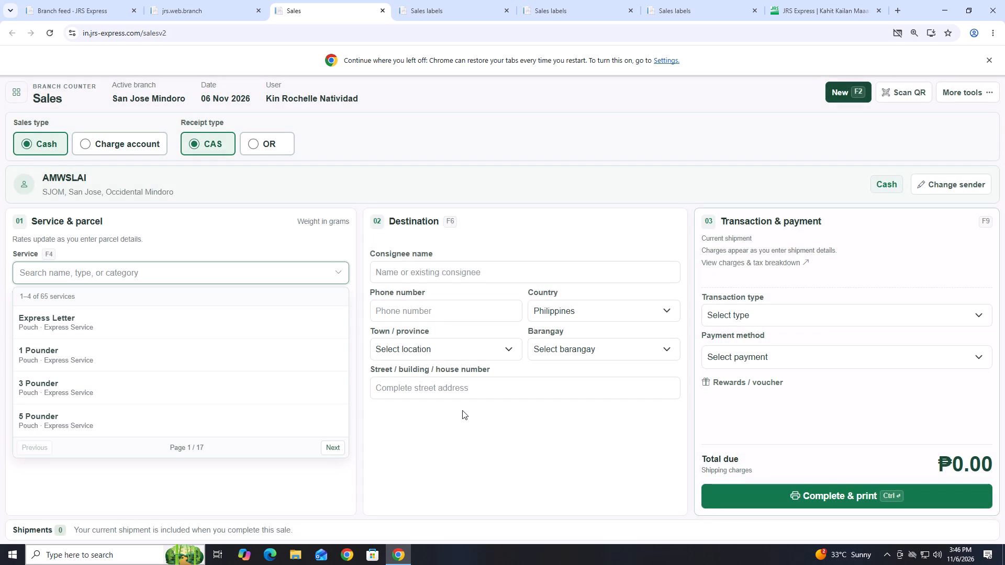
Select the Express Letter service for the parcel and set its contents to Documents.
click(132, 320)
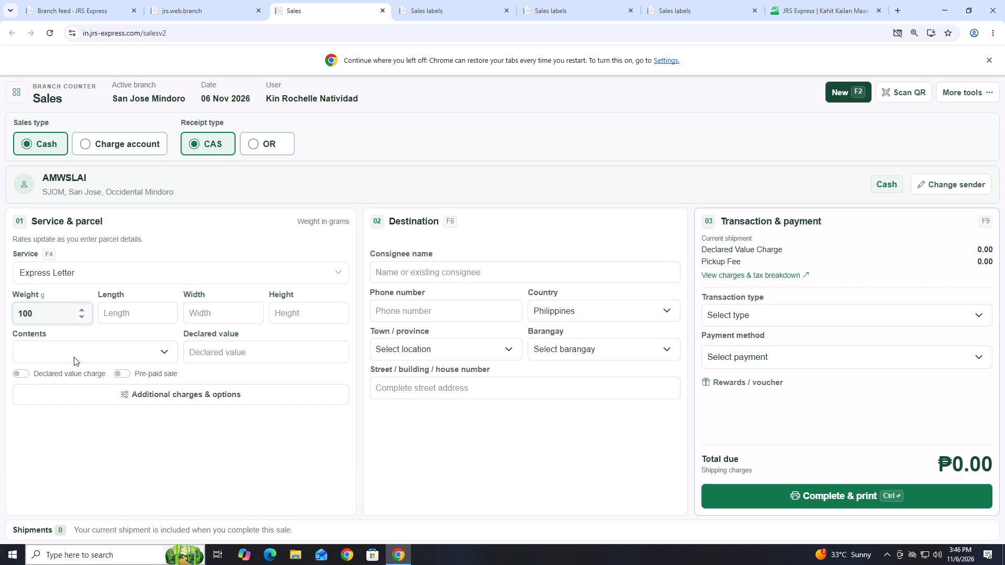
click(167, 351)
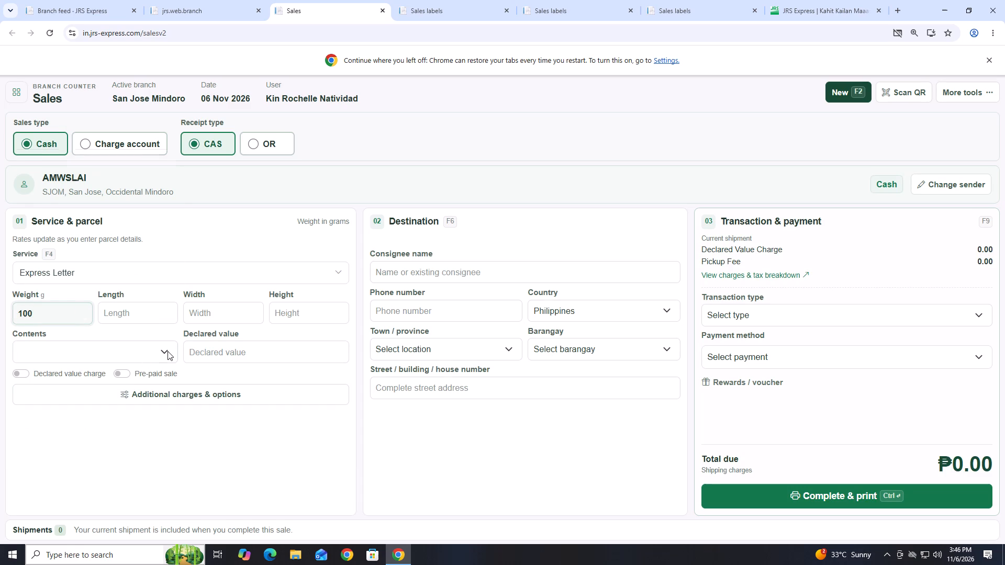
click(72, 210)
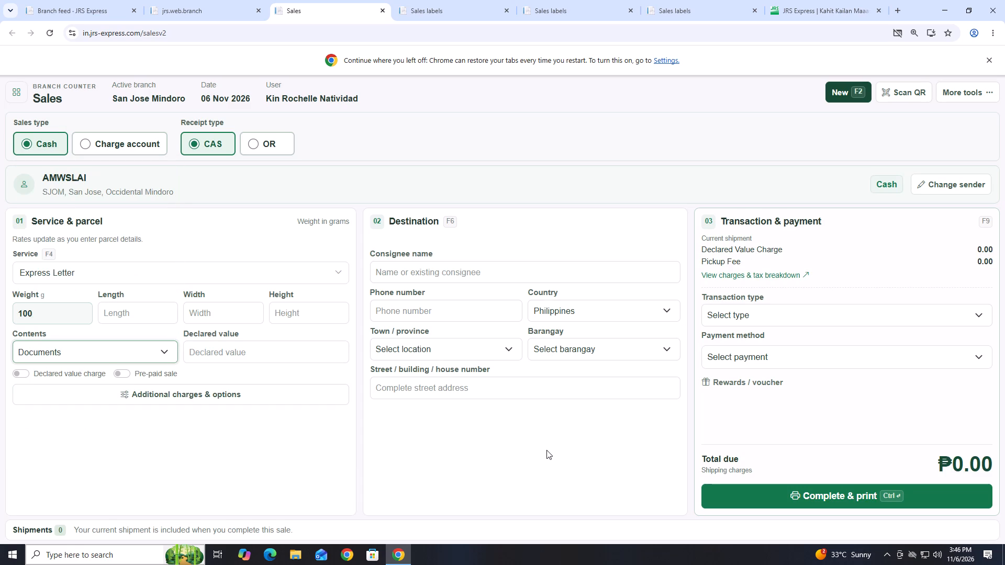
Enter the consignee's full name, including the ñ in the surname, in the shipment's destination details.
click(439, 277)
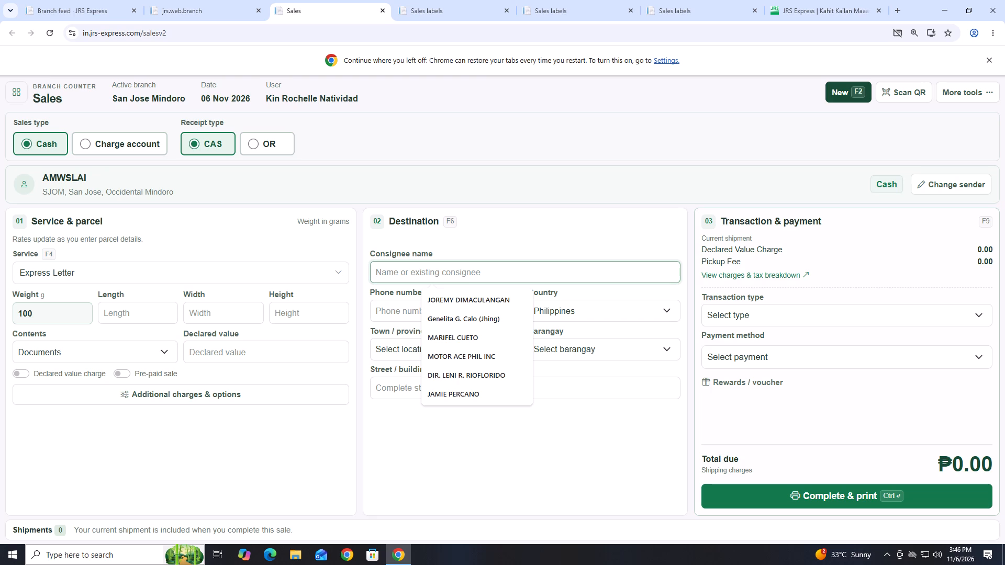
click(439, 277)
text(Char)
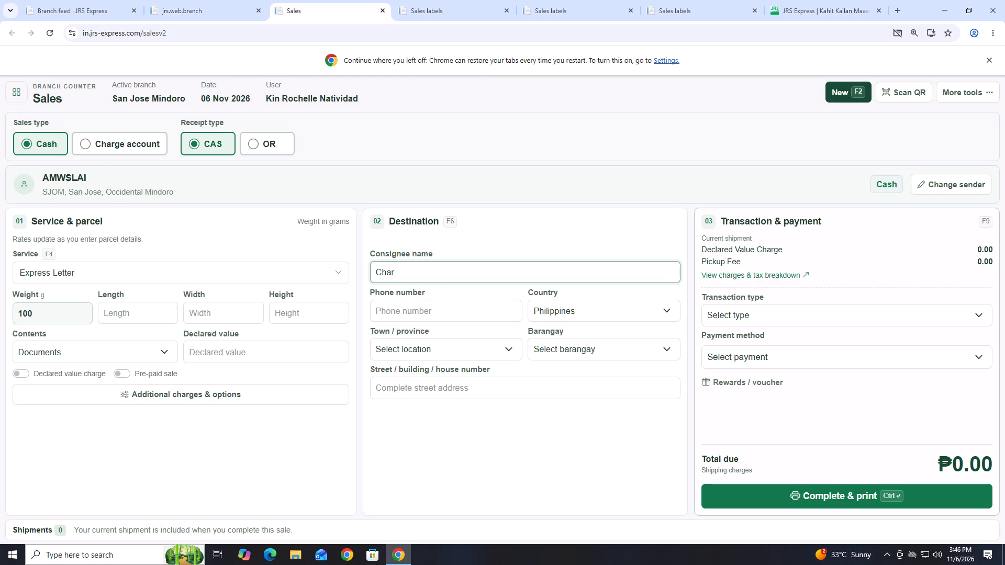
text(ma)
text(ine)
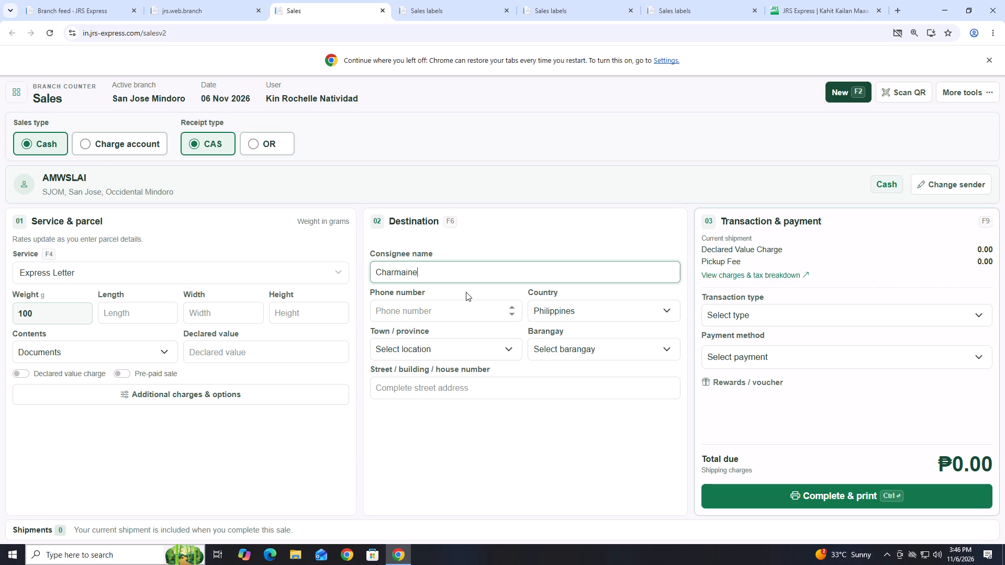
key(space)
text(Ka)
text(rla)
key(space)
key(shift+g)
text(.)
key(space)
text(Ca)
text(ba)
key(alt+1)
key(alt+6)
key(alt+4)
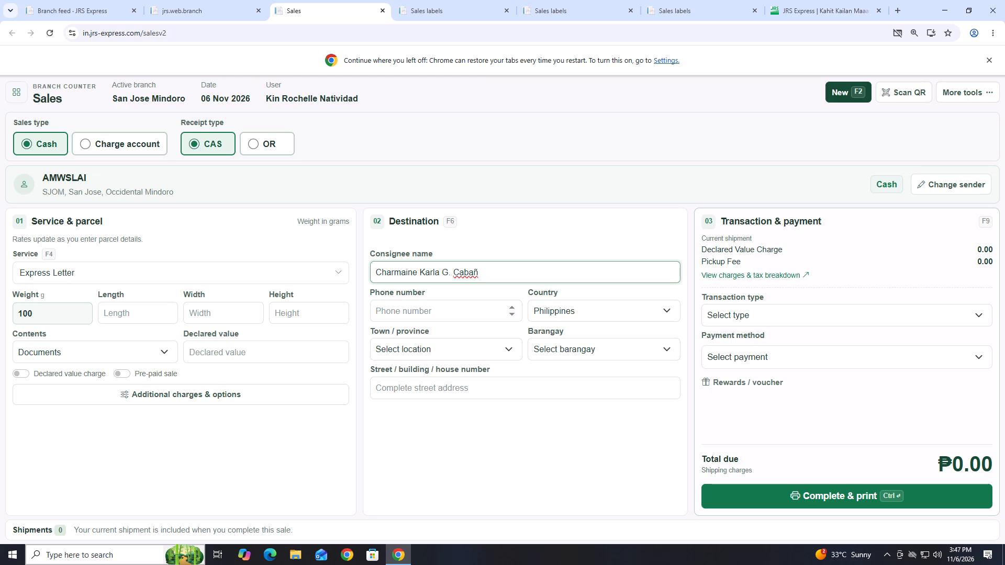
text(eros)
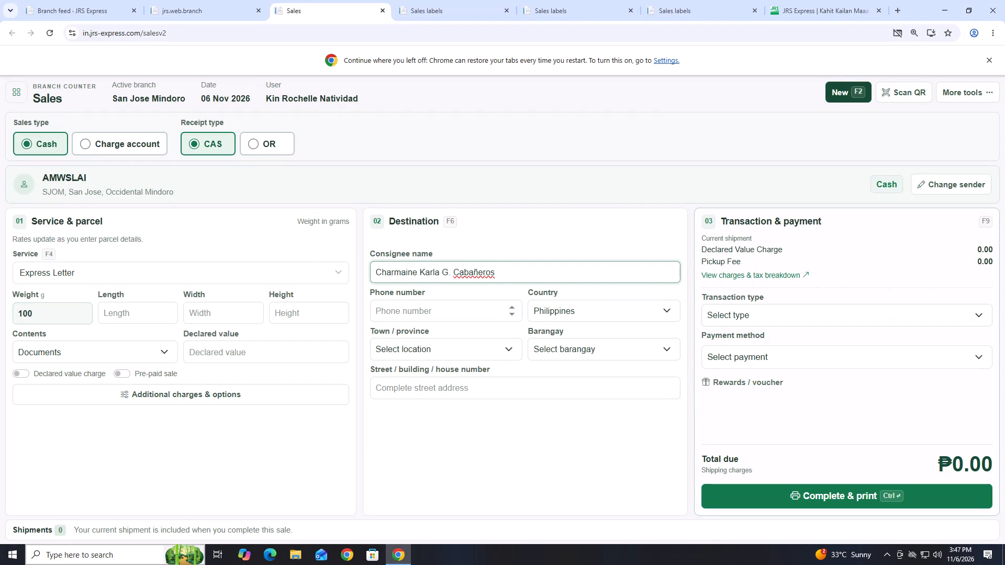
Set the destination town and province to Quezon City, Metro Manila.
click(465, 348)
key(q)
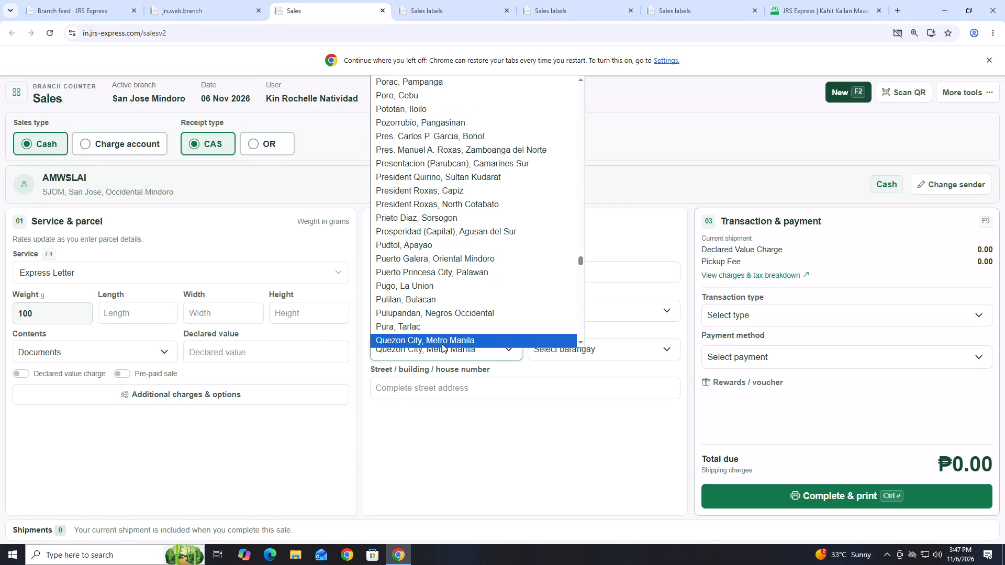
click(441, 340)
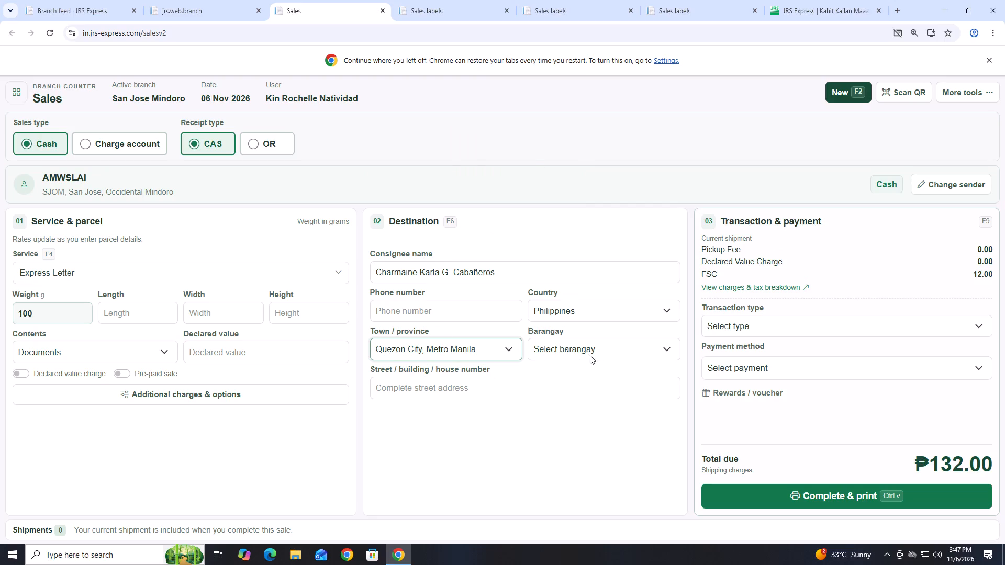
Enter the consignee's street address in the shipment's destination details.
click(475, 389)
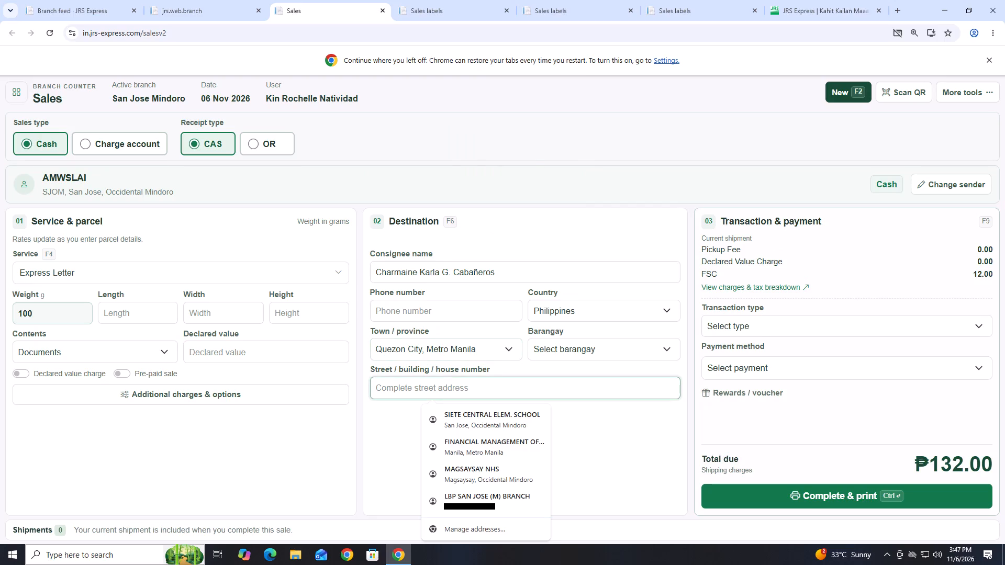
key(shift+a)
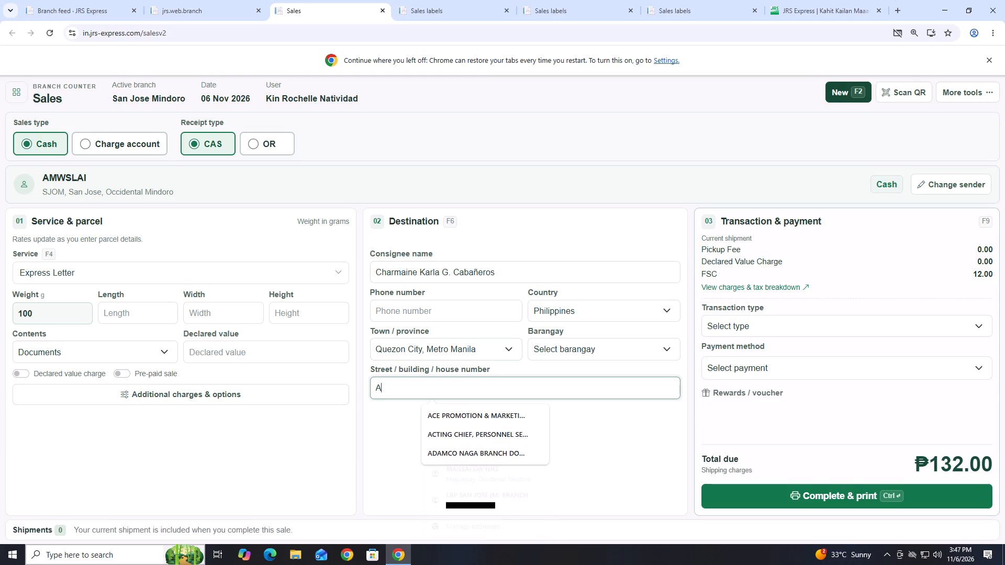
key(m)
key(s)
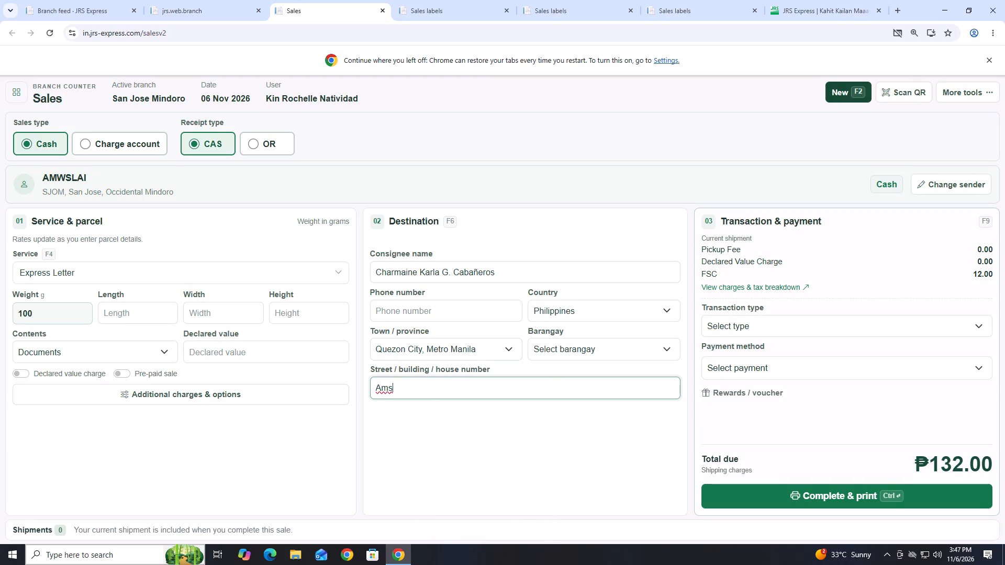
key(BackSpace)
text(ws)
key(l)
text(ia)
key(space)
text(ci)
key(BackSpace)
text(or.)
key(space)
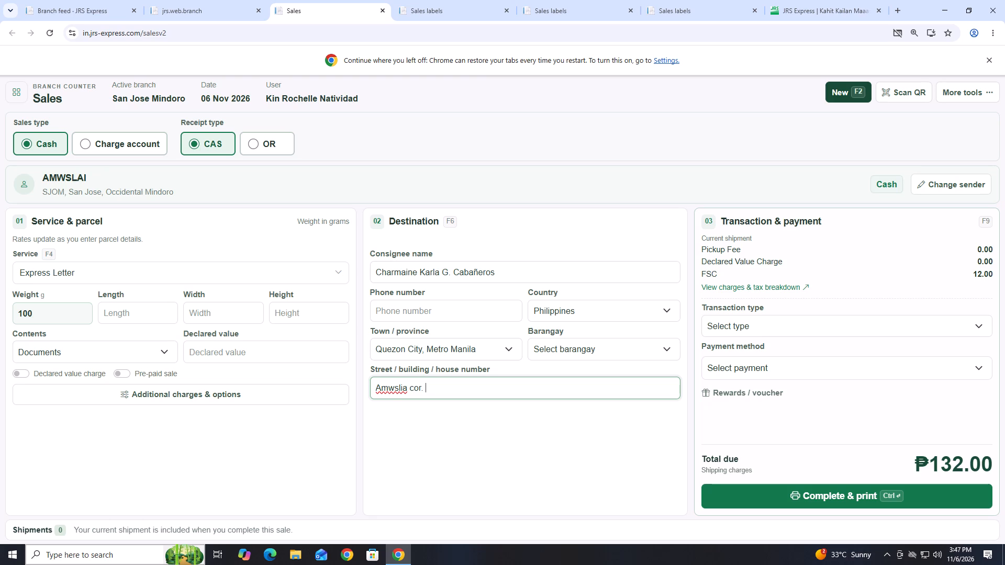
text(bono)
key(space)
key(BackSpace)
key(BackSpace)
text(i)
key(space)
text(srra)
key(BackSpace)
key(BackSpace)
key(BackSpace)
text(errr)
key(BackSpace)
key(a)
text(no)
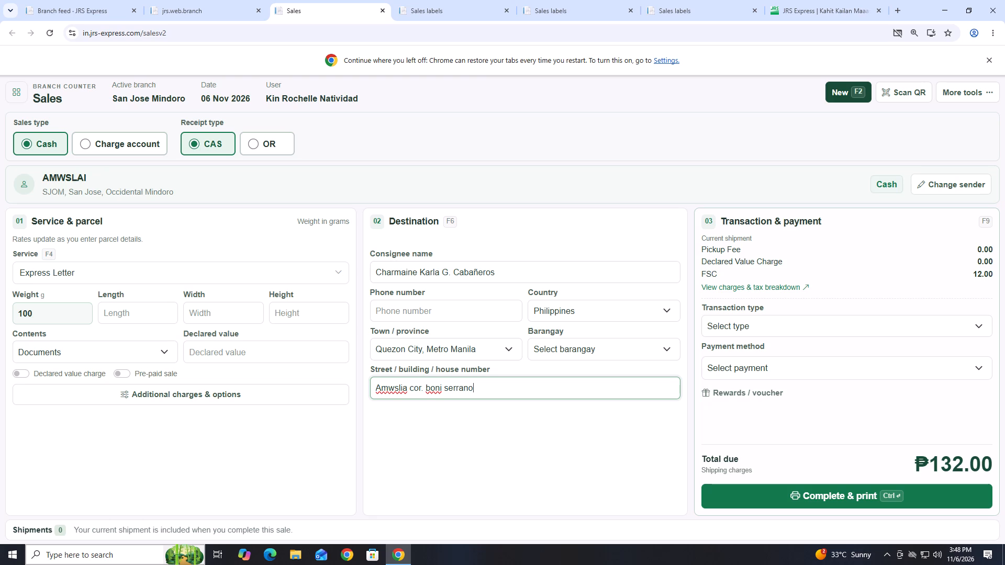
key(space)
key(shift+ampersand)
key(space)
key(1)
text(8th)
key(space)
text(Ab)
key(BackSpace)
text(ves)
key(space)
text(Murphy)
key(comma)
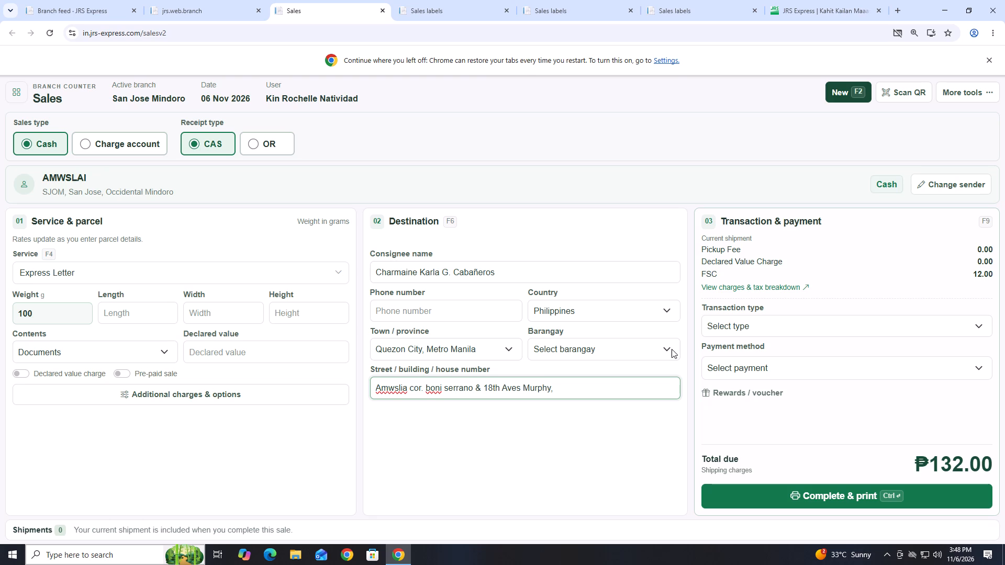
Set the destination barangay to Cubao.
click(671, 348)
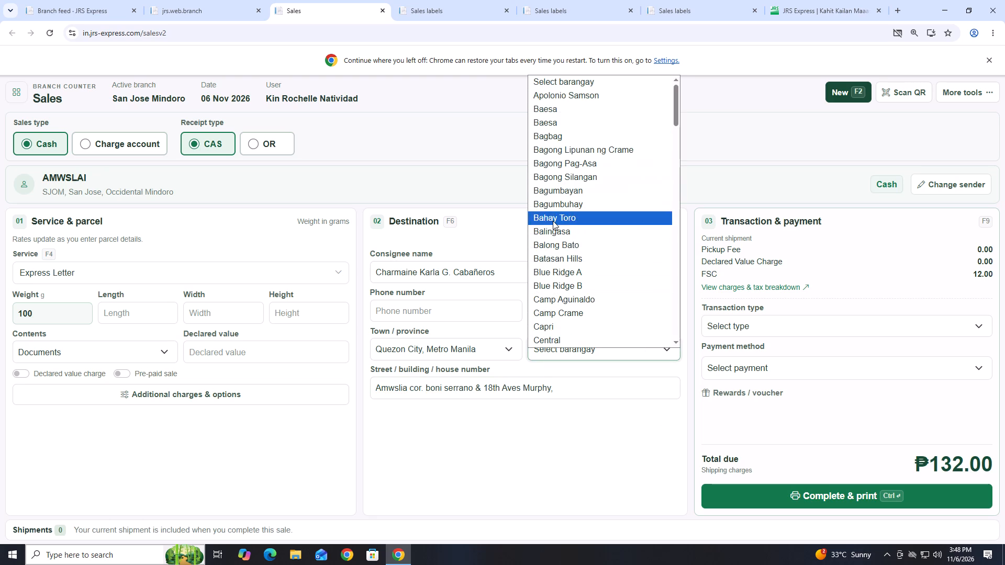
scroll(552, 327, down, 1)
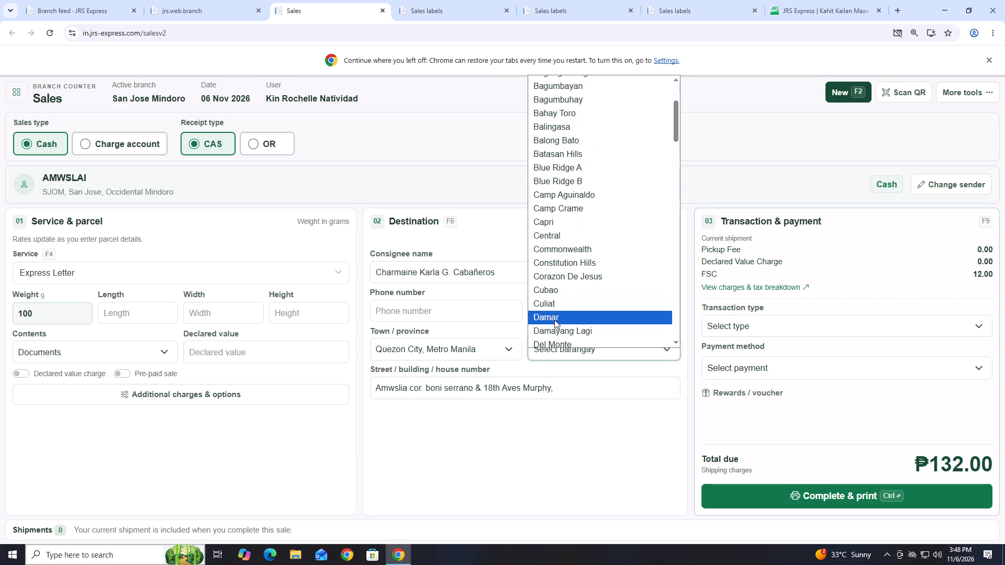
click(560, 289)
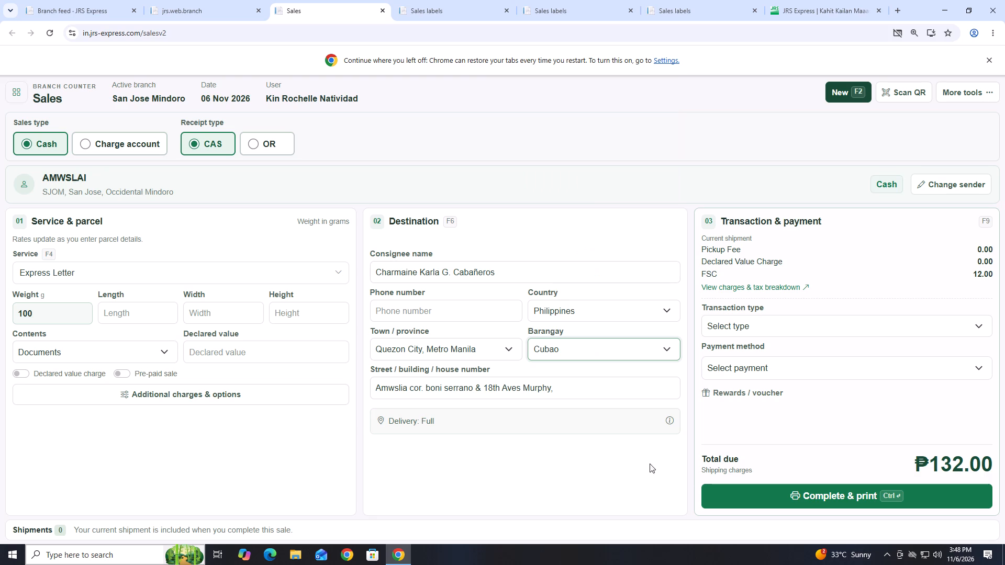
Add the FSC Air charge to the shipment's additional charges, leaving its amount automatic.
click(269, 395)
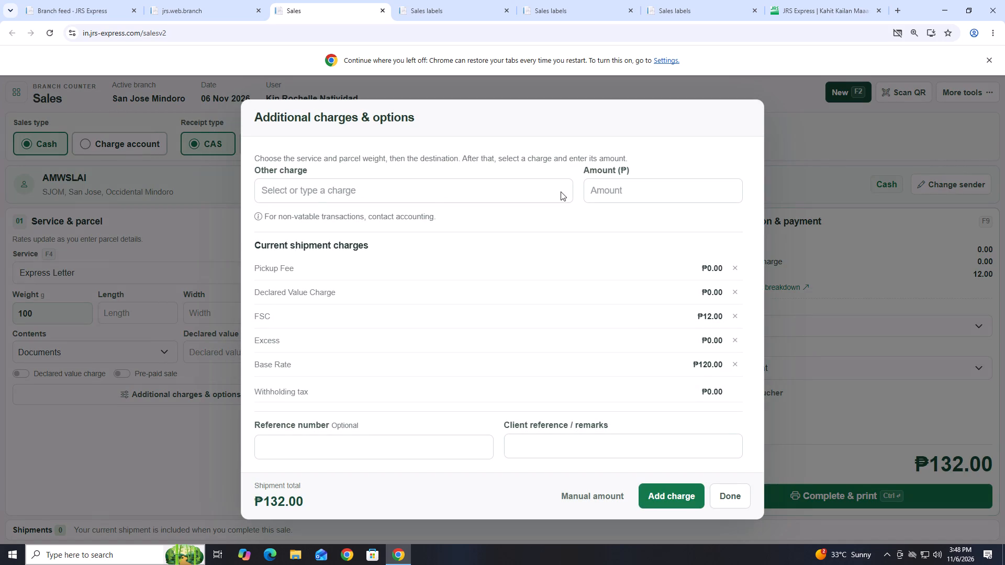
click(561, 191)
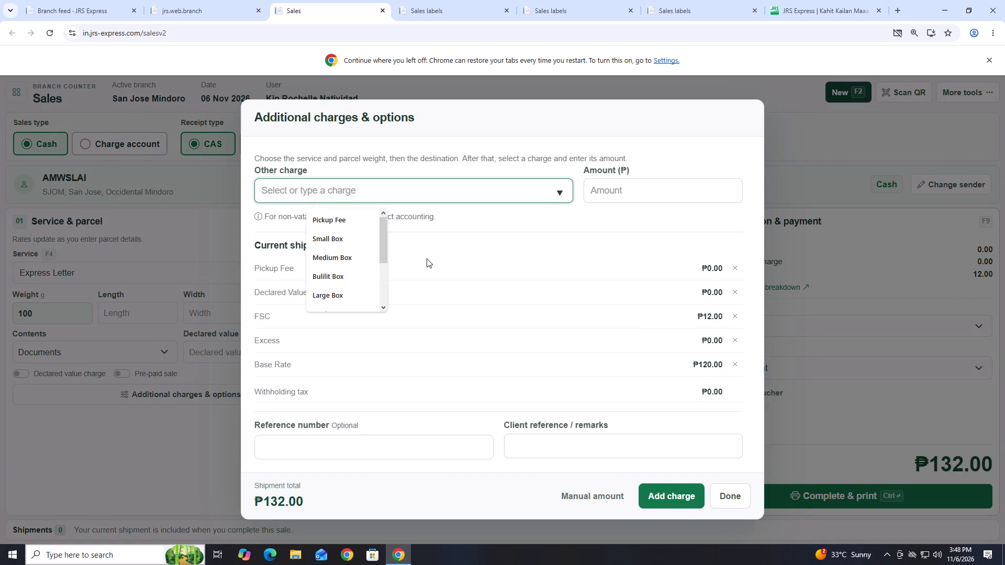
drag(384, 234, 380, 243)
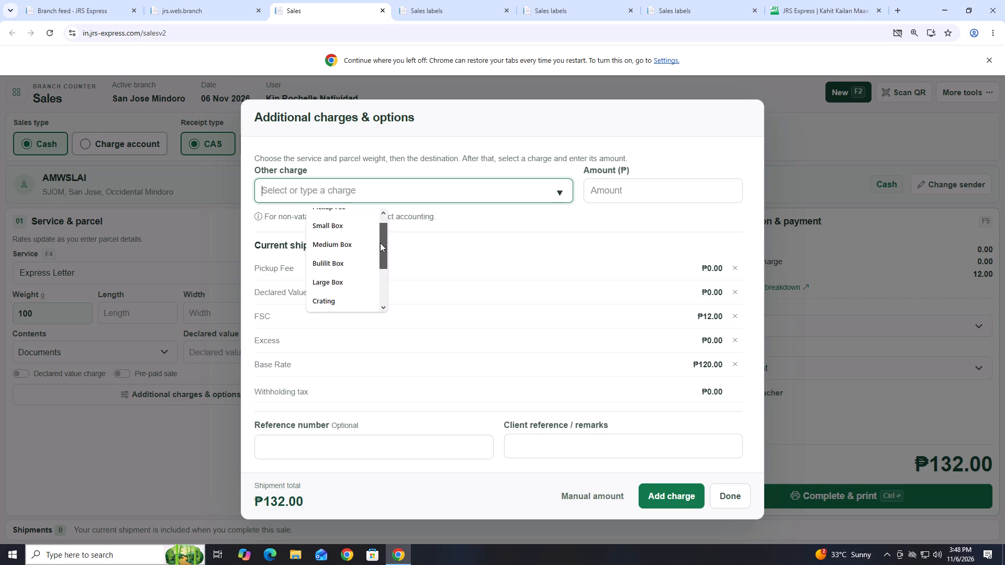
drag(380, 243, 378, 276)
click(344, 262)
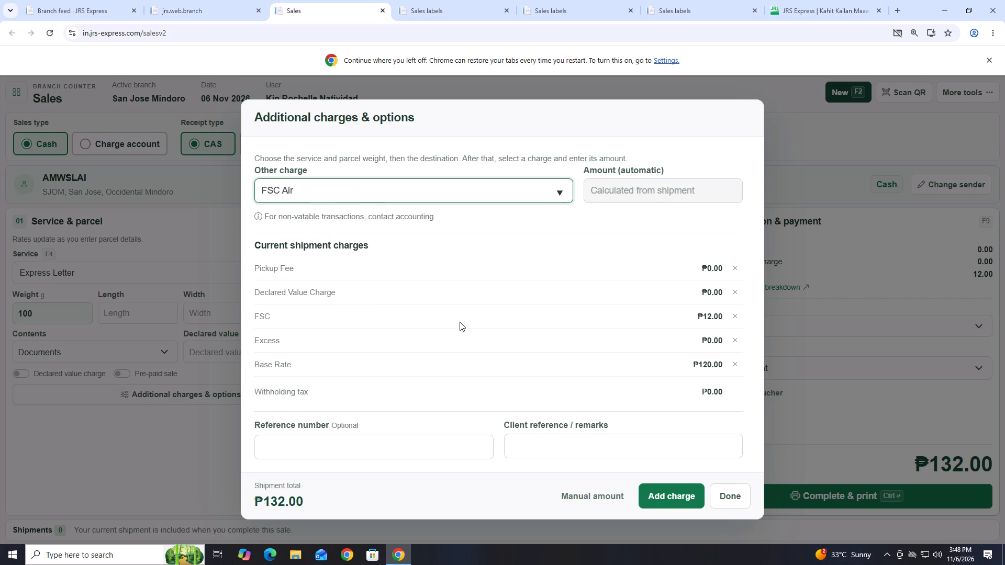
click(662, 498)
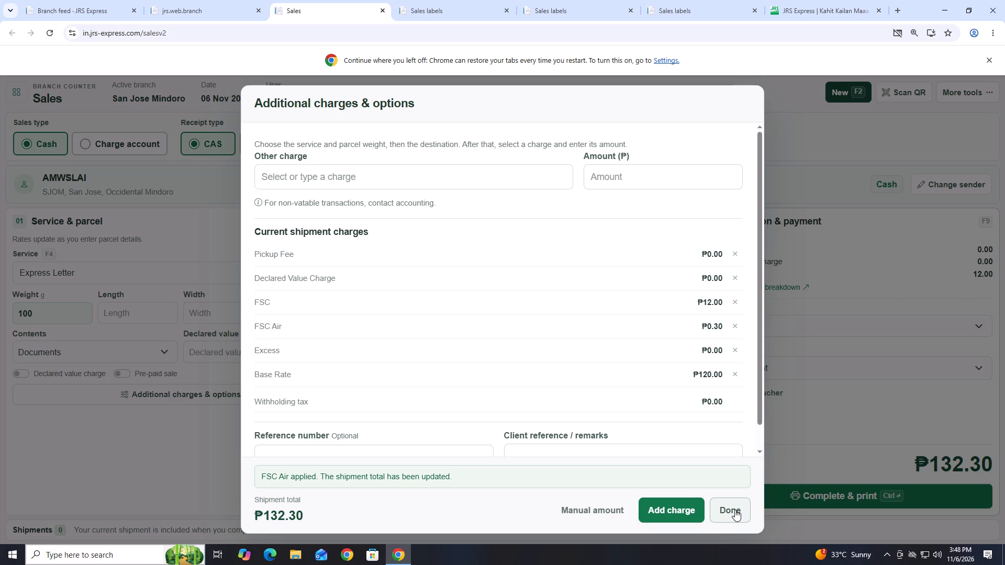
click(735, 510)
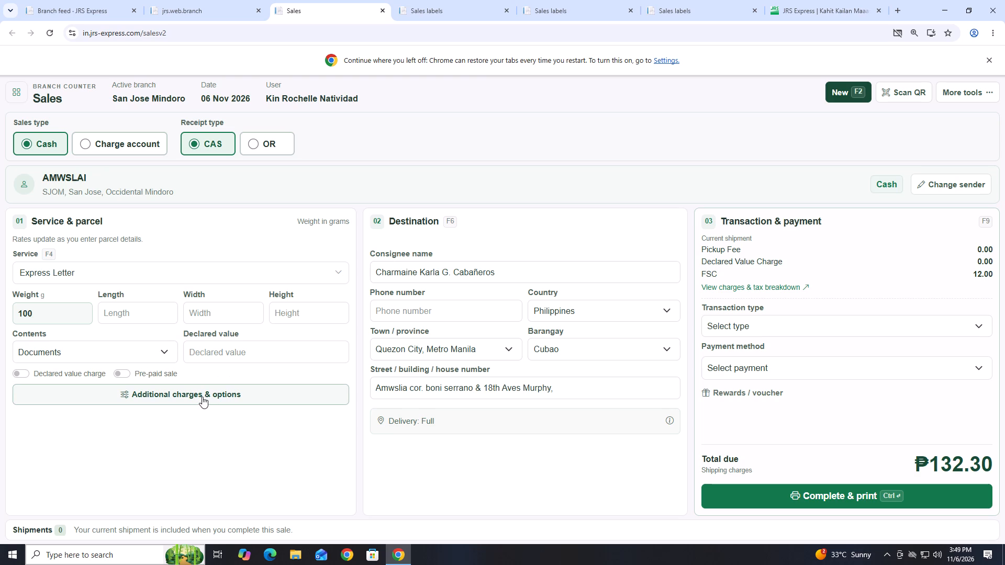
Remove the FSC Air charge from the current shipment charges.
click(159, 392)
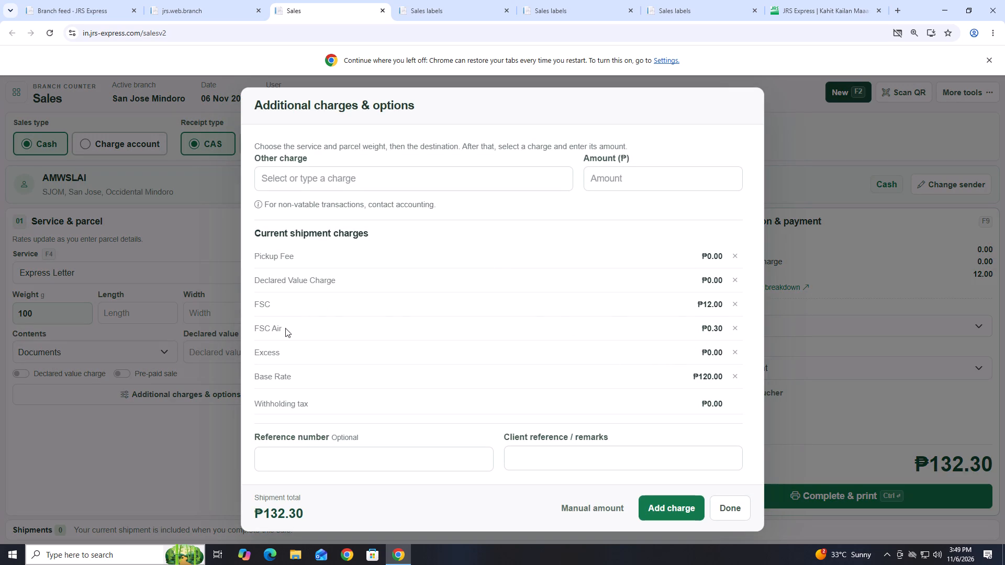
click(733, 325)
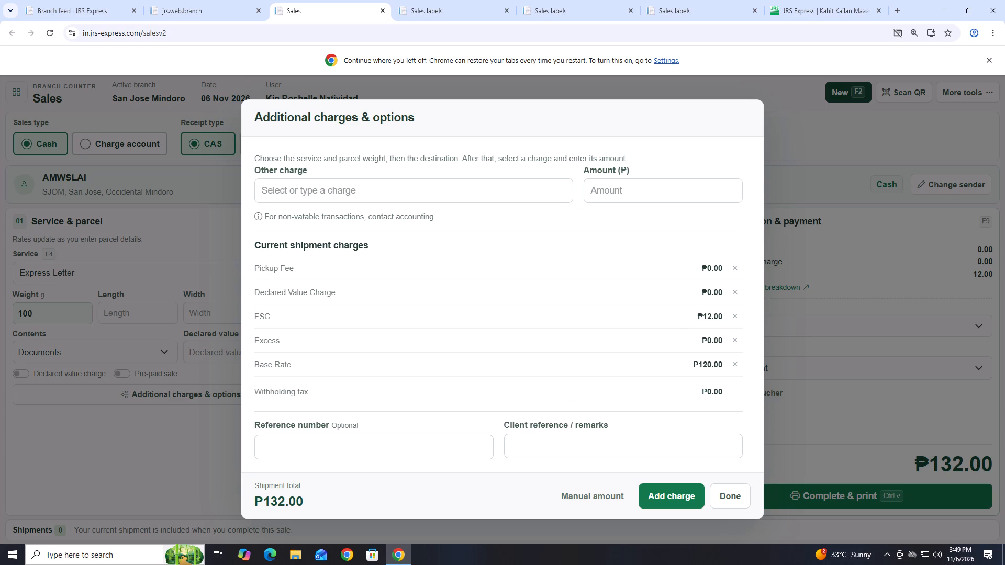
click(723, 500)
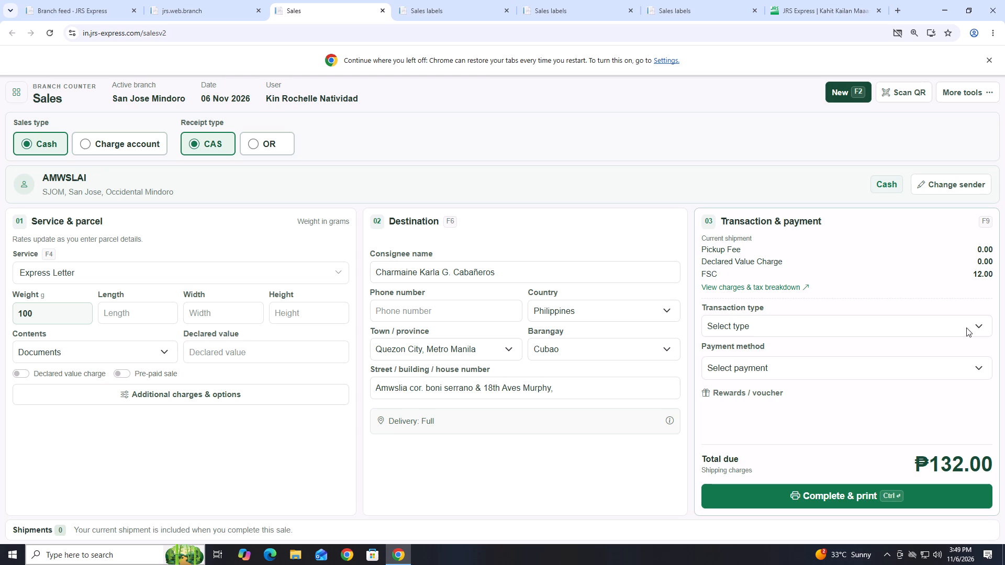
Set the shipment's transaction type to Walk in and the payment method to Cash.
click(980, 325)
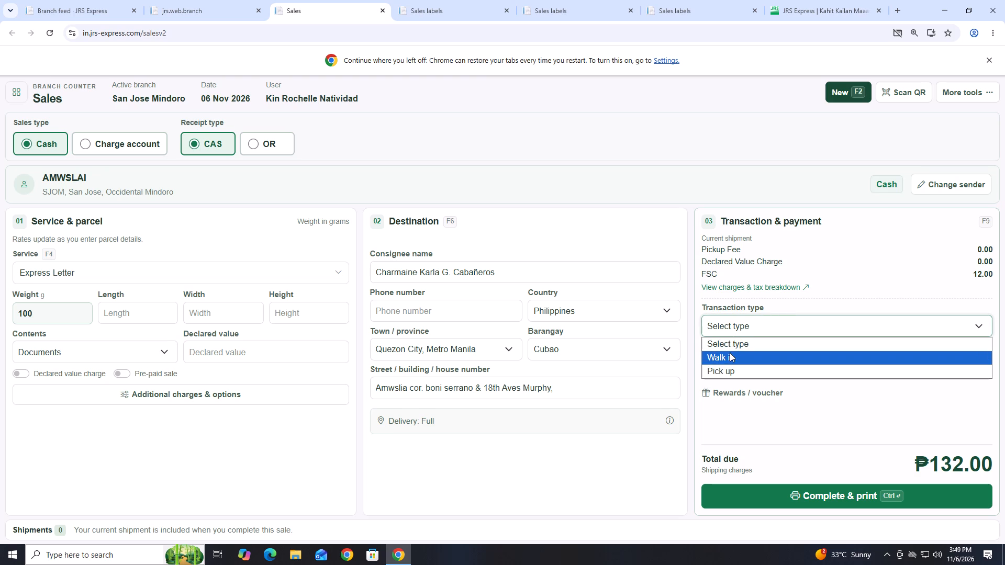
click(730, 357)
click(984, 369)
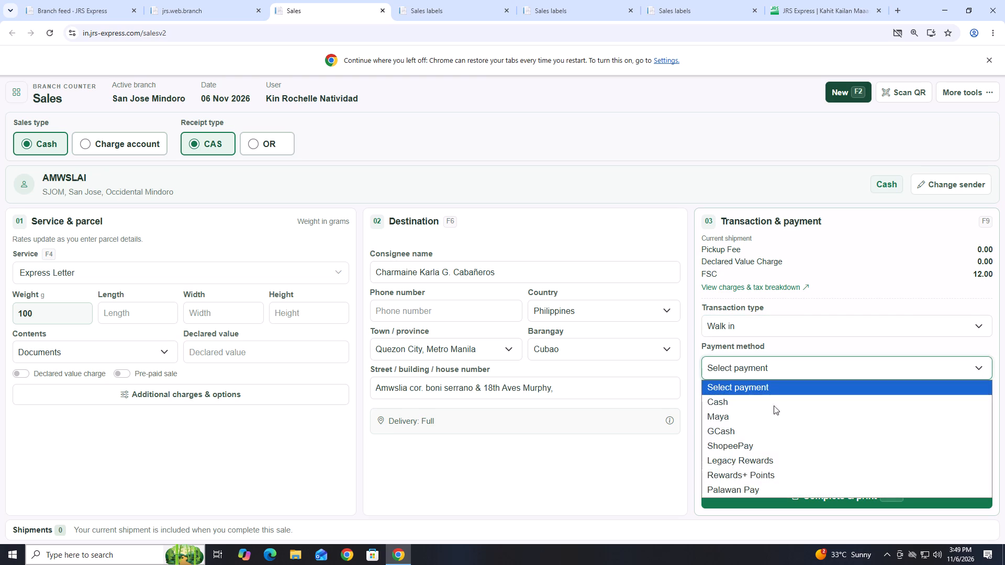
click(738, 399)
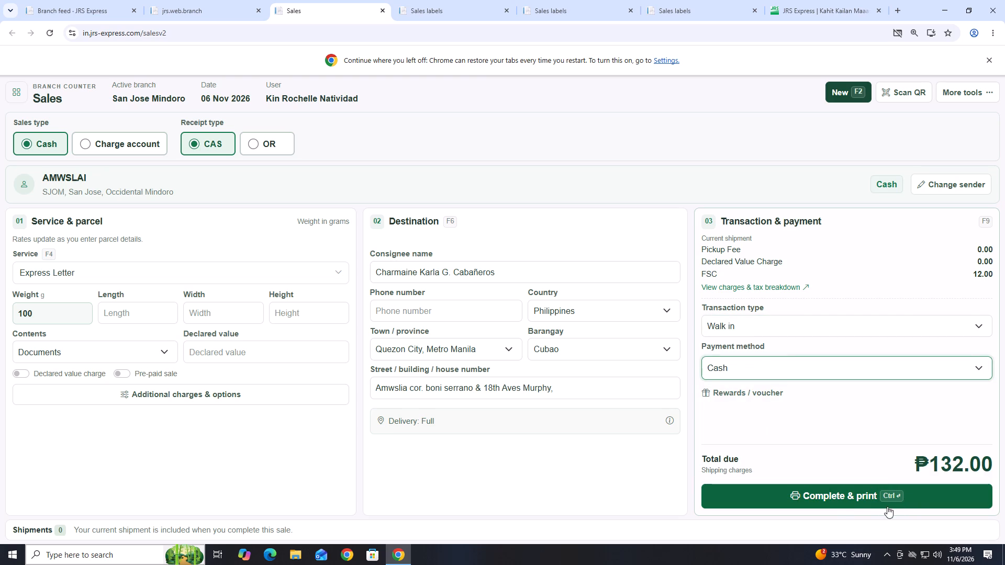
Complete the Express Letter sale and print all its labels on the Xprinter XP-410B.
click(850, 500)
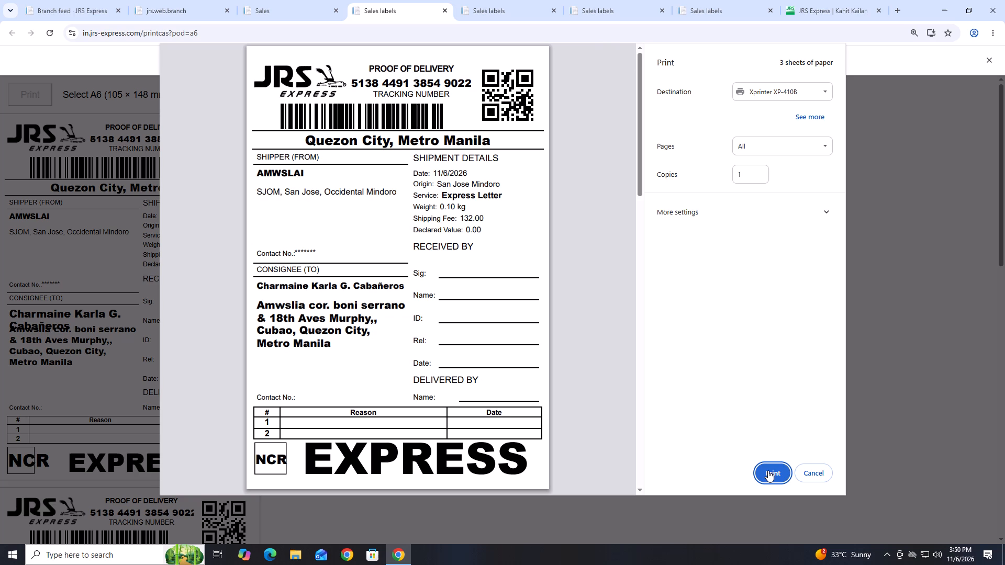
click(768, 469)
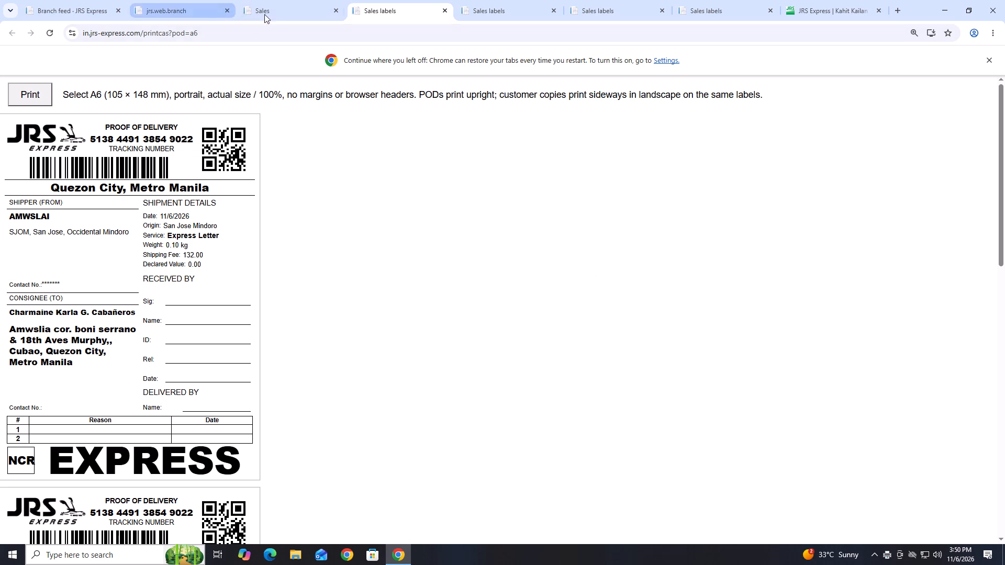
Start another cash sale with AMWSLAI as the sender, using SJOM as the street address.
click(276, 5)
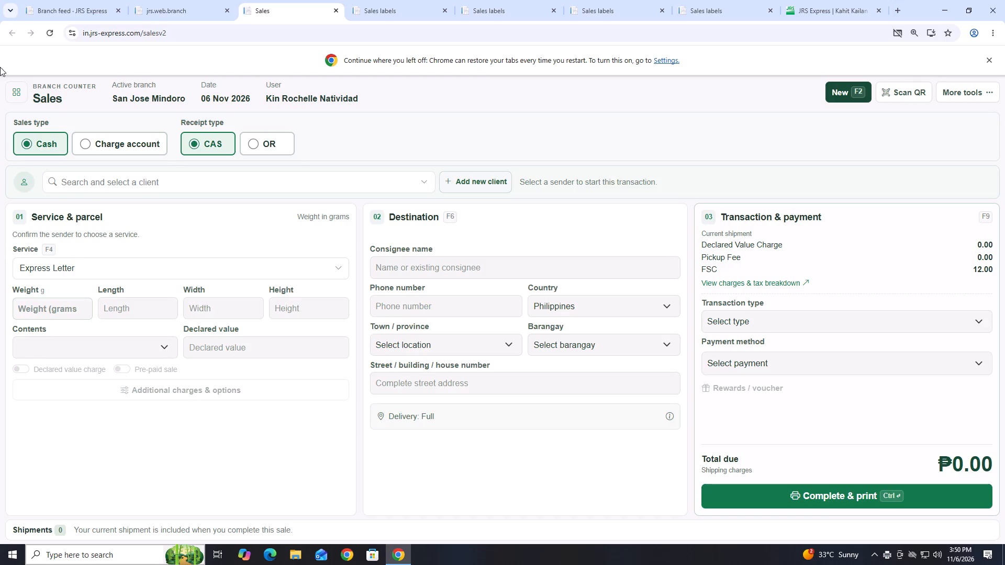
click(76, 185)
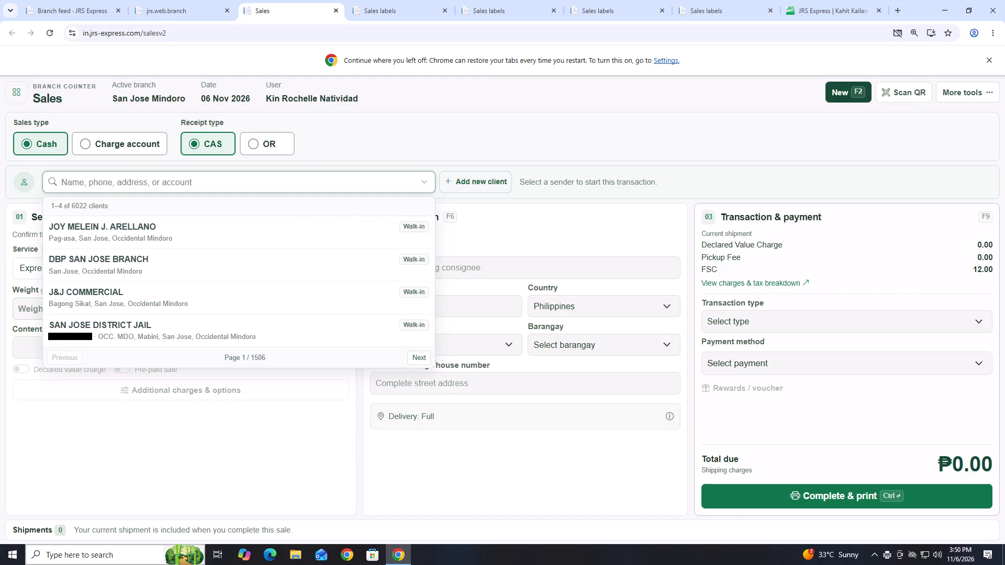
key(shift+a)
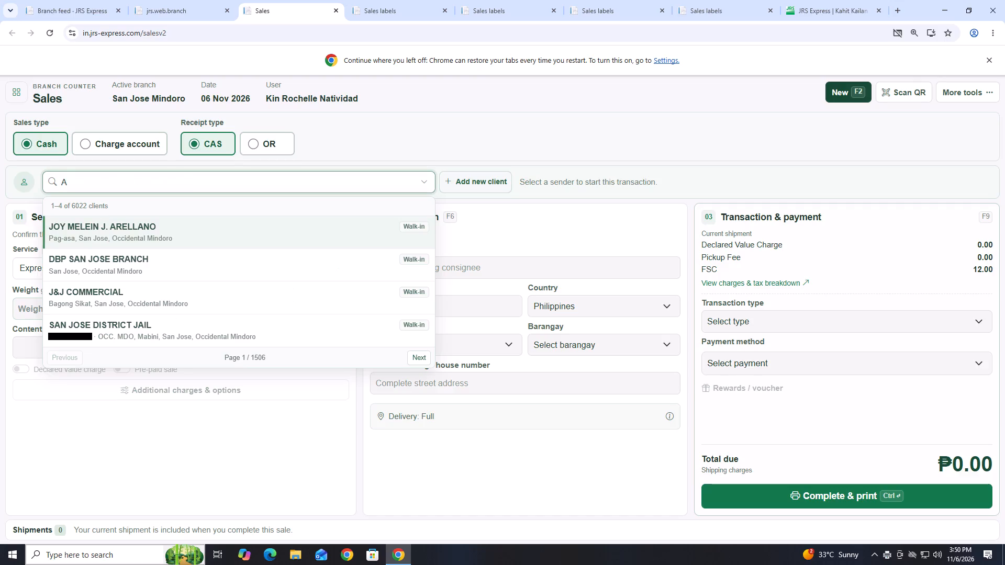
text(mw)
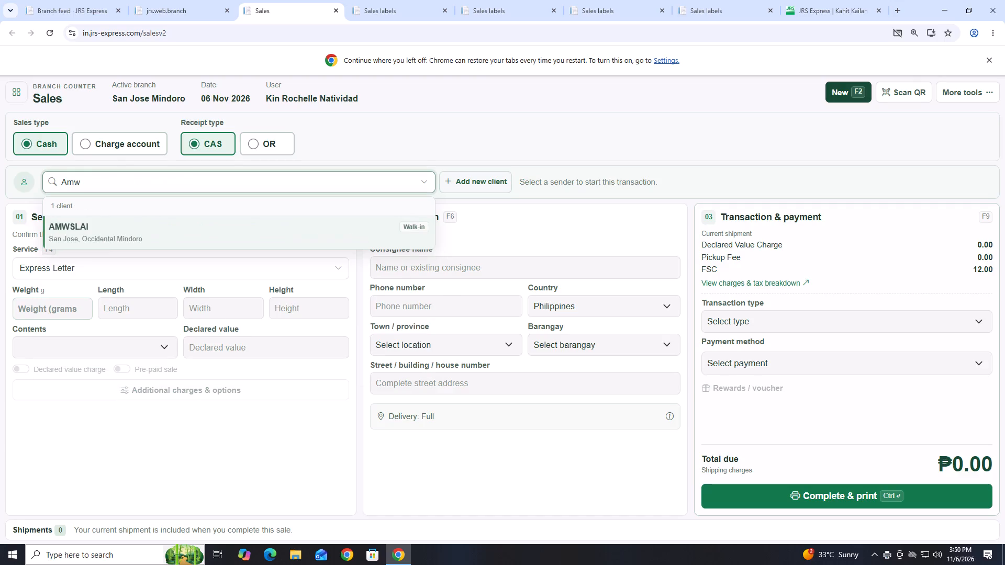
click(90, 232)
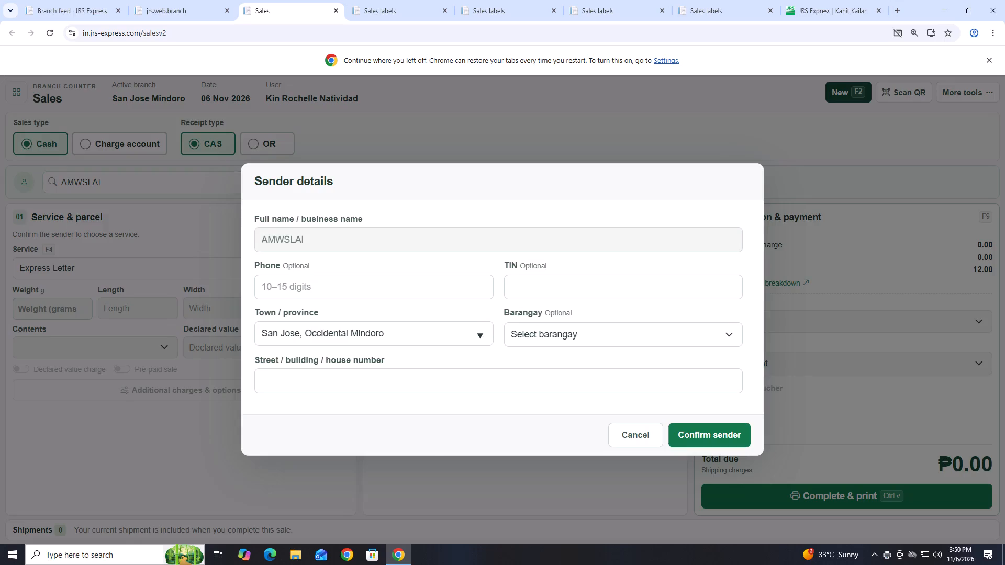
click(378, 380)
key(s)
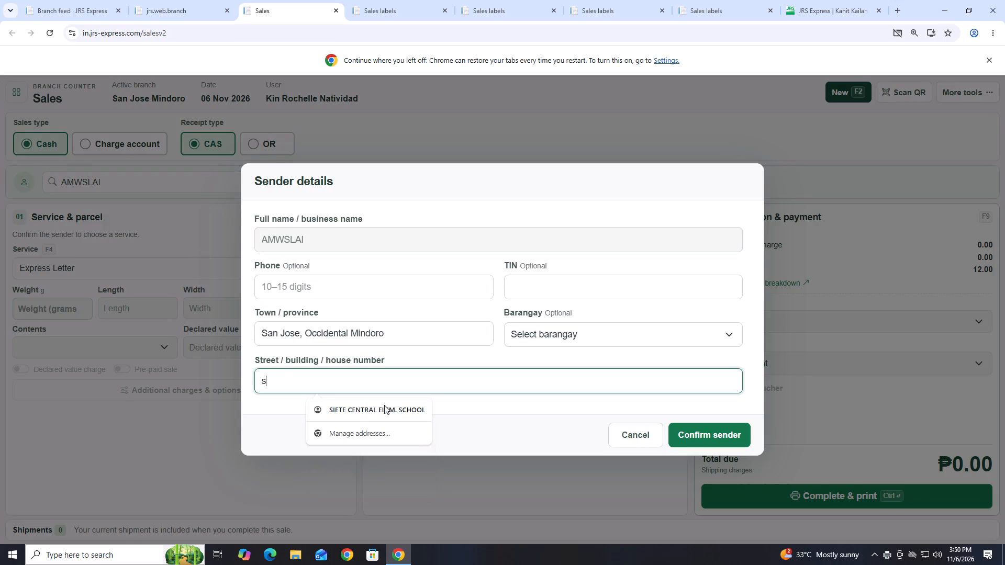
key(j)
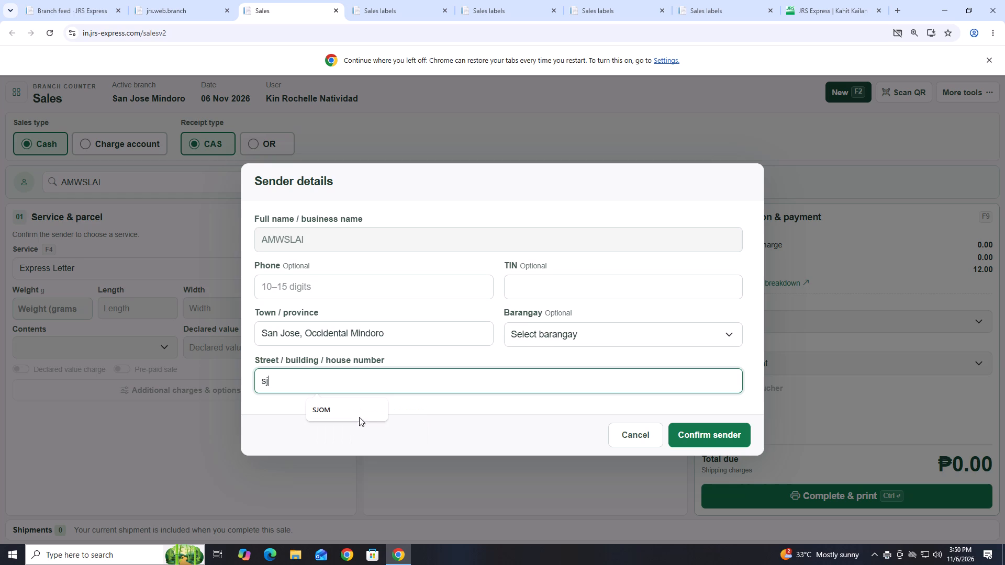
click(353, 413)
click(688, 430)
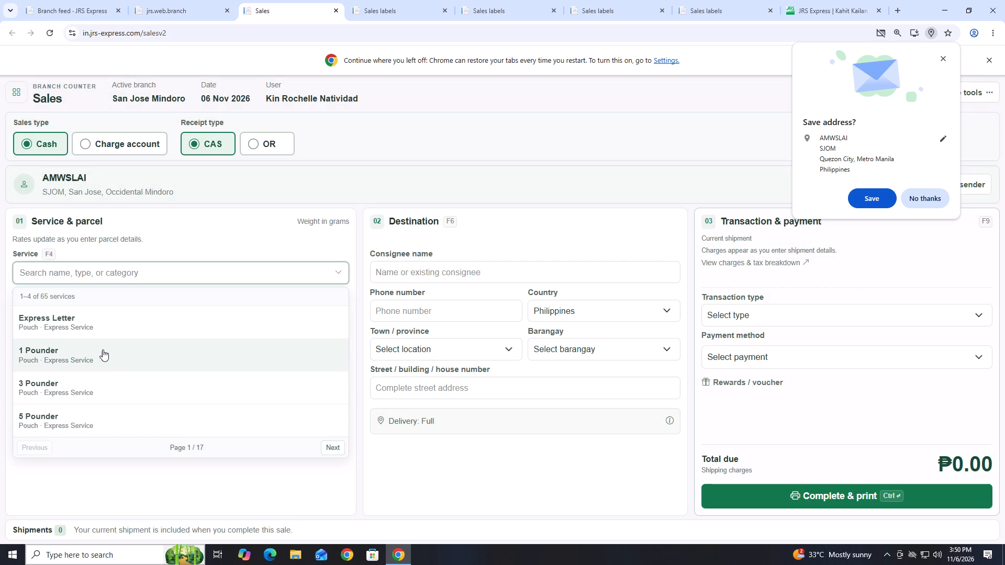
Choose the 3 Pounder service for the parcel and set its contents to Documents.
click(93, 389)
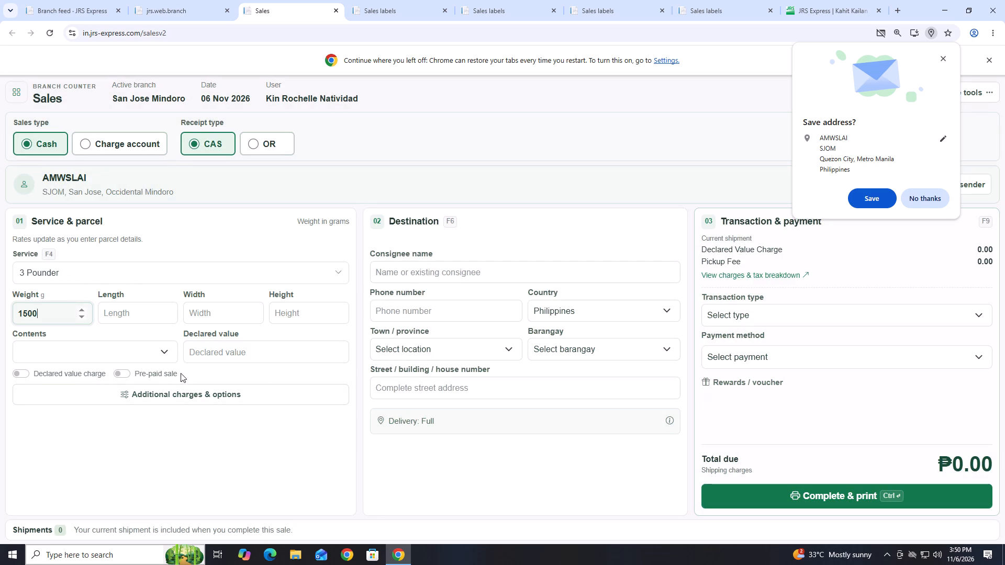
click(165, 353)
click(104, 213)
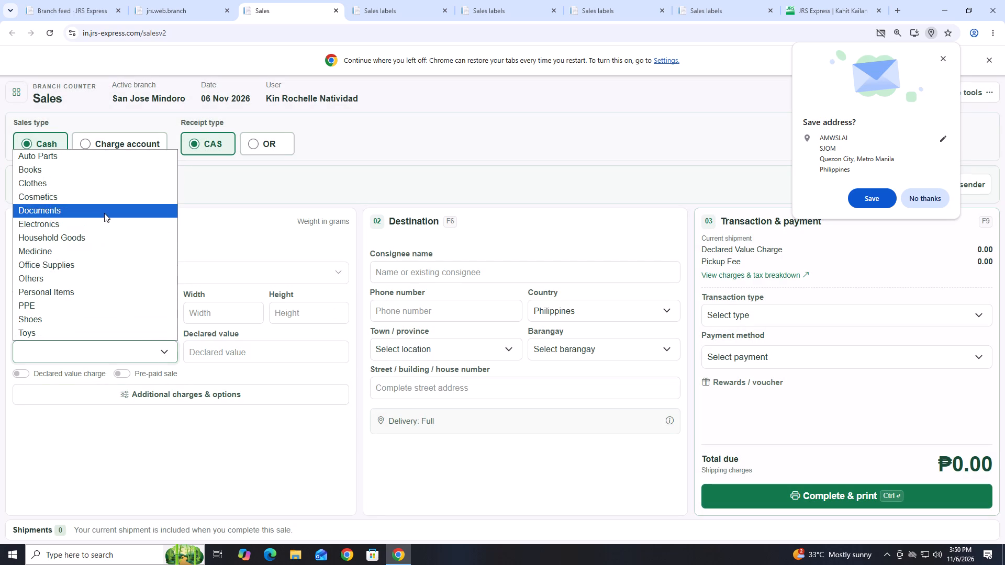
click(419, 275)
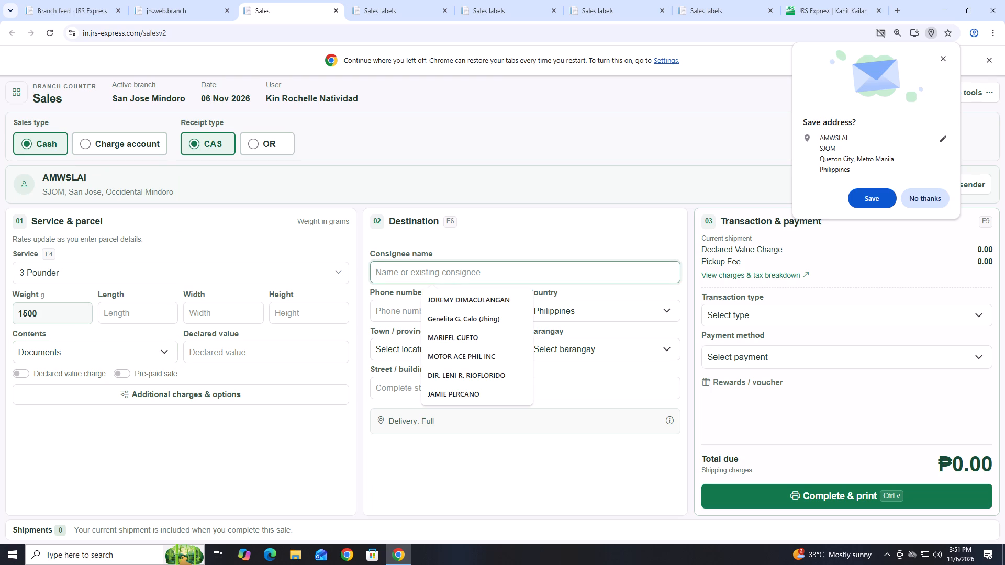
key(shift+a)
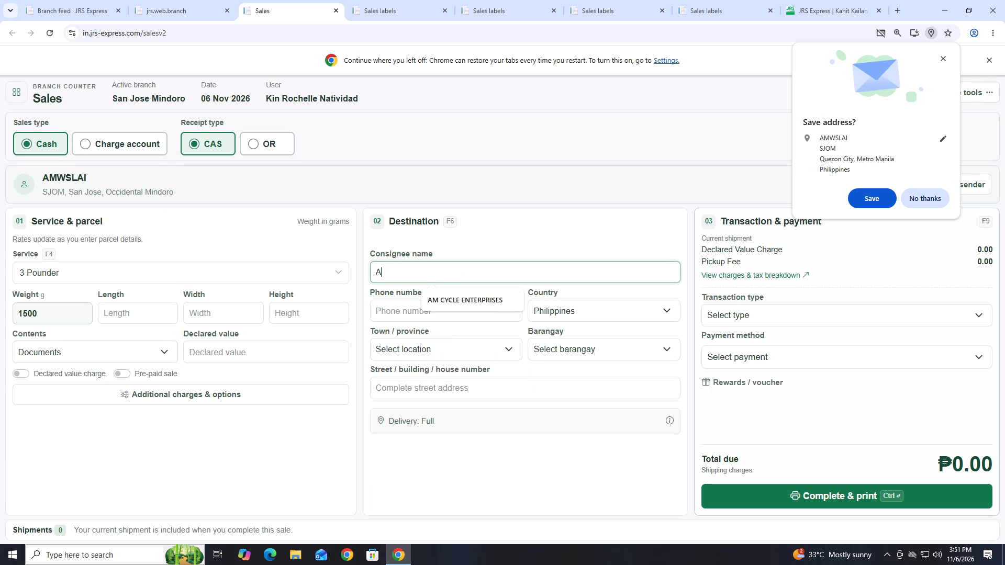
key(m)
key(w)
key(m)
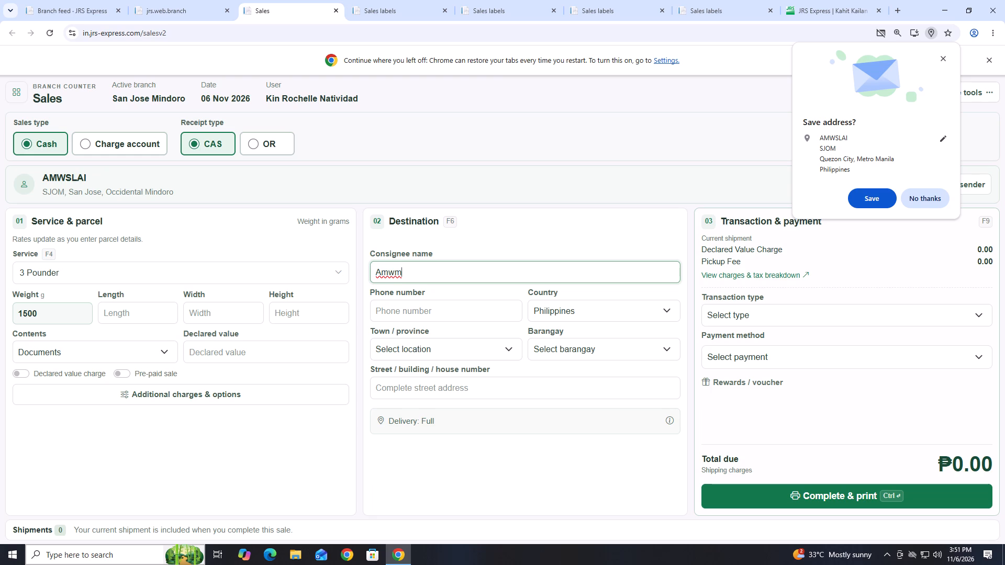
key(BackSpace)
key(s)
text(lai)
click(450, 281)
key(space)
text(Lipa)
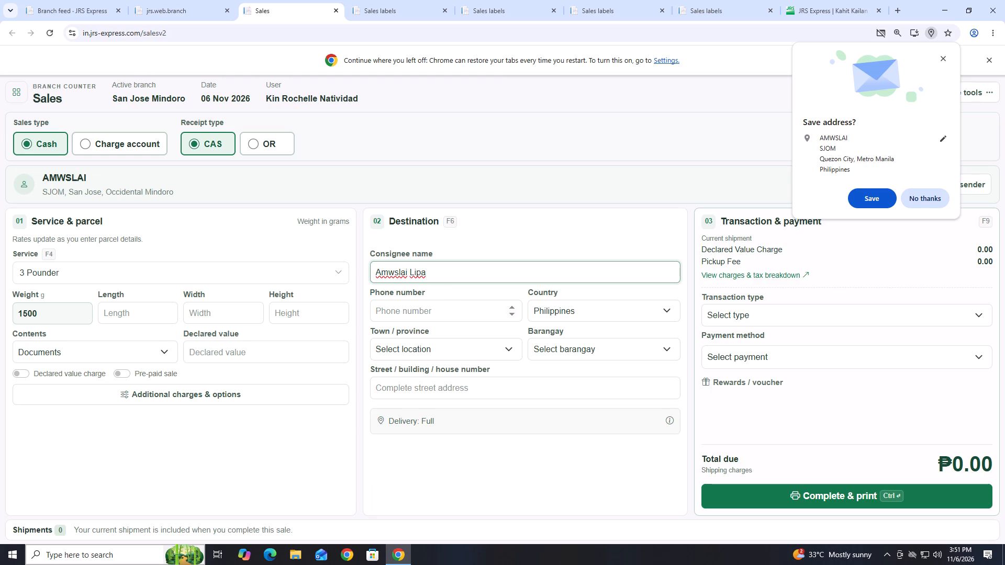
Set the destination town to Lipa City, Batangas and the barangay to Sico.
click(498, 347)
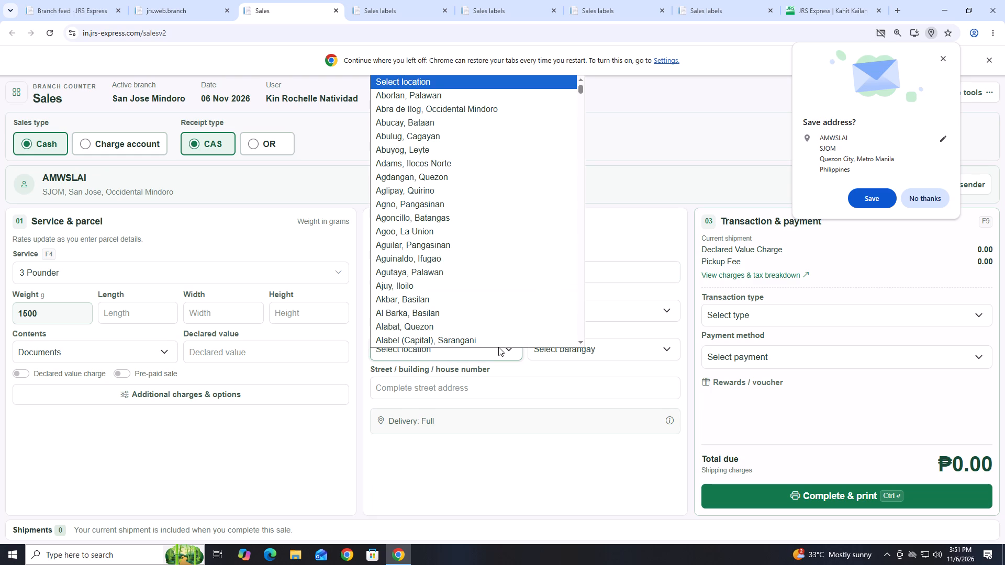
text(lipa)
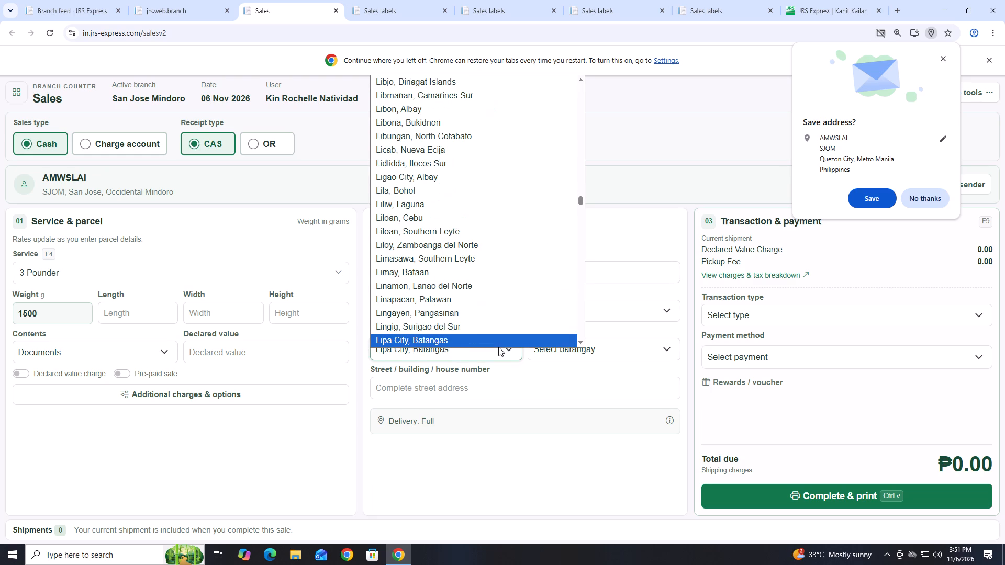
click(451, 337)
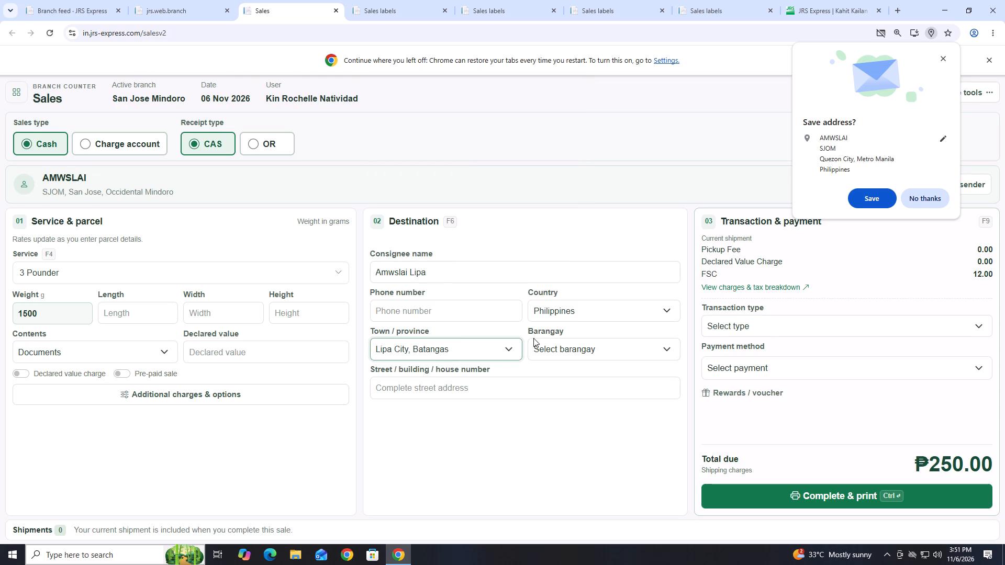
click(600, 345)
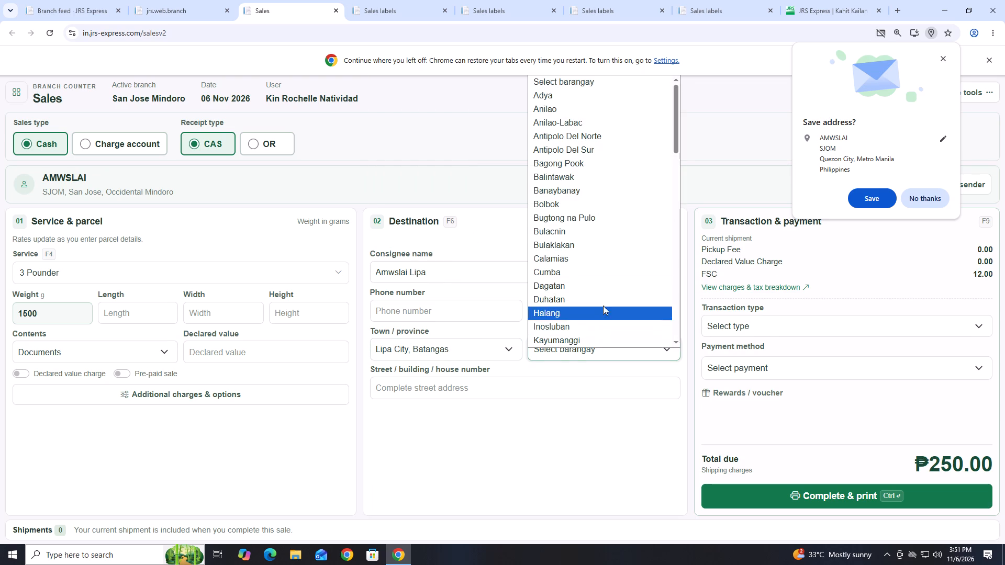
scroll(568, 268, down, 6)
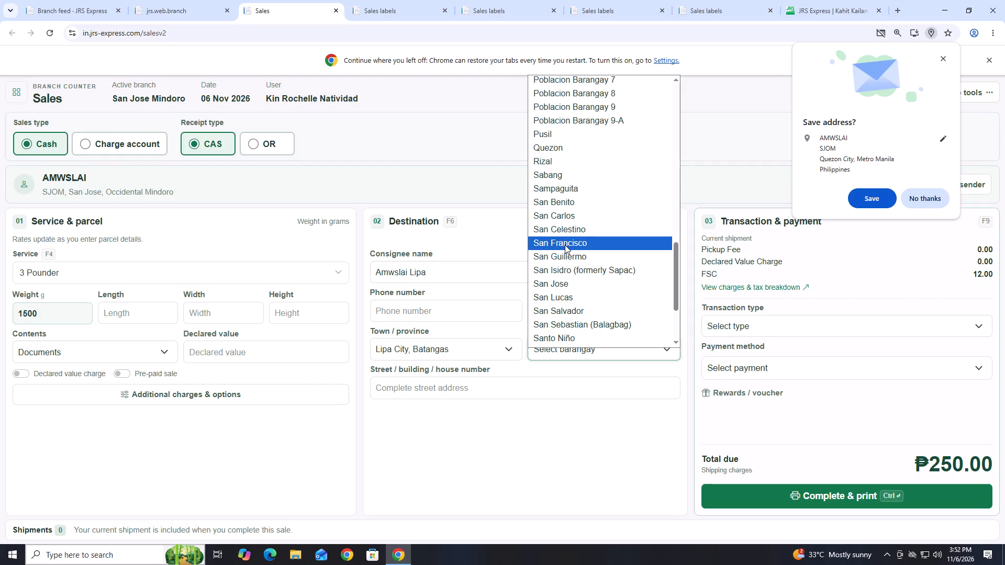
scroll(565, 245, down, 1)
click(557, 260)
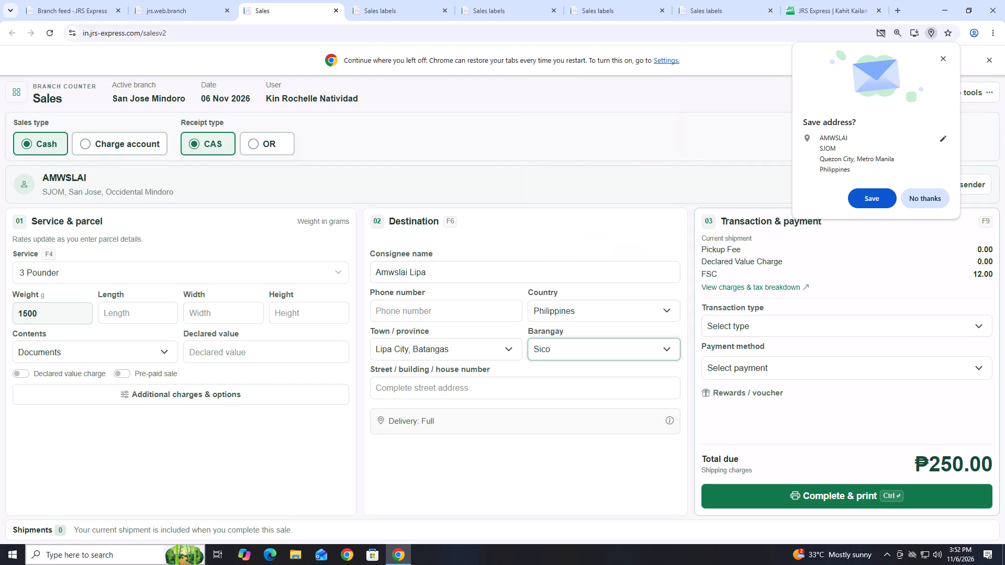
Enter National Highway Brgy. as the consignee's street address in the destination details.
click(427, 394)
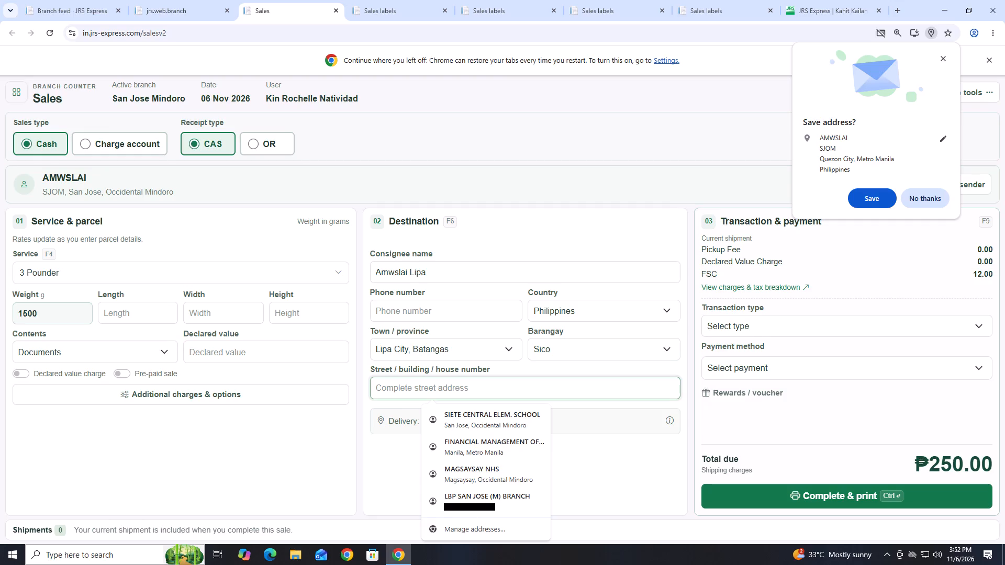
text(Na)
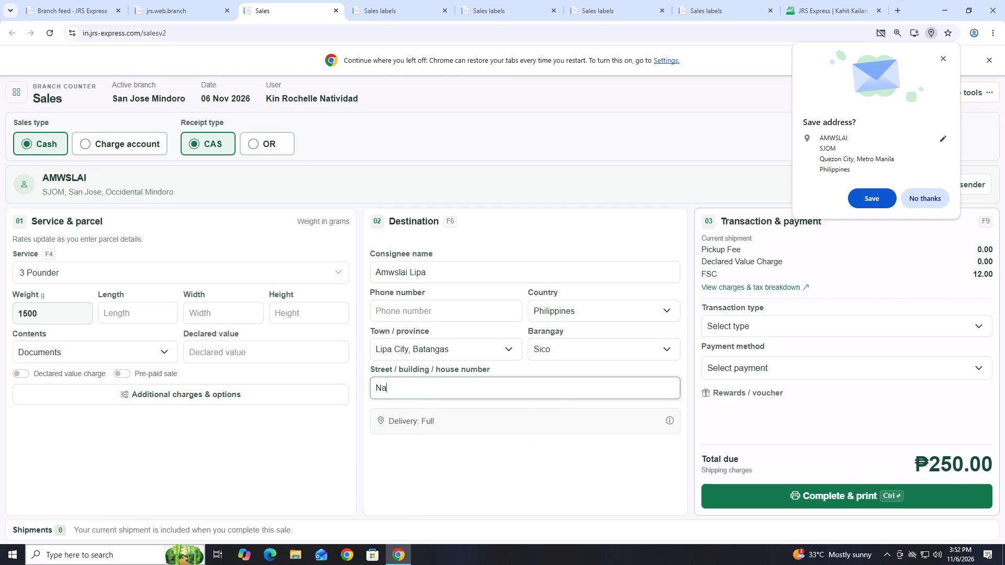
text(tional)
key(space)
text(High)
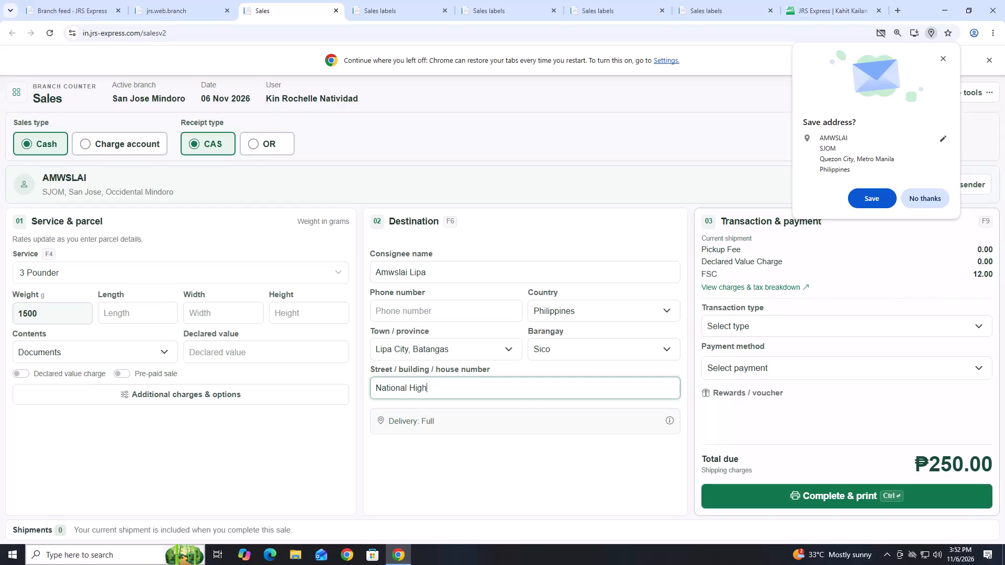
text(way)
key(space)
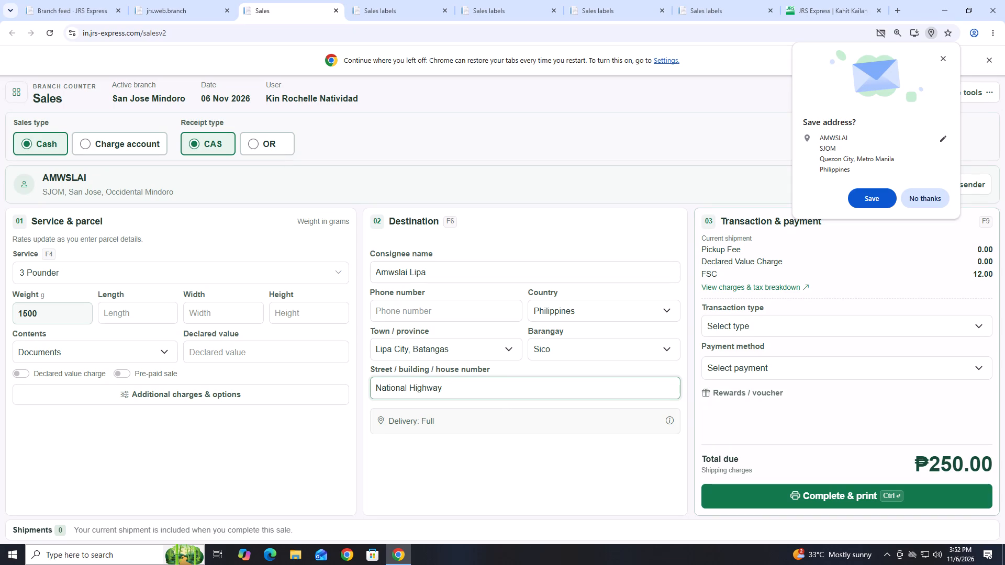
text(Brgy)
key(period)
Set the transaction type to Walk in and the payment method to Cash.
click(980, 321)
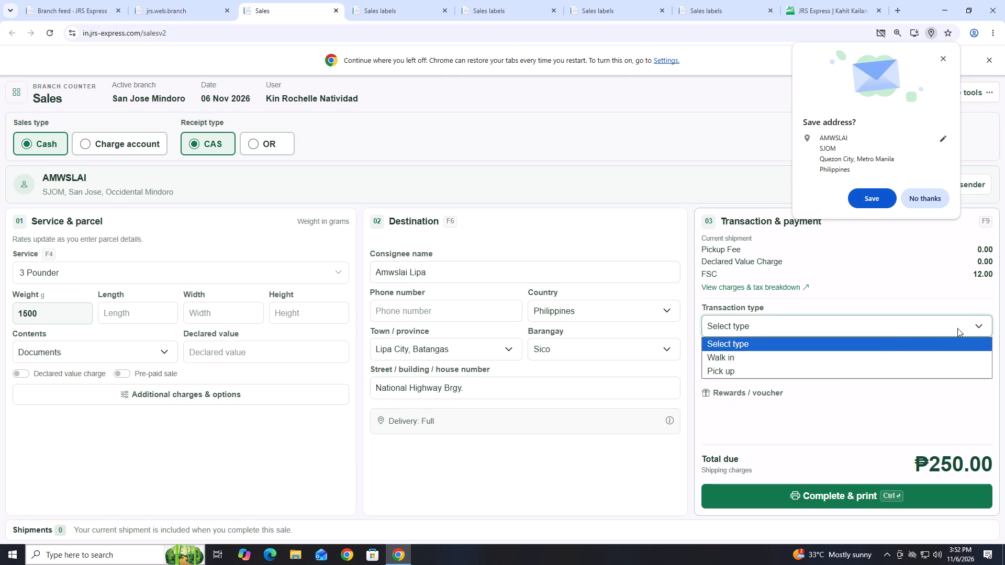
click(838, 363)
click(982, 369)
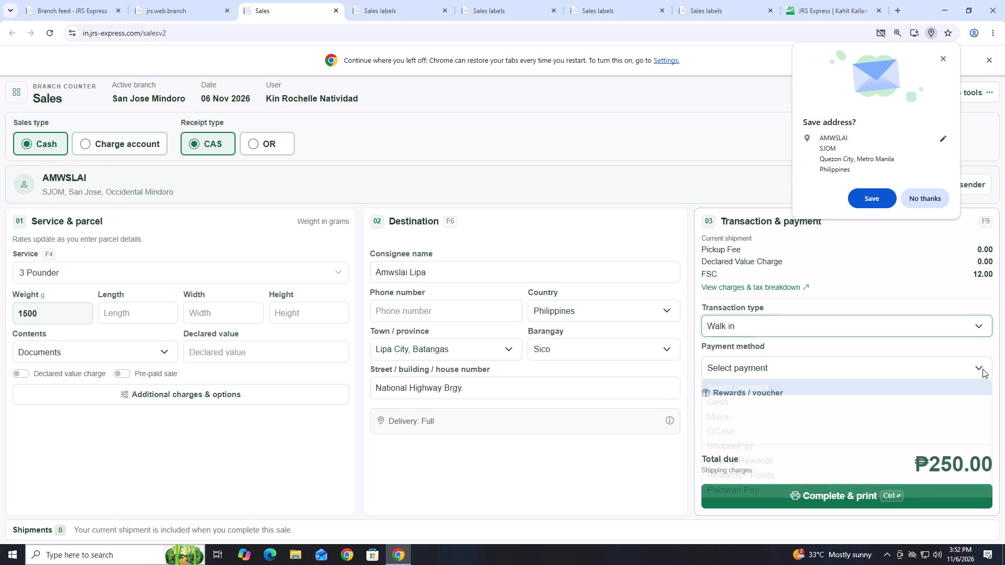
click(768, 401)
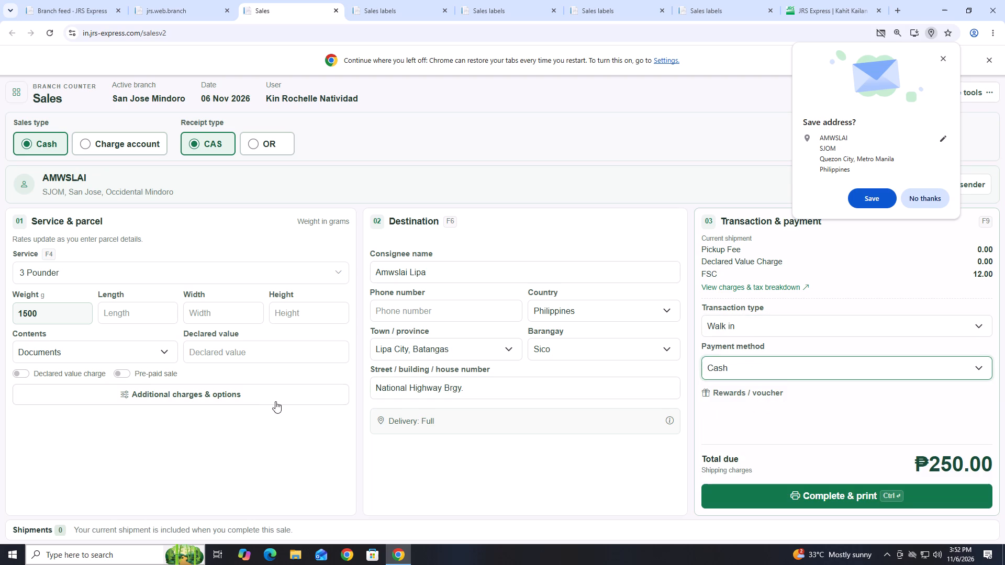
Add the FSC Air charge to the shipment's additional charges and return to the sale.
click(253, 398)
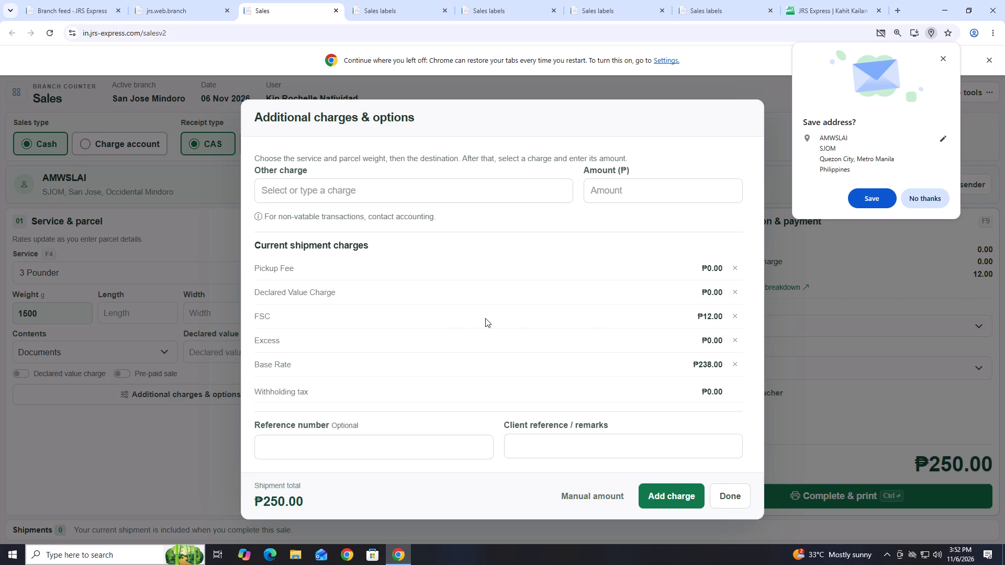
click(559, 190)
drag(383, 240, 384, 241)
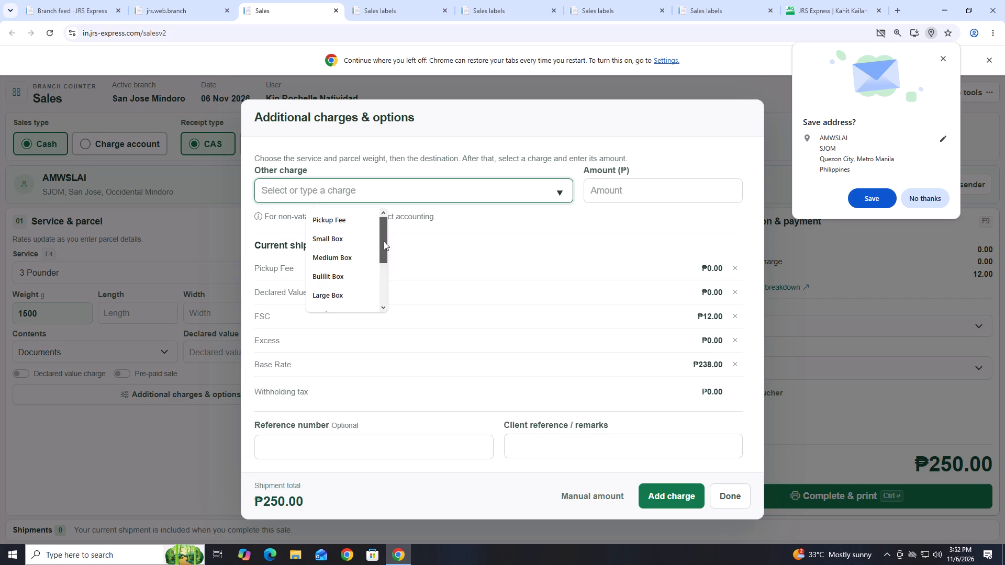
drag(384, 241, 374, 281)
click(325, 263)
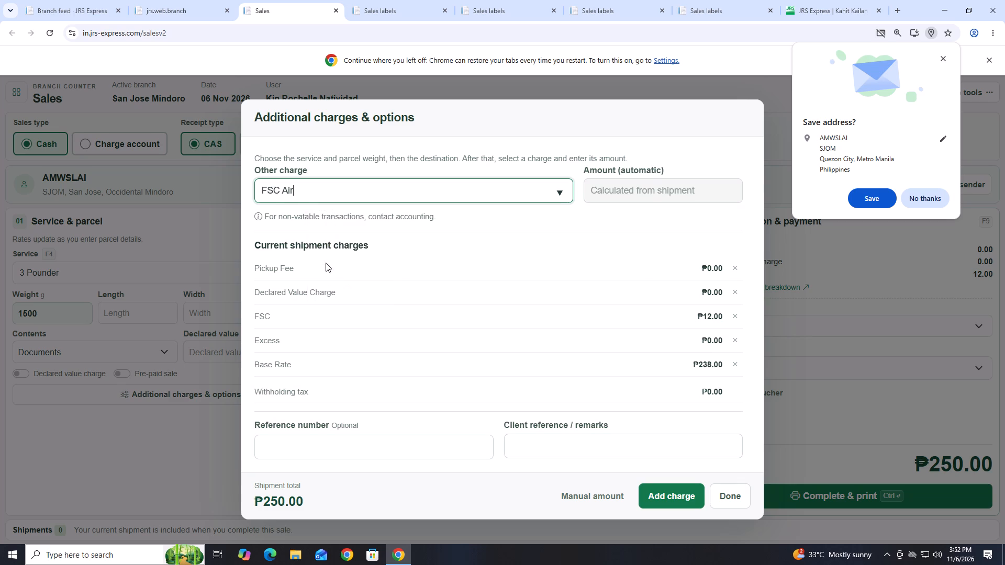
click(669, 495)
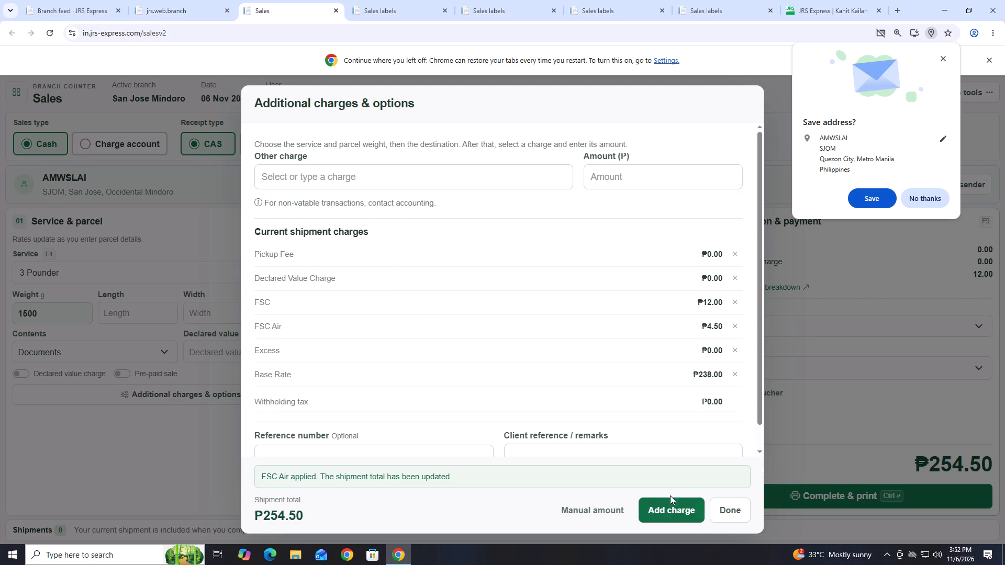
click(723, 511)
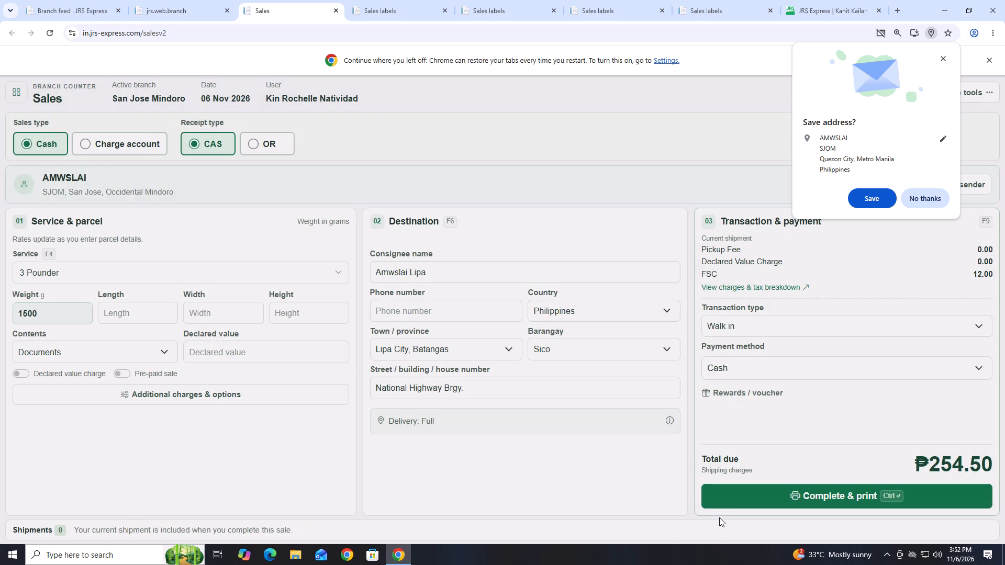
Complete the sale and print one copy of all its label pages on the Xprinter XP-410B.
click(833, 491)
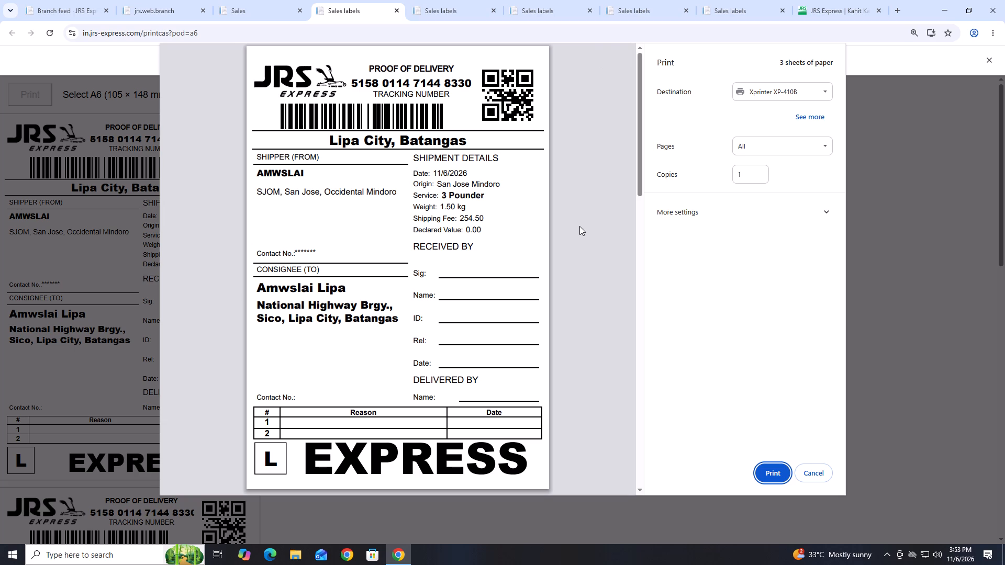
click(779, 471)
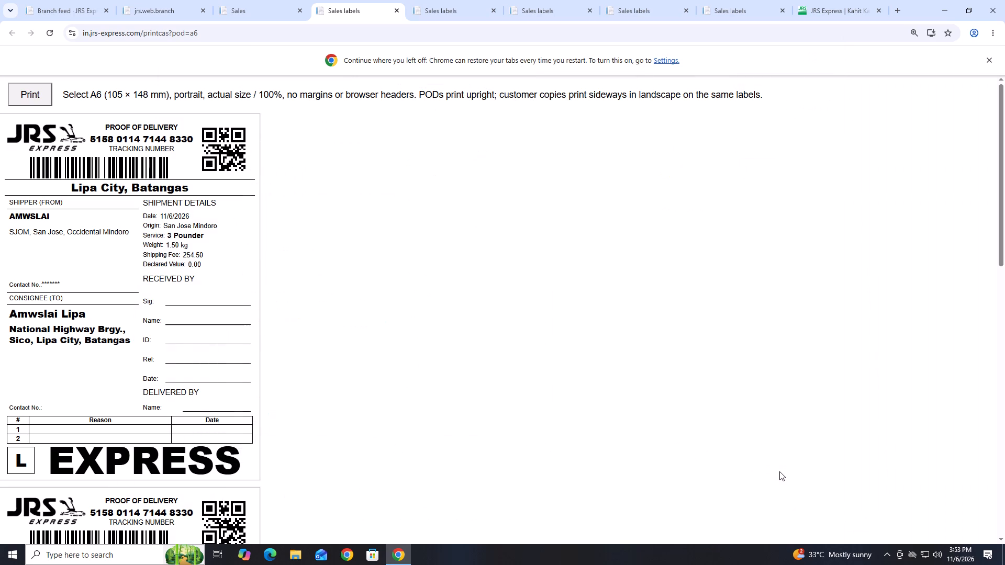
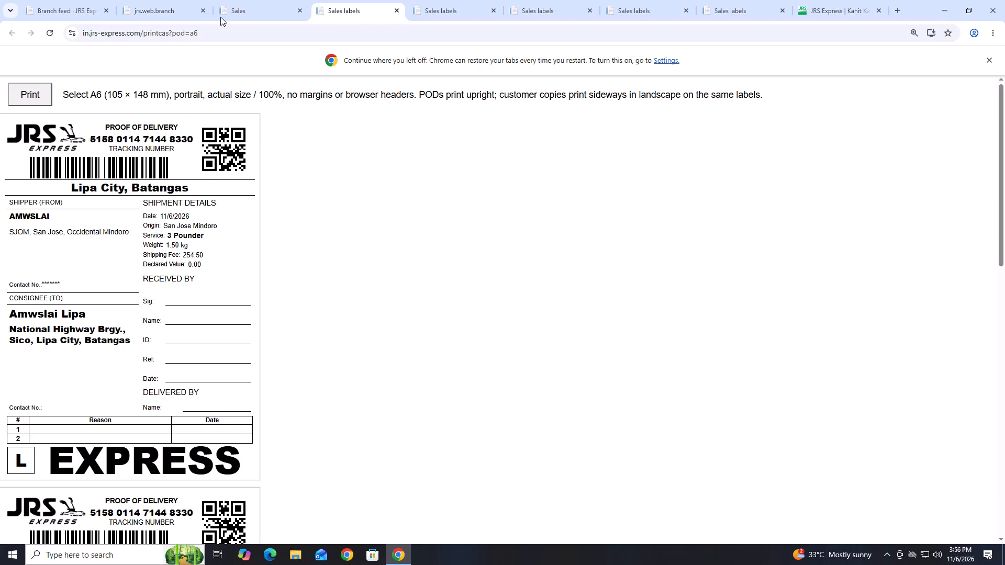
click(278, 8)
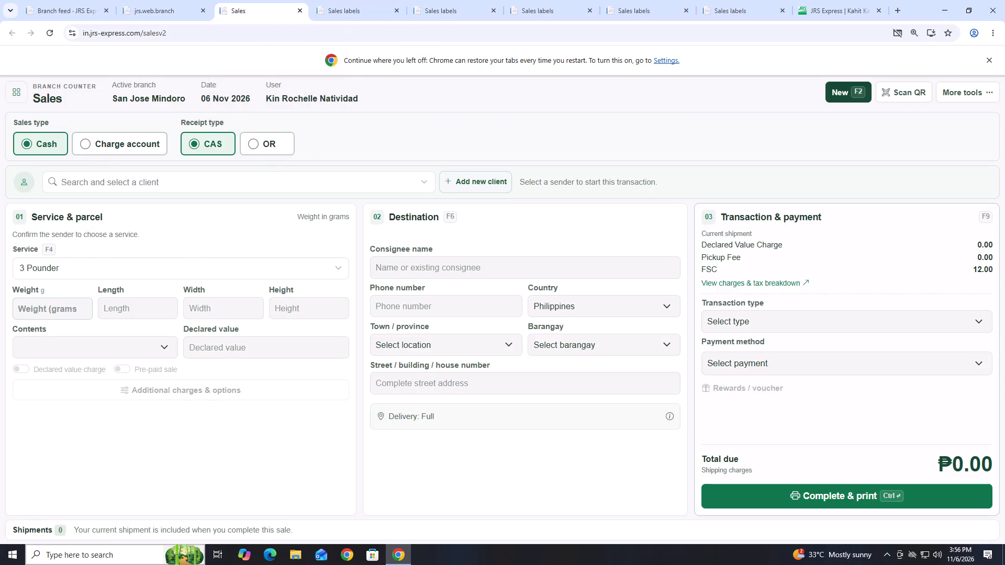
click(82, 183)
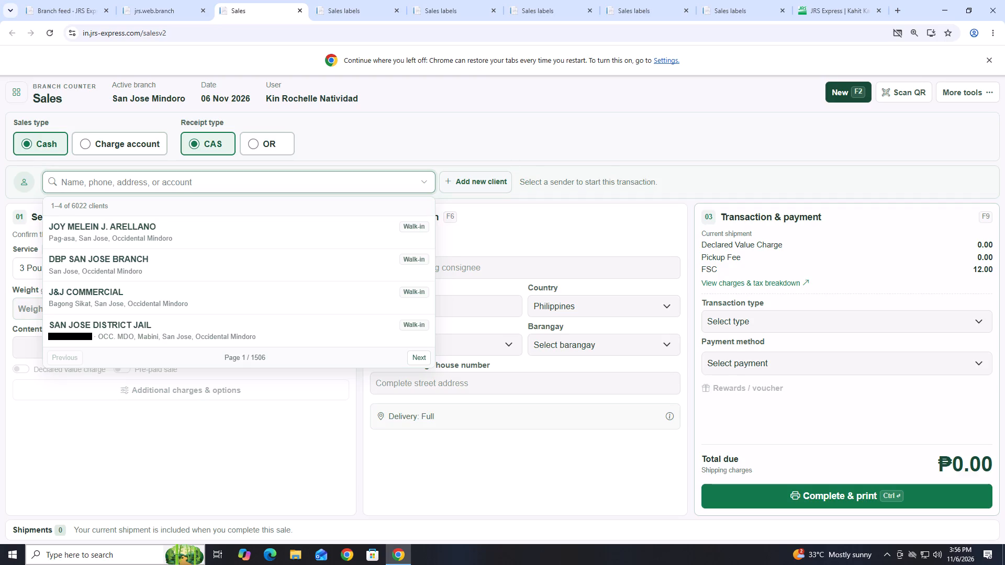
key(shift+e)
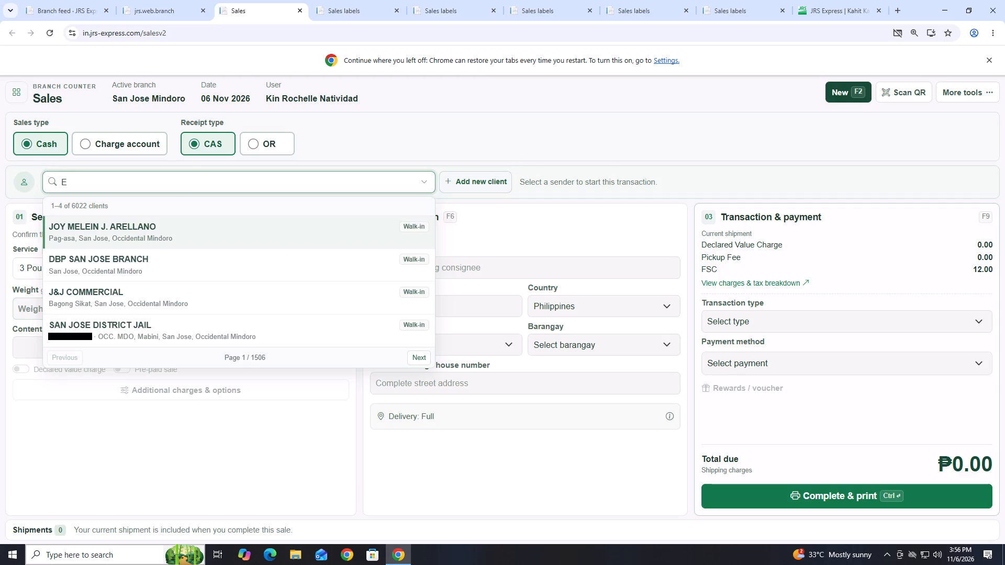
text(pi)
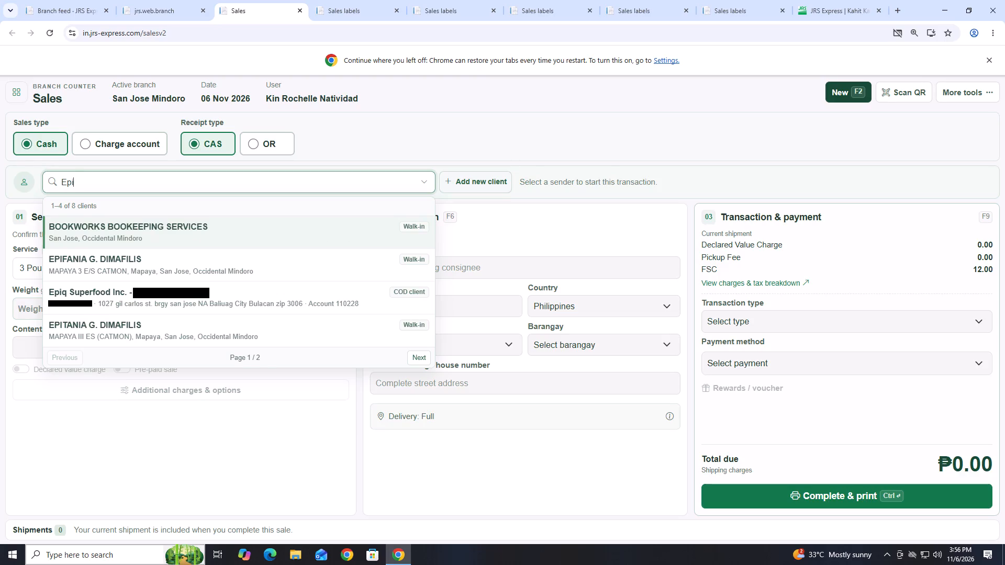
click(75, 269)
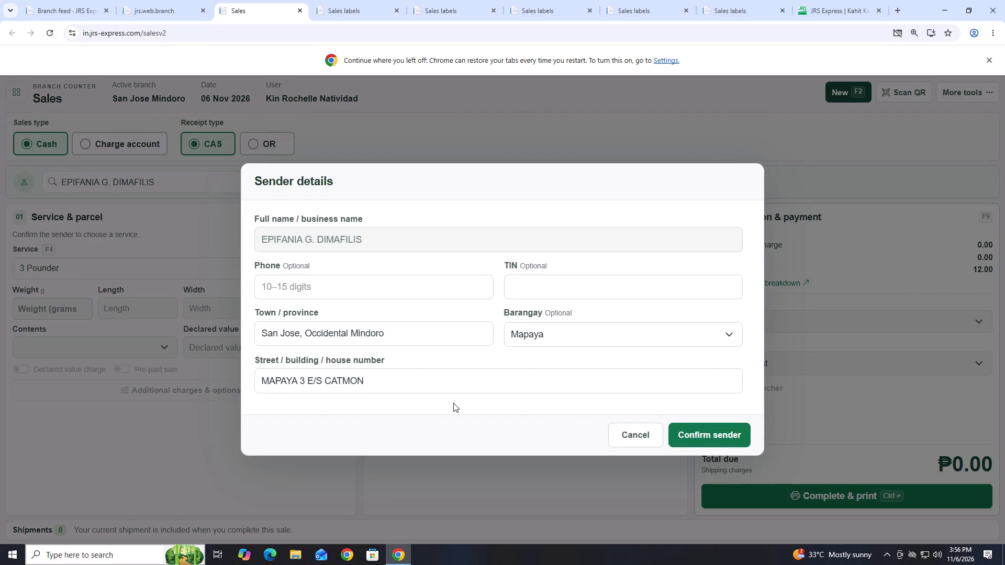
click(691, 433)
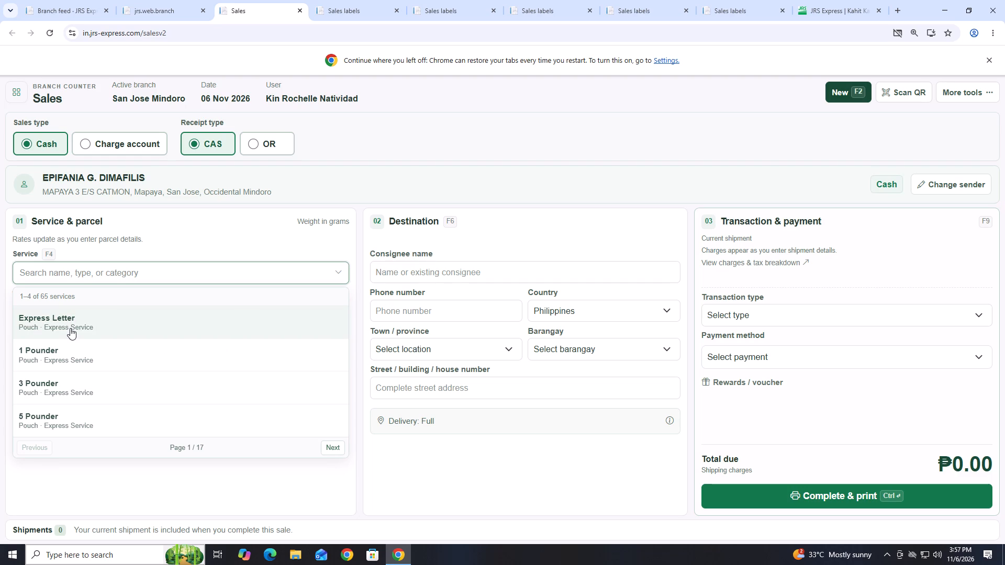
Set the shipment's service to 3 Pounder and its contents to Documents.
click(99, 385)
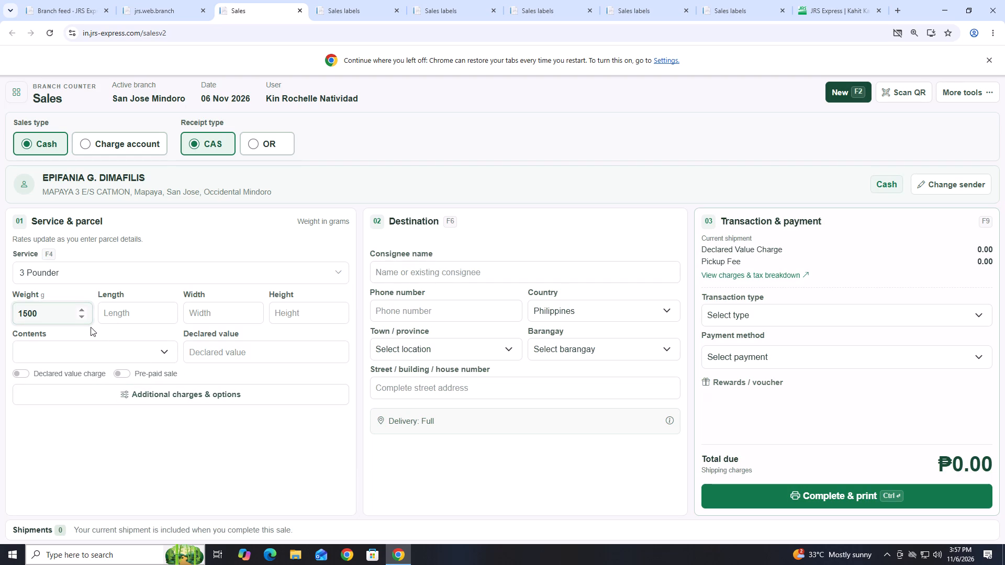
click(164, 349)
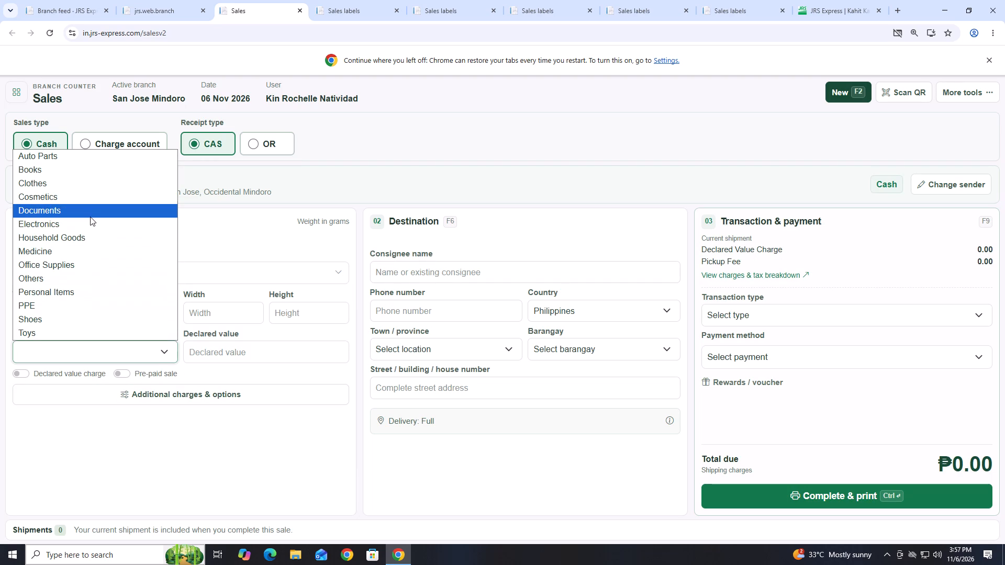
click(92, 212)
Enter the consignee's full name followed by the title CESO VI in the destination details.
click(402, 273)
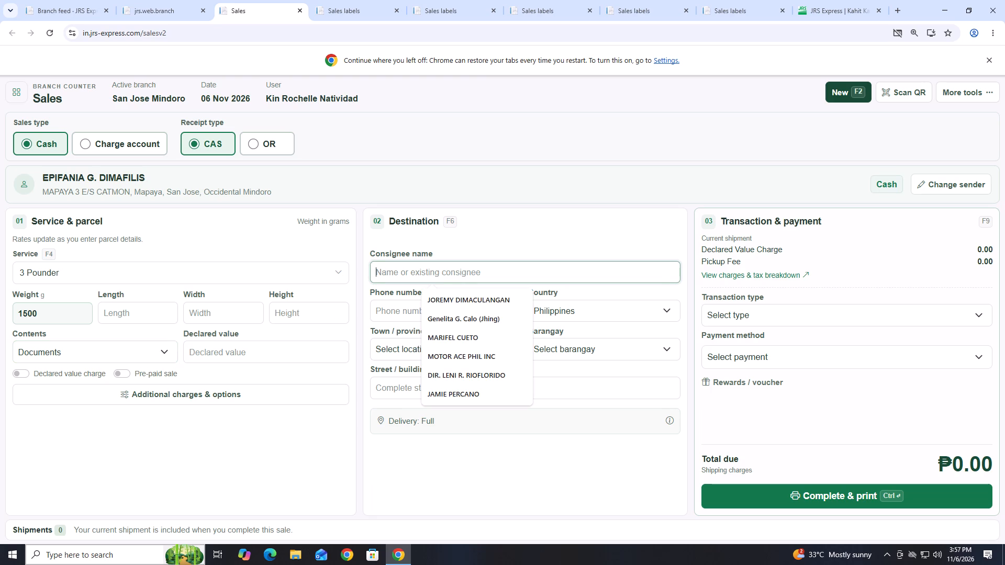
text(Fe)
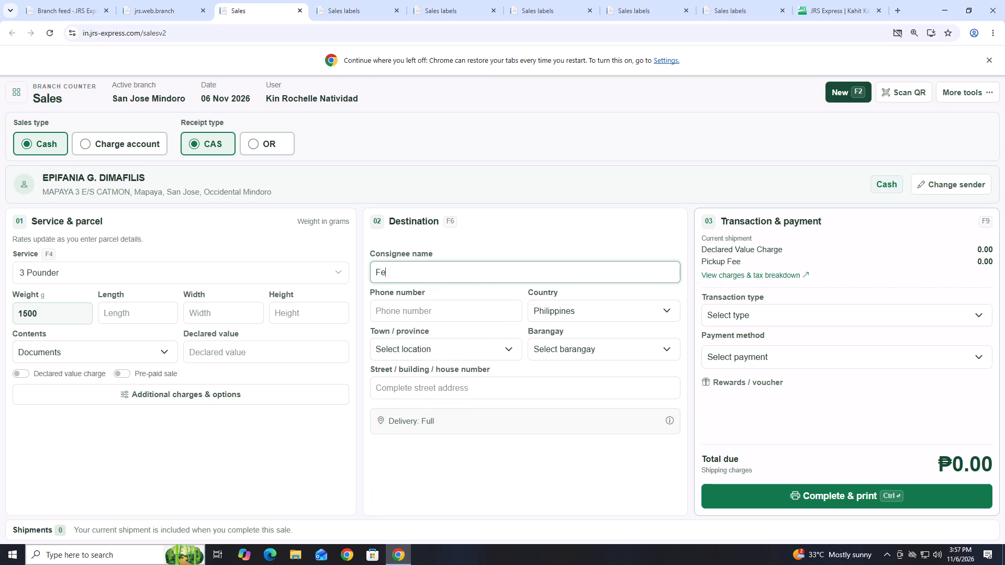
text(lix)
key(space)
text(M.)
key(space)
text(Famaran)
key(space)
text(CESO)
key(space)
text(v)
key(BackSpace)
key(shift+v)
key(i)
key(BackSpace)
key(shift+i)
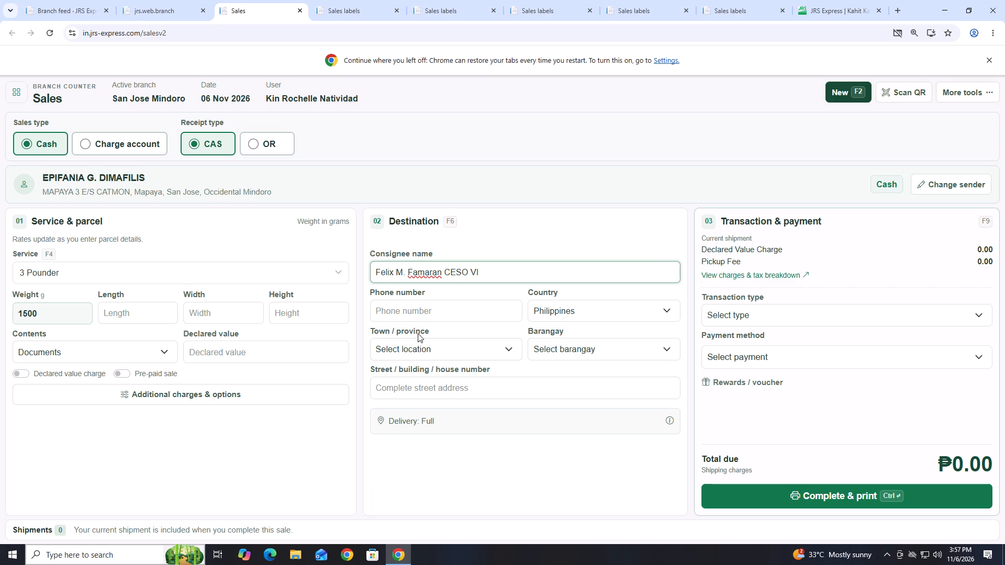
Set the destination town and province to Mamburao, Occidental Mindoro.
click(506, 348)
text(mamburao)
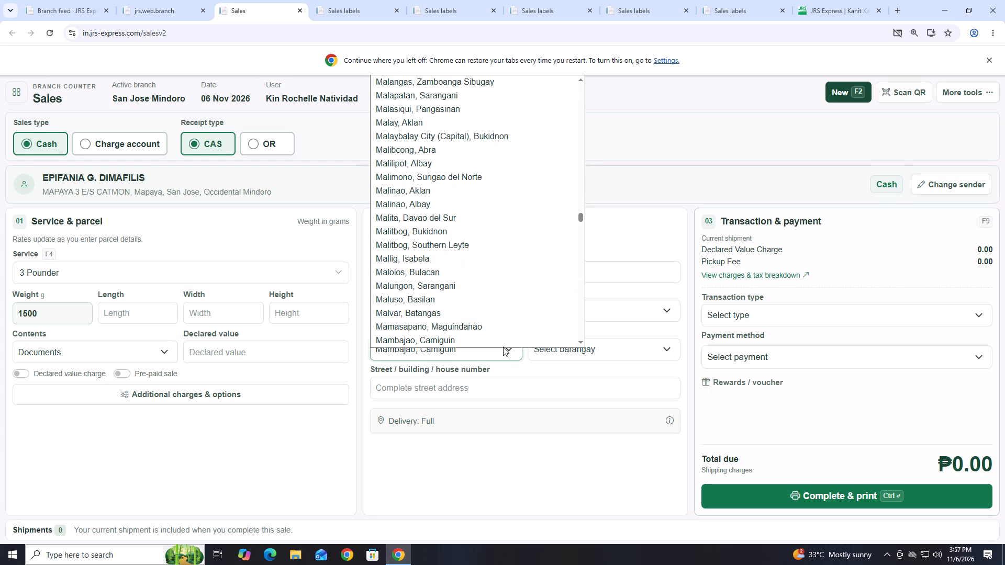
click(475, 342)
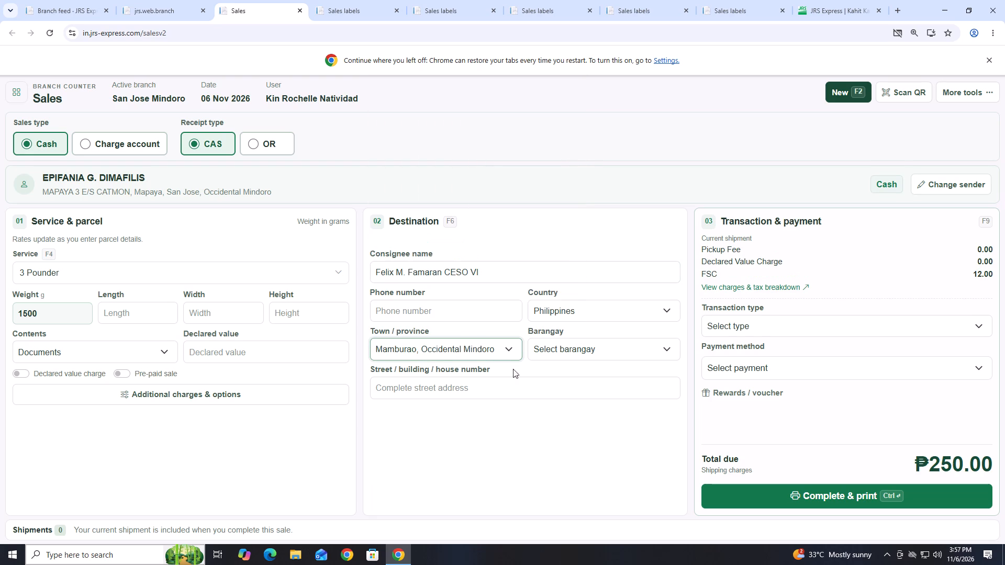
click(665, 346)
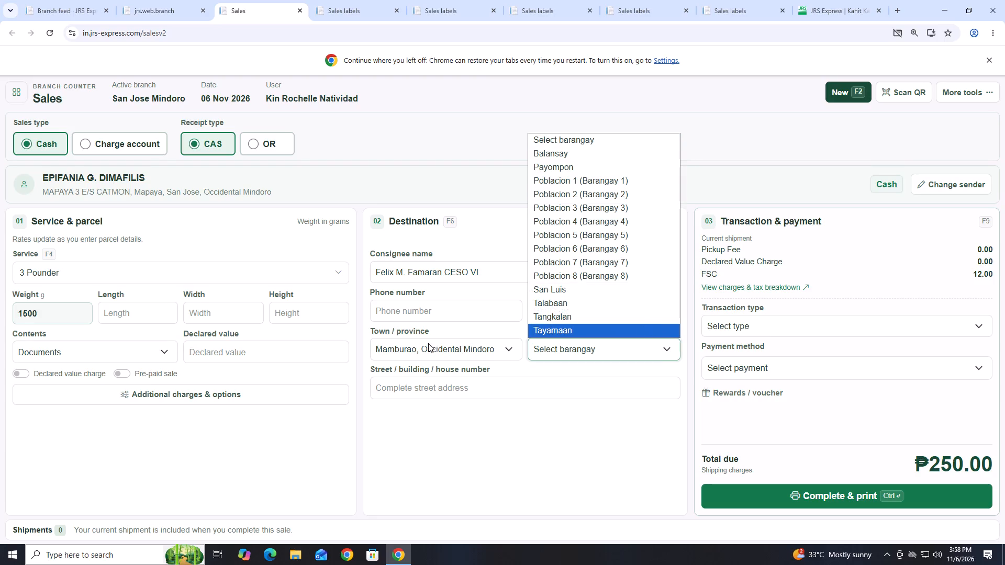
Enter Deped division Office (MOOE) as the consignee's street address.
click(510, 388)
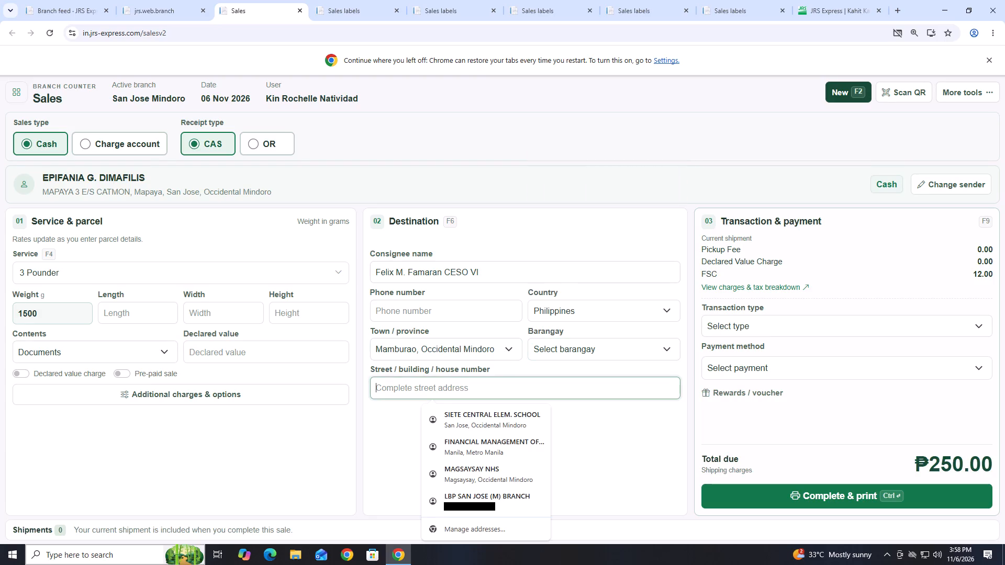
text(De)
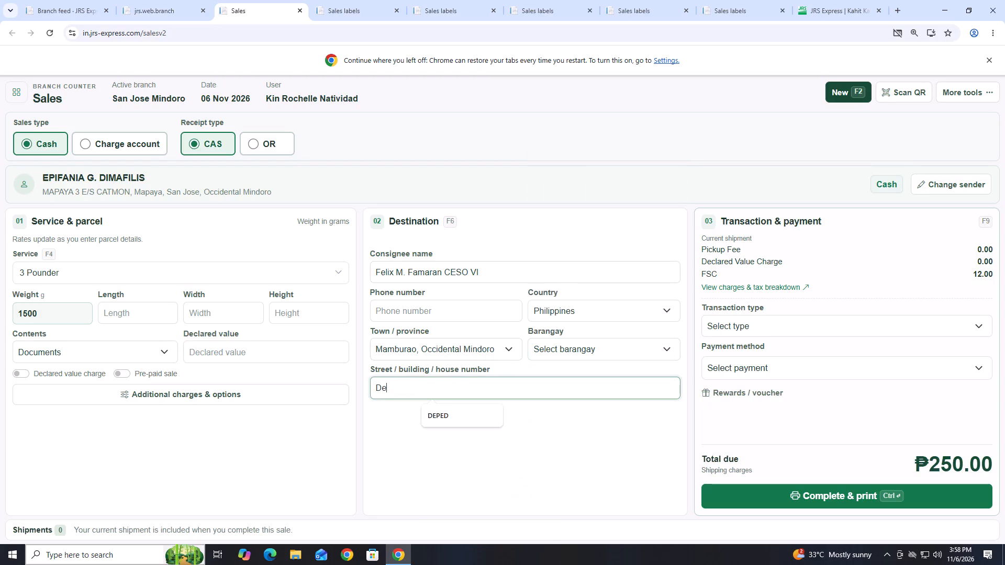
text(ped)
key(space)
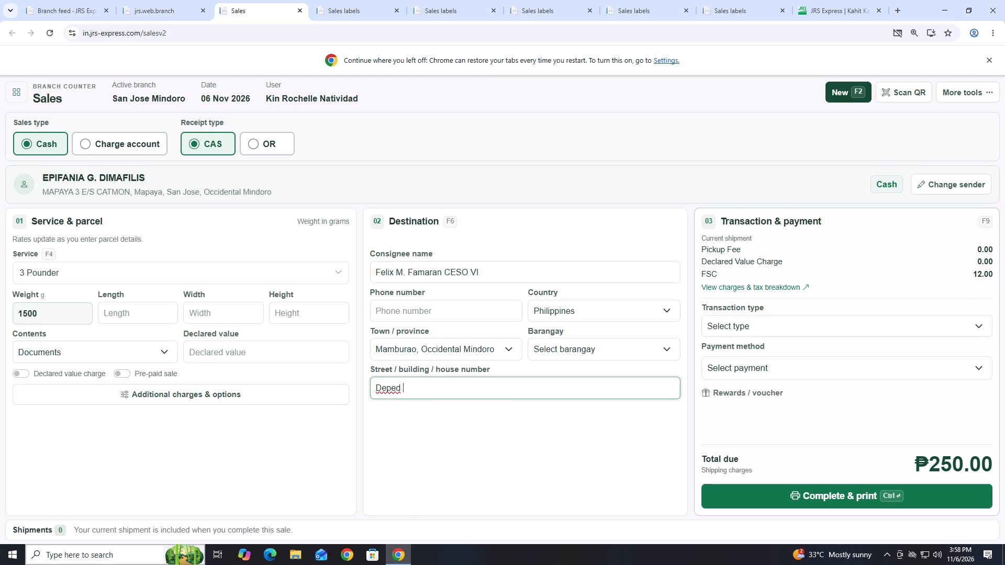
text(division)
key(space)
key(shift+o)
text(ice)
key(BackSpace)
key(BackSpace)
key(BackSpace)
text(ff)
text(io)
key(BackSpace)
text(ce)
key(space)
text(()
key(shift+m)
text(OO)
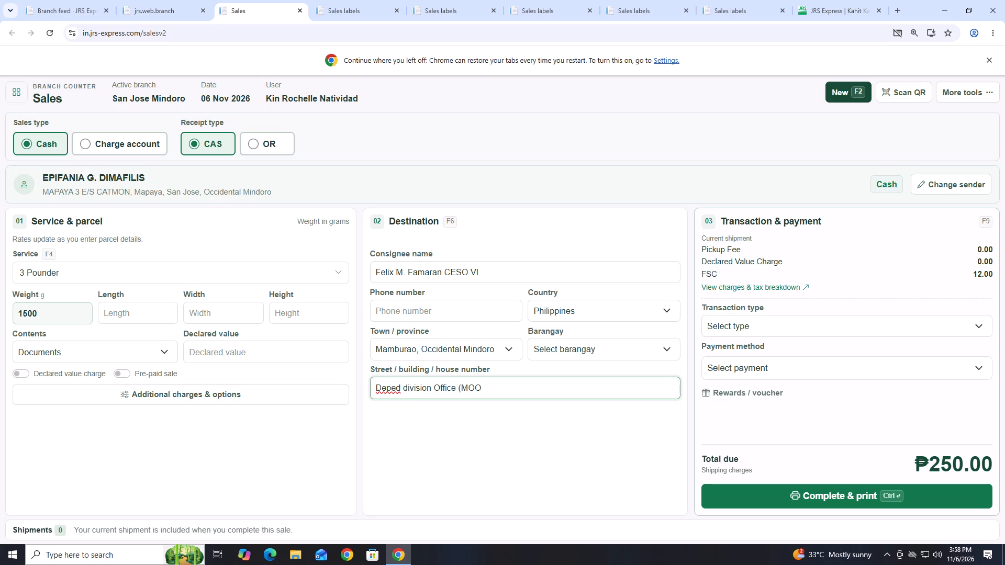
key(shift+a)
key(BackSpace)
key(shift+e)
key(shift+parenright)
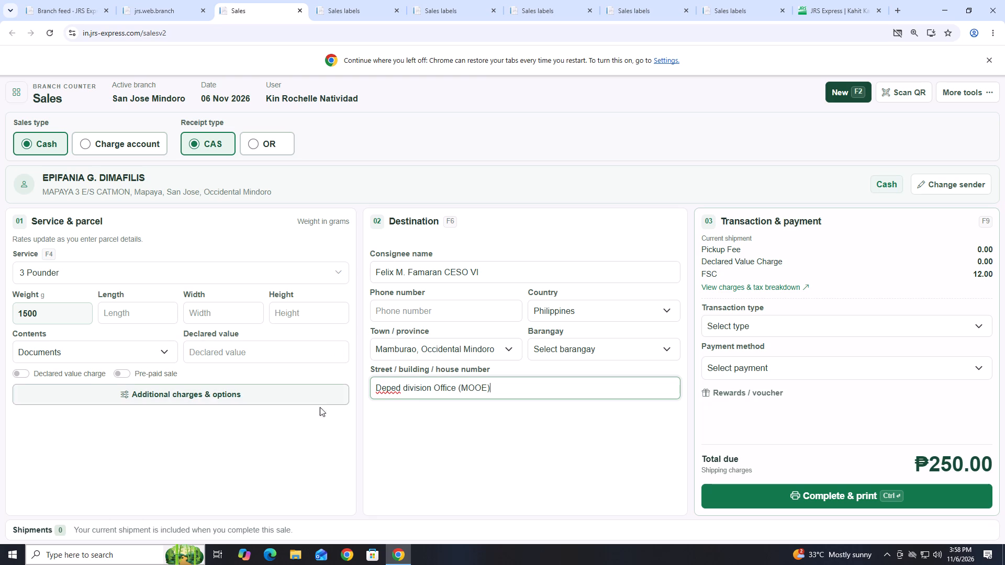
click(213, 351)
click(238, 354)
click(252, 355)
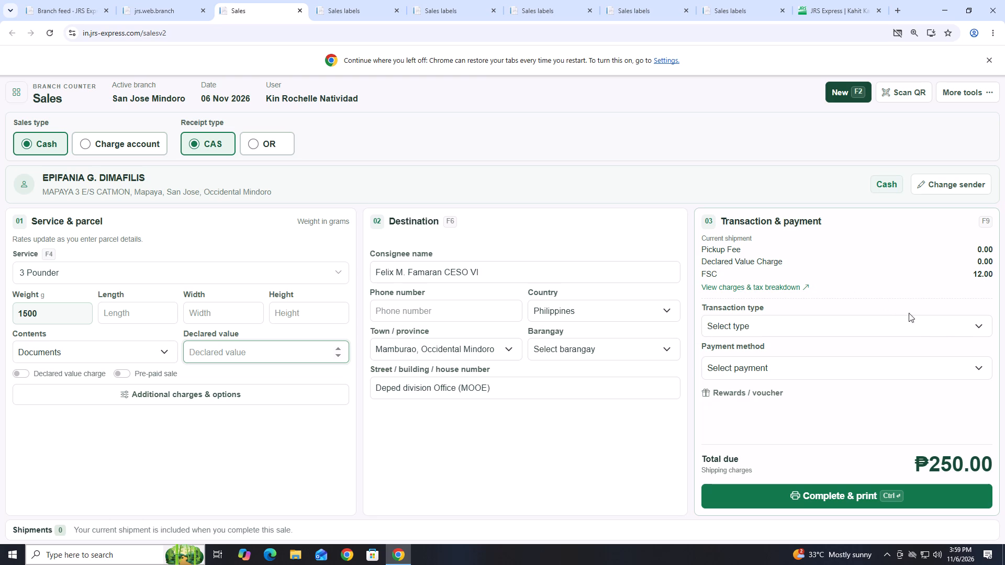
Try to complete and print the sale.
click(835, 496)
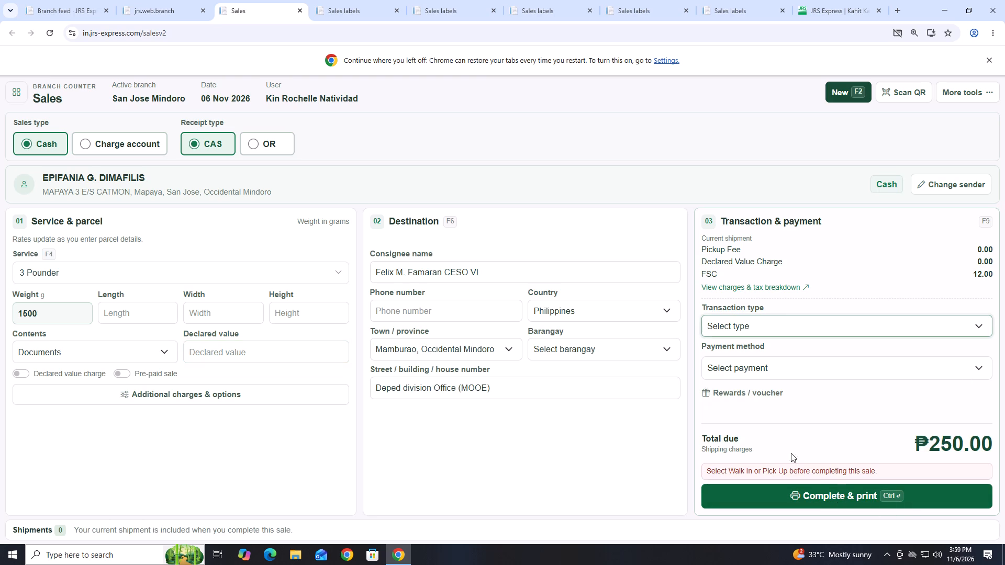
Set the transaction type to Walk in and the payment method to Cash.
click(982, 325)
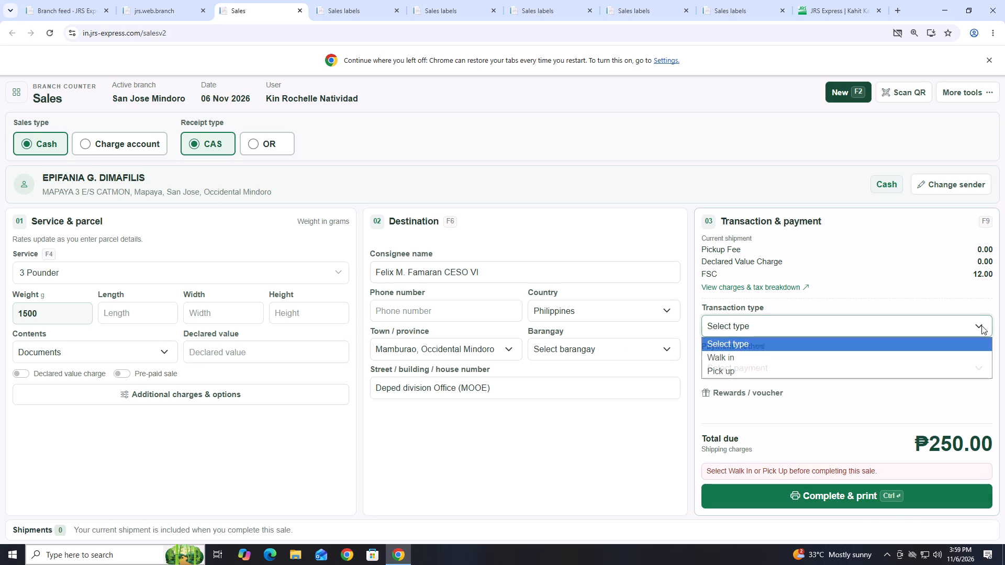
click(735, 354)
click(975, 361)
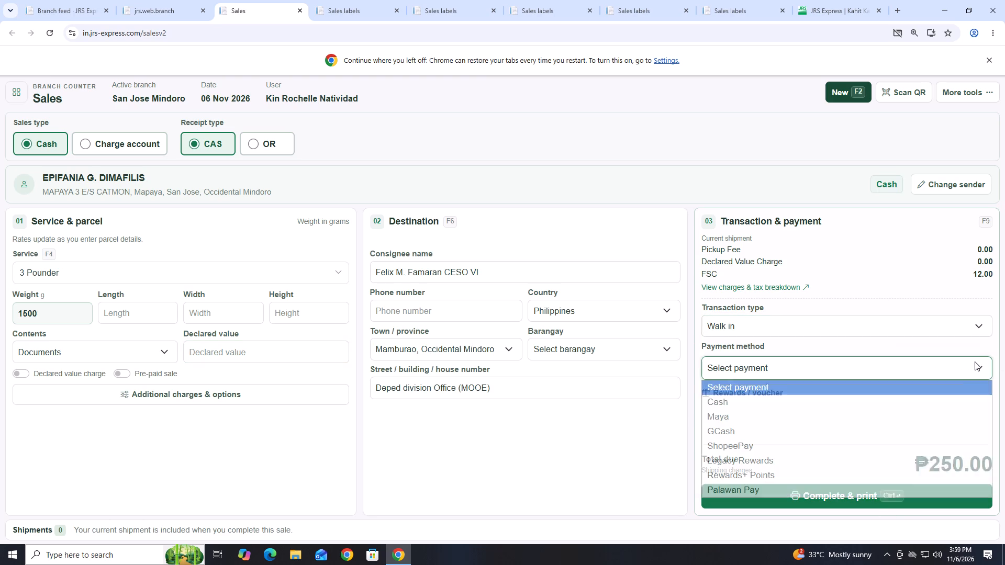
click(757, 399)
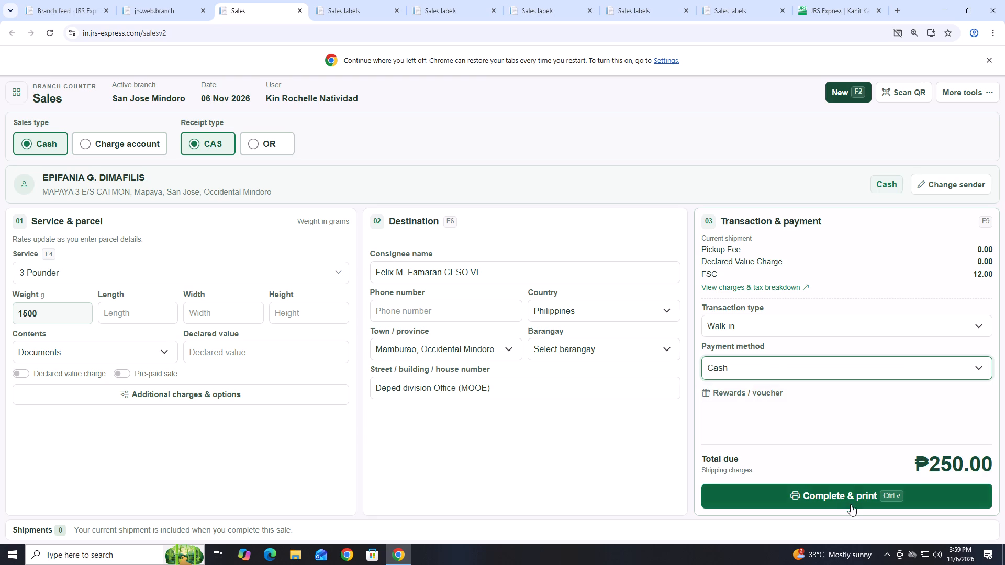
Complete the sale and print one copy of all its label pages on the Xprinter XP-410B.
click(830, 496)
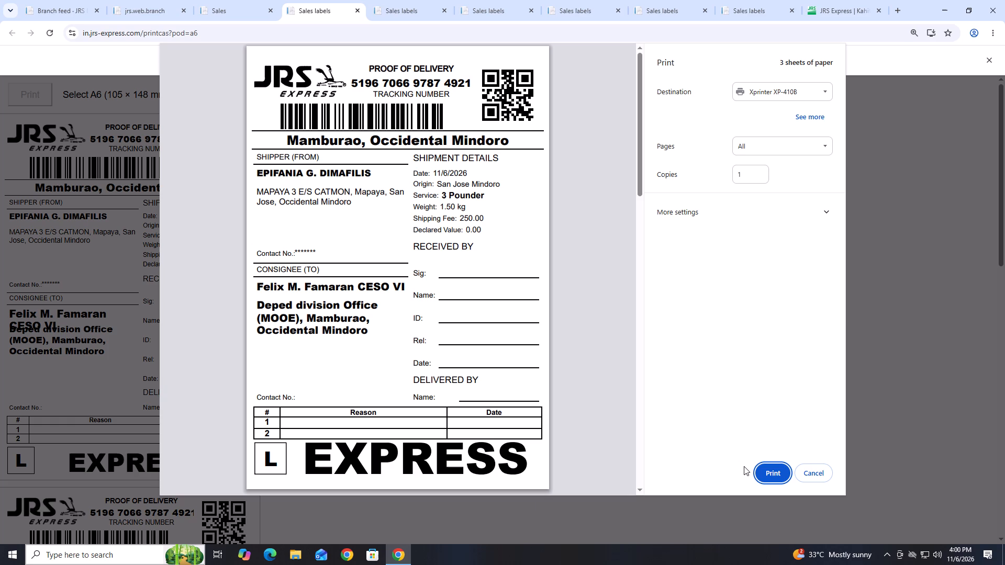
click(775, 472)
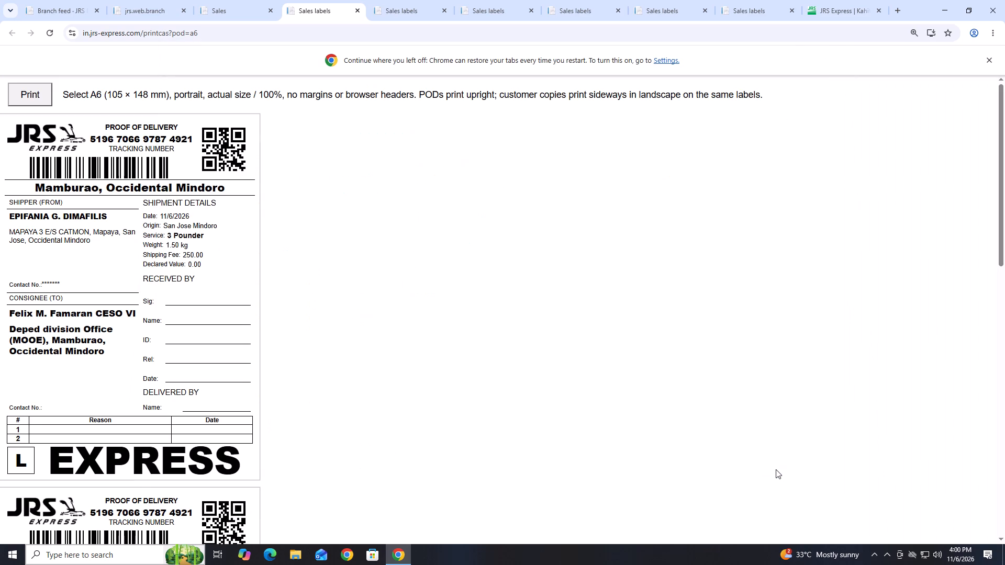
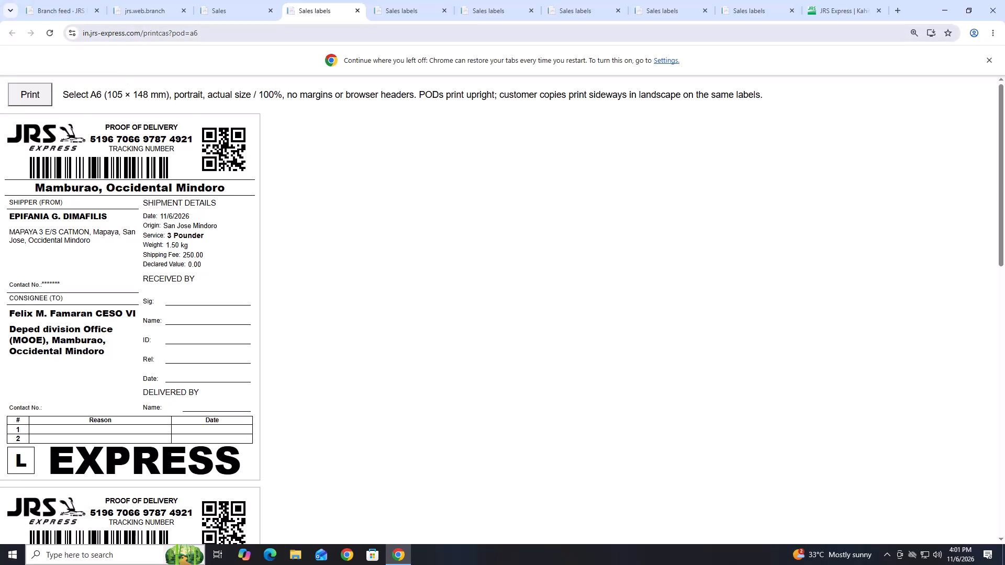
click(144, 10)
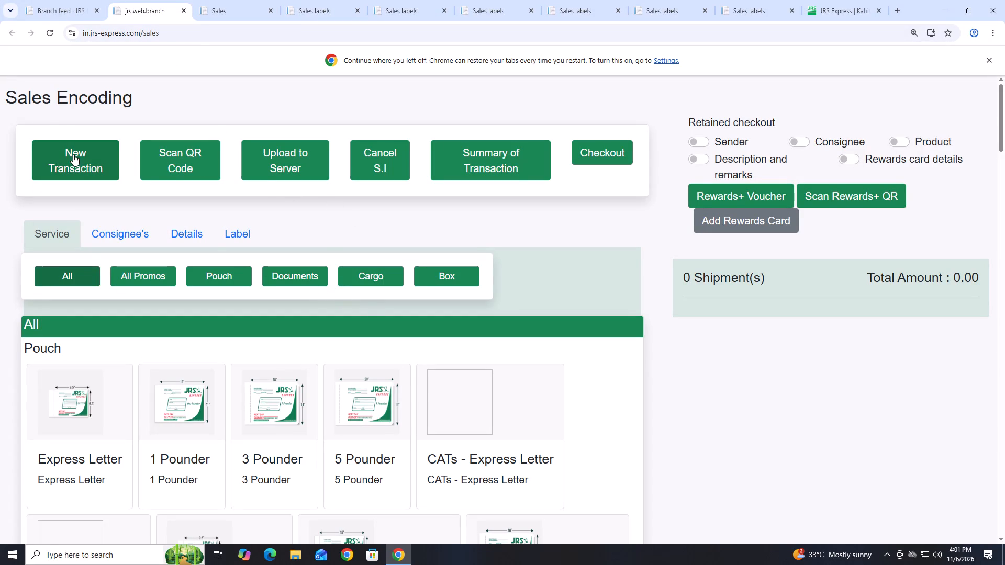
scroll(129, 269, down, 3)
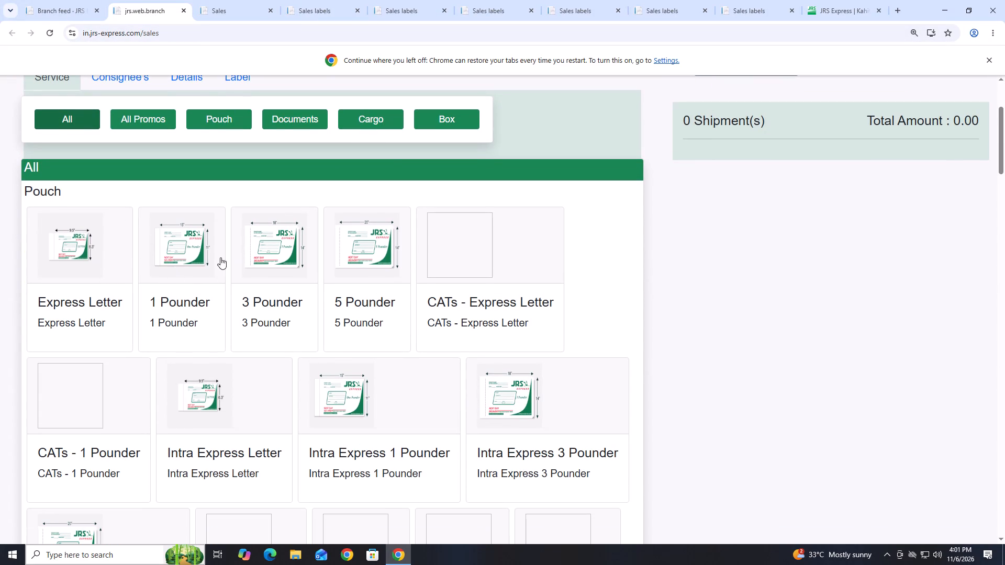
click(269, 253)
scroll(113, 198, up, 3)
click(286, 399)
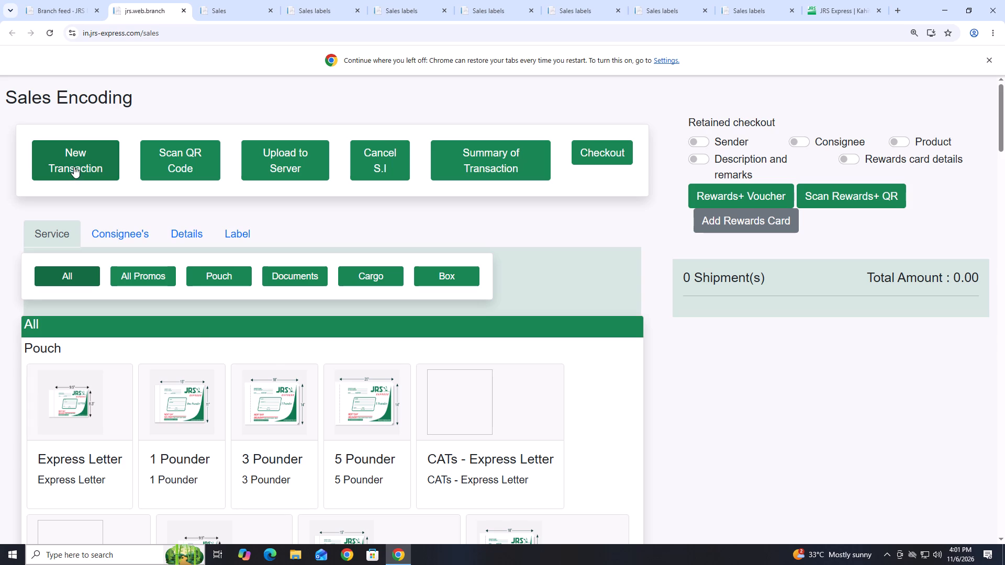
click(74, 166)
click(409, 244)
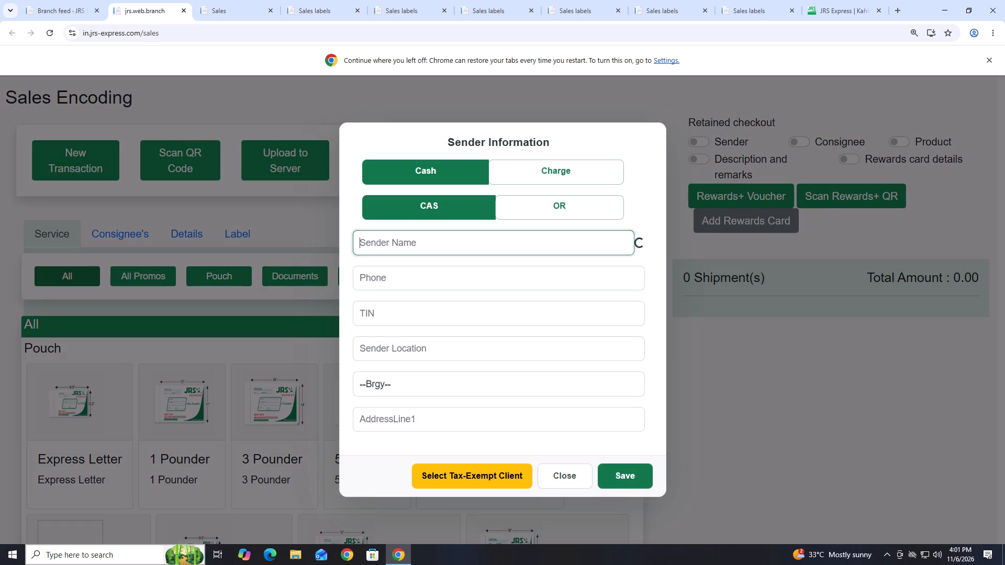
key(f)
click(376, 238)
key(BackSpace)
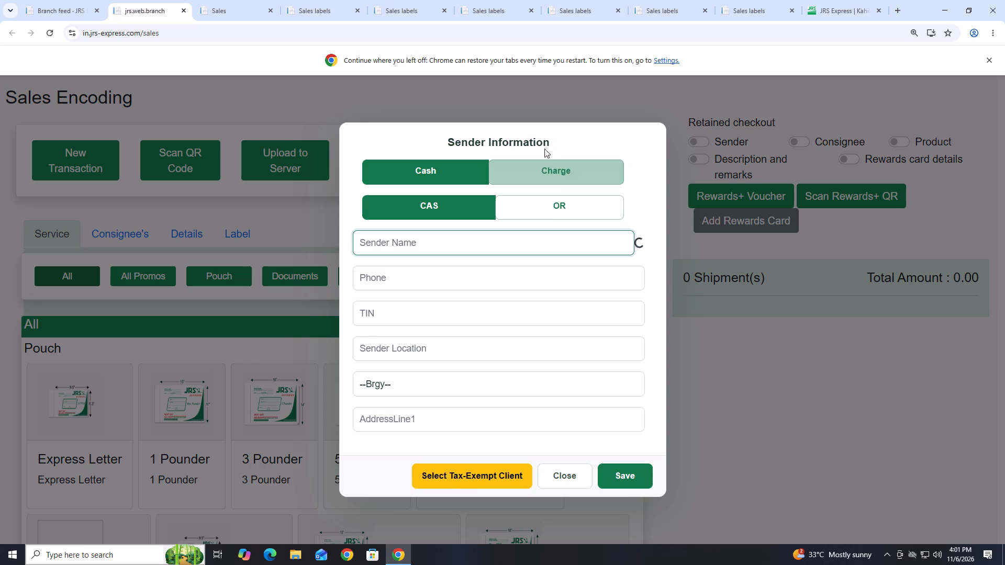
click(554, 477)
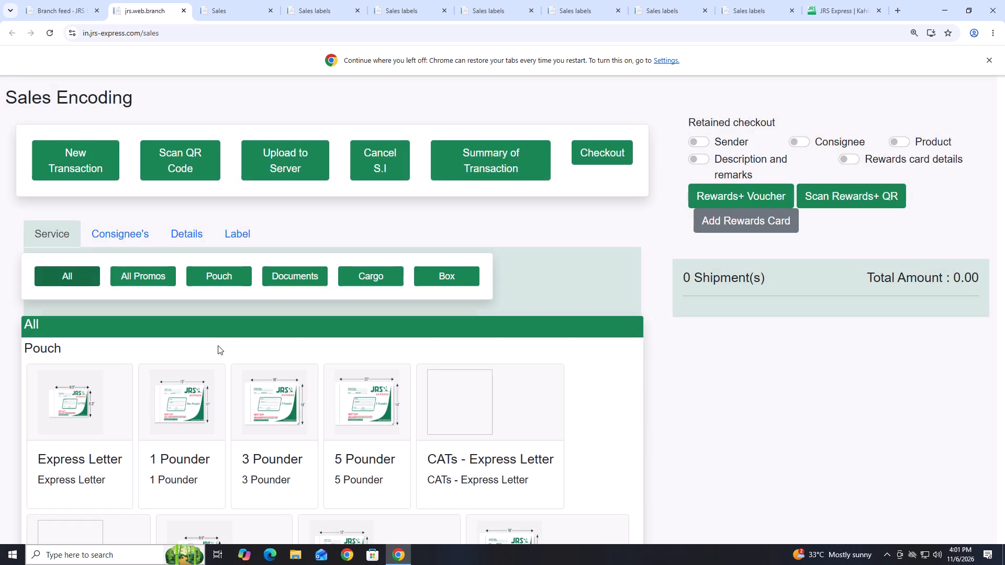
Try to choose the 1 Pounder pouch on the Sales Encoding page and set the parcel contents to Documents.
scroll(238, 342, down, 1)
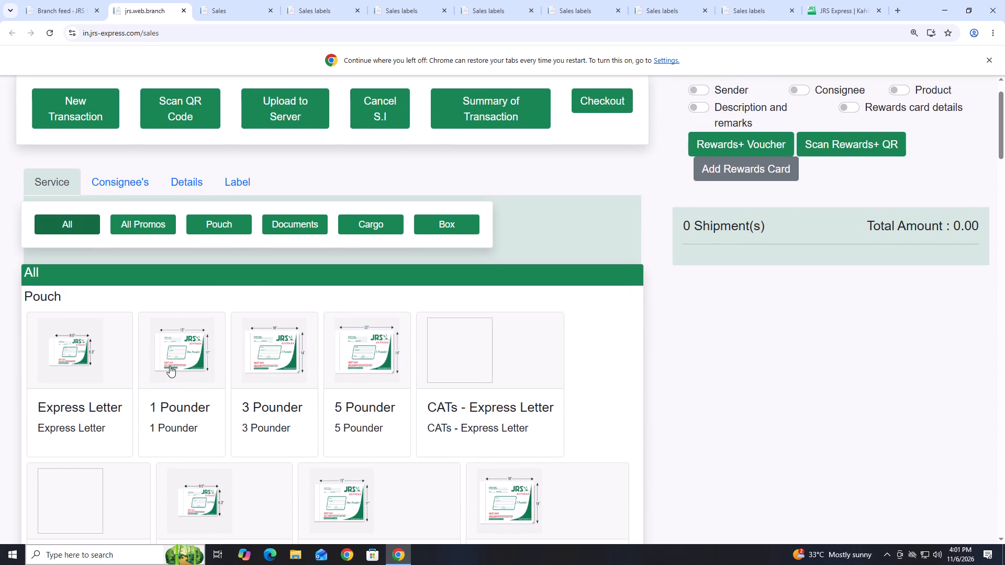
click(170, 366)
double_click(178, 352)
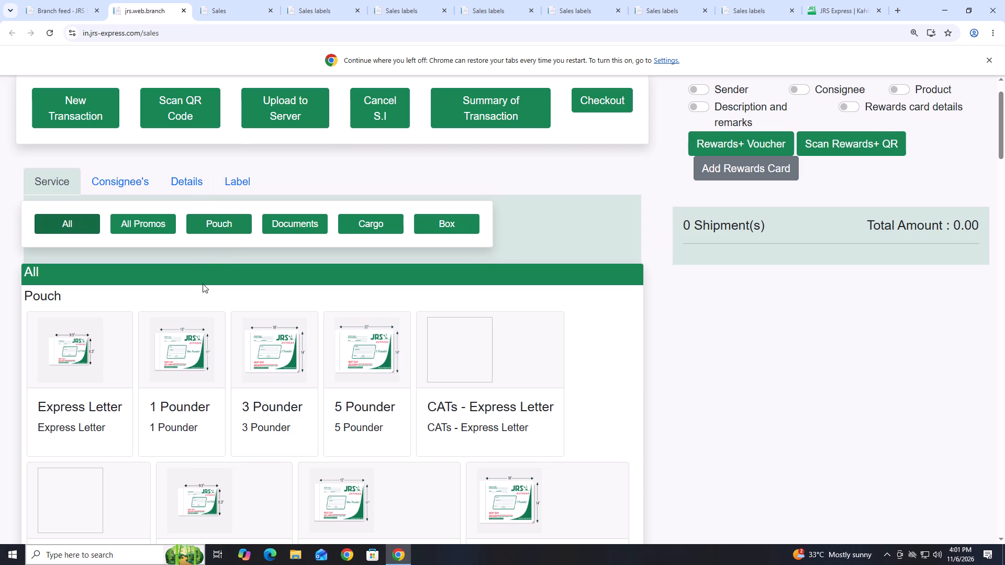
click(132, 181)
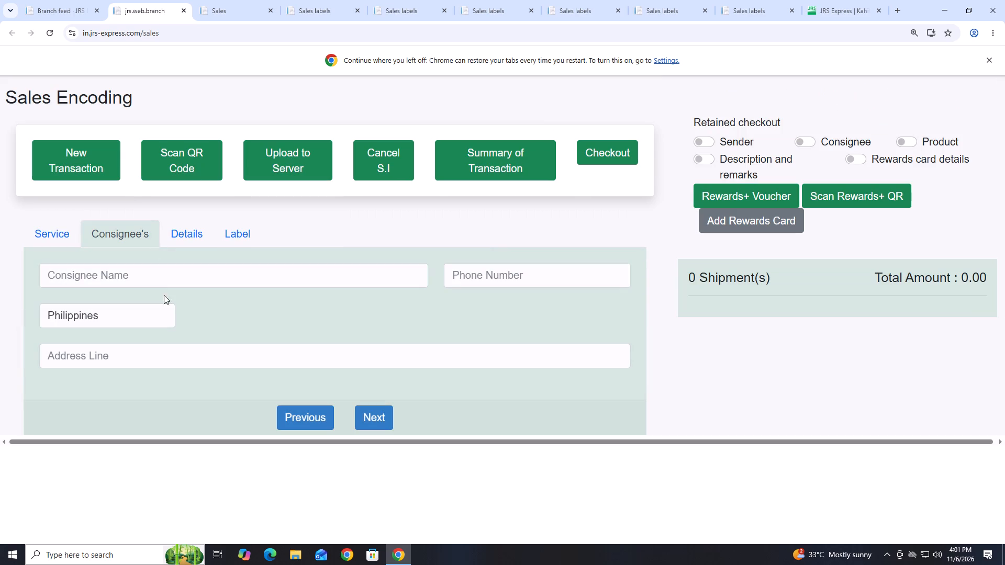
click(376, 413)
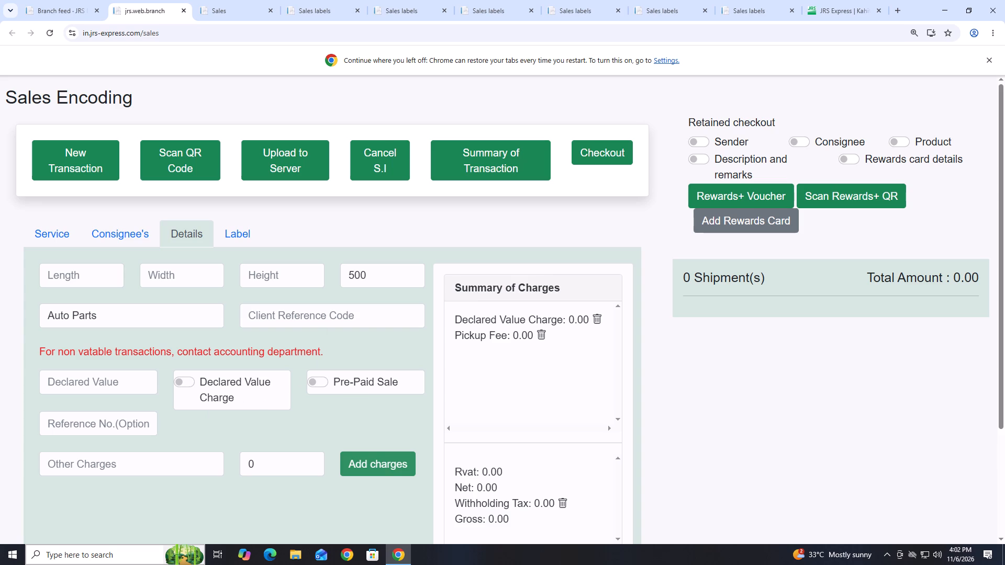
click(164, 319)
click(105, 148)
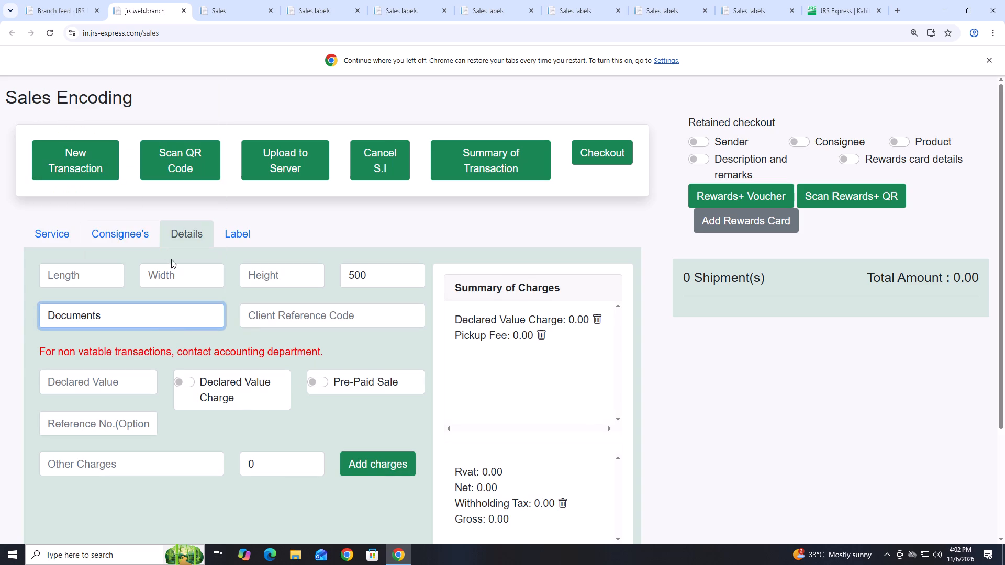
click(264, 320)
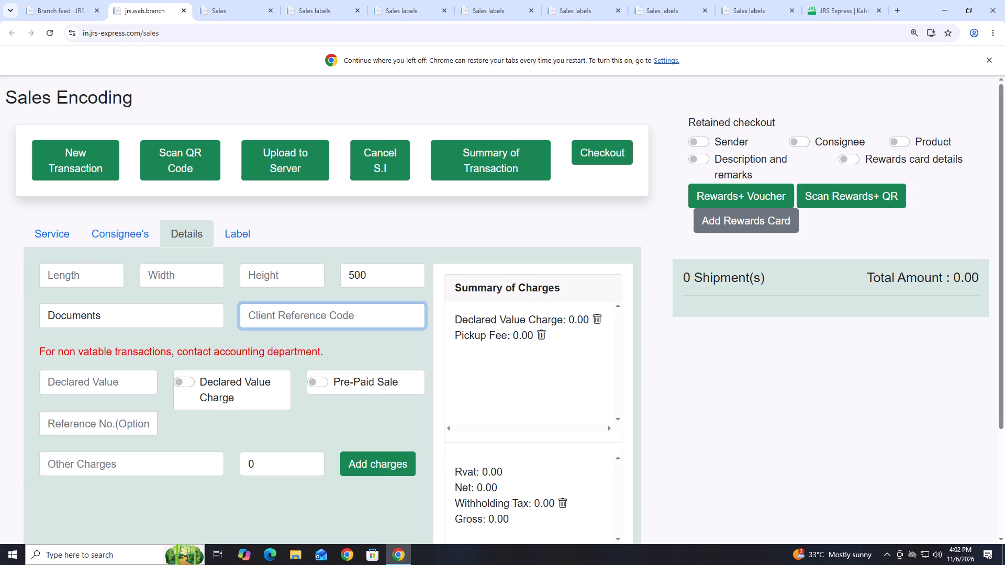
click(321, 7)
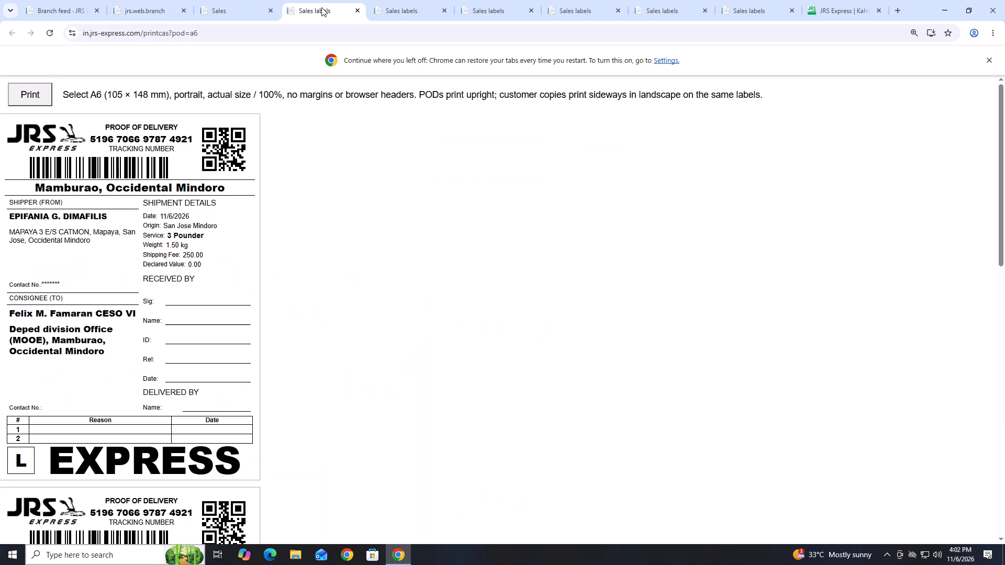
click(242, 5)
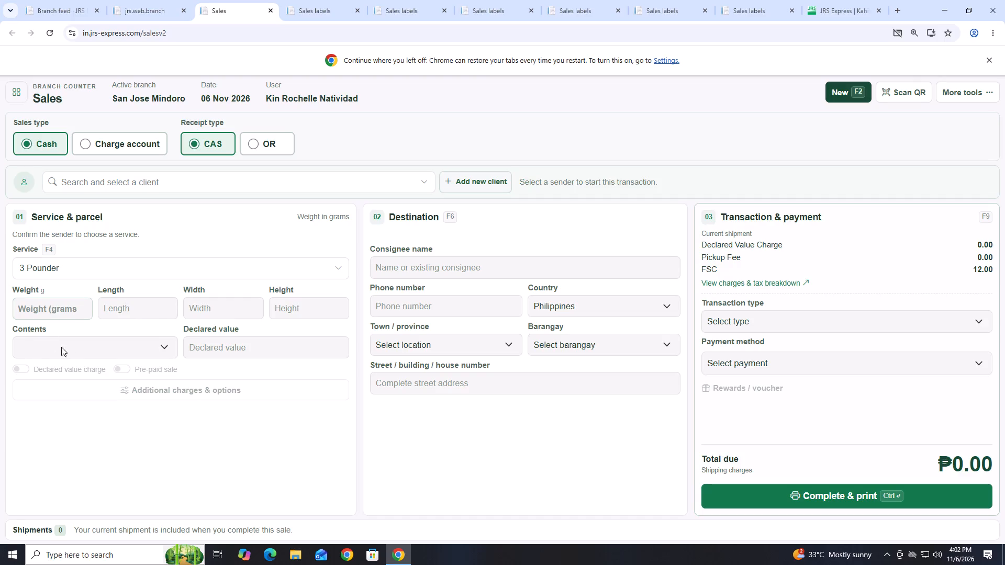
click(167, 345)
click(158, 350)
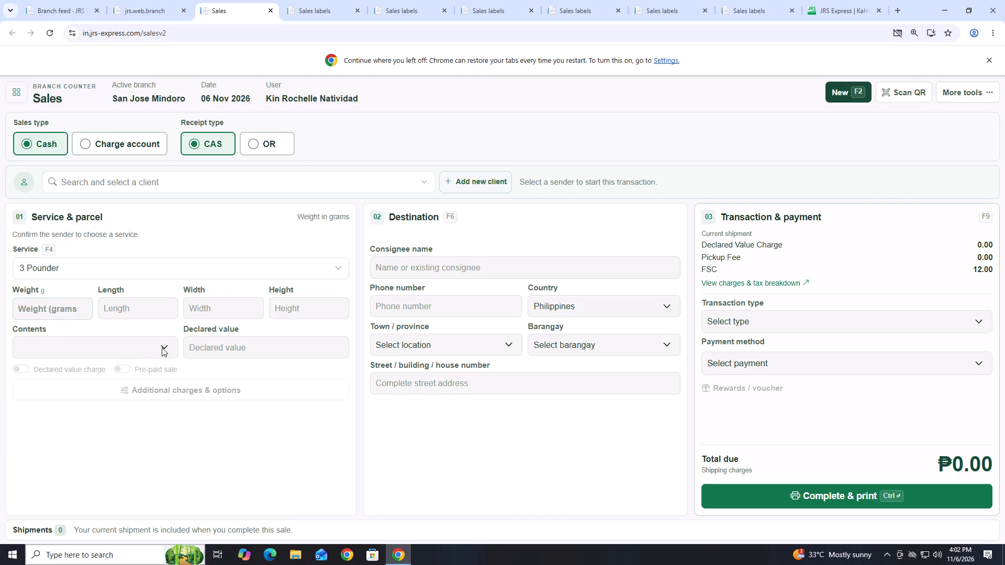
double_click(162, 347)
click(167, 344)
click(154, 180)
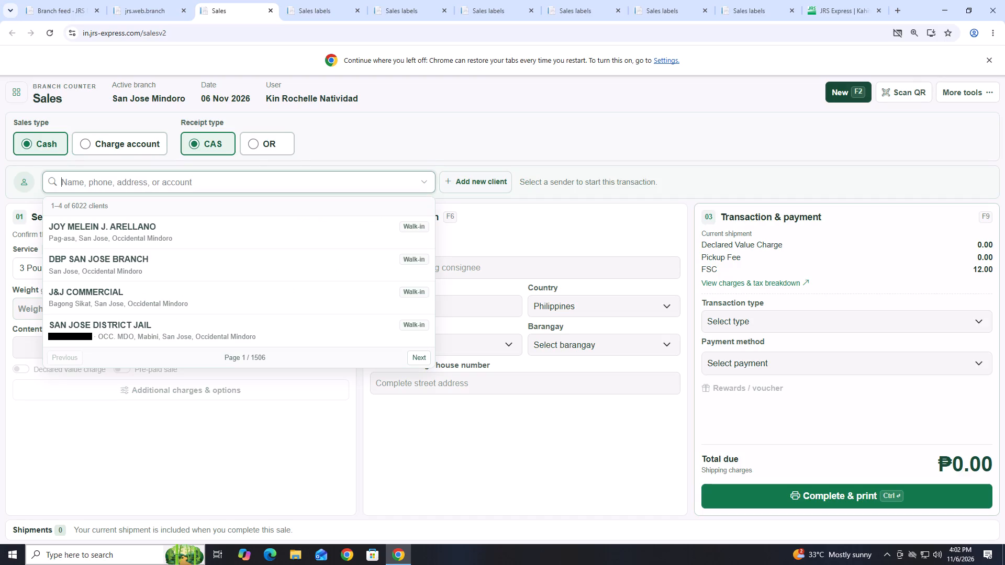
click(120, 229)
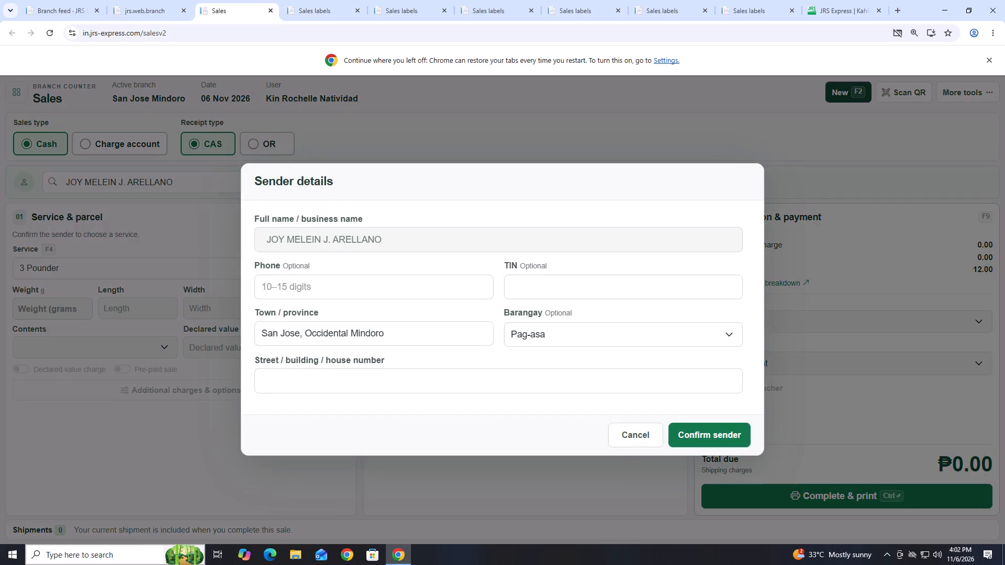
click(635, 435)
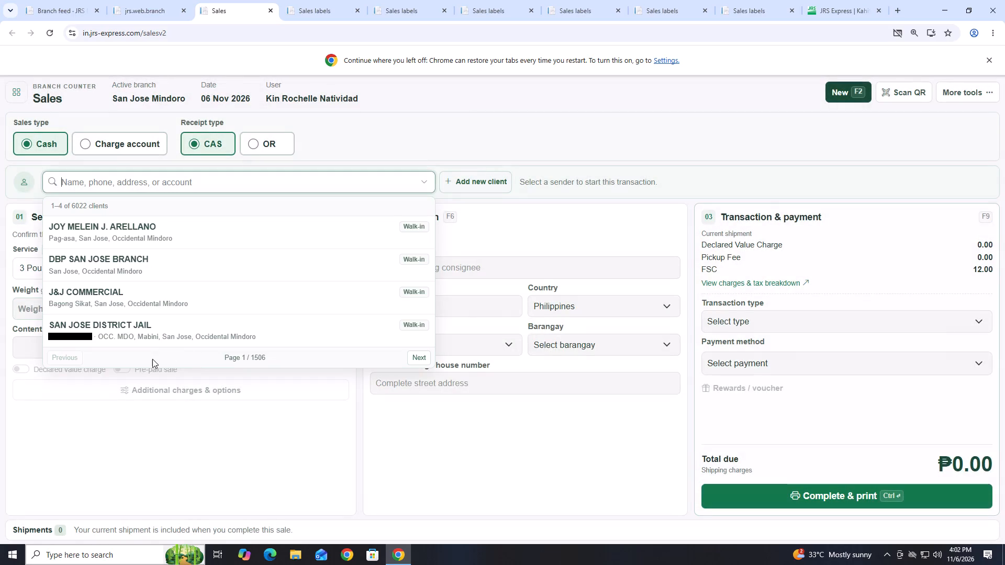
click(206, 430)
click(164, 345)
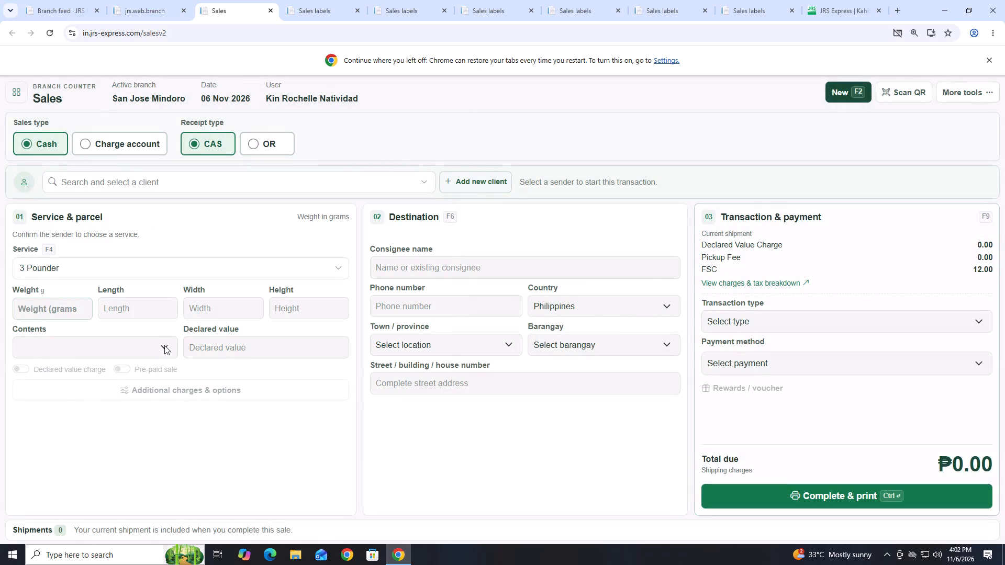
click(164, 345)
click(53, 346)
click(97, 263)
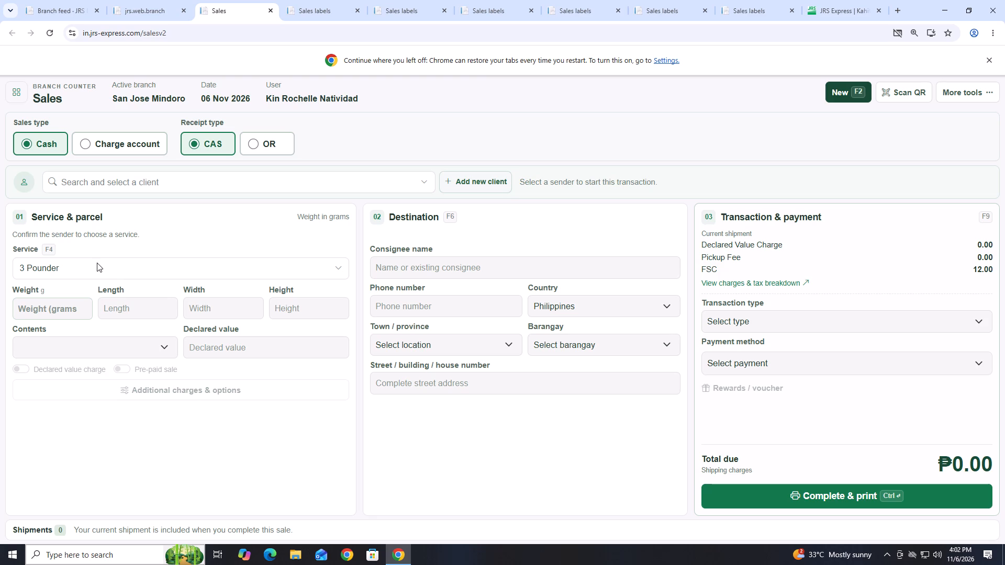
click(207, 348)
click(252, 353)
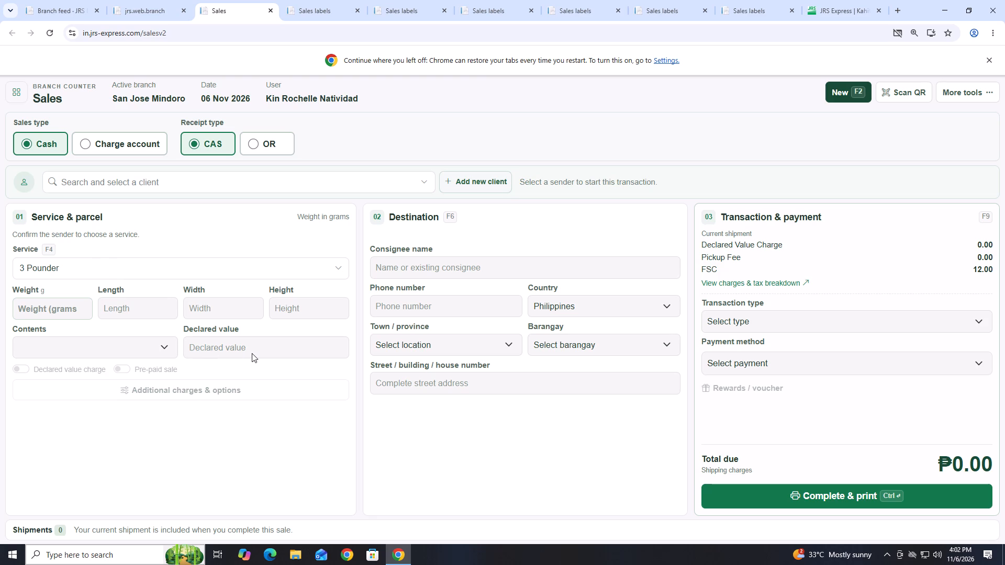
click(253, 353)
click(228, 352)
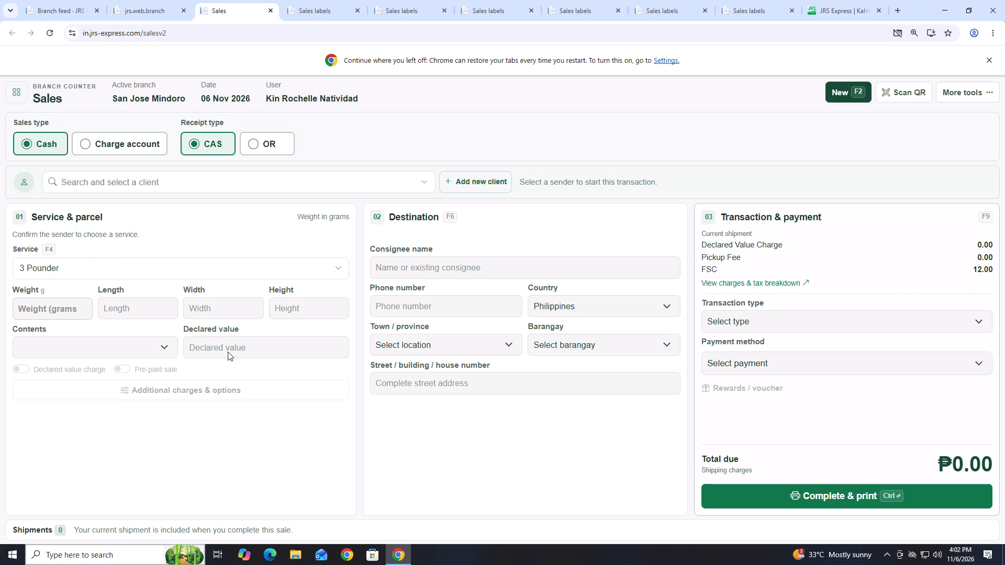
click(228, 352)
Close two old Sales labels pages, including the 5 Pounder shipment to Mamburao, and return to the Sales page.
click(620, 15)
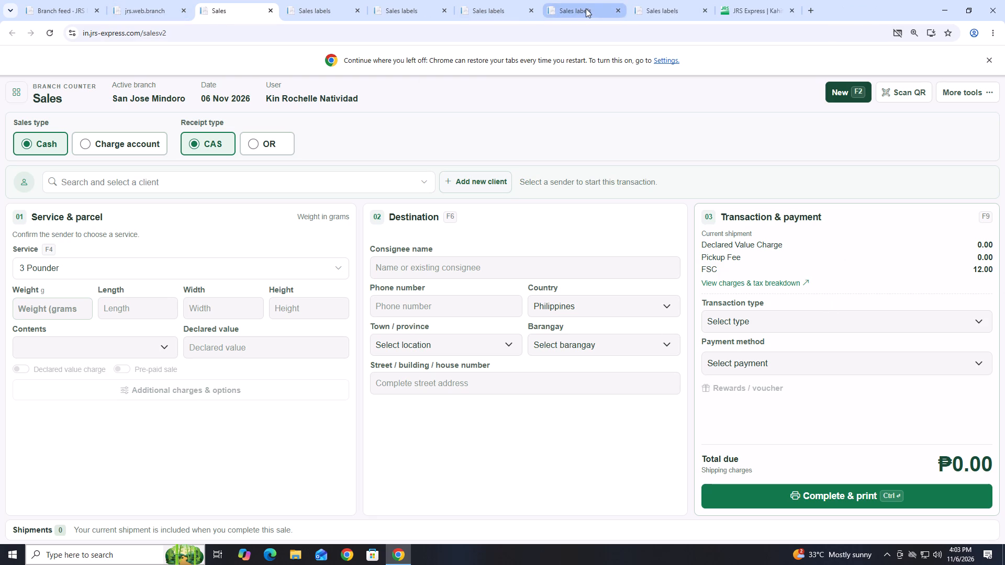
click(586, 8)
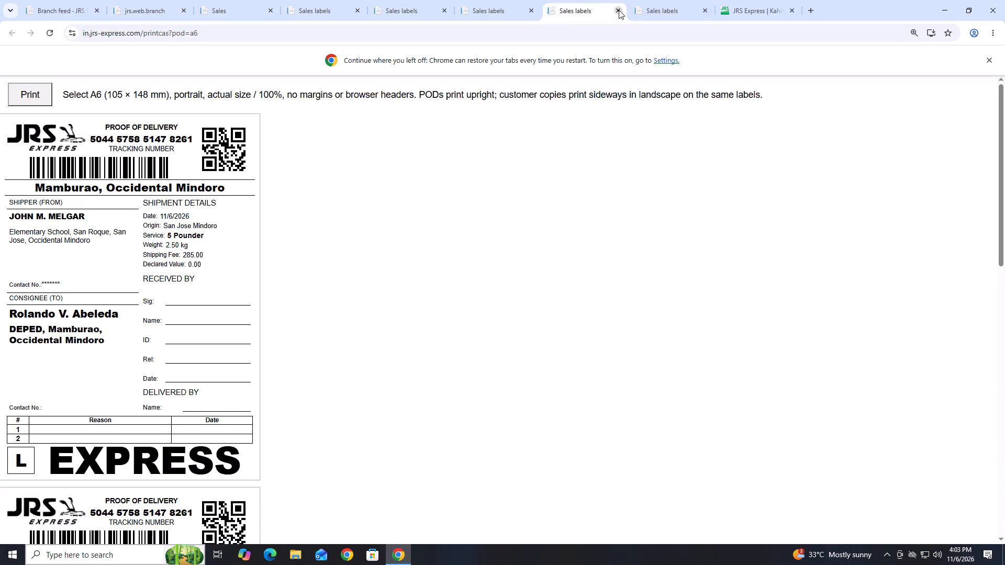
click(619, 10)
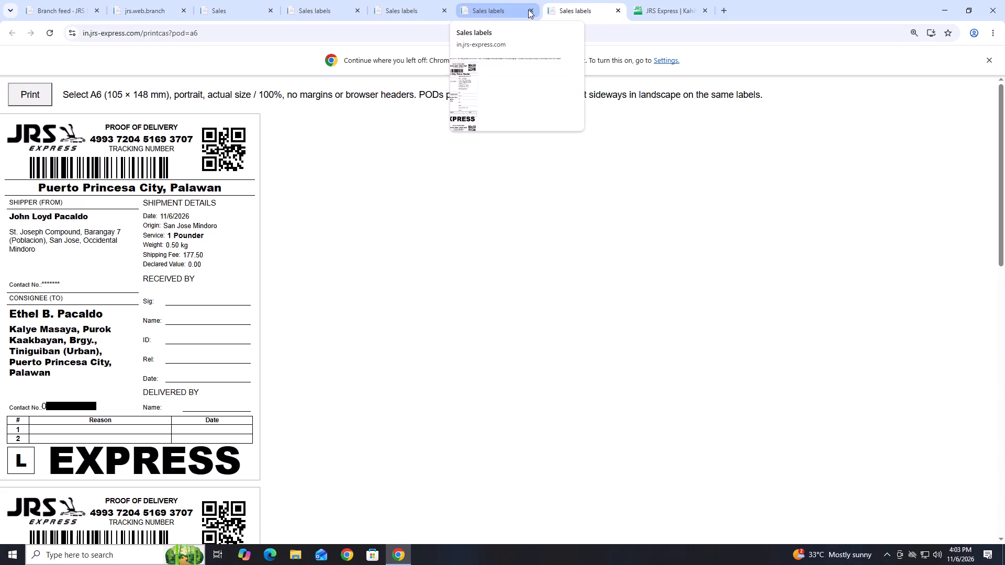
click(242, 16)
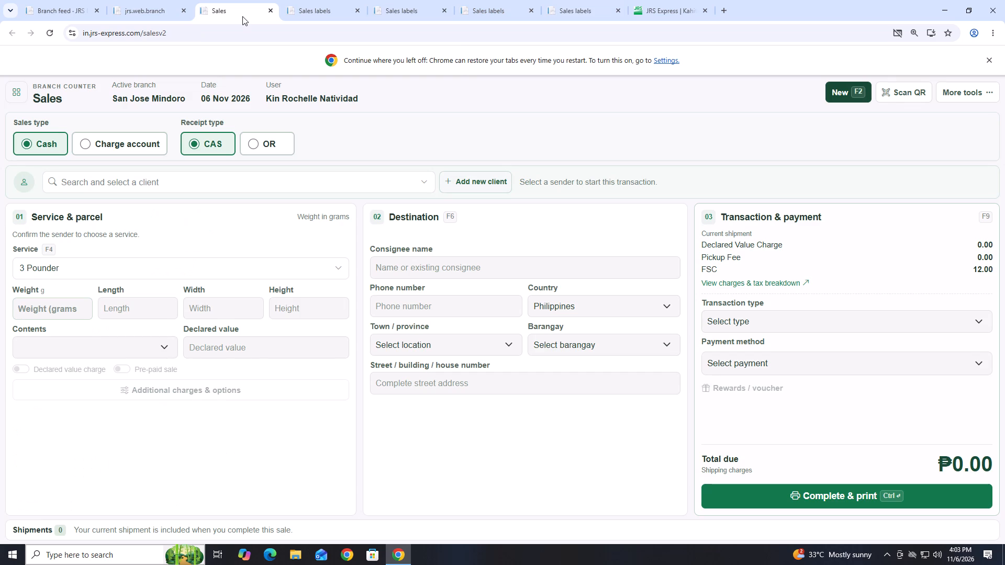
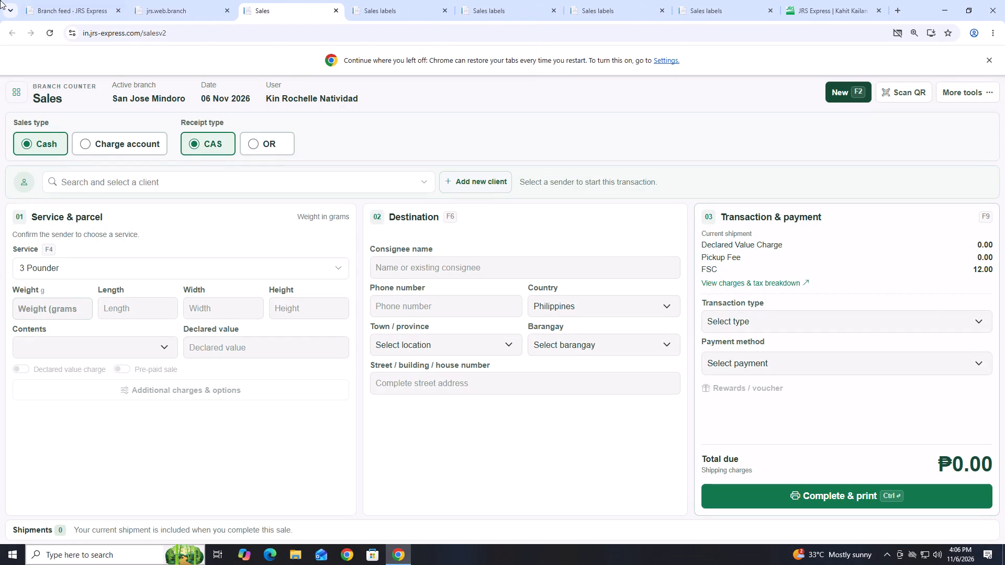
Open the client search to choose a sender for the new cash sale.
click(126, 178)
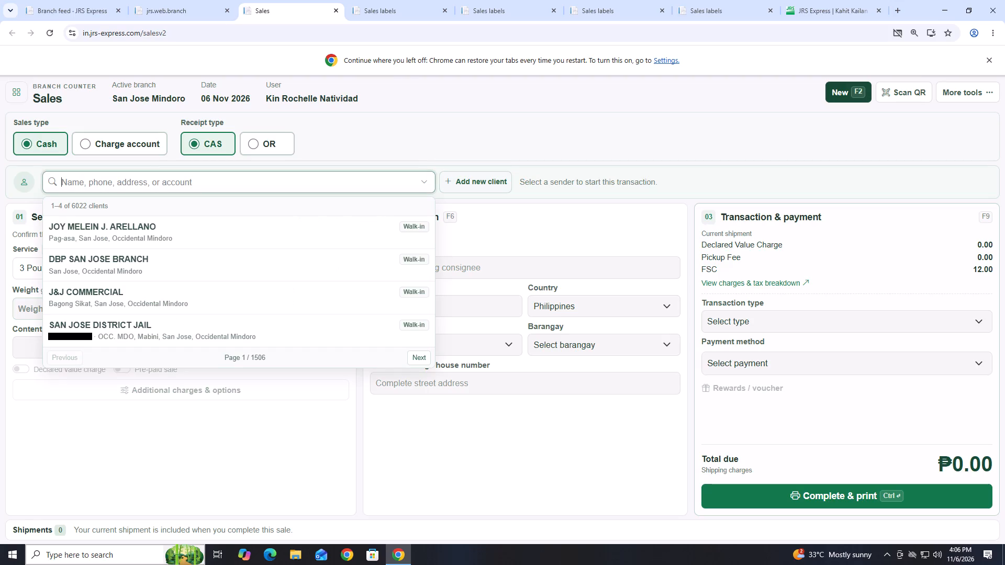
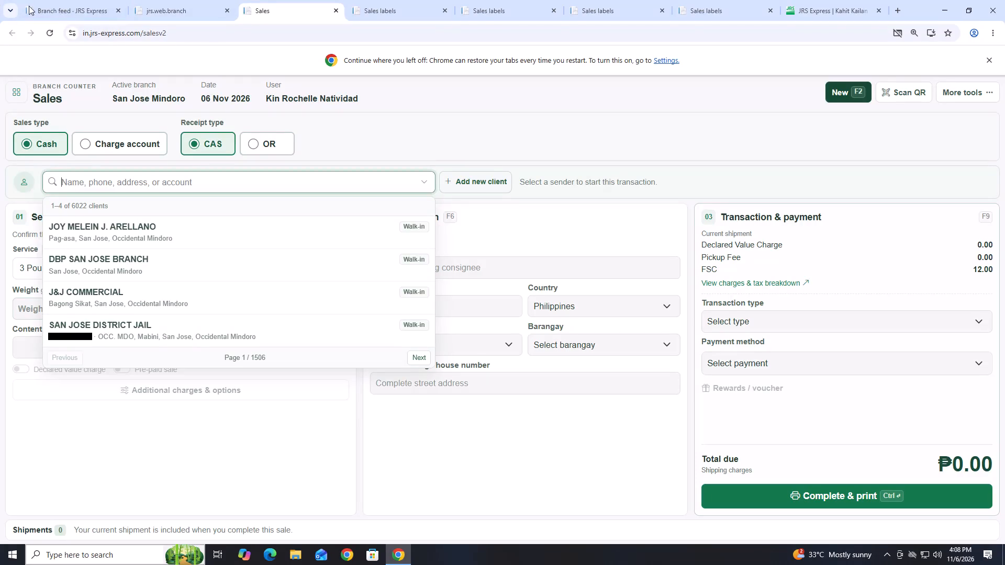
Search the clients for "southern" and confirm SOUTHERN LUZON DRUG CORP - MERCURY DRUG, the Capt Cooper St entry, as sender.
click(115, 184)
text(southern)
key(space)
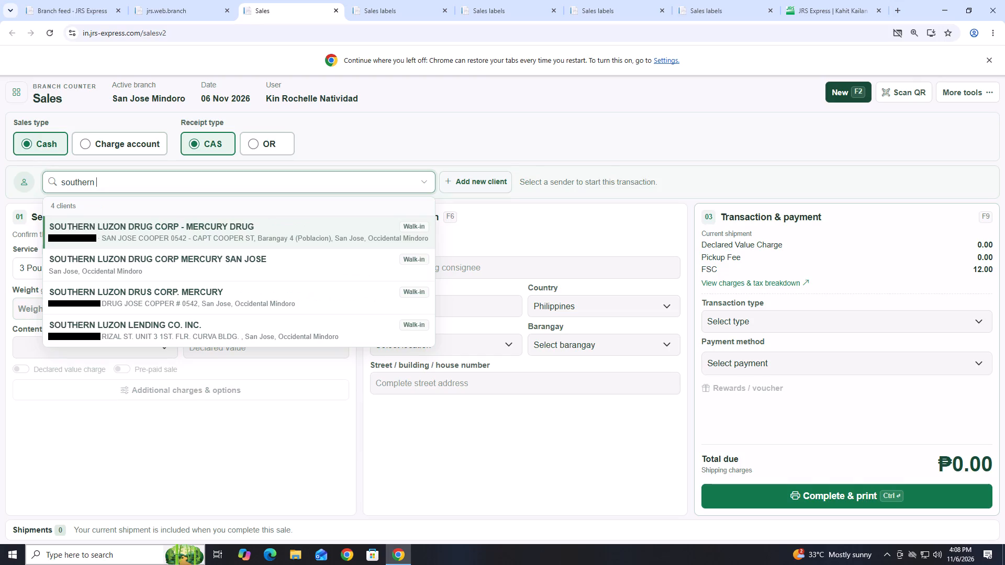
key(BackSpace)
scroll(105, 244, down, 2)
click(135, 242)
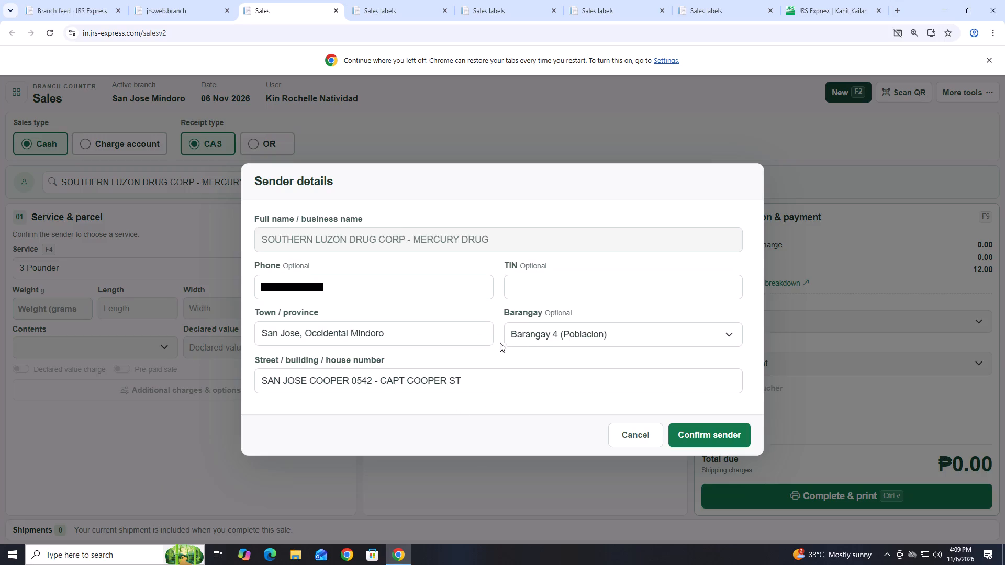
click(717, 428)
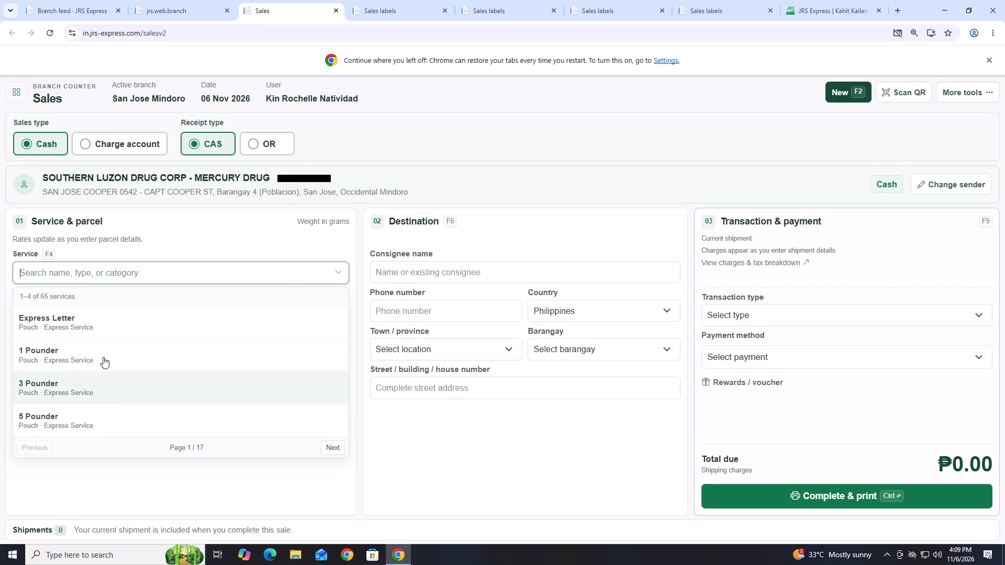
Choose the Express Letter service and set the parcel contents to Documents.
click(100, 315)
click(132, 353)
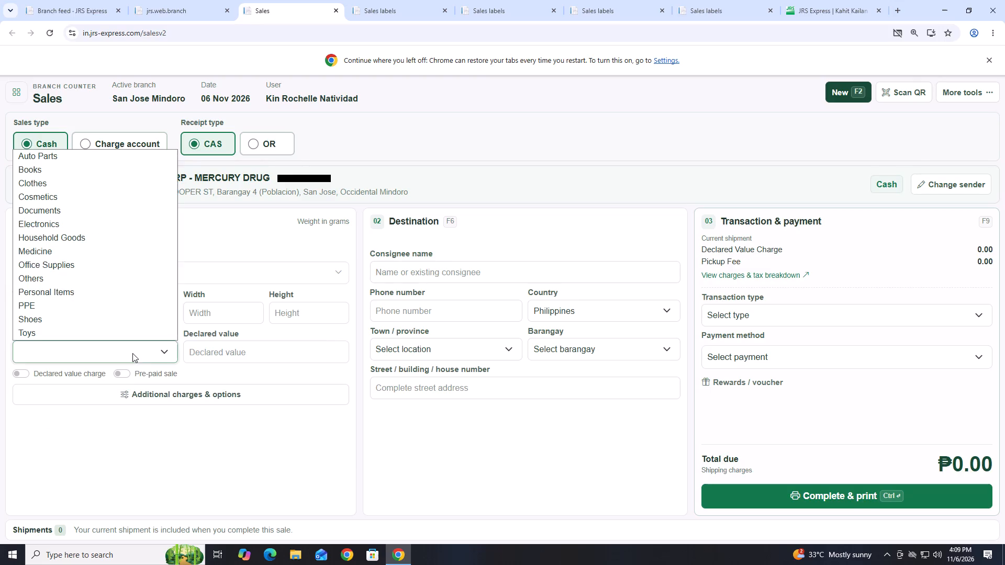
click(90, 212)
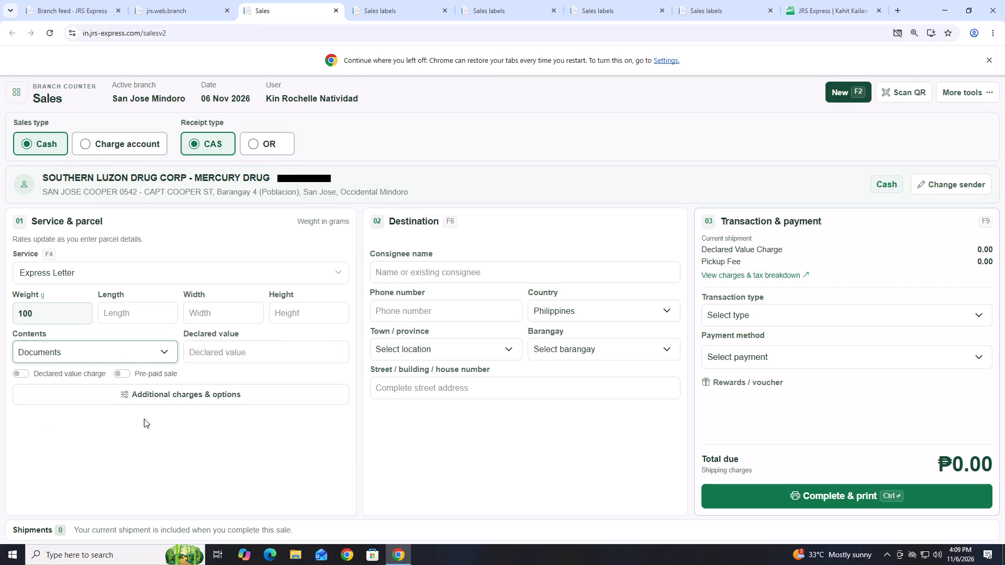
Enter the consignee's full name in capital letters.
click(501, 275)
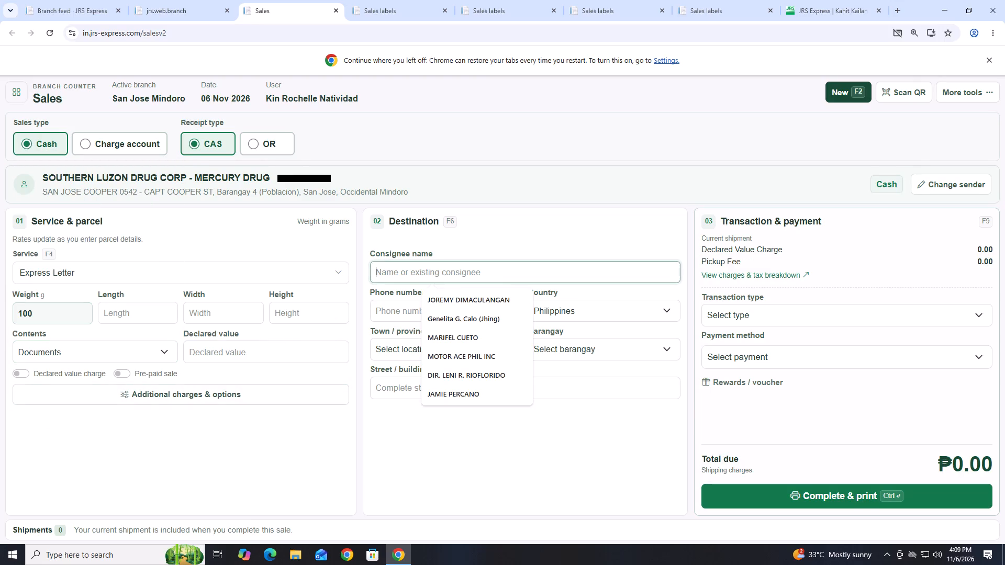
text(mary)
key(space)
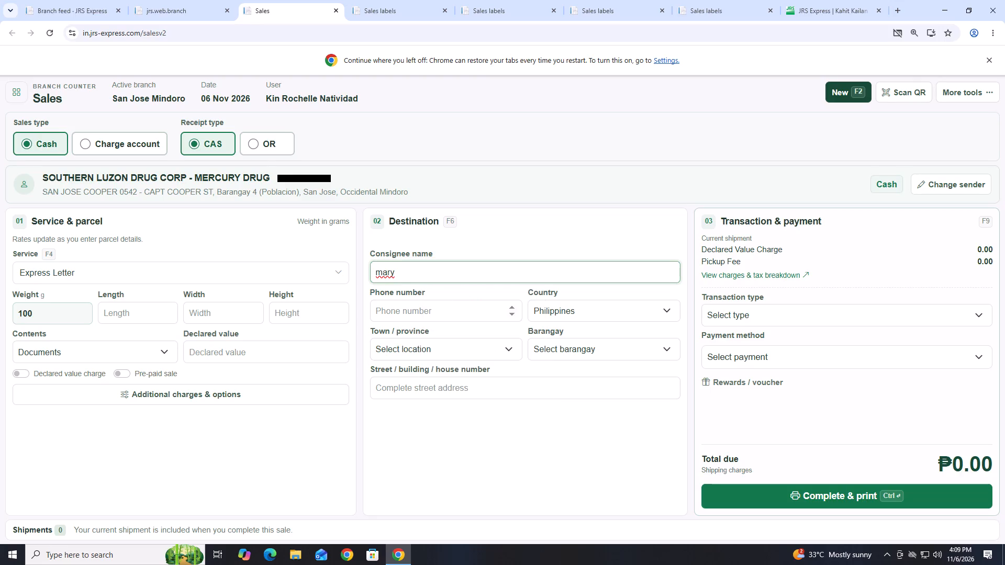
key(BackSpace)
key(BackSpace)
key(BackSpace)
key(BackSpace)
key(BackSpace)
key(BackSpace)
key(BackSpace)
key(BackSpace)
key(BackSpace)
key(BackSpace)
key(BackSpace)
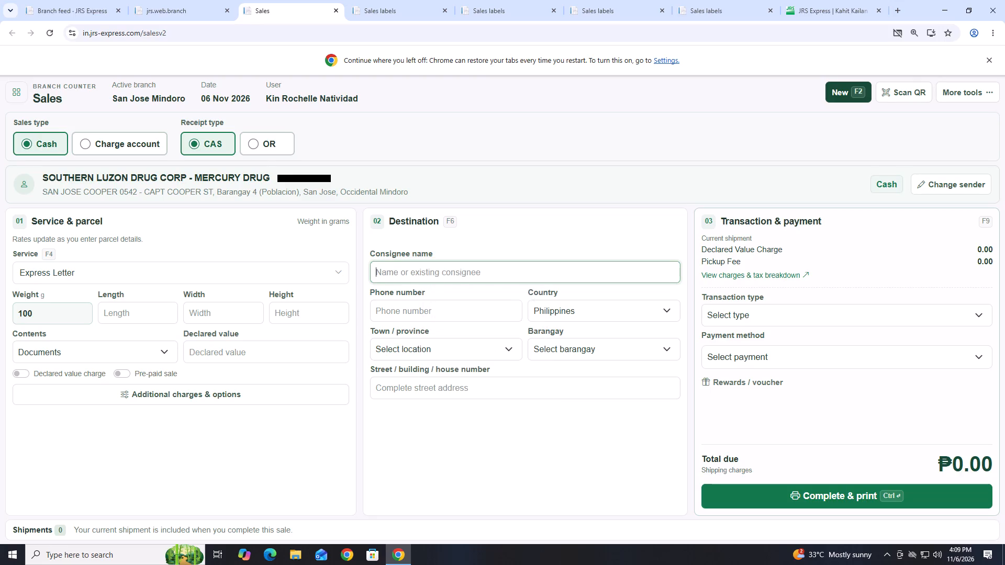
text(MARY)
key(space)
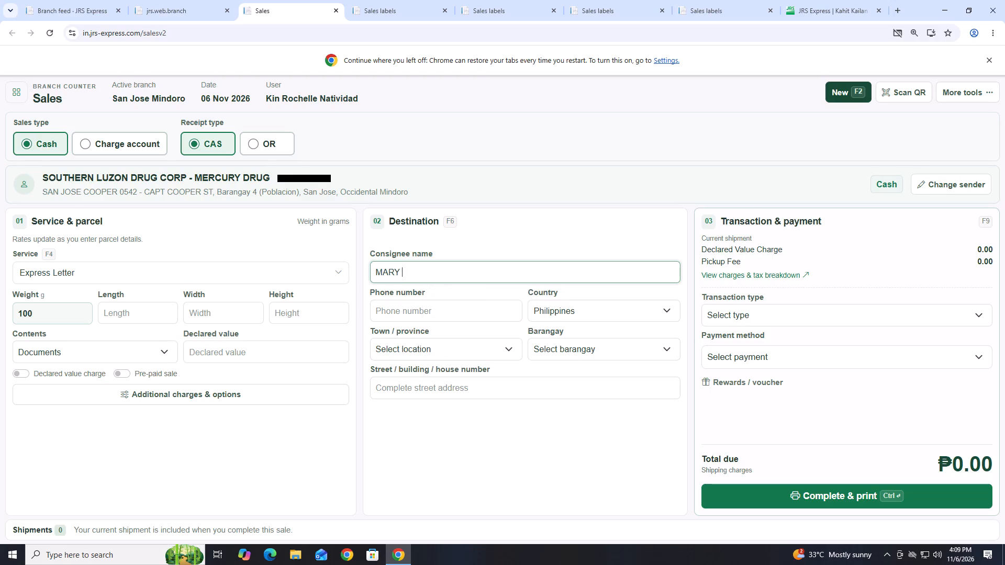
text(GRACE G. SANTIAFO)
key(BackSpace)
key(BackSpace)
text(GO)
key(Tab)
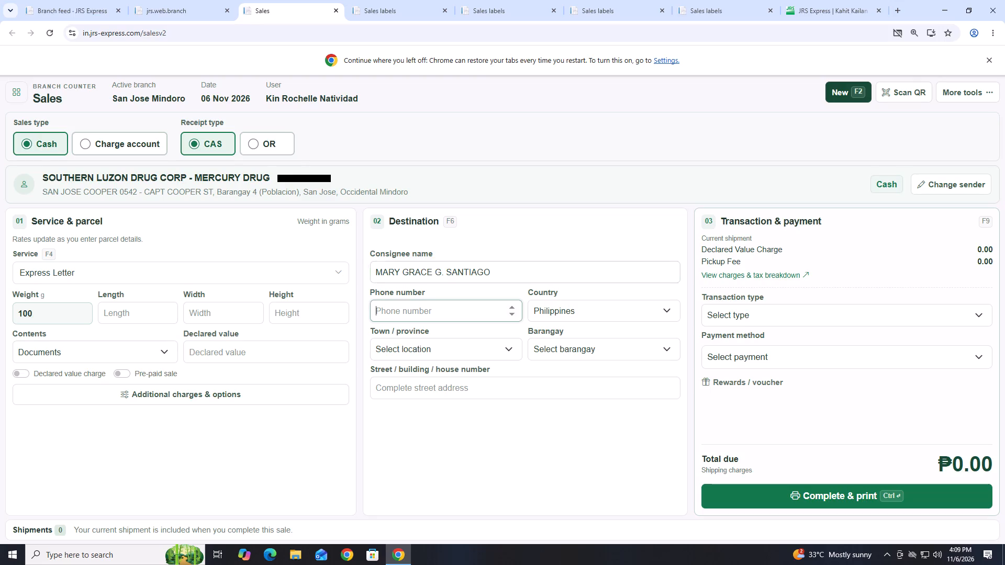
Leave the consignee's phone number blank and set the destination to Quezon City, Metro Manila, barangay Bagumbayan.
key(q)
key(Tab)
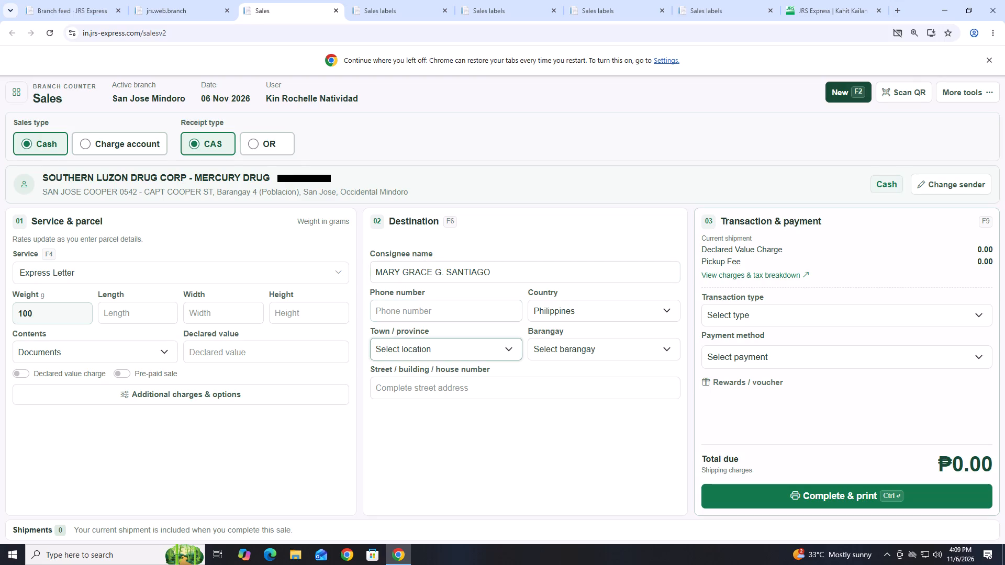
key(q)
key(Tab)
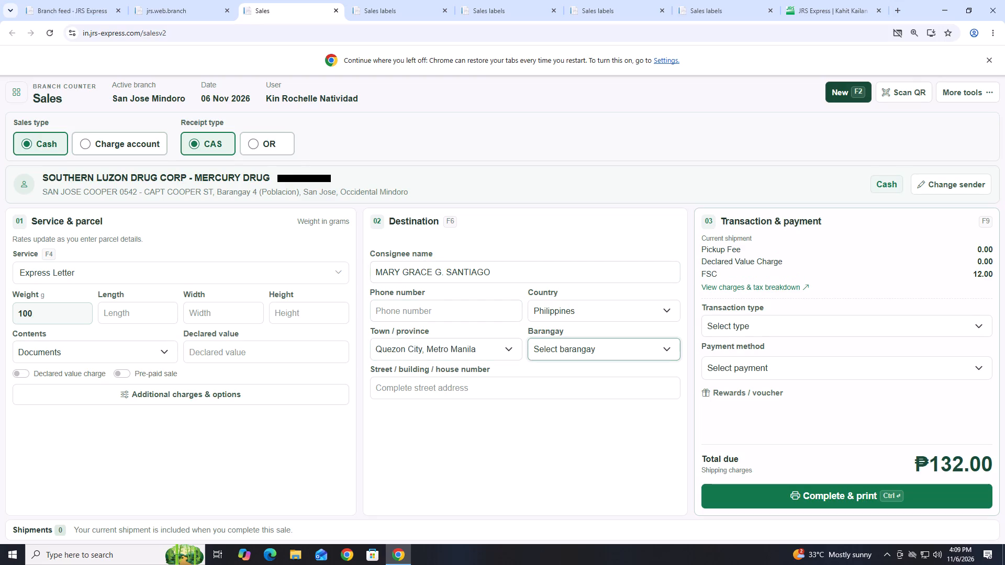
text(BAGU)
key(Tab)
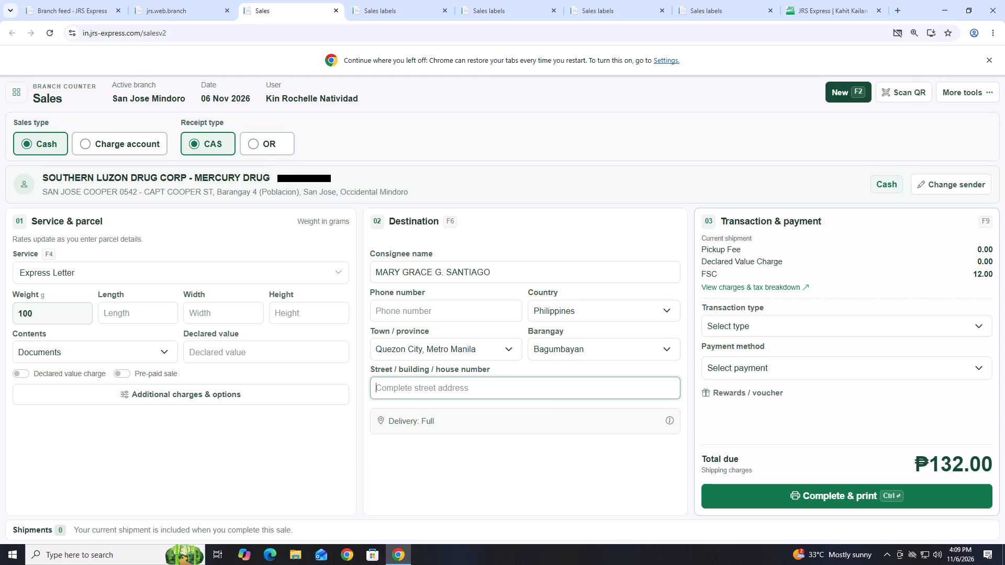
Enter the consignee's street address in capitals, beginning with PERSONNEL DEPARTMENT MANAGER.
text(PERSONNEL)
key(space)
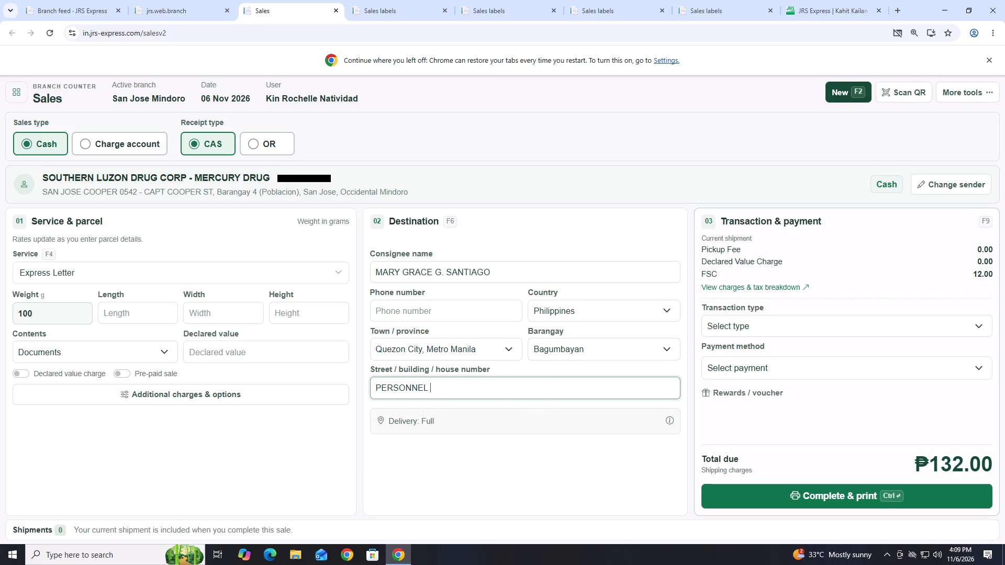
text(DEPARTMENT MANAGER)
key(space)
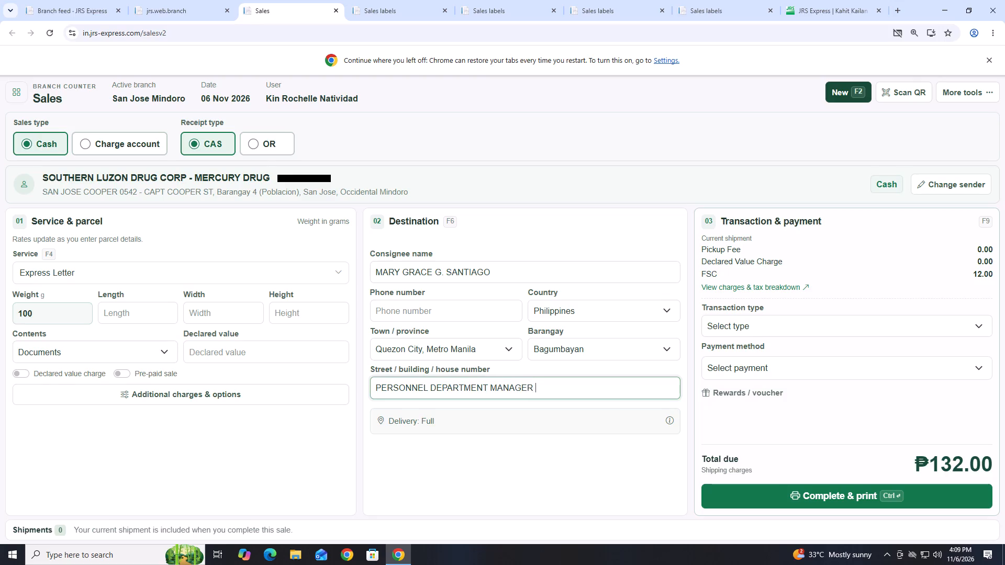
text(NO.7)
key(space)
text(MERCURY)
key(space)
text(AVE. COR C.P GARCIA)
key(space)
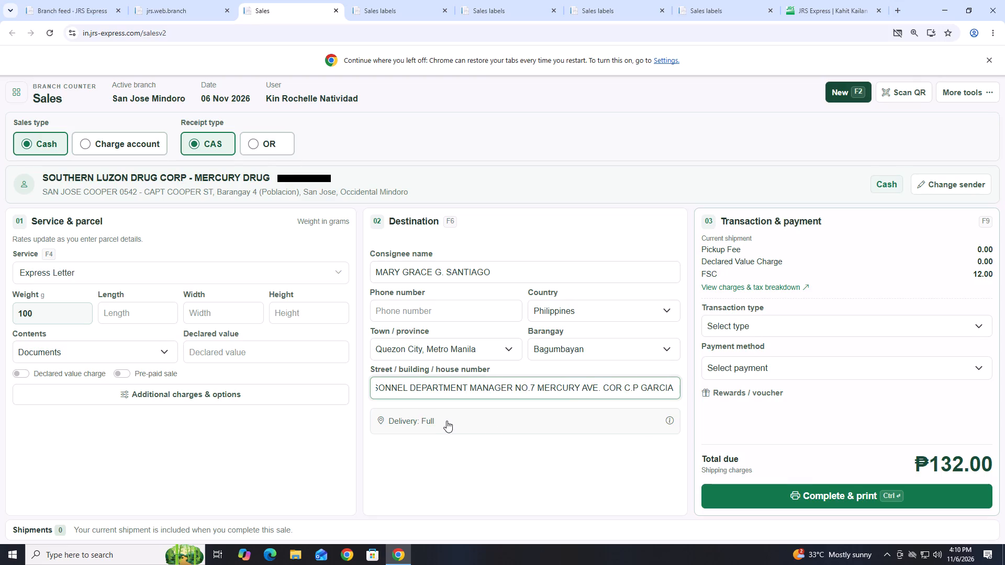
Set the transaction type to Walk in and choose the payment method for the sale.
scroll(805, 377, down, 5)
drag(823, 493, 1004, 486)
click(788, 322)
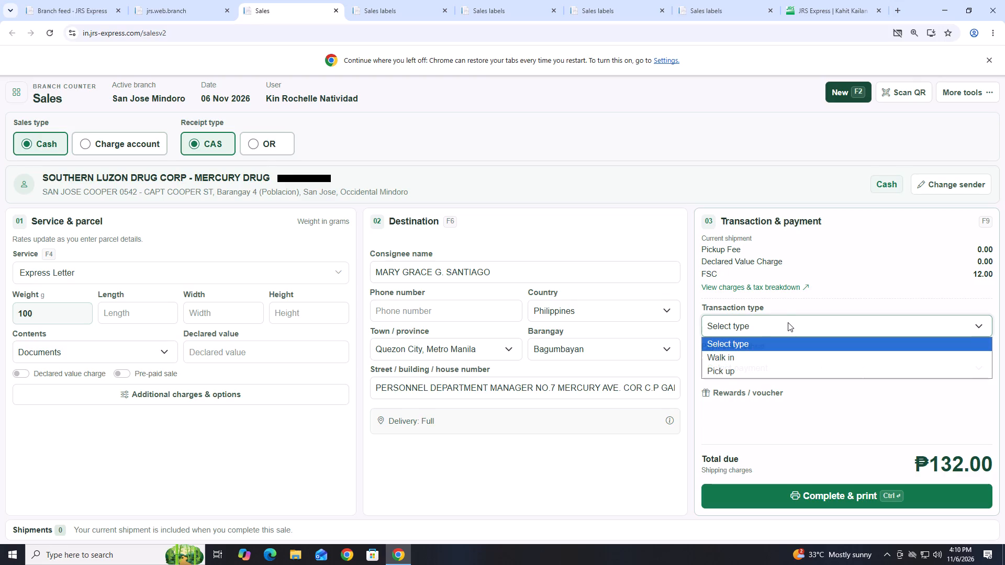
scroll(788, 322, down, 3)
click(784, 333)
click(778, 355)
click(776, 360)
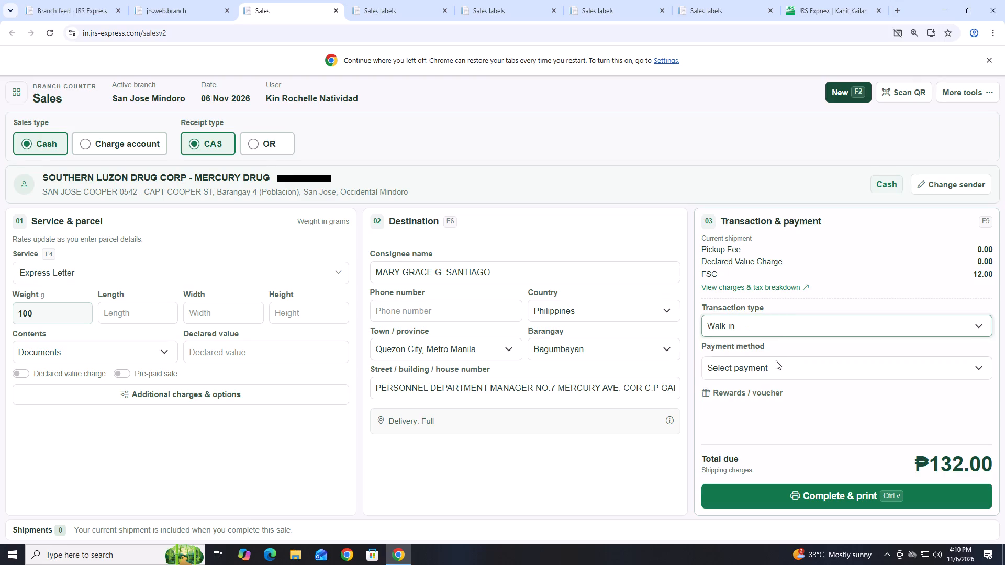
click(761, 396)
Complete the sale and print one copy of all its label pages on the Xprinter XP-410B.
click(894, 501)
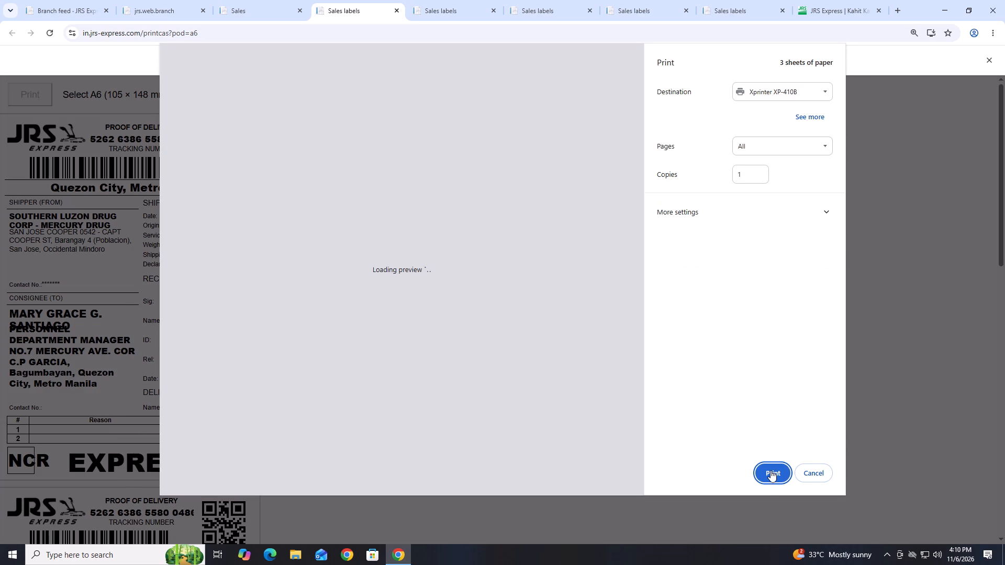
click(770, 470)
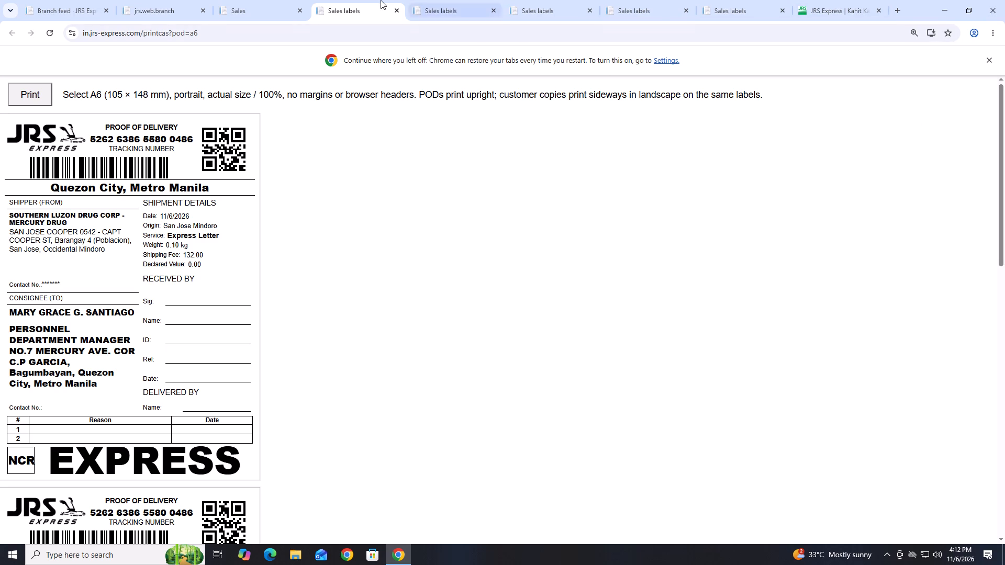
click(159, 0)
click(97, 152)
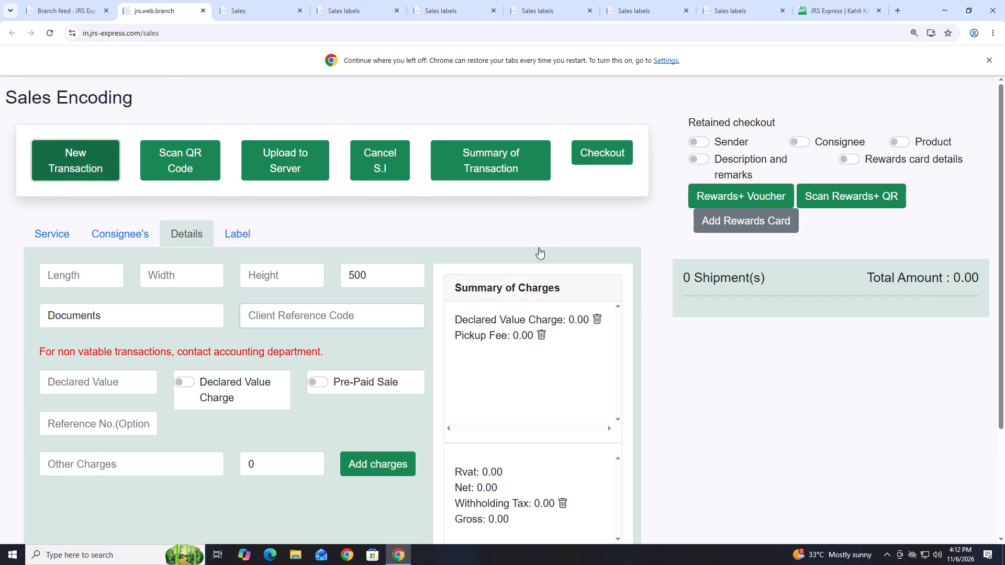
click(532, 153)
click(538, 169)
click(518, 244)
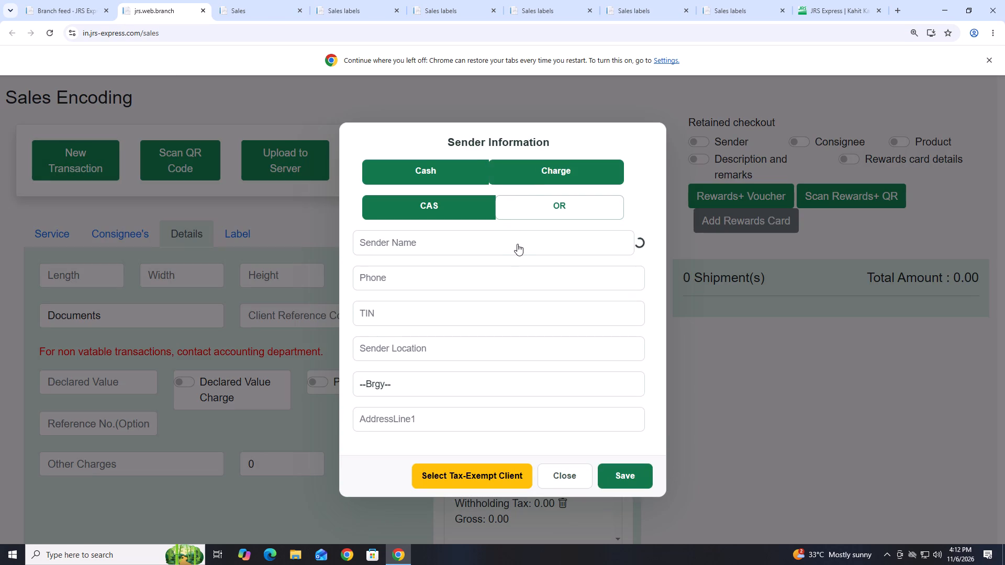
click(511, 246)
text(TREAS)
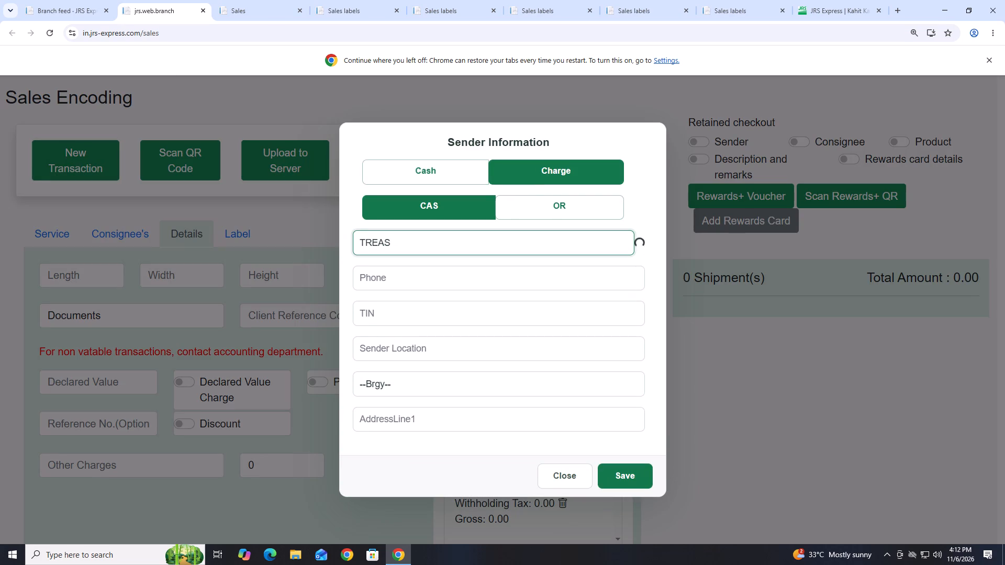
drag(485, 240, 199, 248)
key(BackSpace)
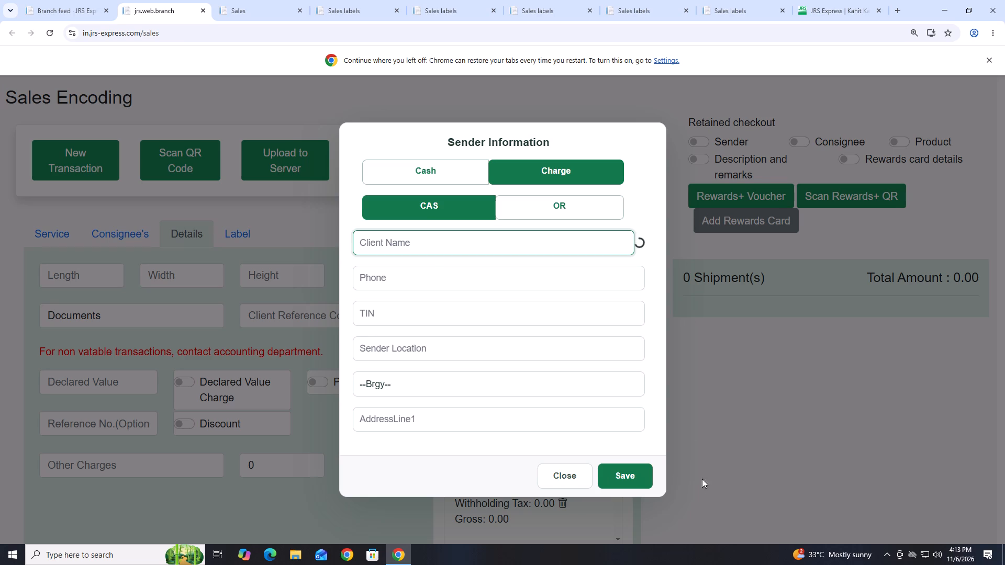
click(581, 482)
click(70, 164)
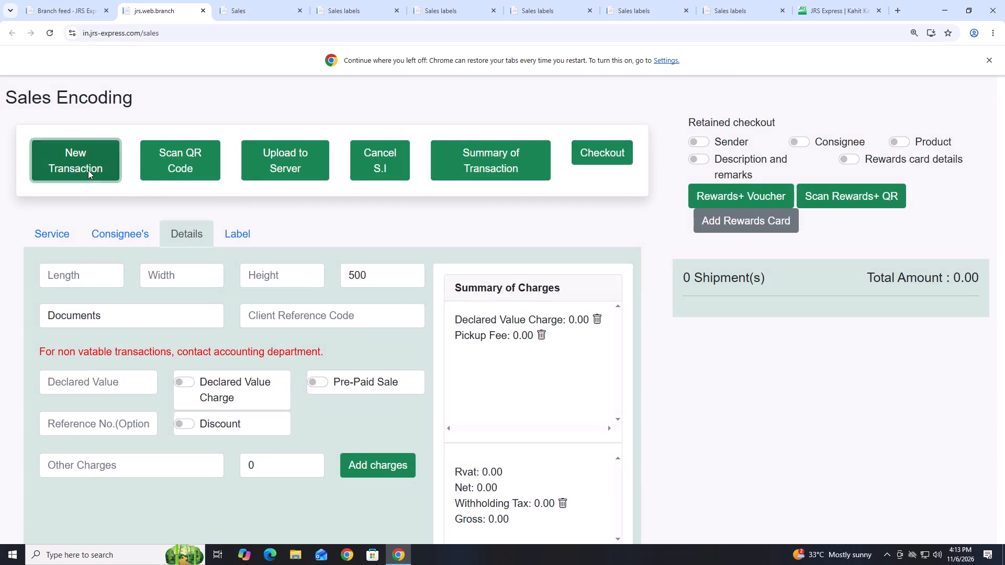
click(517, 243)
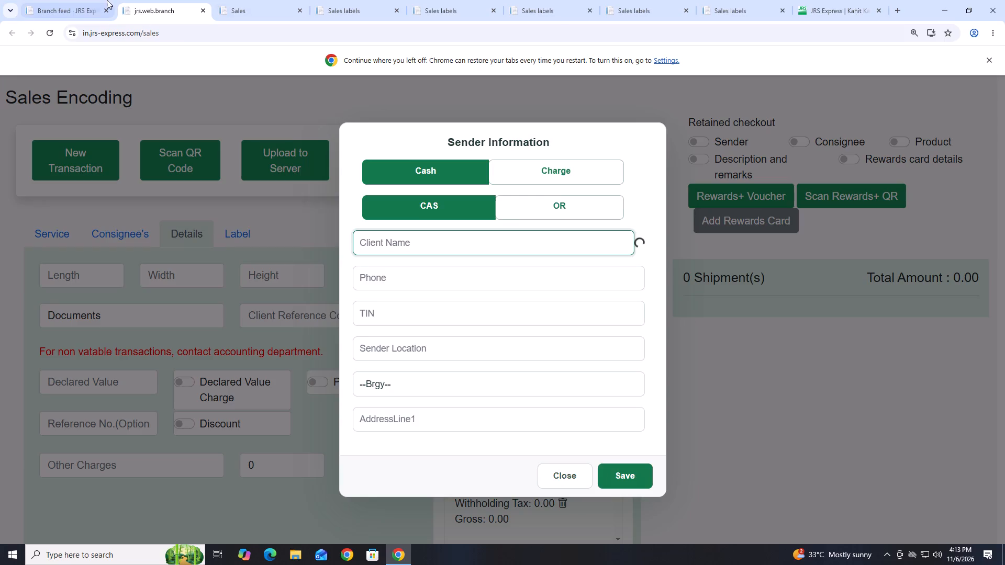
On the new Sales page, set the sales type to Charge account and confirm Treasure Island Industrial Corporation - Mandaue as the sender.
click(218, 2)
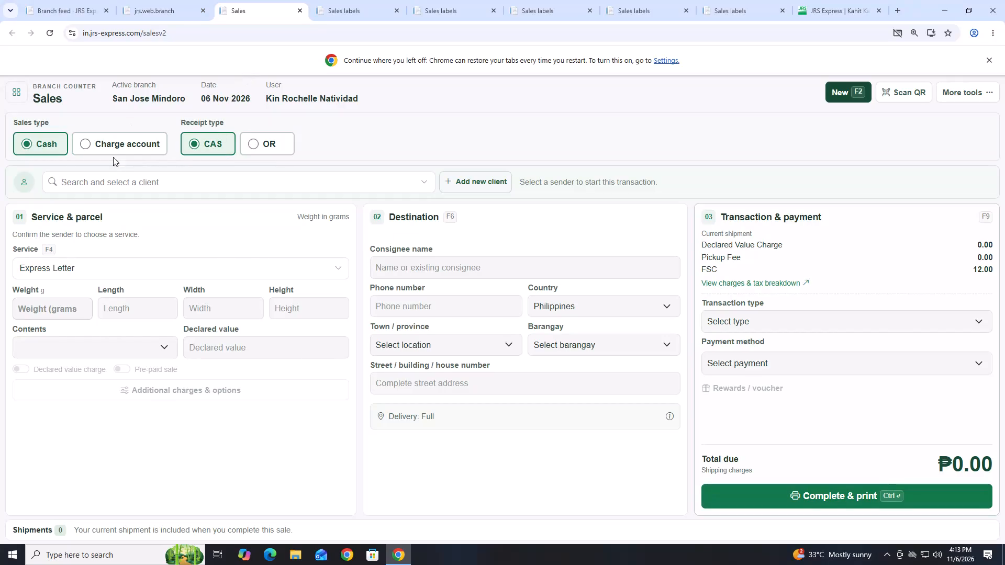
click(115, 153)
click(110, 176)
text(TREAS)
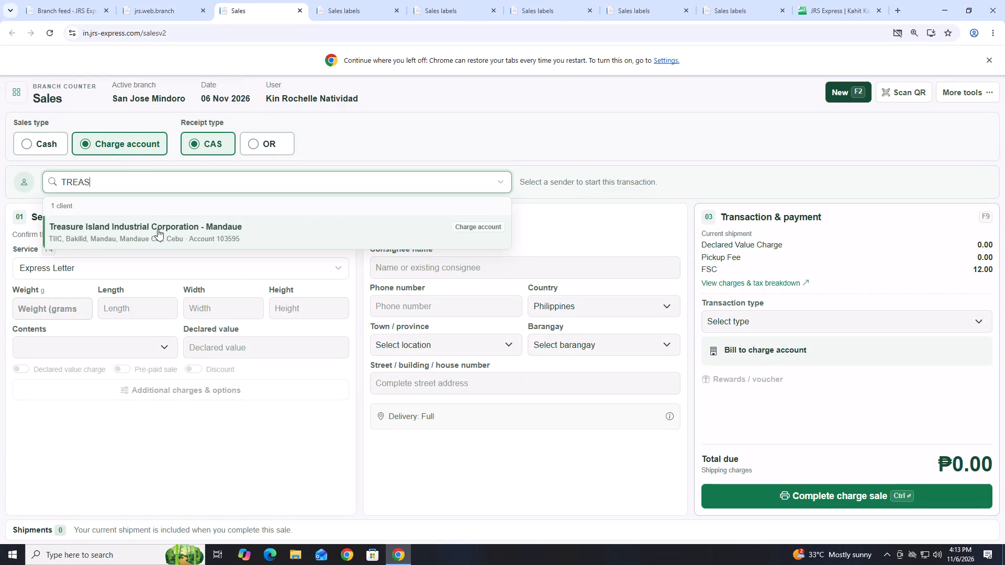
click(164, 232)
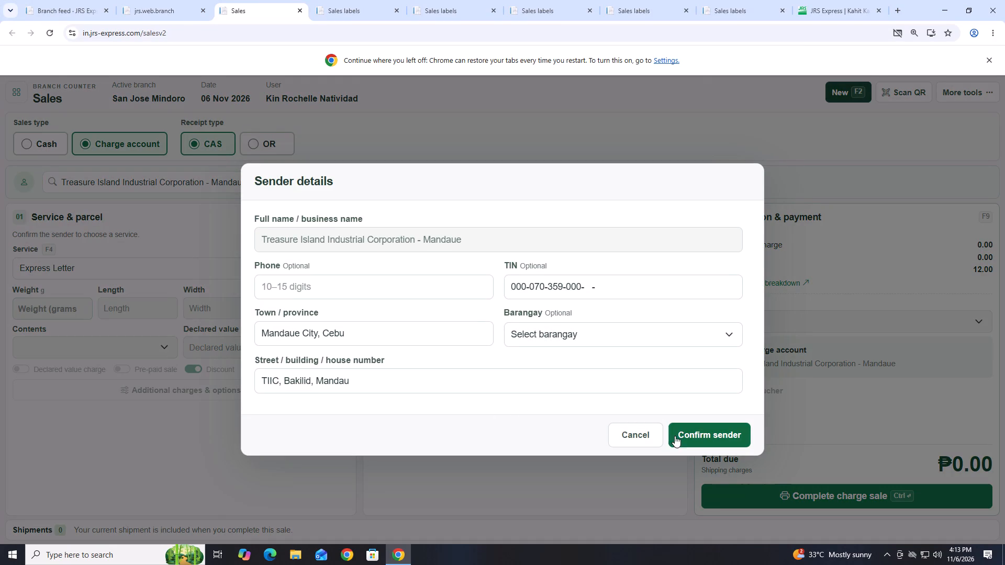
click(688, 436)
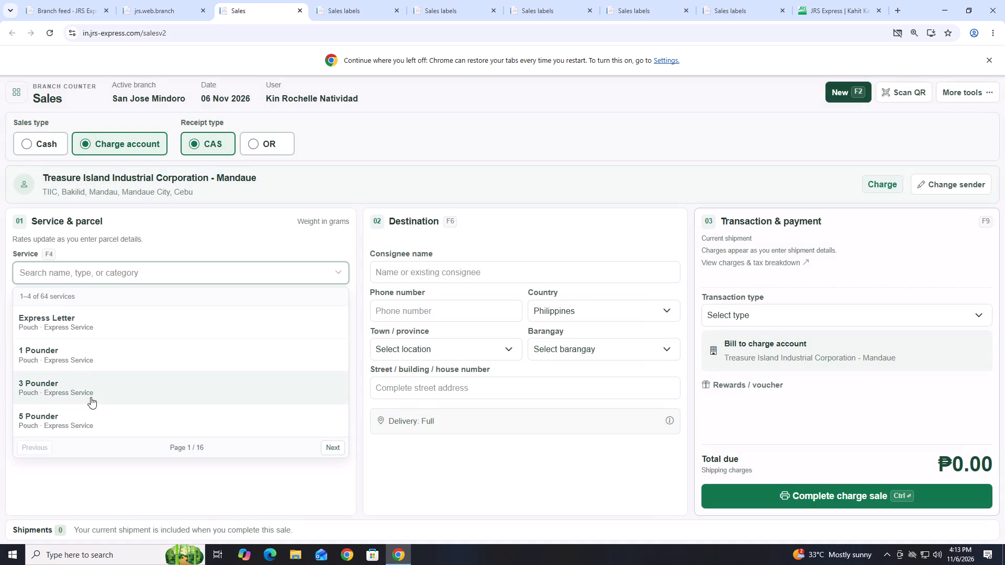
Choose the 1 Pounder express service for the parcel and set its contents to Documents.
click(84, 344)
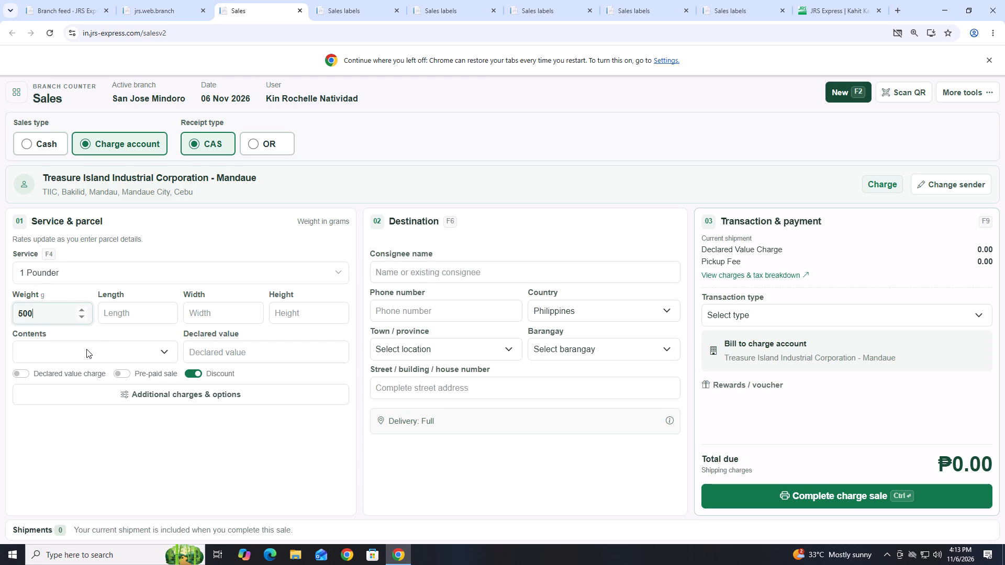
click(86, 349)
click(121, 210)
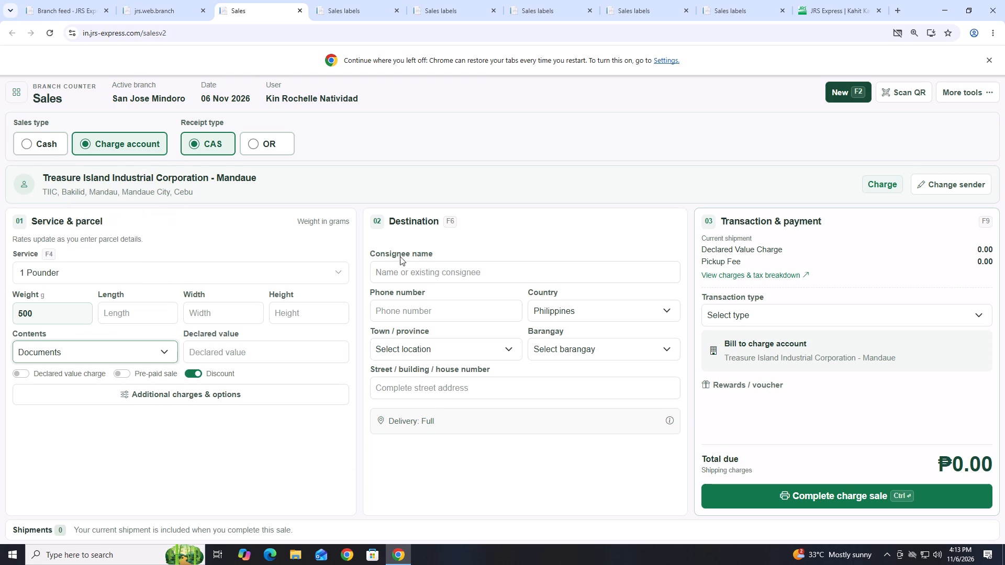
Enter the consignee's name in capitals for the shipment's destination.
scroll(204, 322, down, 5)
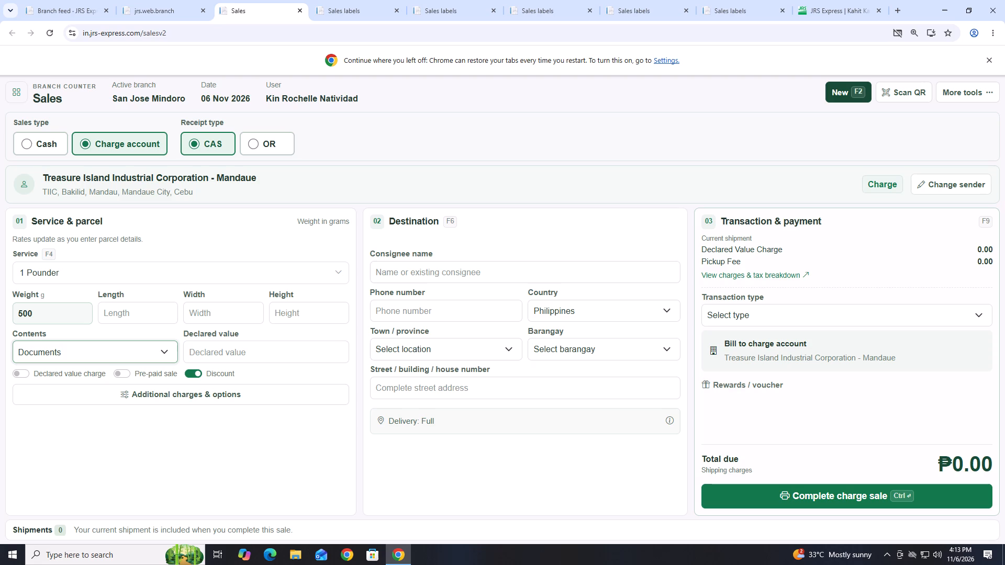
click(453, 272)
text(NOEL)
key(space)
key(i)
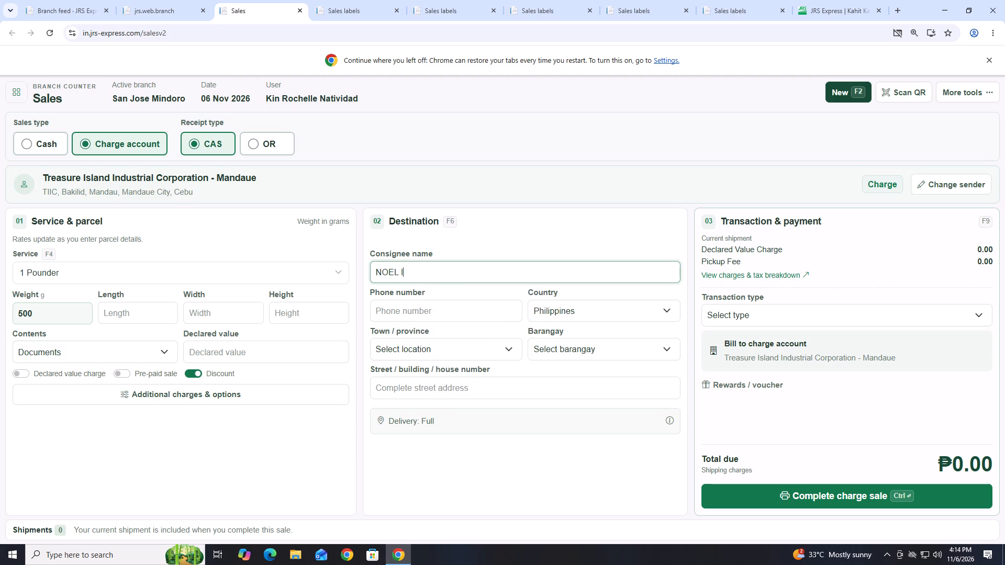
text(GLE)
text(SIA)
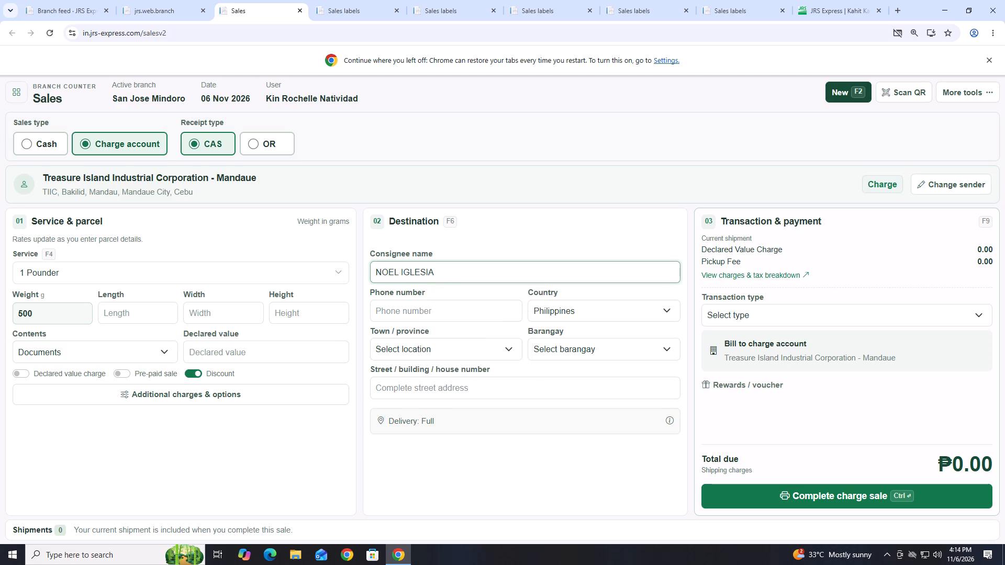
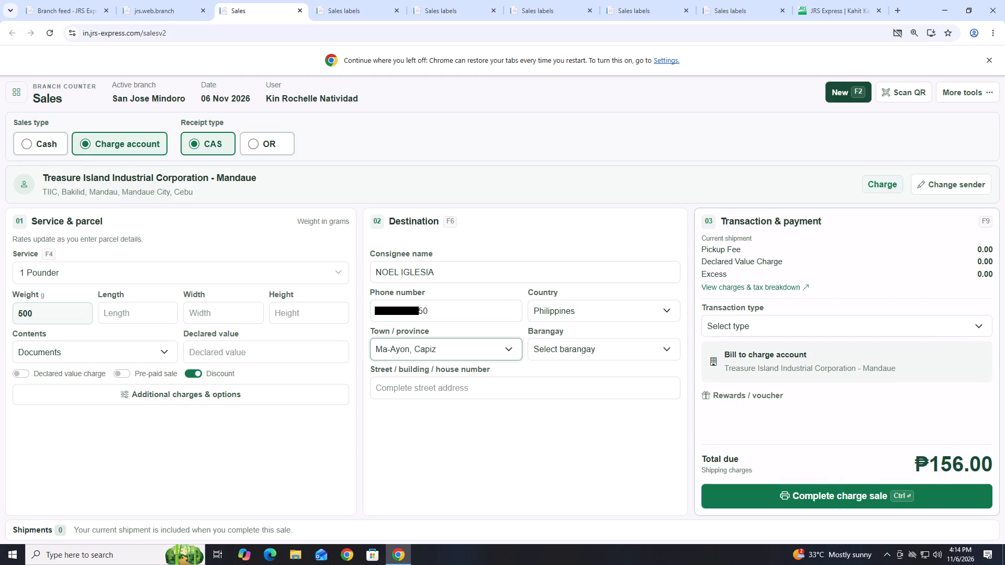
Set the destination to Mandaue City, Cebu, barangay Bakilid, and enter the consignee's street and showroom address in capitals.
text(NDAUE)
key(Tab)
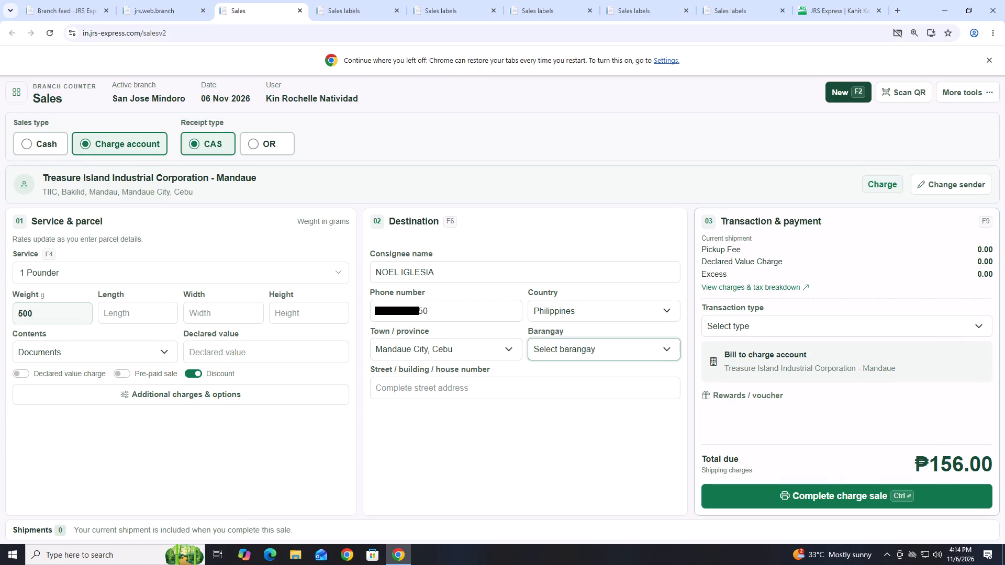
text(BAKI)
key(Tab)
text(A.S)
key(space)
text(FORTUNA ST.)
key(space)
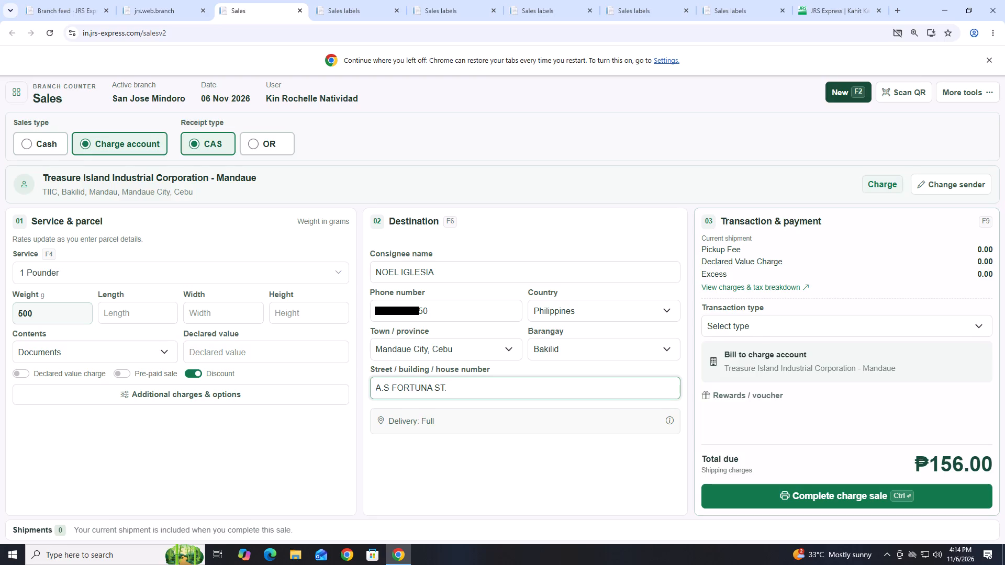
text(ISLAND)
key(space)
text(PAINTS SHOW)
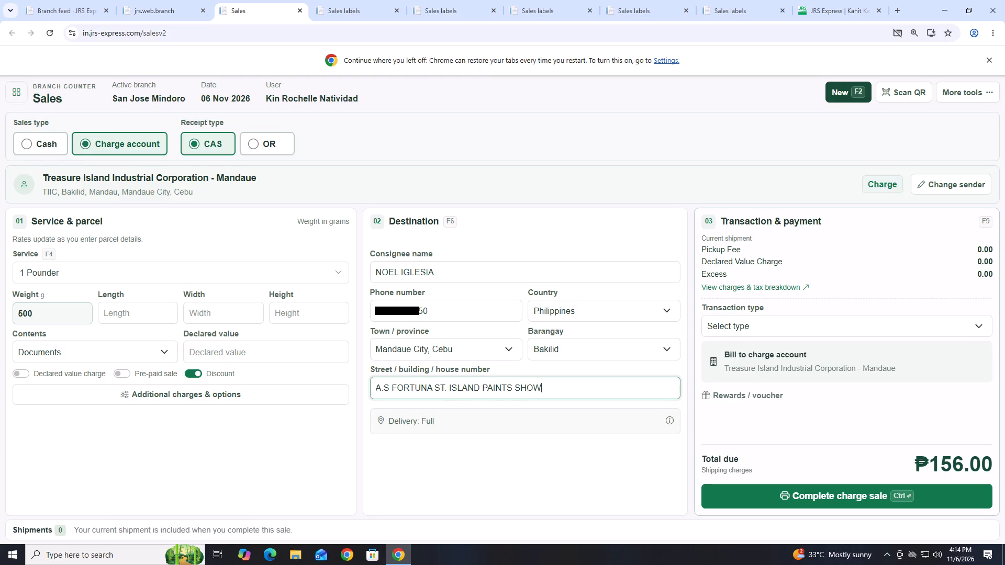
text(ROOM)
Add an FSC charge of ₱12 to the shipment's additional charges.
click(130, 392)
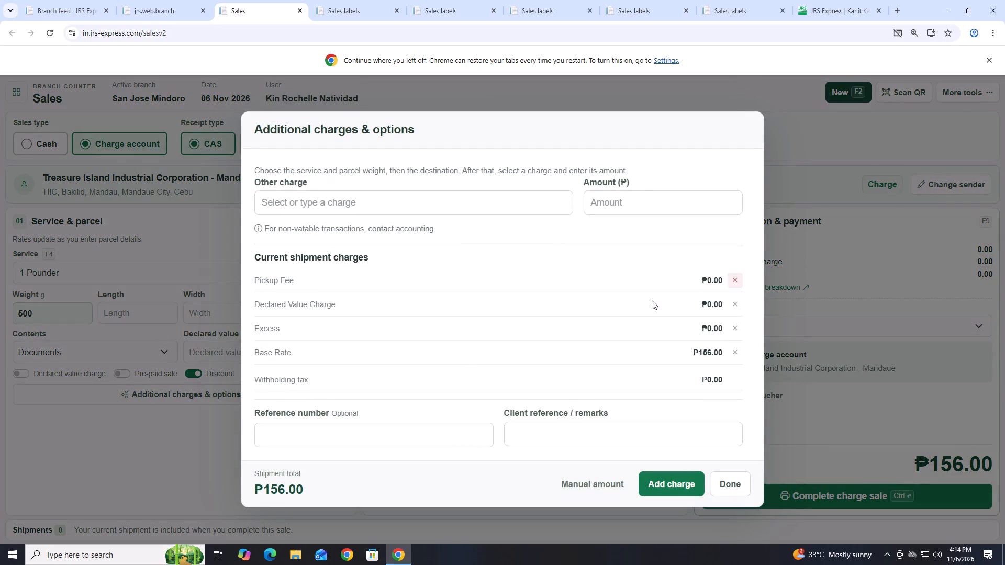
scroll(340, 345, down, 1)
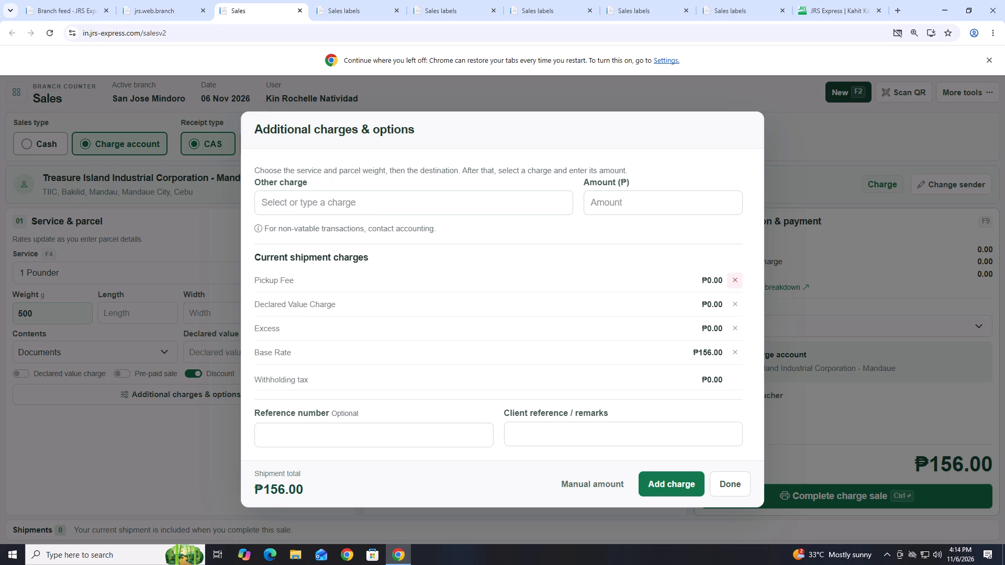
click(350, 200)
scroll(331, 279, down, 6)
click(327, 305)
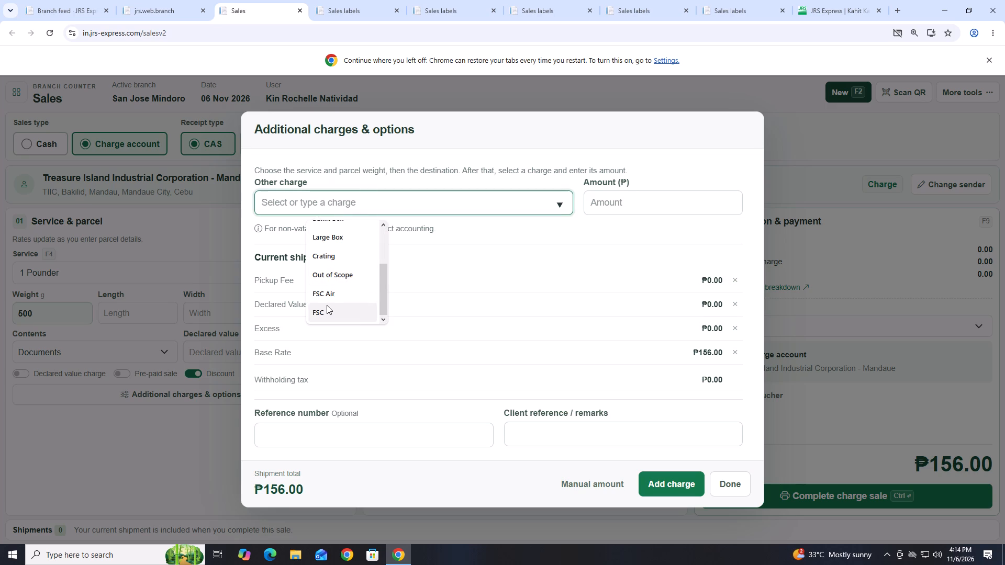
click(688, 193)
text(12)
click(681, 483)
Add the automatically calculated FSC Air charge to the shipment and finish the additional charges.
click(441, 182)
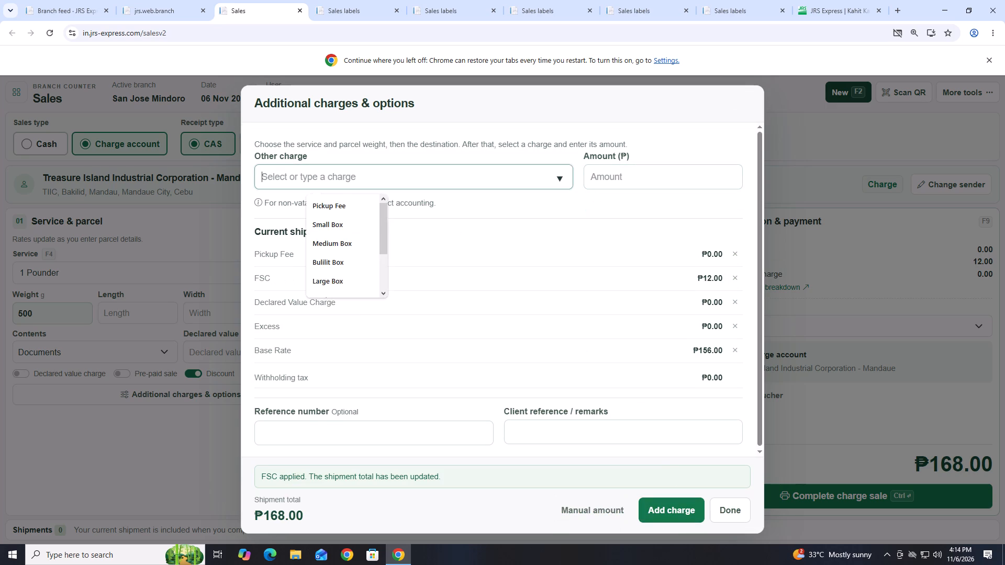
scroll(382, 274, down, 7)
click(353, 270)
scroll(655, 301, down, 7)
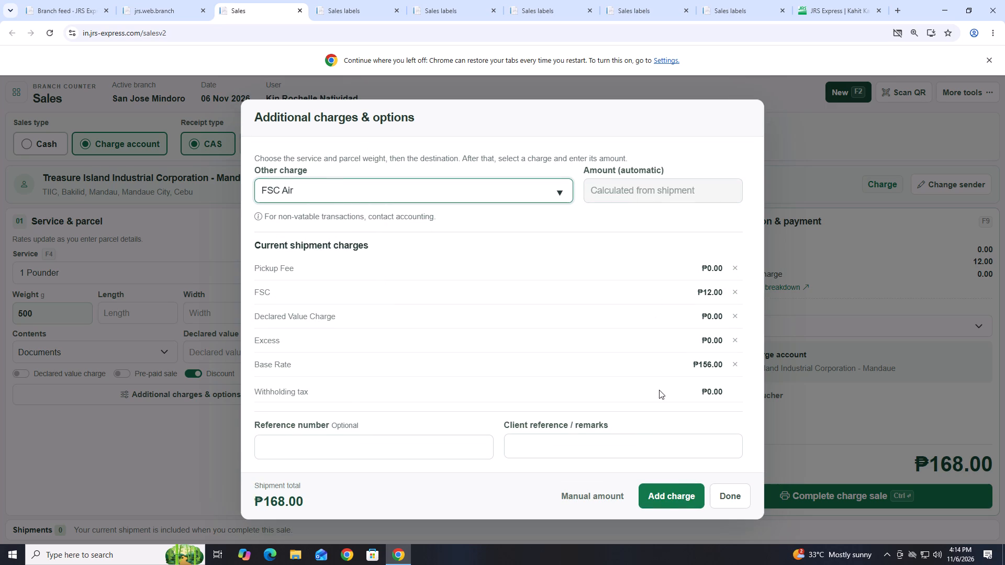
scroll(663, 401, down, 6)
click(682, 499)
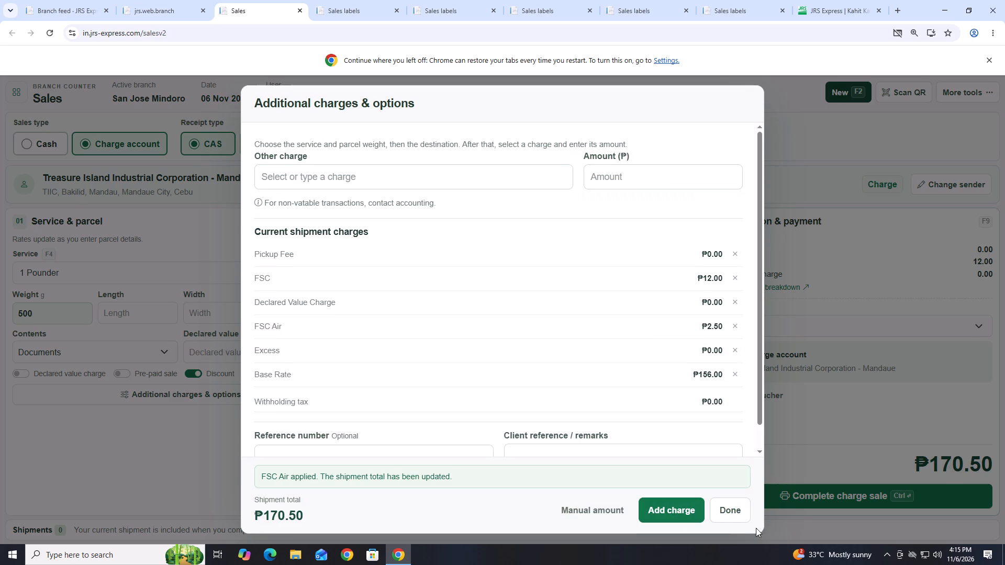
click(743, 512)
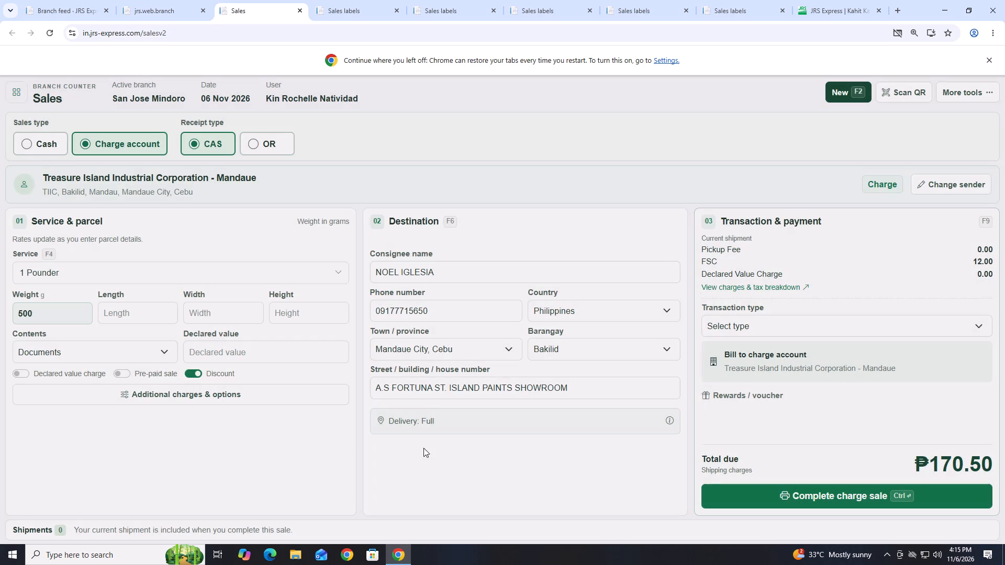
Set the sale's transaction type to Walk in.
scroll(621, 330, down, 7)
click(798, 323)
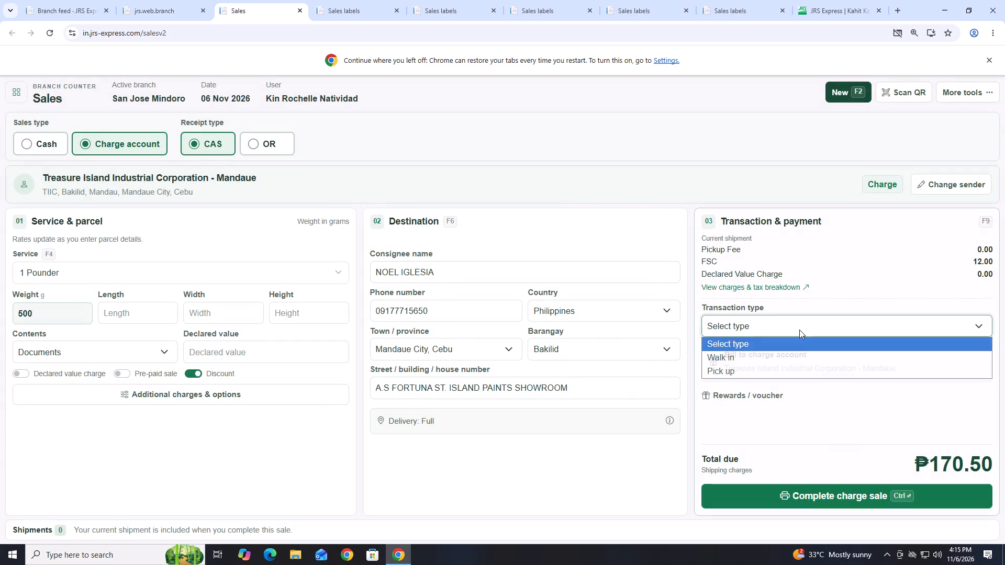
click(792, 355)
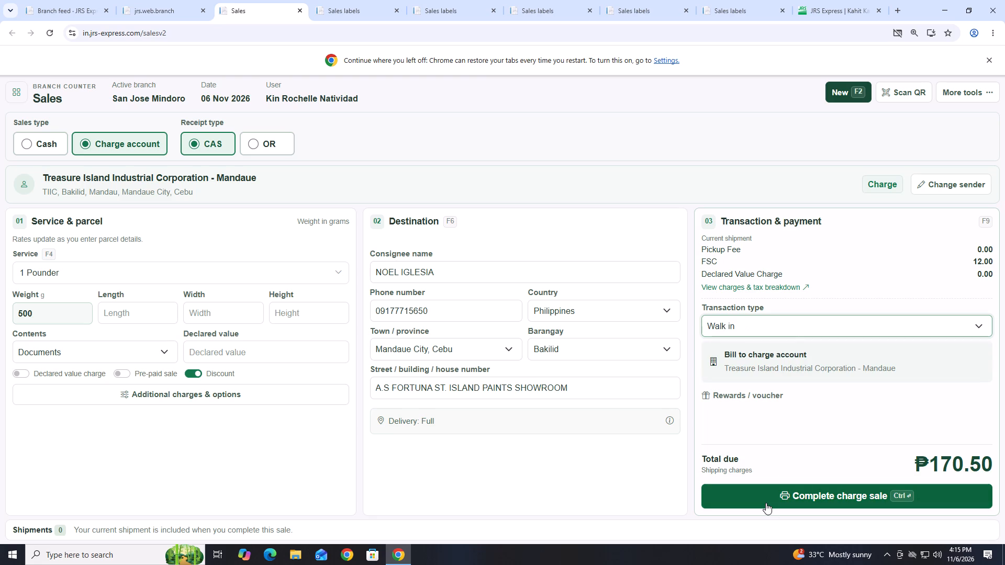
Complete the charge sale and print one copy of all its label pages on the Xprinter XP-410B.
click(766, 503)
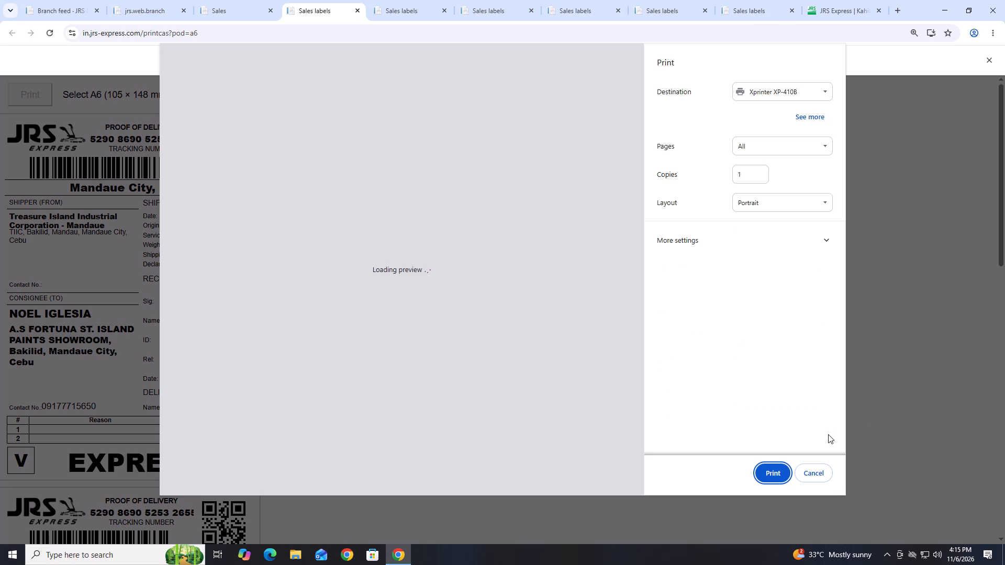
click(779, 471)
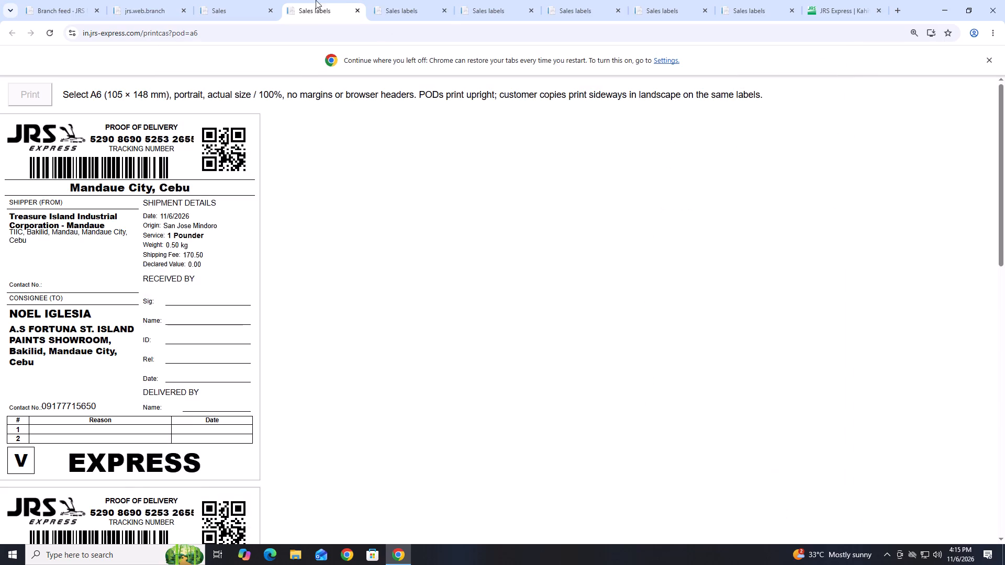
Close all the open Sales labels pages, including the one for the Treasure Island shipment just printed.
click(367, 1)
click(410, 0)
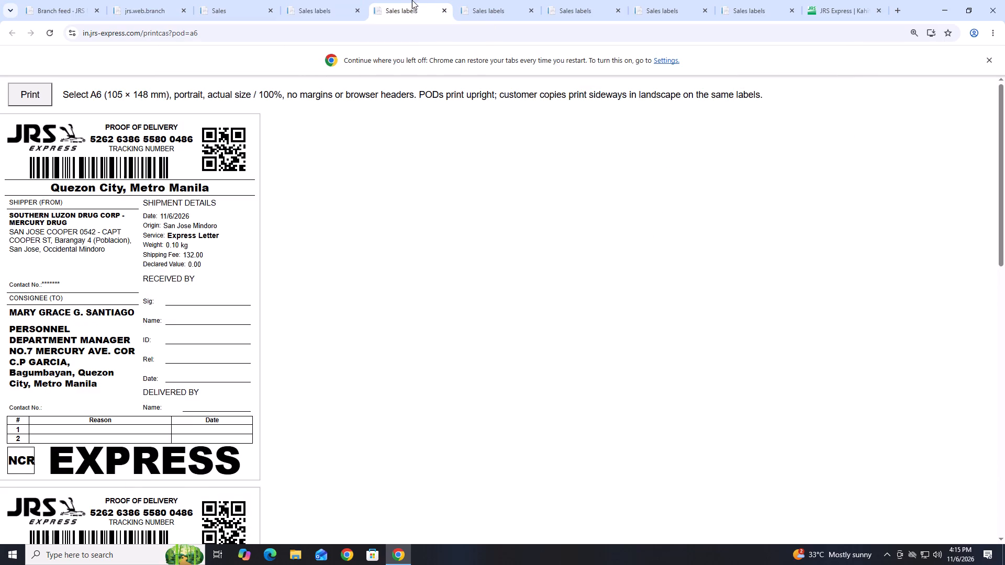
click(443, 9)
click(443, 9)
double_click(443, 9)
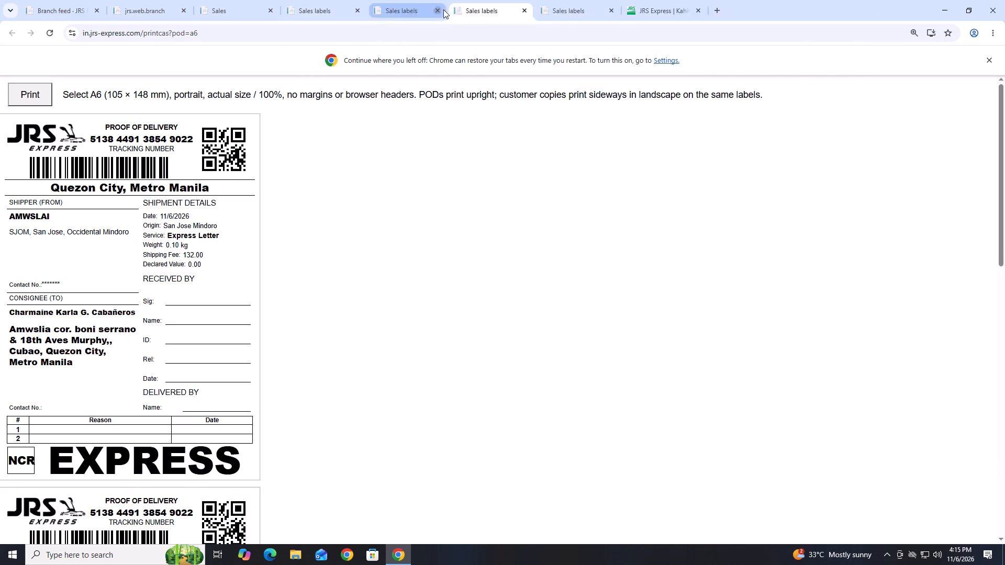
click(443, 9)
click(329, 2)
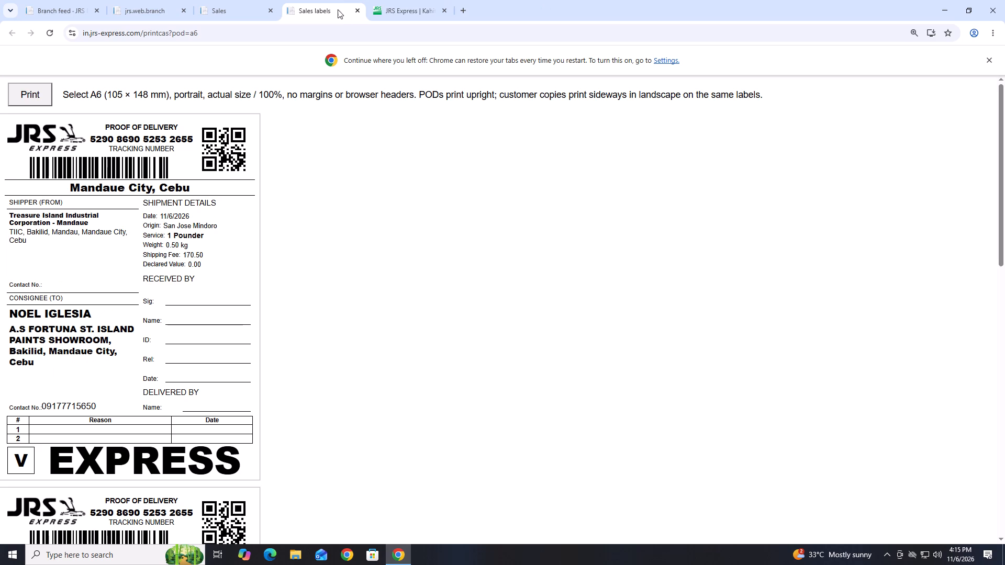
click(354, 13)
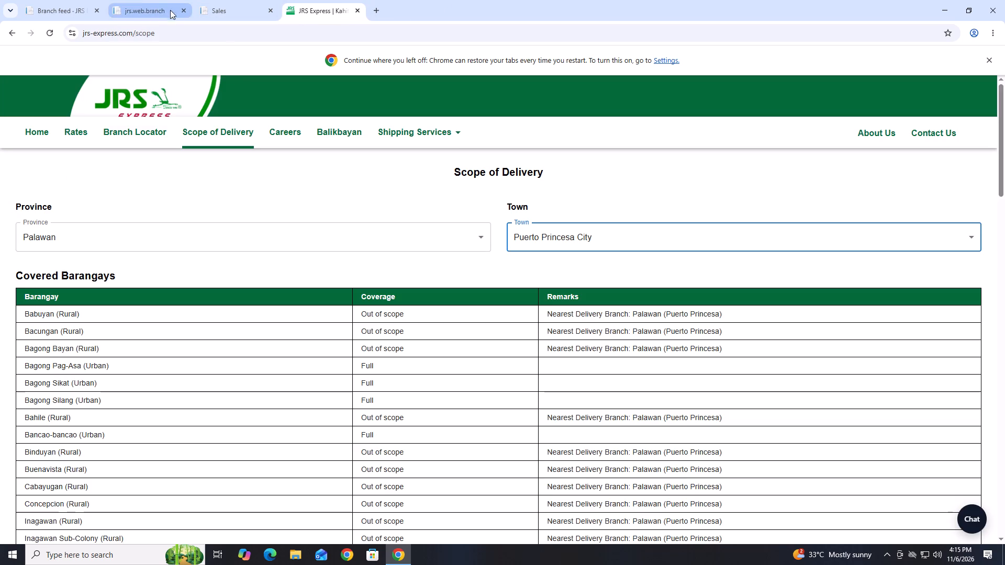
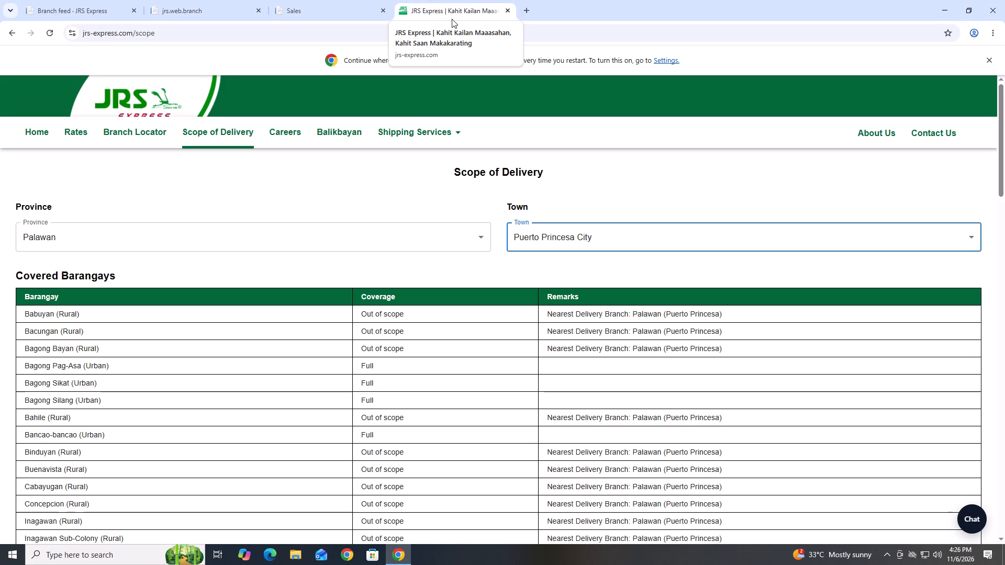
Switch to the jrs.web.branch sales encoding page and answer its presence check with 10.
click(220, 0)
click(549, 344)
text(10)
click(551, 378)
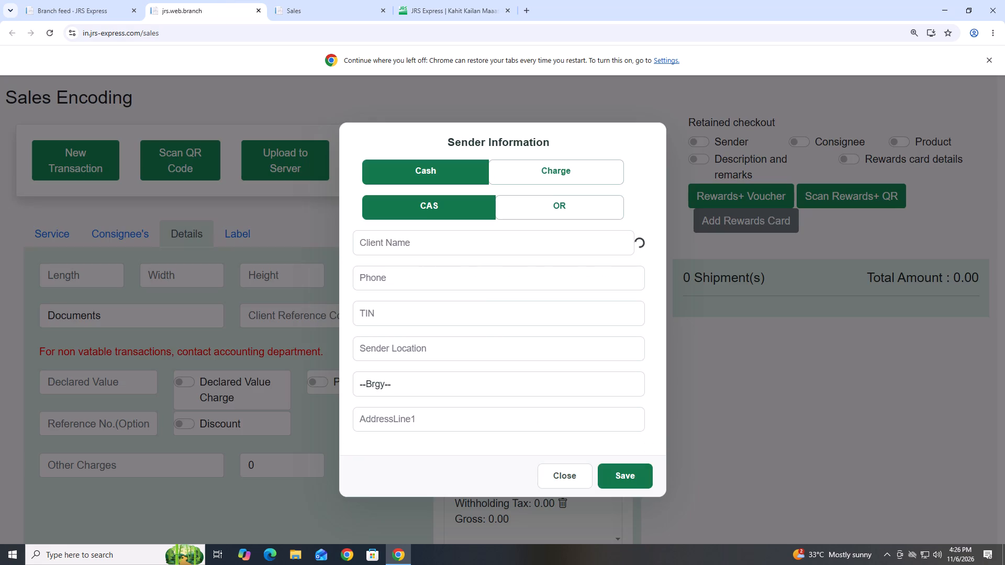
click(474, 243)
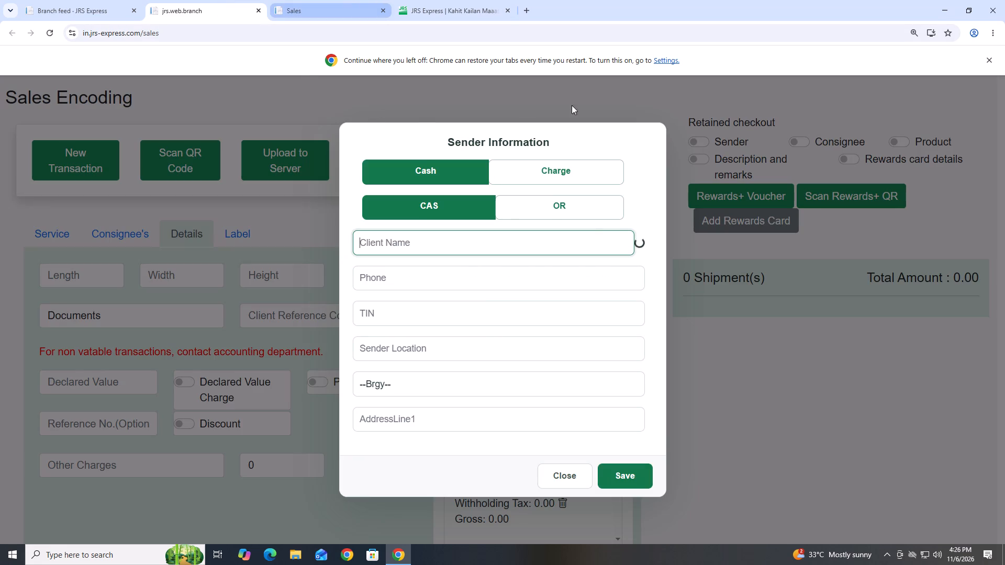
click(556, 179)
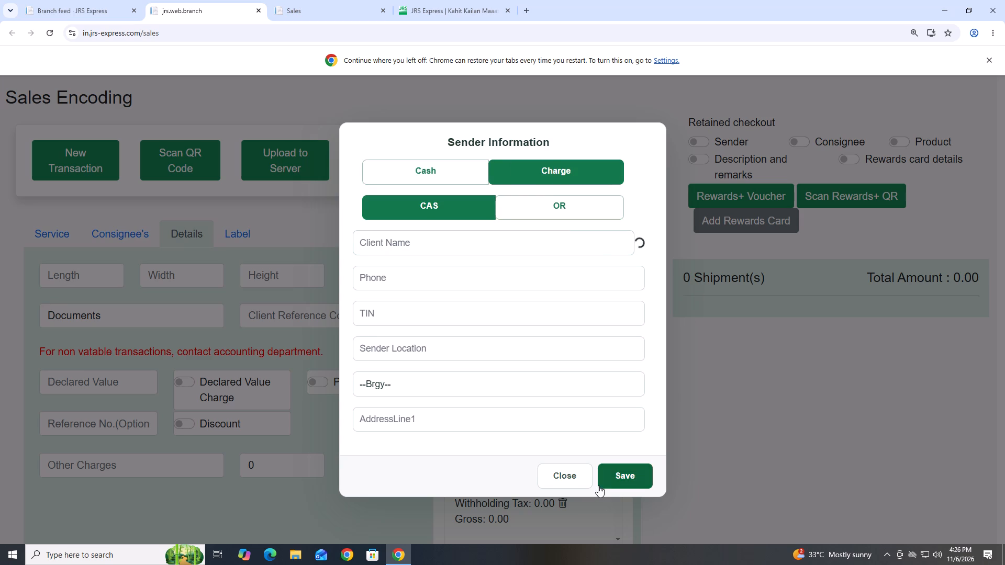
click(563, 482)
Switch to the Sales page and answer its branch presence check with 10.
click(293, 0)
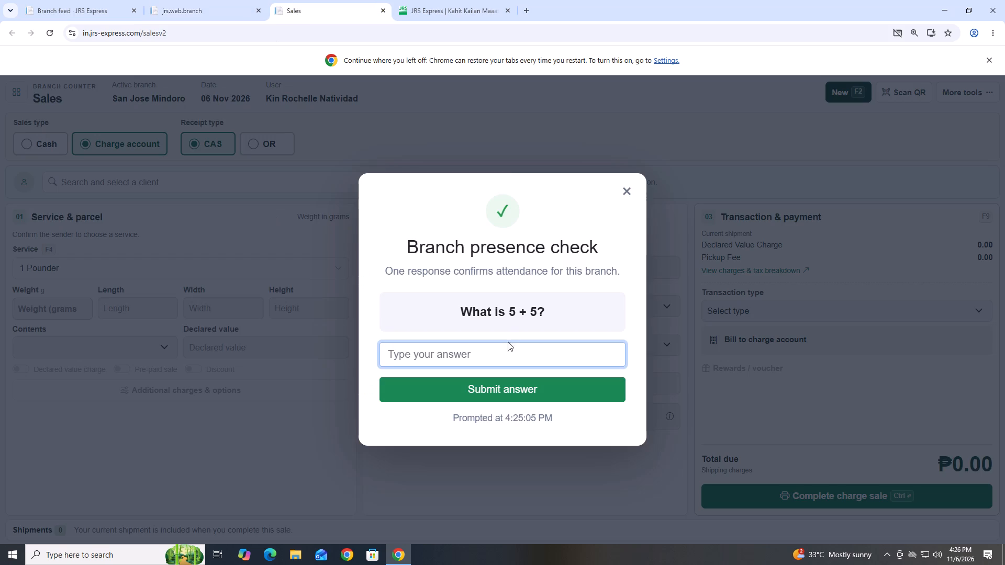
click(508, 344)
text(10)
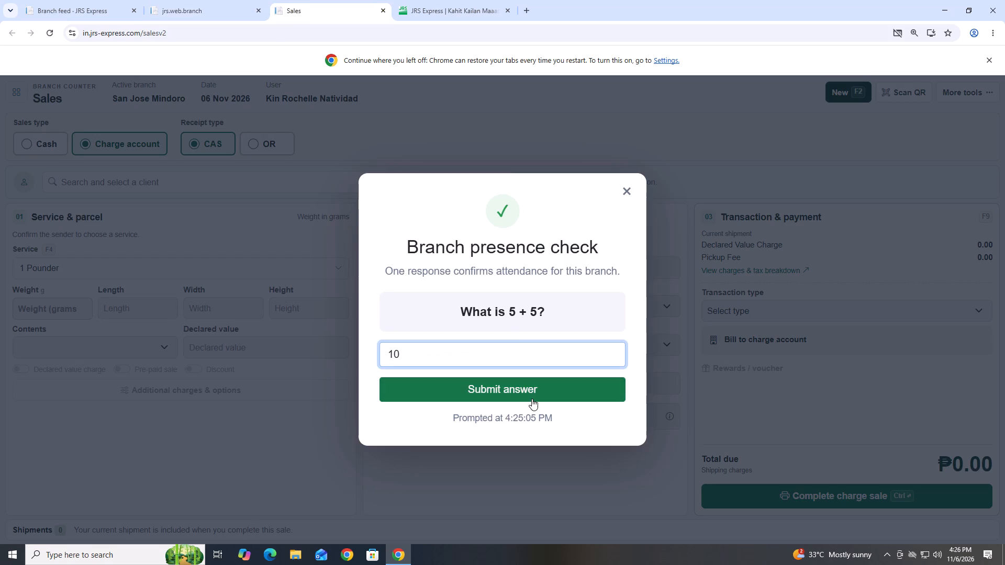
click(532, 399)
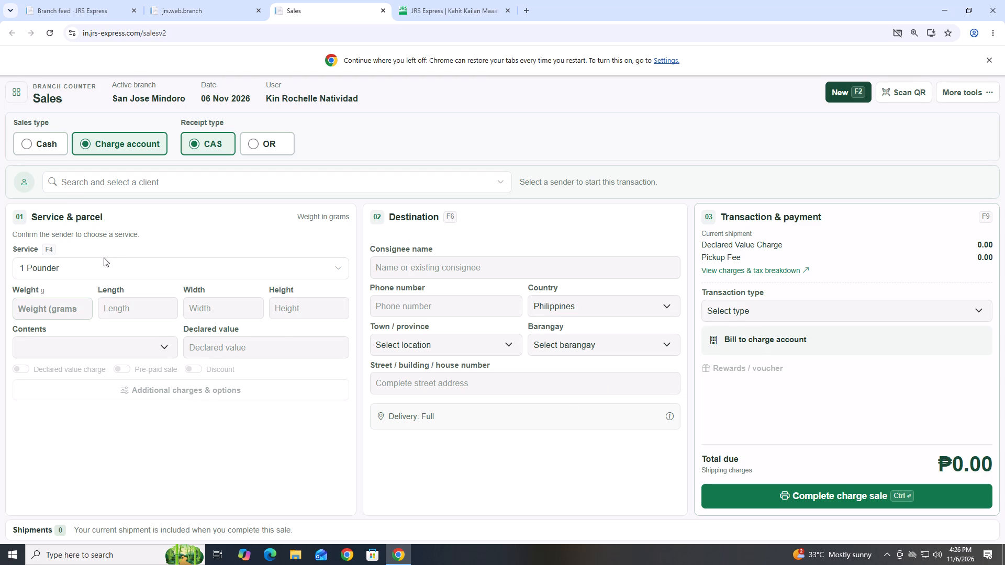
Find the charge client Motortrade Nationwide Corporation - LABANGAN, SAN JOSE OCC. MINDORO and select it as the sender.
click(108, 265)
click(141, 220)
click(68, 188)
click(412, 104)
click(100, 189)
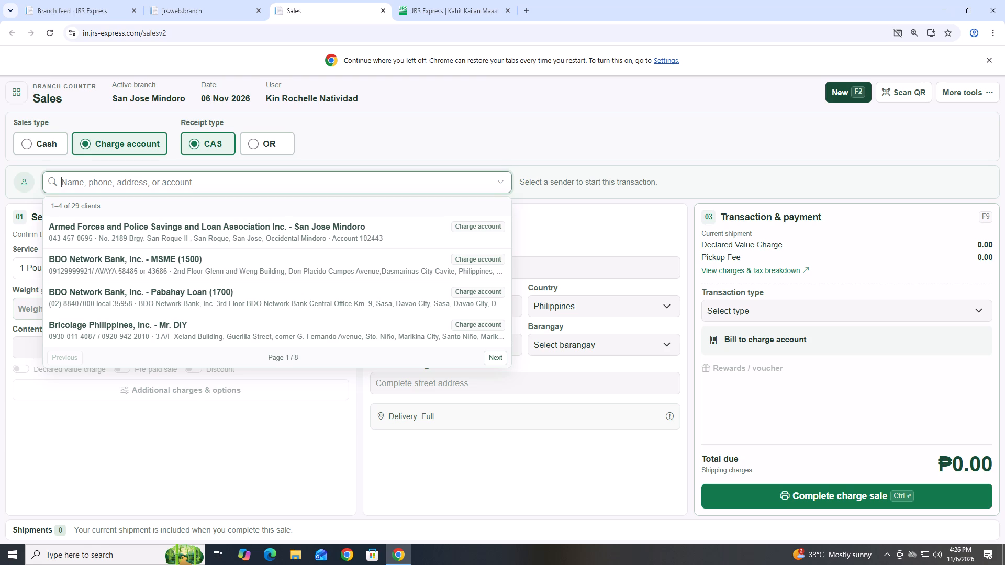
scroll(118, 266, down, 4)
key(m)
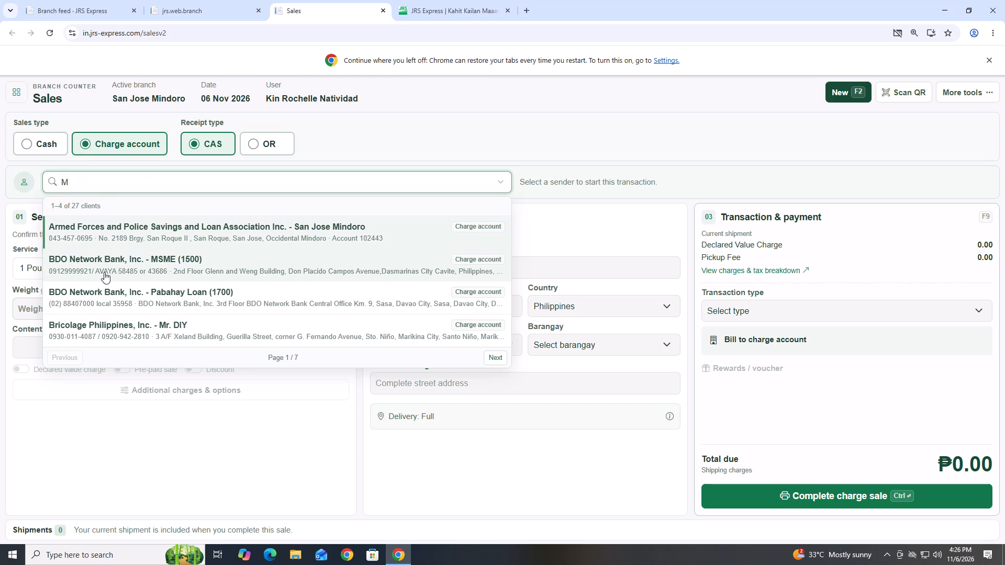
key(o)
text(TOR)
key(space)
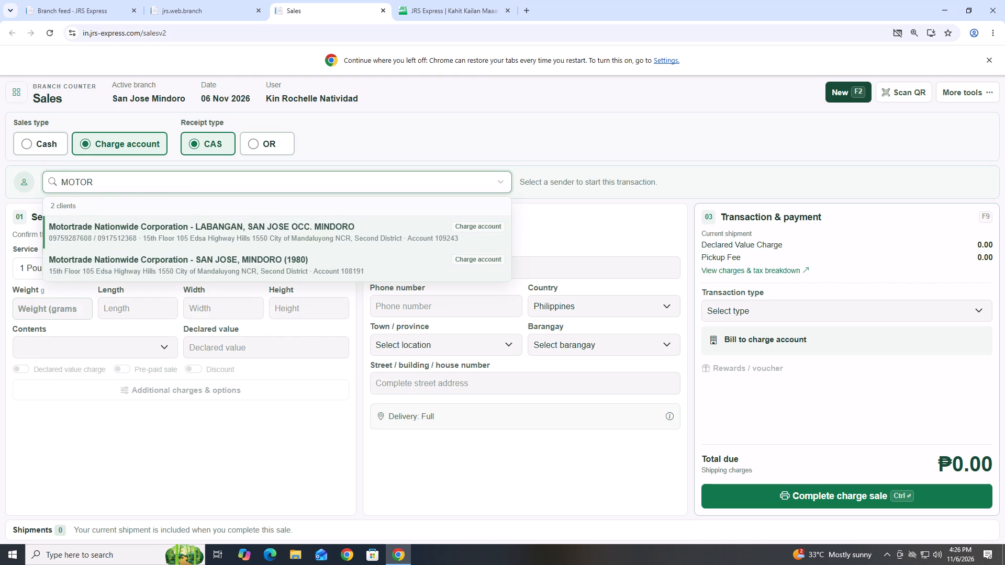
click(212, 244)
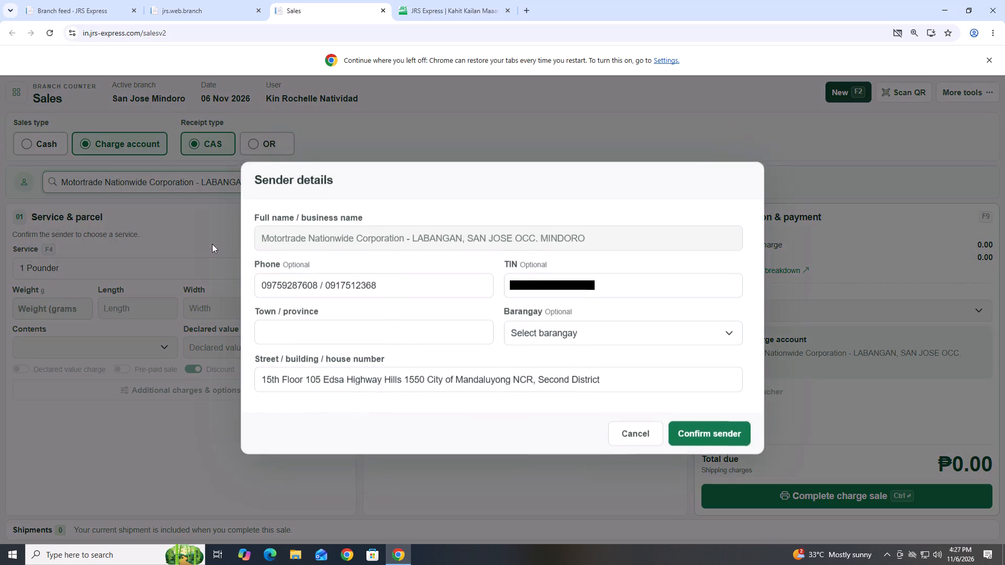
Set the sender's town and province to San Jose, Occidental Mindoro and confirm the sender details.
click(710, 436)
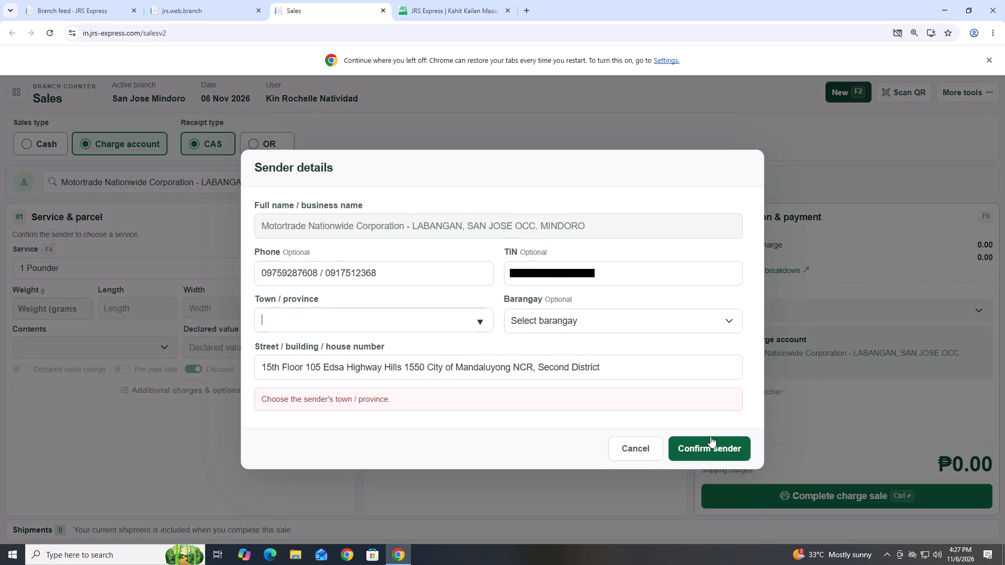
text(SAN JOSE OCC)
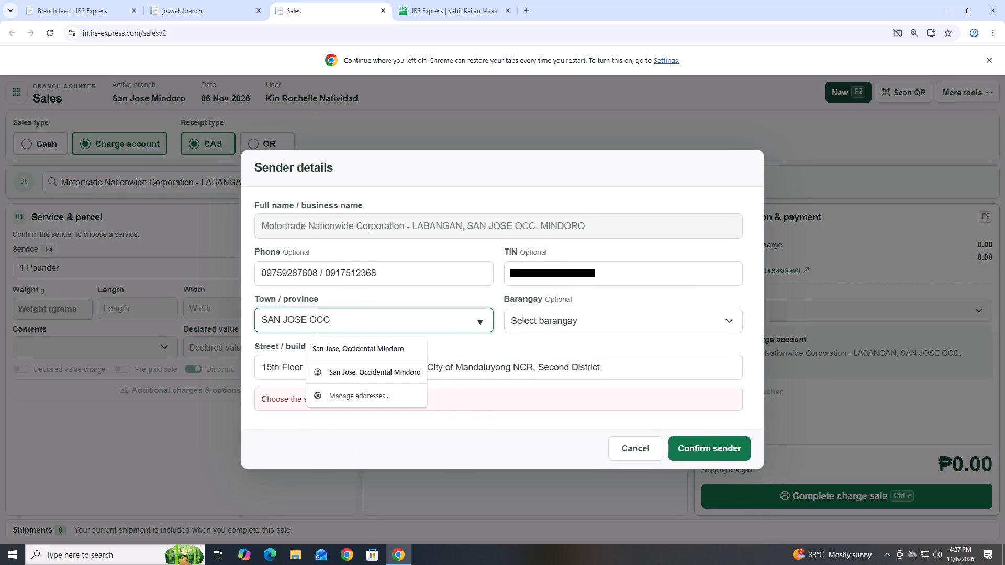
key(Down)
key(Return)
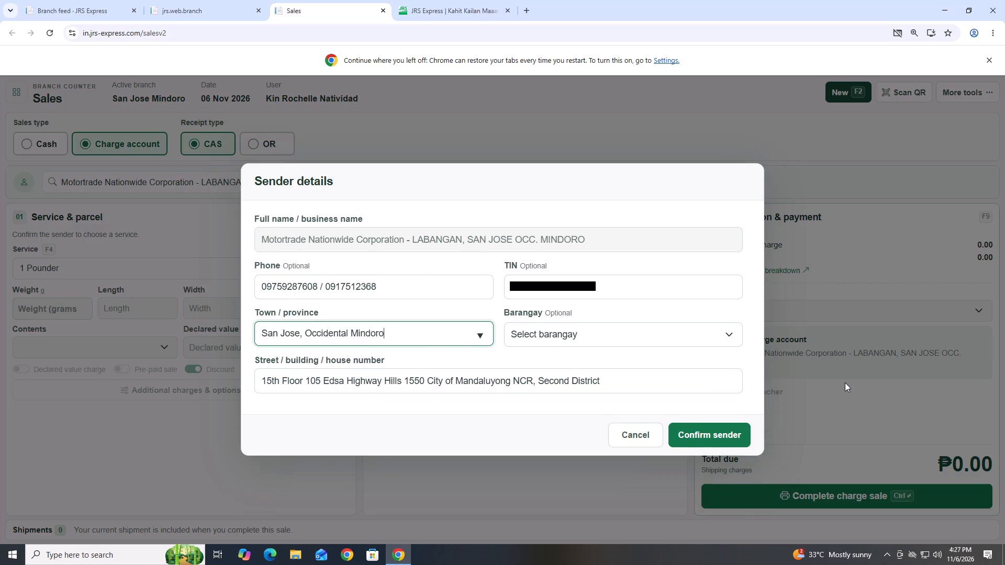
click(845, 385)
click(724, 432)
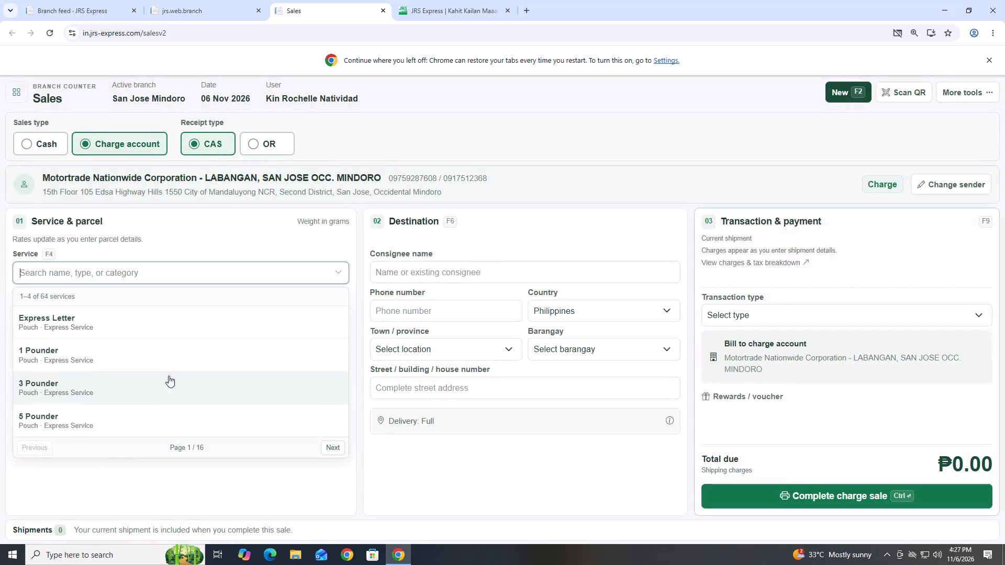
Choose the Express Letter service for the parcel and set its contents to Documents.
click(152, 321)
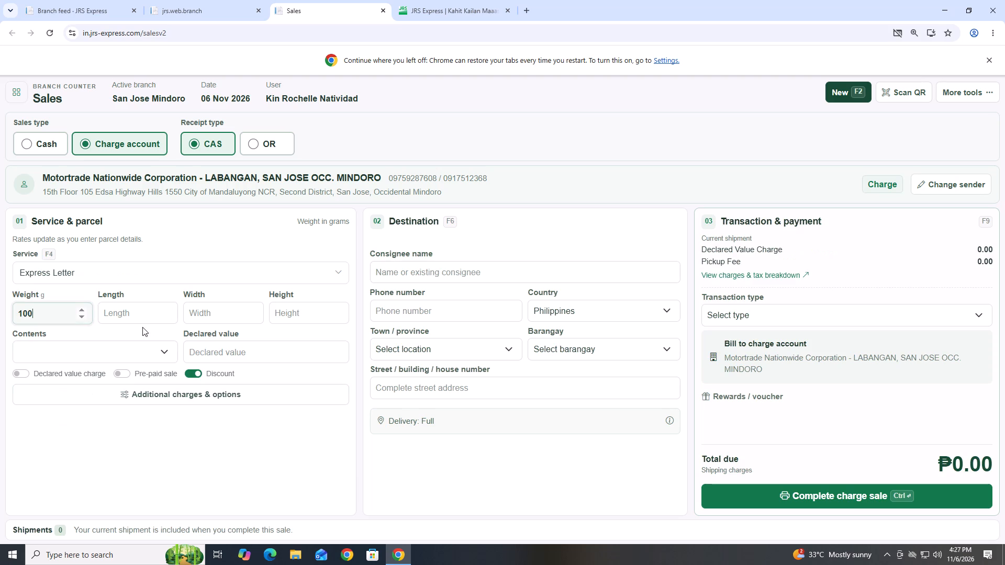
click(73, 347)
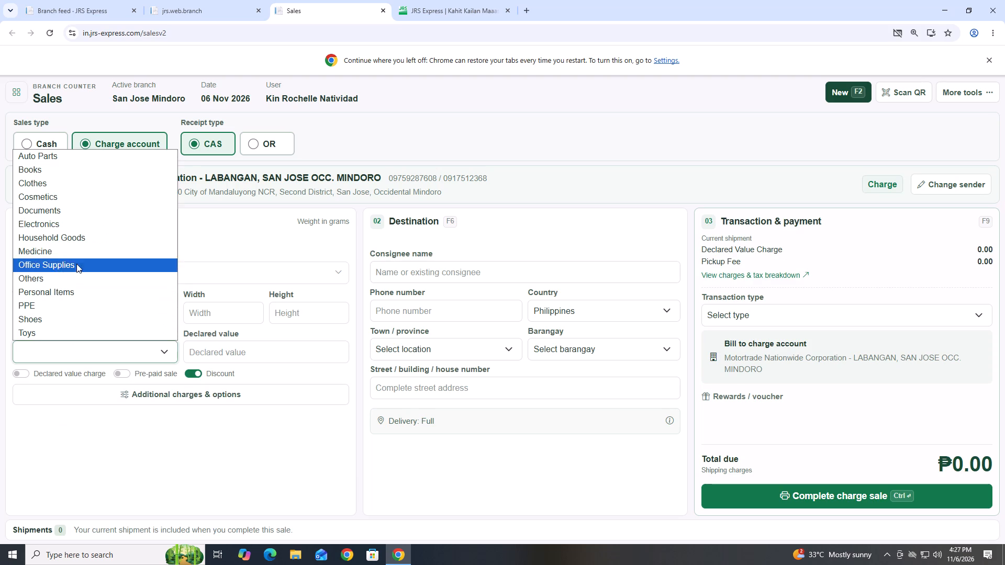
click(84, 209)
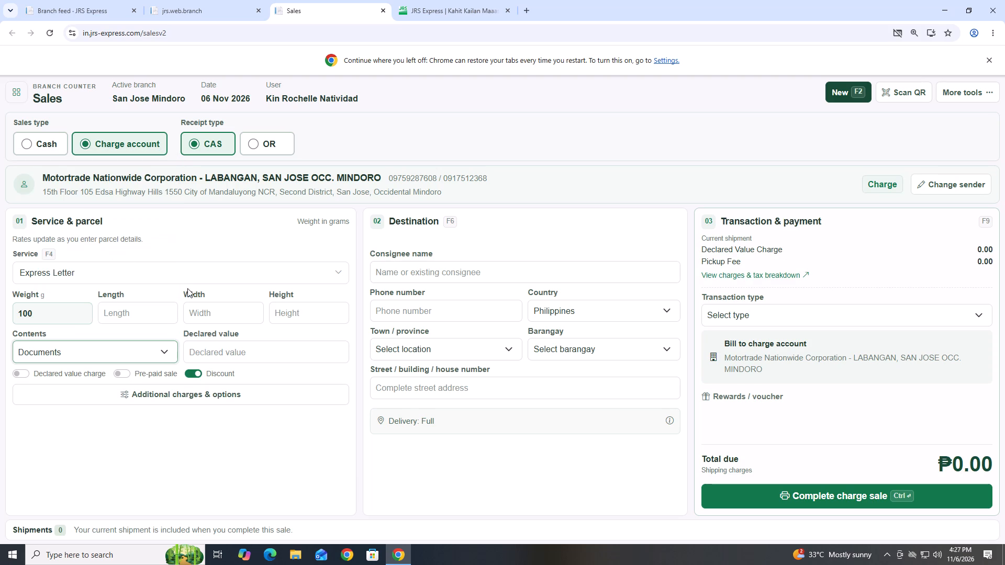
Enter MNC MAILING CENTER as the consignee and set the destination town to Mandaluyong City, Metro Manila.
scroll(189, 290, down, 8)
scroll(211, 365, down, 11)
click(400, 274)
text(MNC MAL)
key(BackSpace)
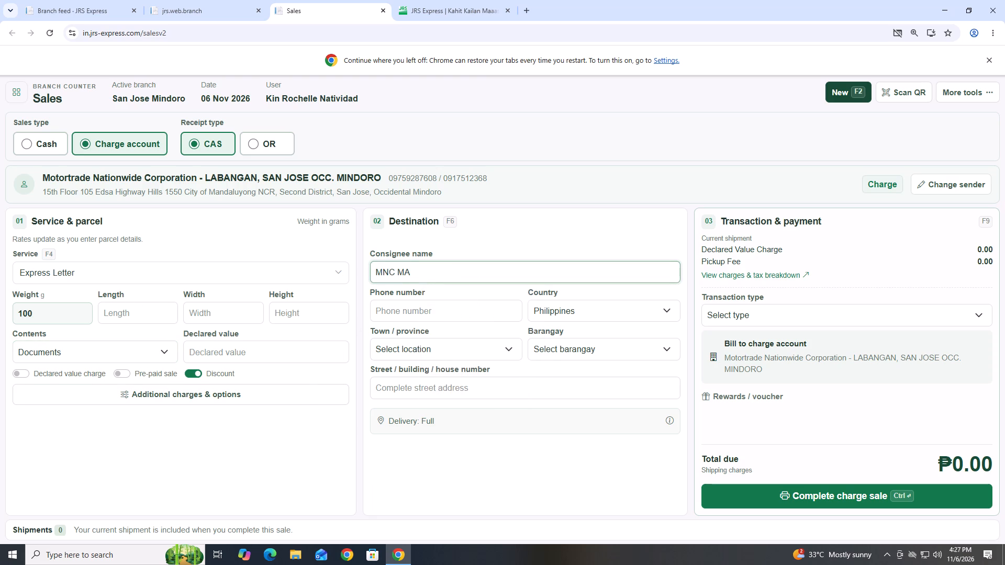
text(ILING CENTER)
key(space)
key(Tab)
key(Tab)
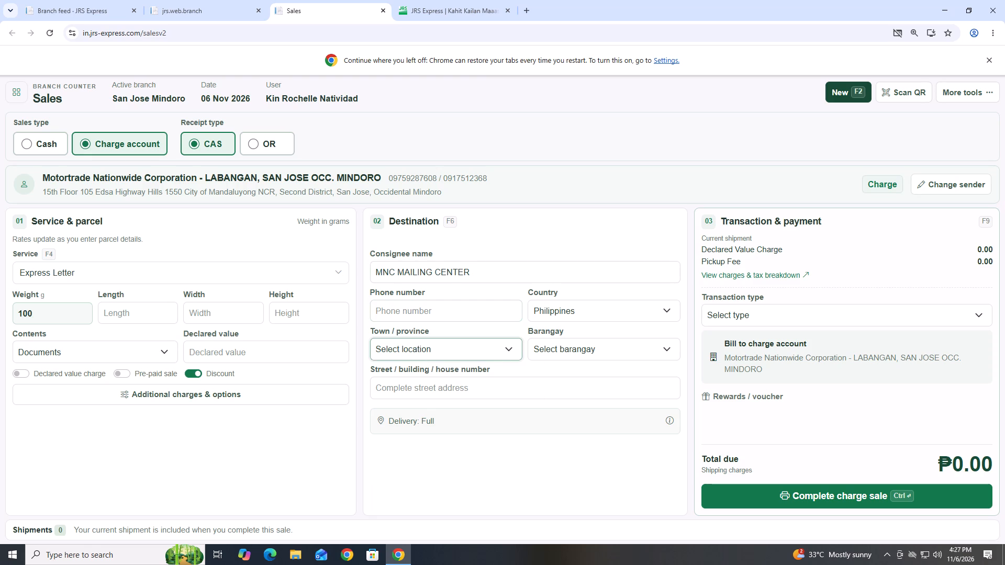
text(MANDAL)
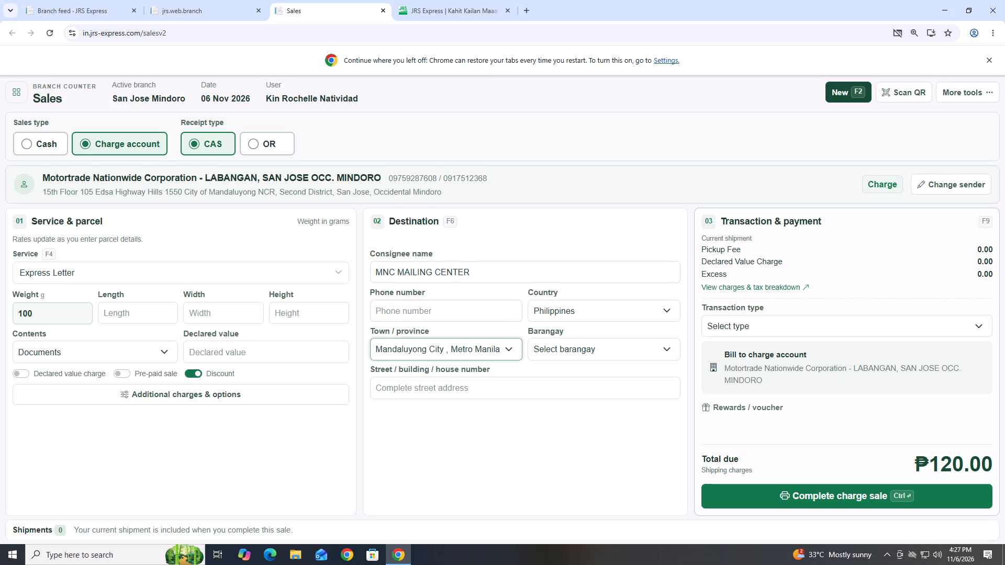
Enter the consignee's complete street address, including floor, building, lot, block and street.
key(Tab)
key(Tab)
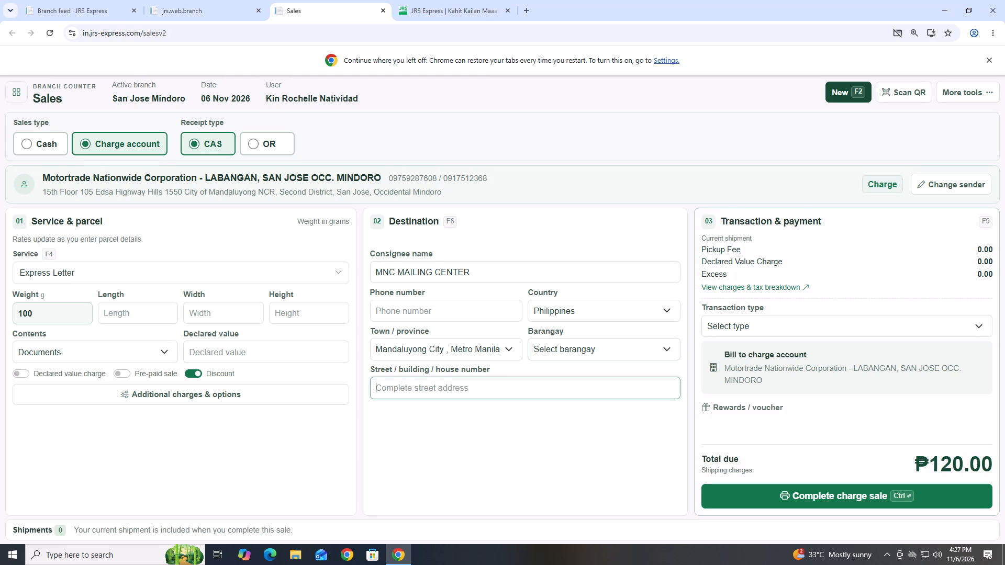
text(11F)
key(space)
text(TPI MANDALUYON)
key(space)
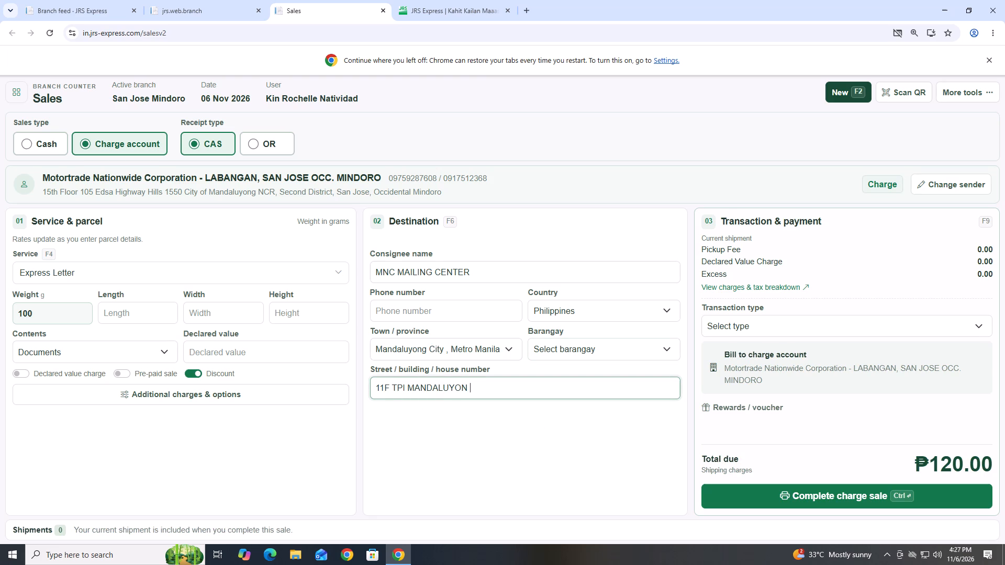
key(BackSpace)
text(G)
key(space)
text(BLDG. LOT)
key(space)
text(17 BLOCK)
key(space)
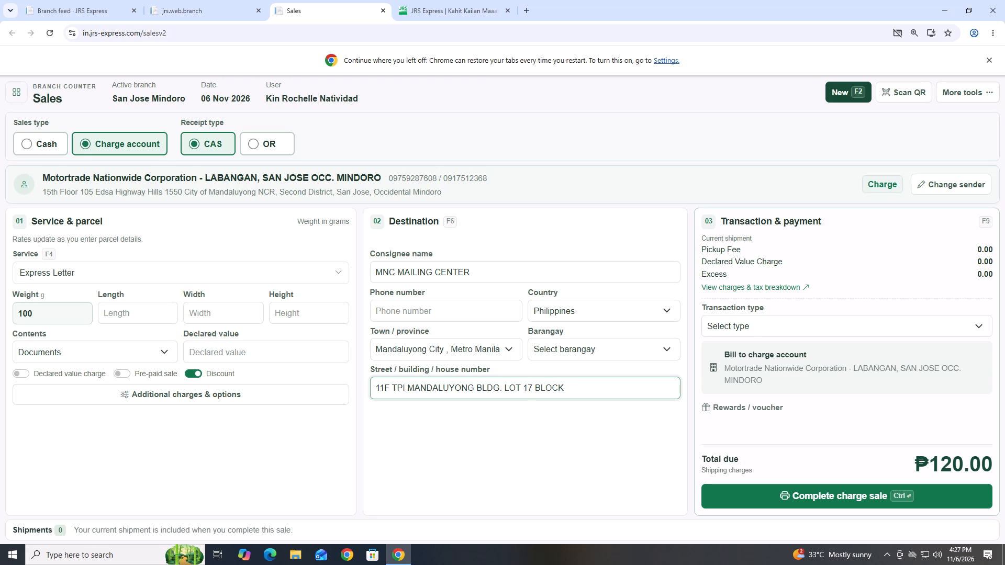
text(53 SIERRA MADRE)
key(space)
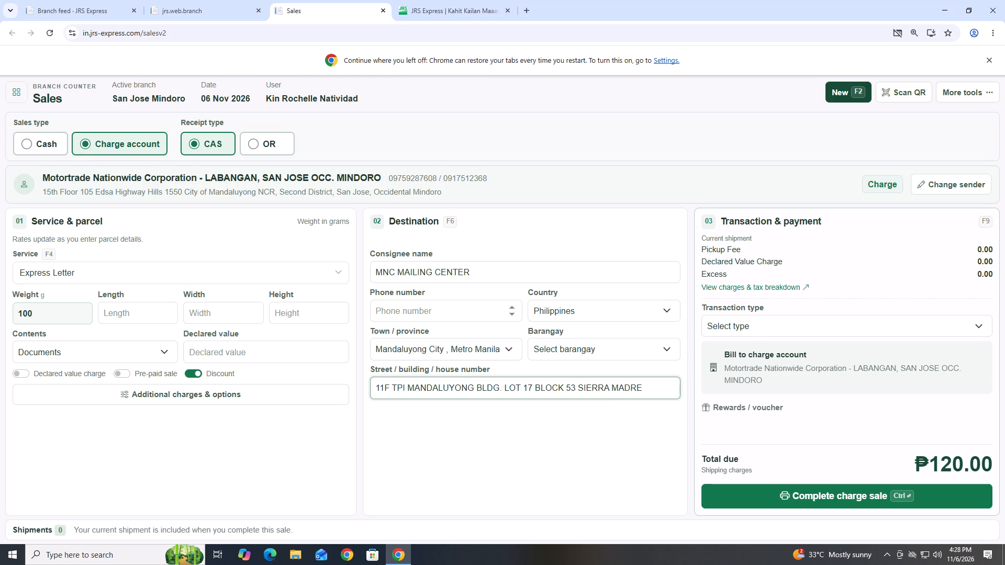
Set the destination barangay to Addition Hills.
click(539, 354)
text(ADD)
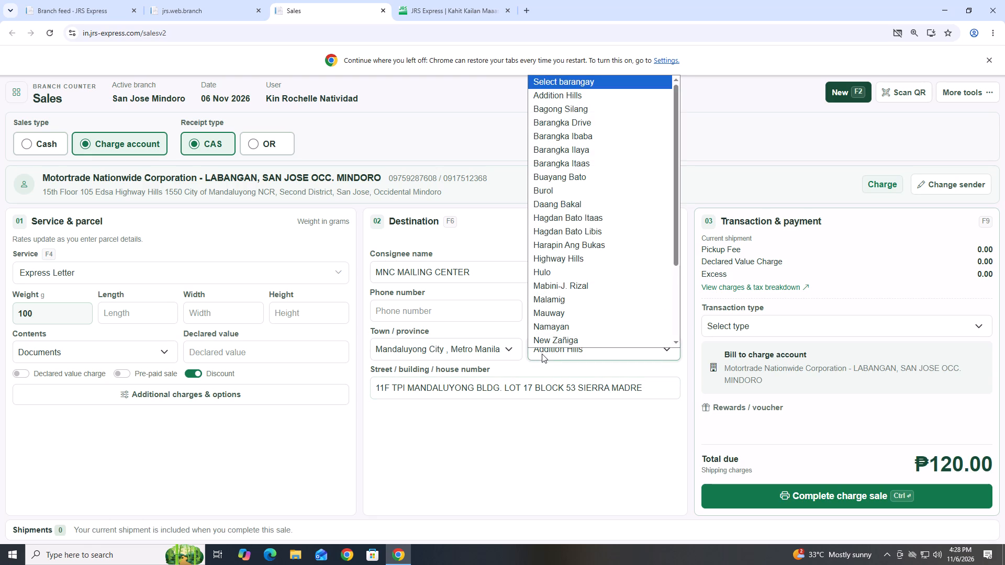
click(598, 95)
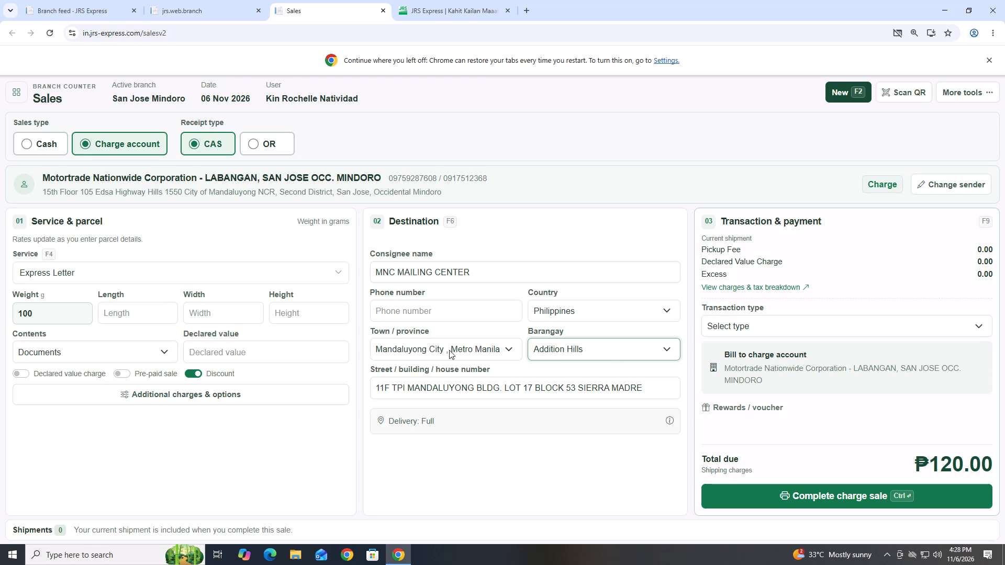
Add an FSC charge of ₱12 to the current shipment's additional charges.
scroll(418, 353, down, 7)
scroll(295, 405, down, 6)
click(211, 392)
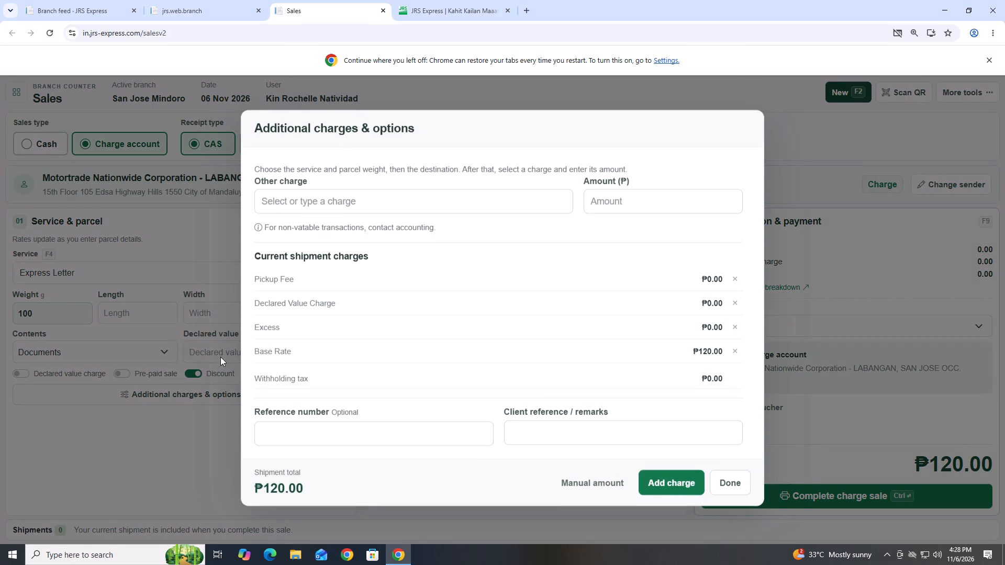
click(402, 204)
scroll(326, 273, down, 7)
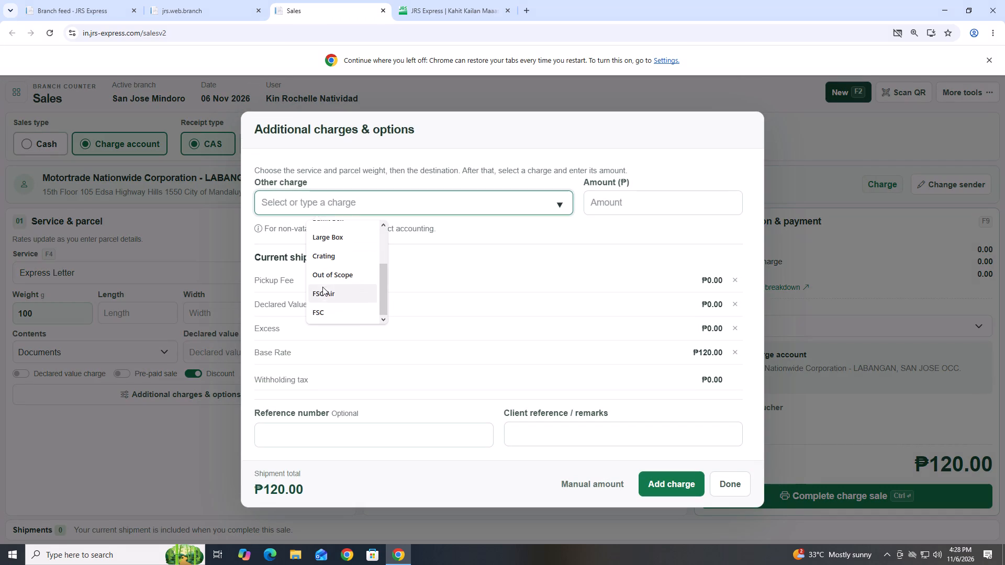
click(320, 298)
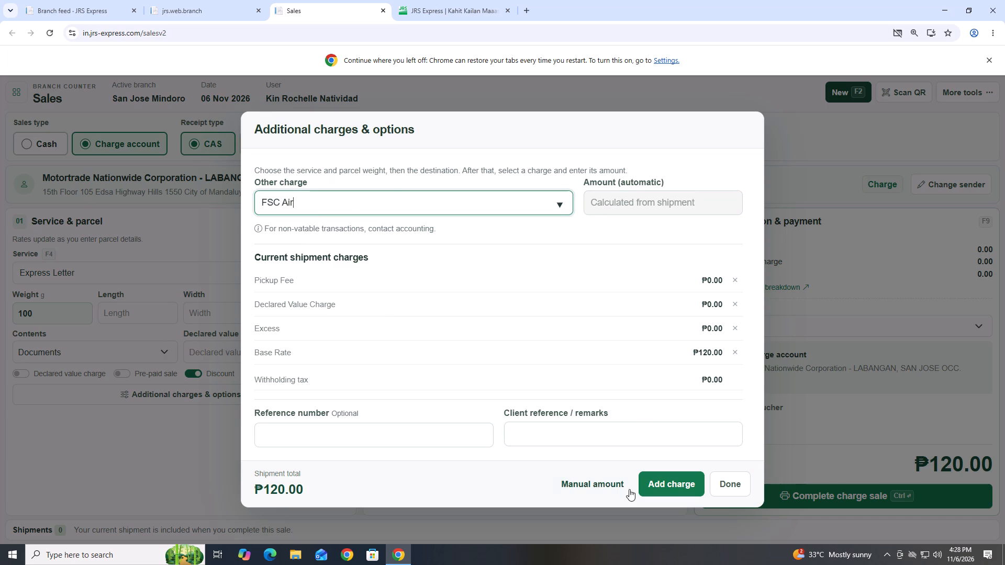
click(395, 201)
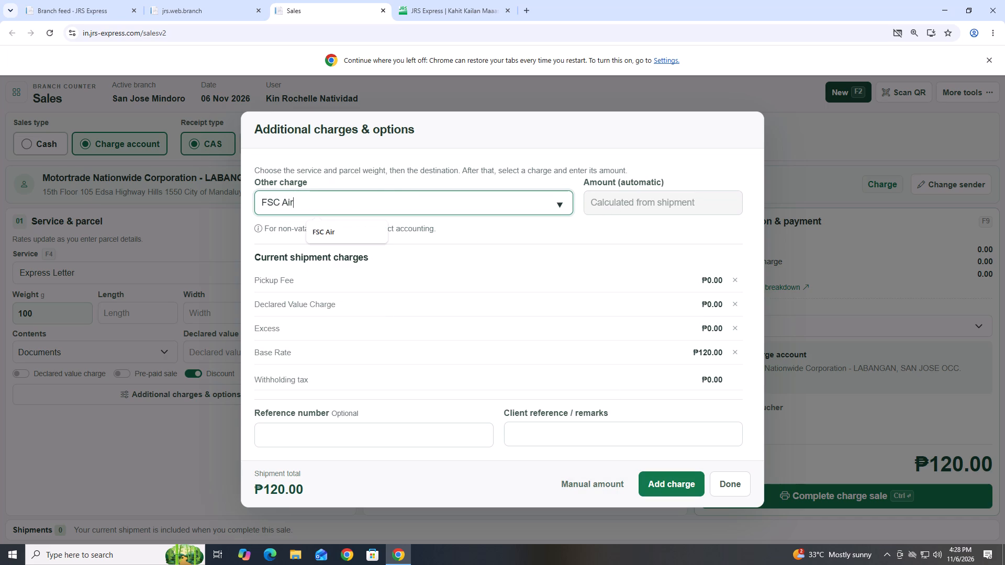
key(BackSpace)
key(BackSpace)
key(BackSpace)
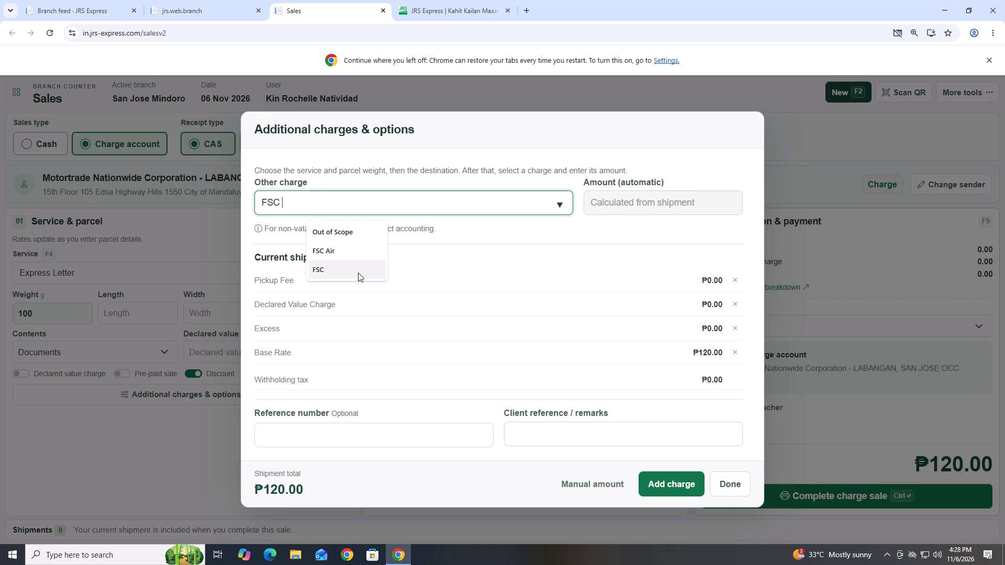
click(357, 275)
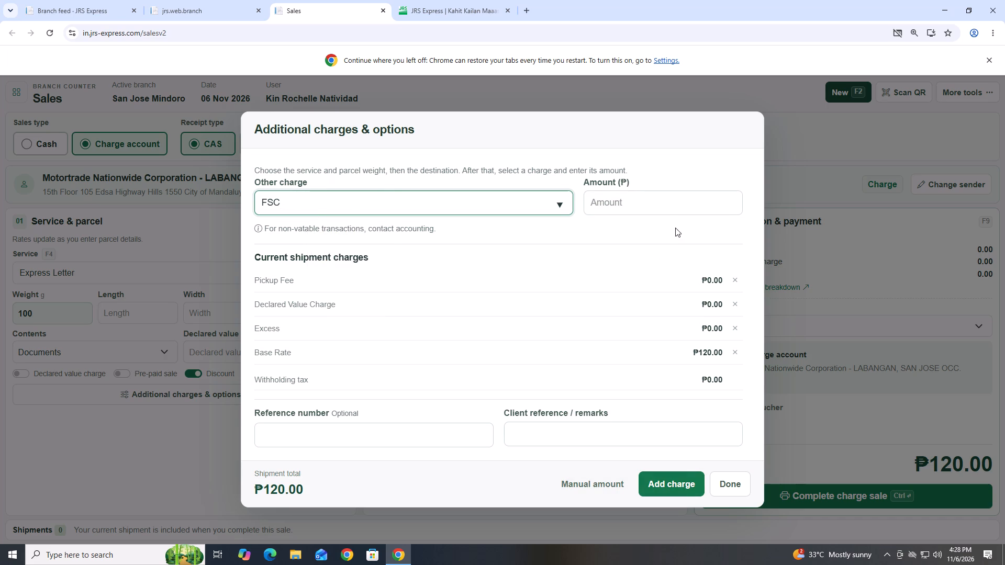
click(679, 208)
key(1)
key(2)
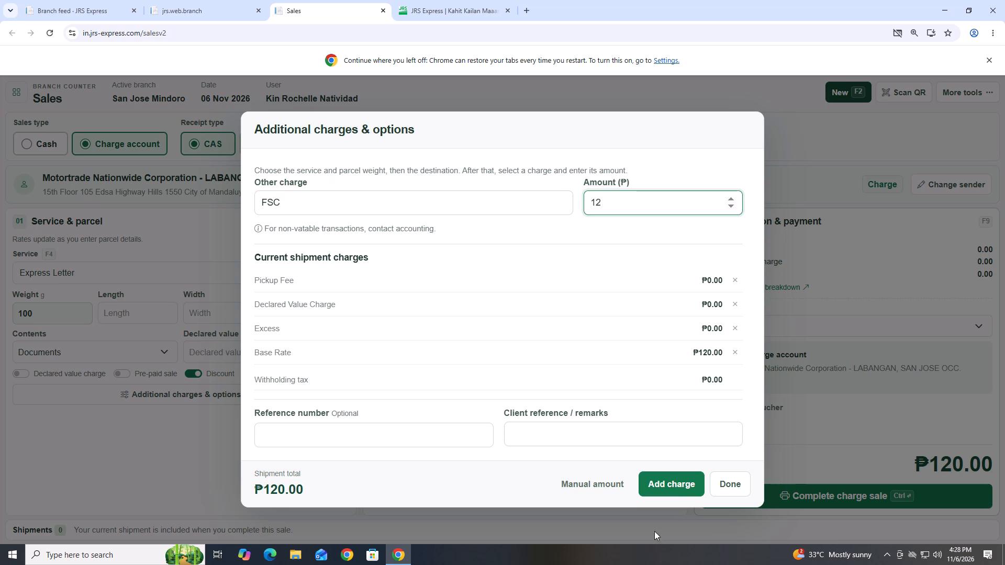
click(679, 489)
Add the automatically calculated FSC Air charge to the shipment and finish the additional charges.
click(399, 165)
scroll(372, 208, down, 3)
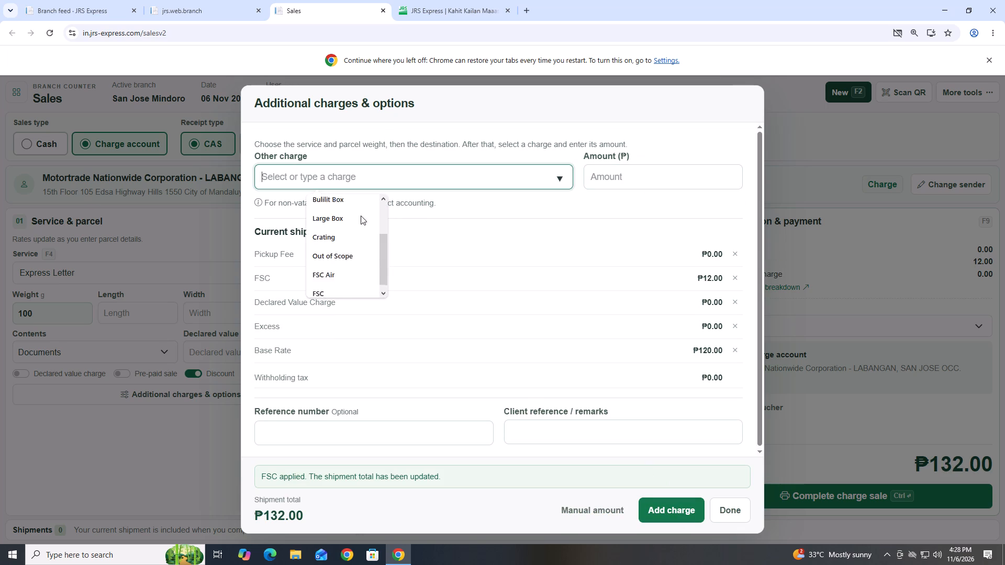
scroll(361, 216, down, 4)
click(337, 275)
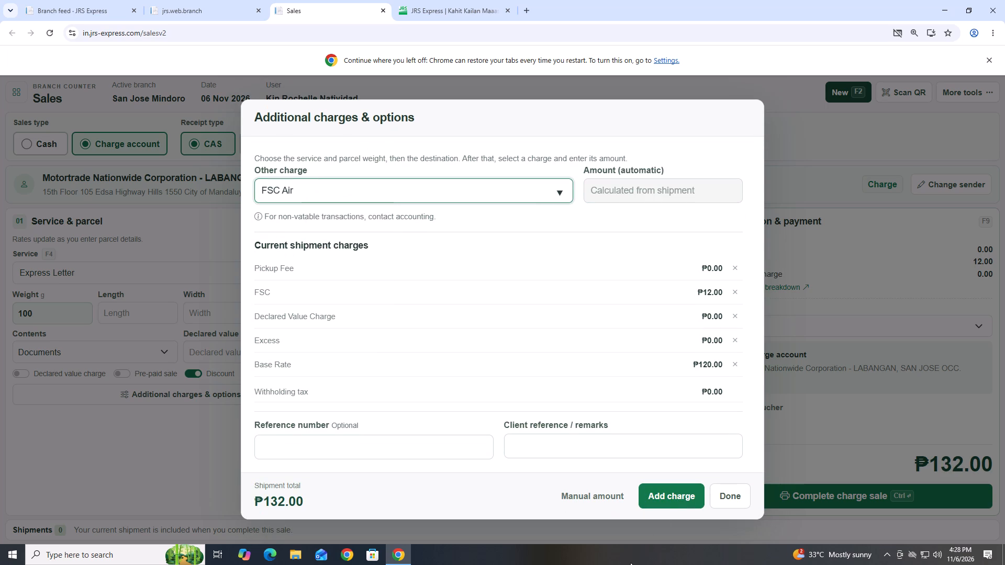
click(671, 498)
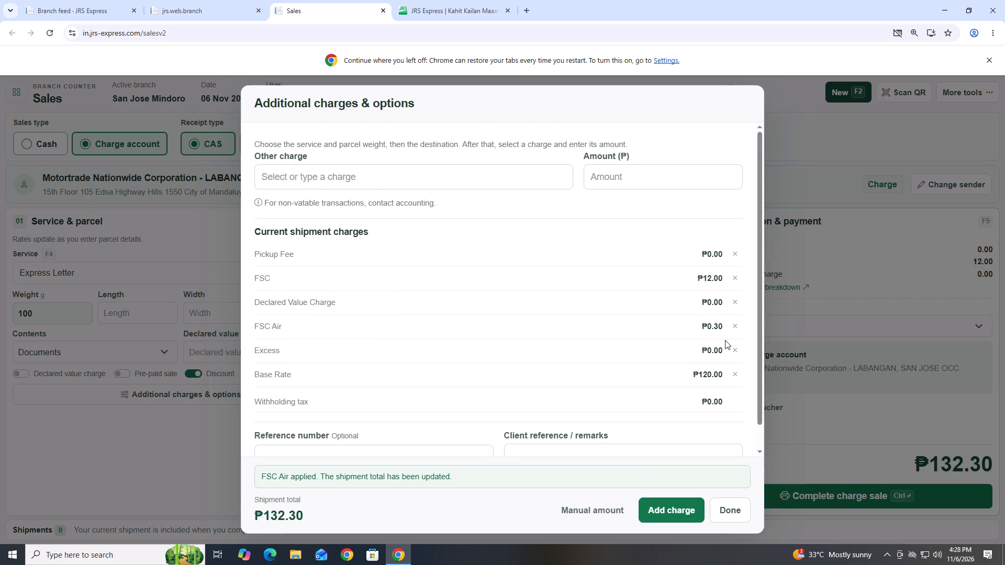
scroll(725, 340, down, 8)
click(720, 514)
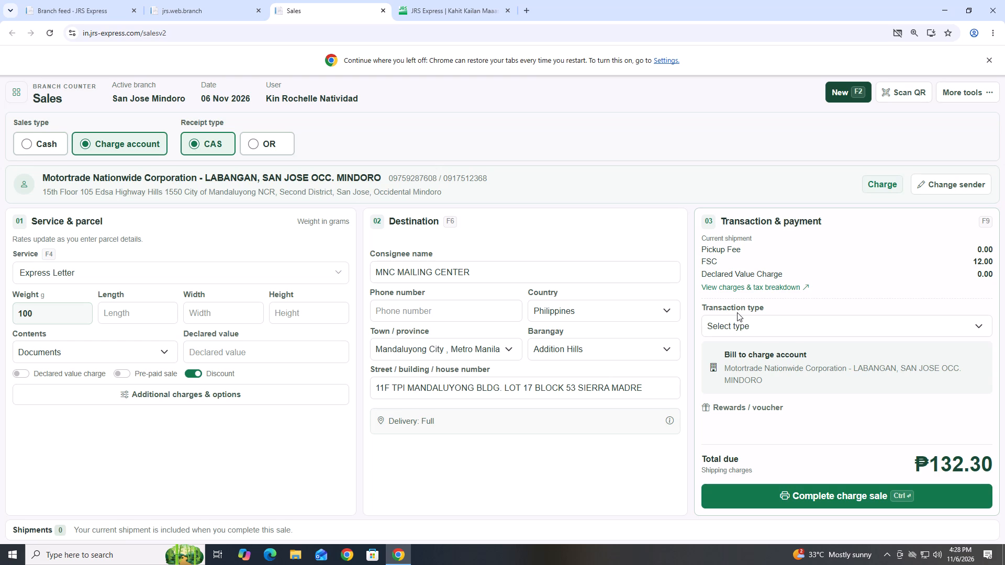
Set the transaction type to Walk in and complete the charge sale.
click(738, 321)
click(739, 357)
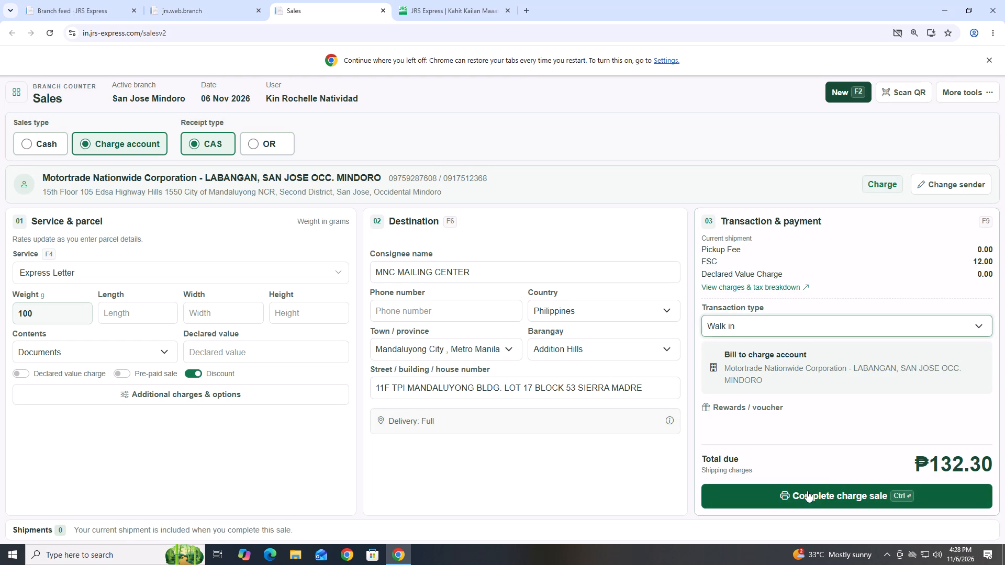
click(808, 490)
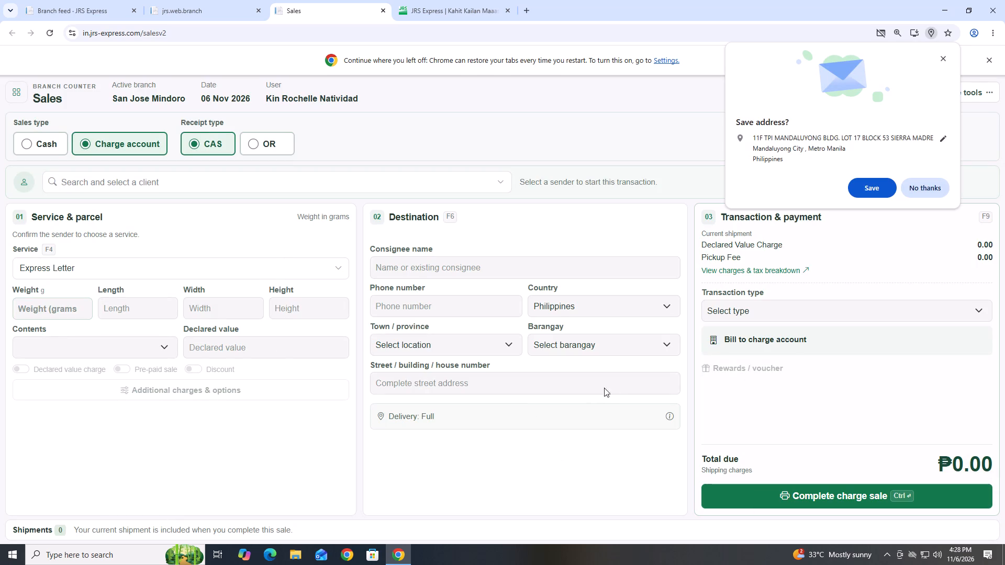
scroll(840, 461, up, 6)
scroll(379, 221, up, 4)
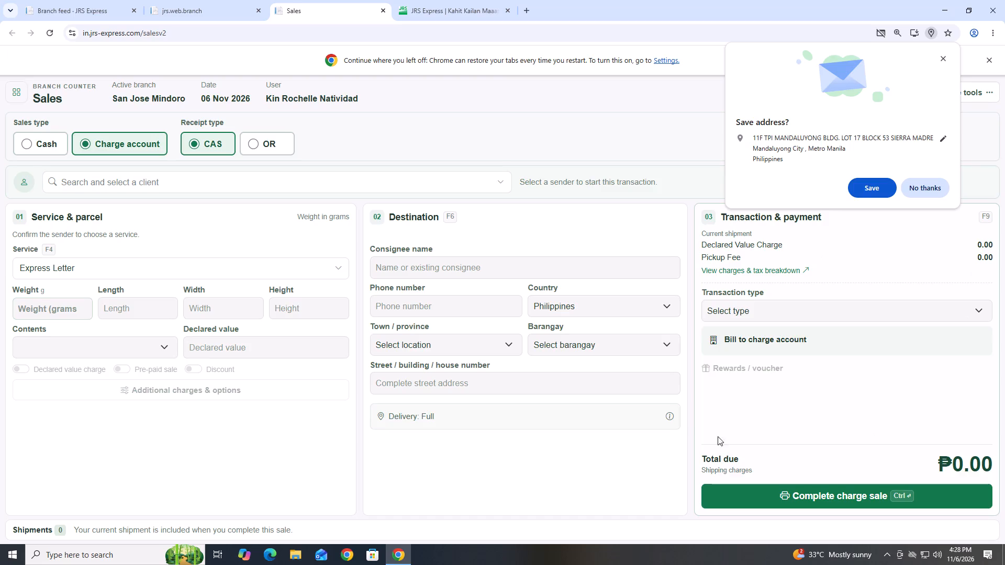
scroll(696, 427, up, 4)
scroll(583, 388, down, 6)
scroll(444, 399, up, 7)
Switch to the Sales Encoding page and load the summary of transactions dated 11/06/2026.
click(206, 0)
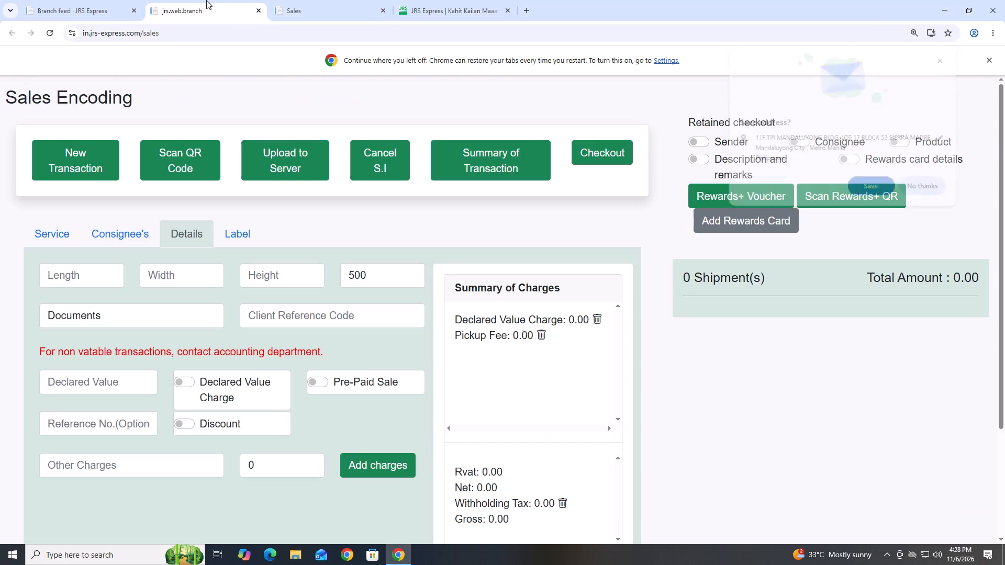
click(533, 148)
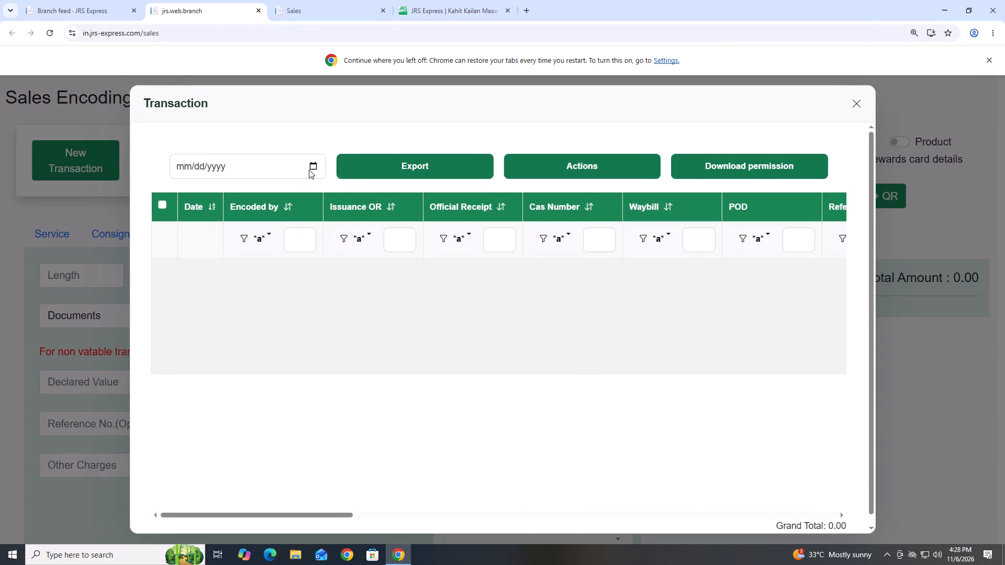
click(311, 169)
click(283, 239)
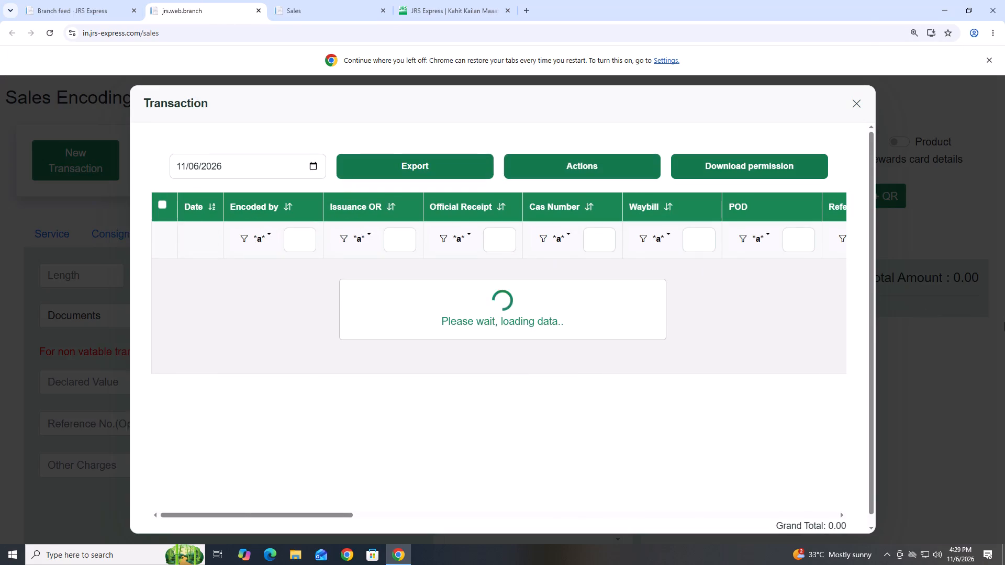
Select the last transaction in the day's list and print its sales labels.
scroll(850, 251, down, 6)
drag(869, 221, 864, 371)
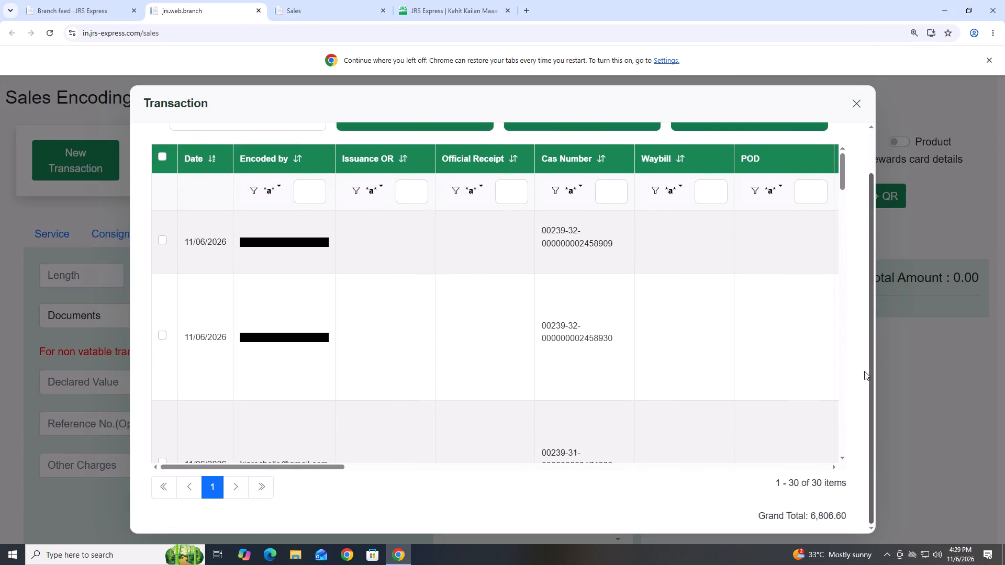
drag(864, 371, 848, 490)
scroll(330, 431, down, 7)
scroll(395, 367, down, 14)
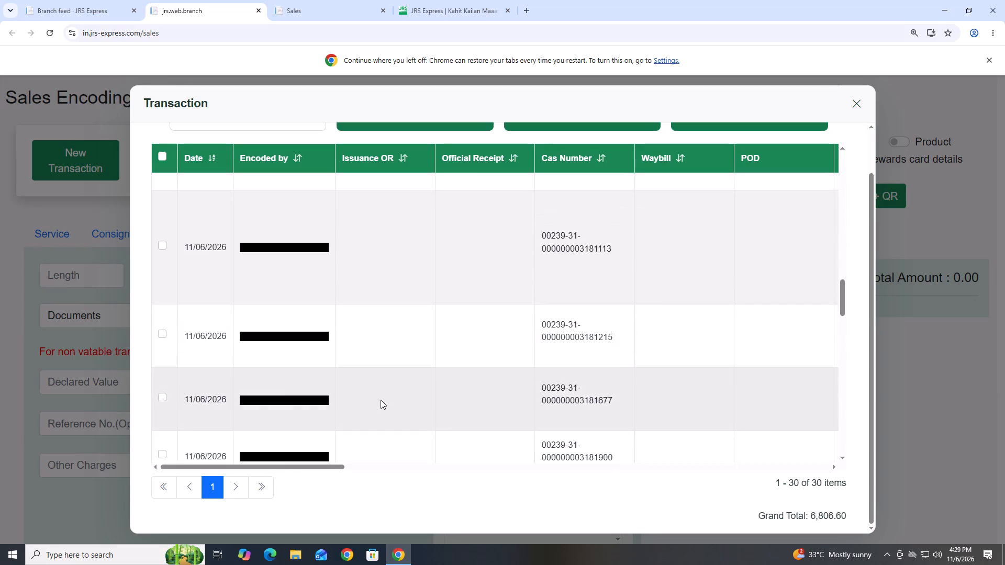
scroll(381, 400, down, 15)
scroll(381, 413, down, 14)
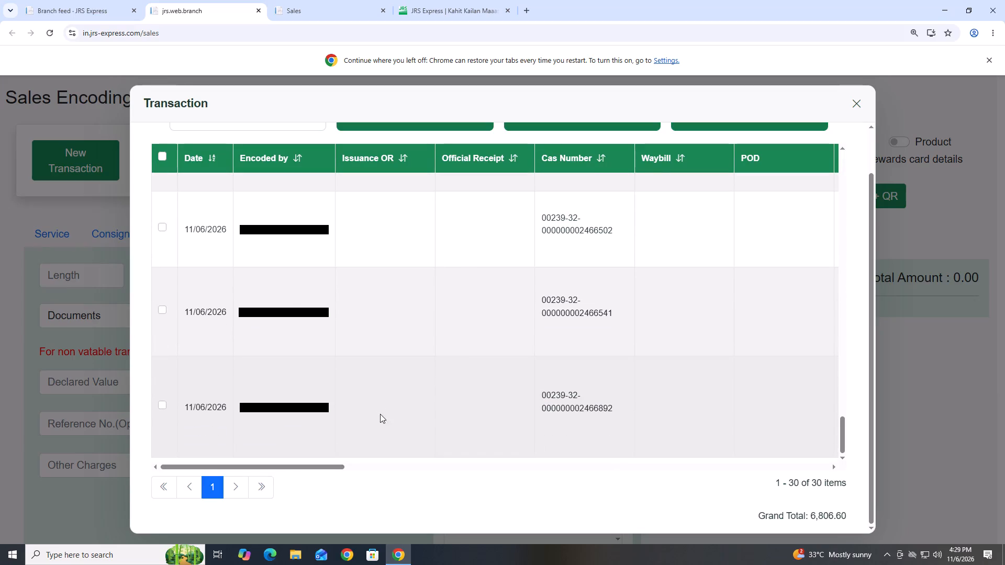
scroll(381, 410, down, 7)
scroll(349, 382, down, 7)
scroll(180, 393, down, 7)
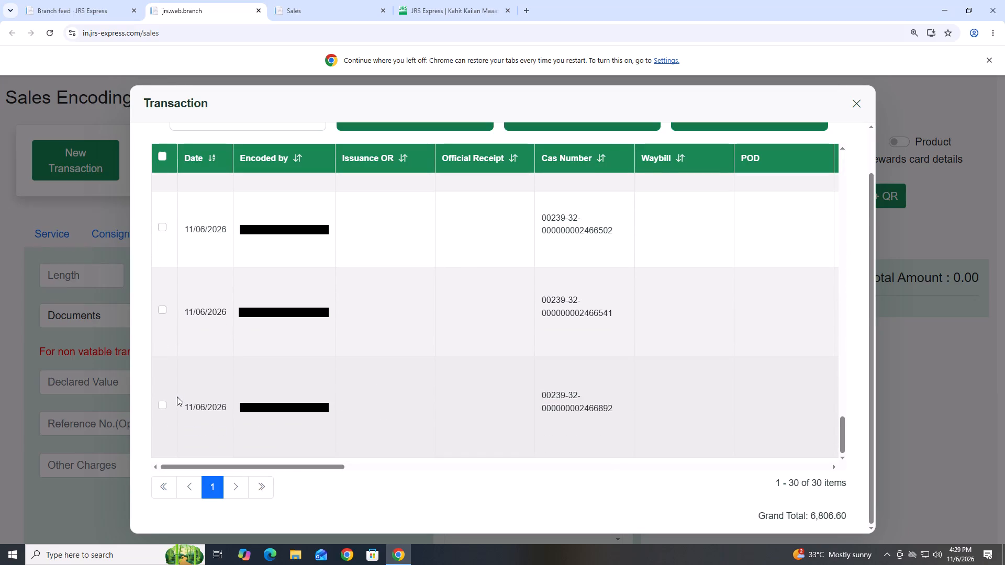
click(165, 399)
scroll(523, 209, up, 6)
scroll(559, 151, up, 5)
scroll(765, 113, up, 6)
scroll(744, 237, up, 7)
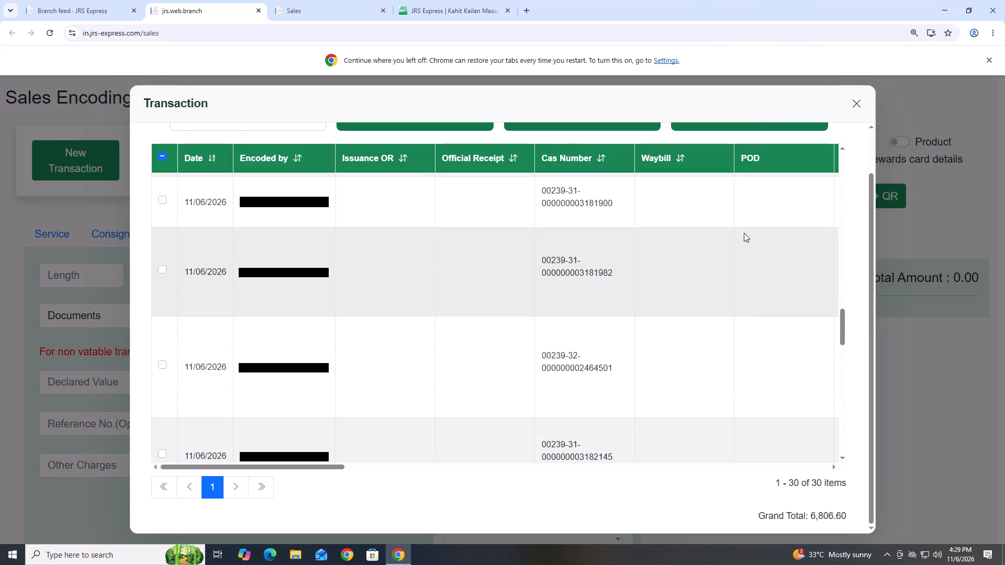
scroll(745, 229, up, 14)
scroll(746, 229, up, 15)
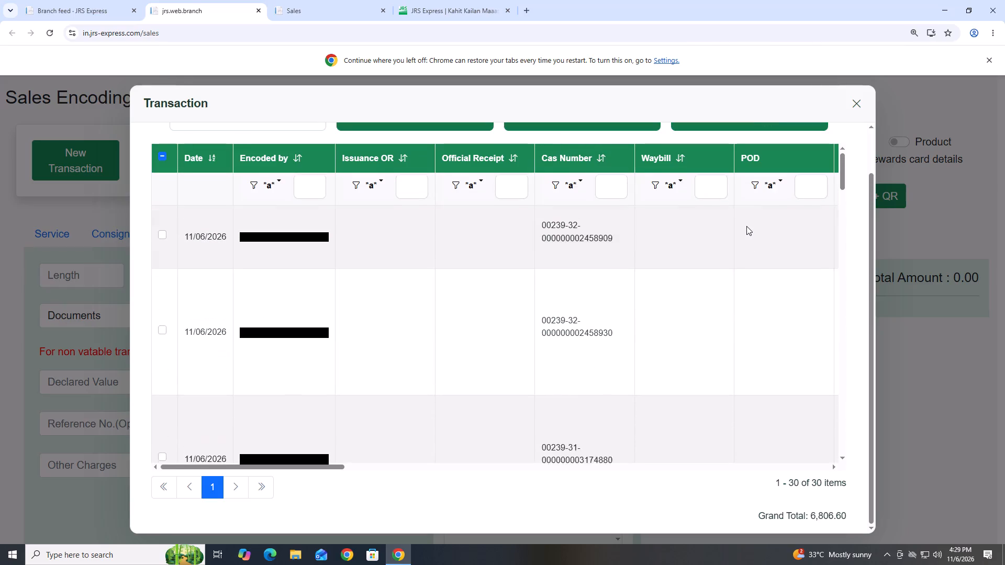
scroll(680, 188, up, 6)
scroll(580, 134, up, 6)
click(573, 172)
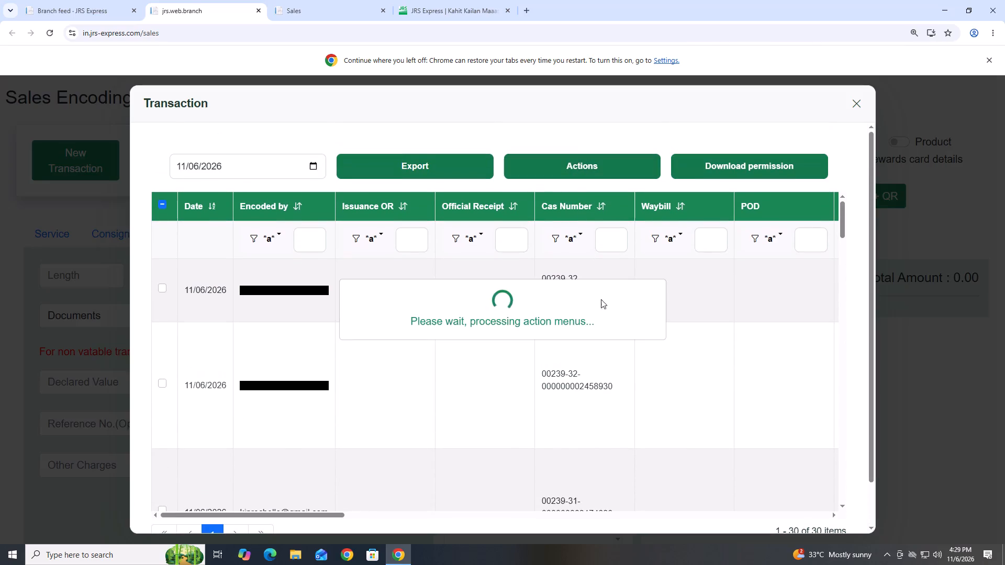
click(345, 337)
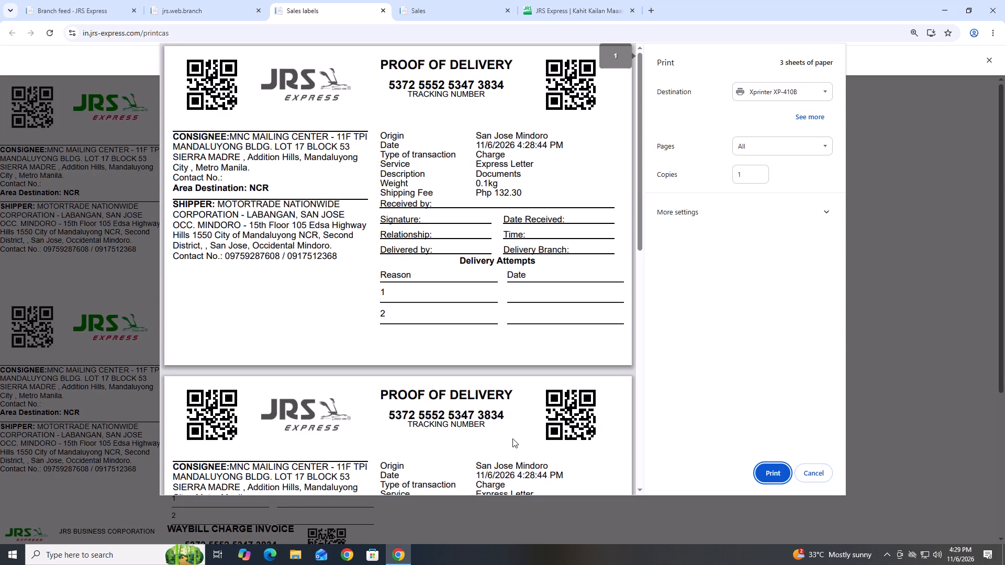
click(780, 478)
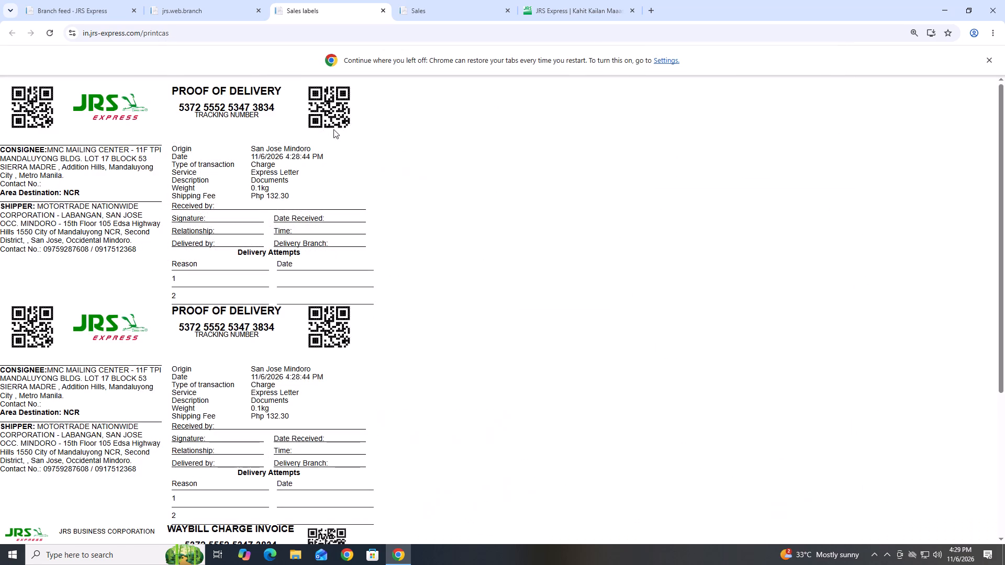
Close the transaction summary and the Sales labels page, and return to the Sales page.
click(217, 0)
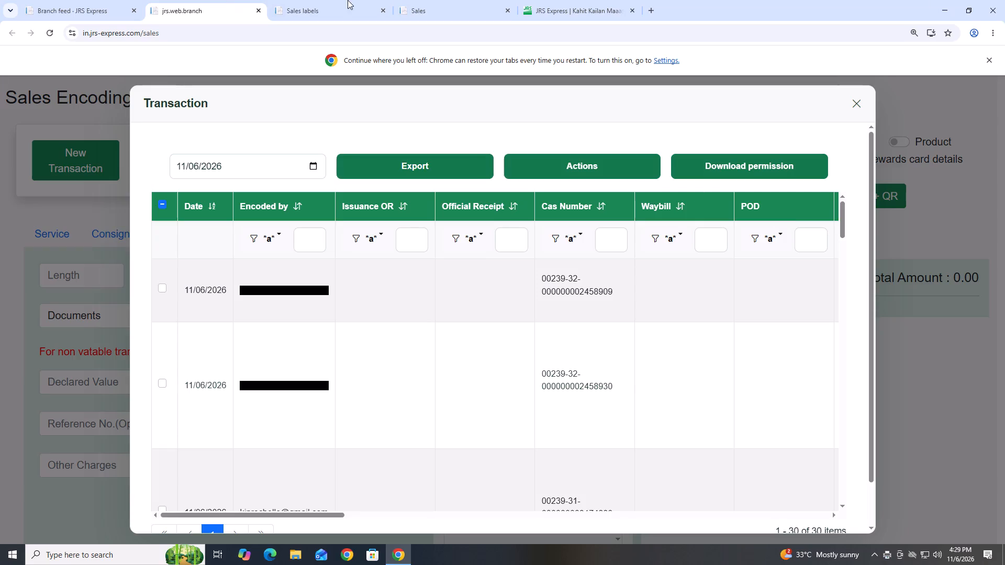
click(856, 108)
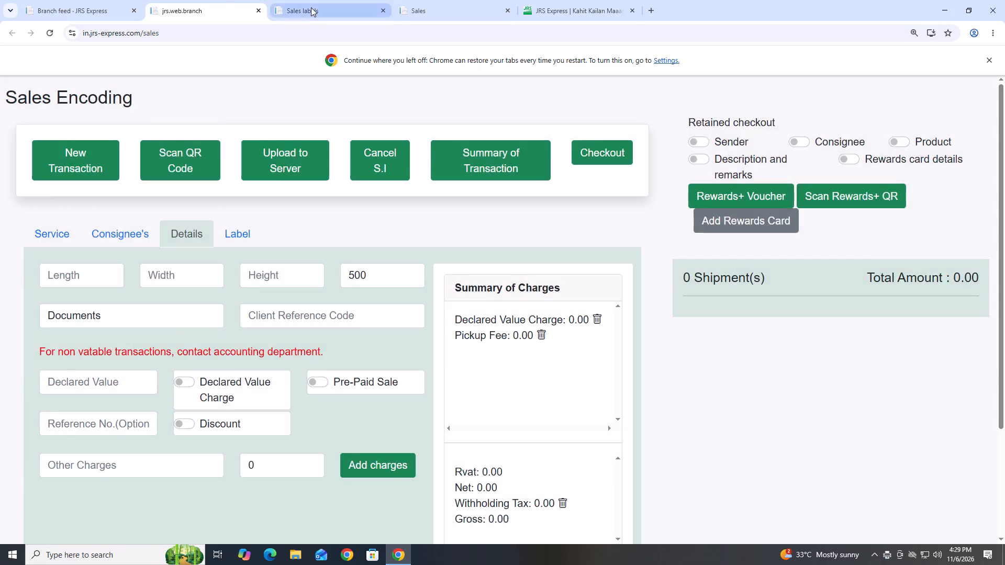
click(311, 7)
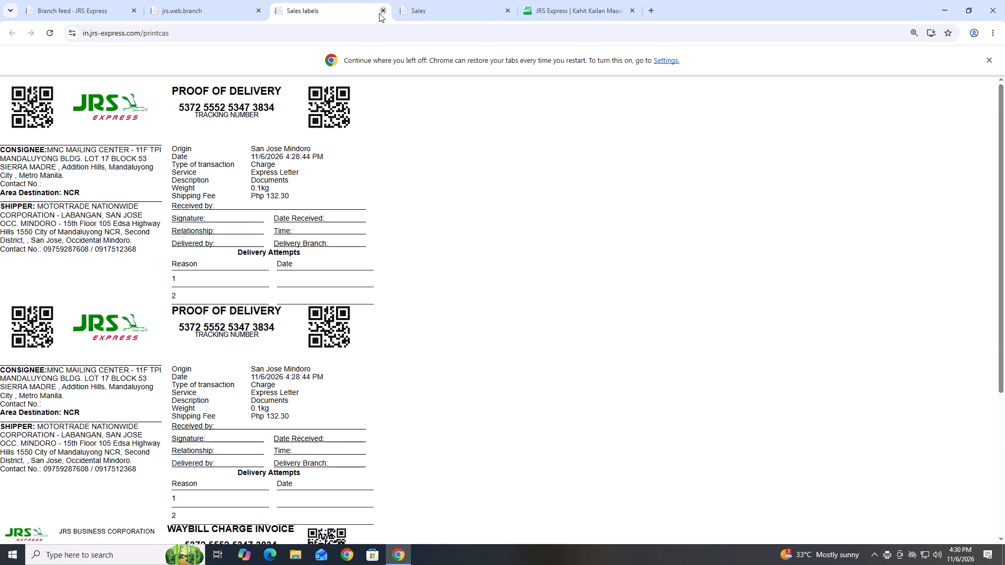
click(220, 0)
click(383, 12)
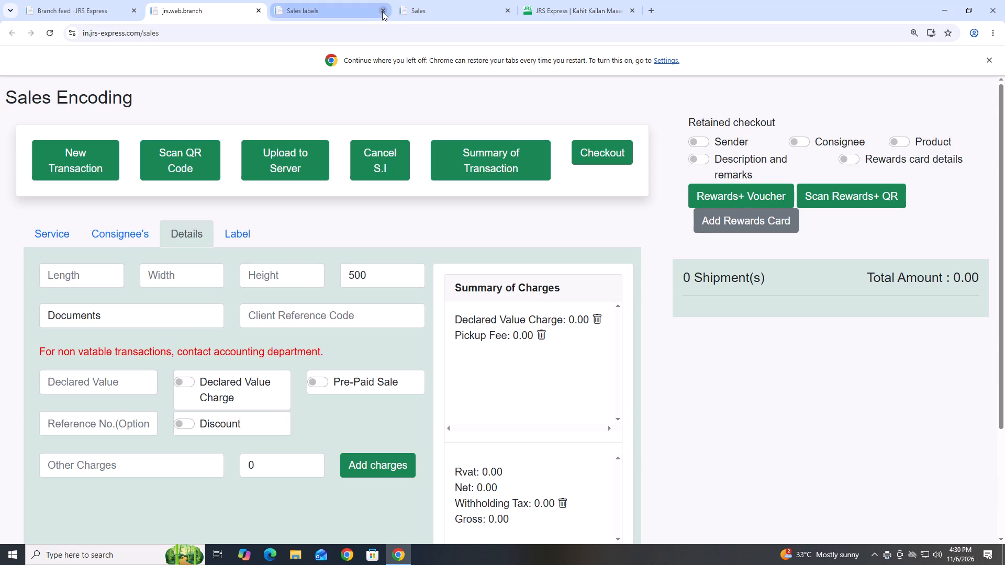
click(328, 2)
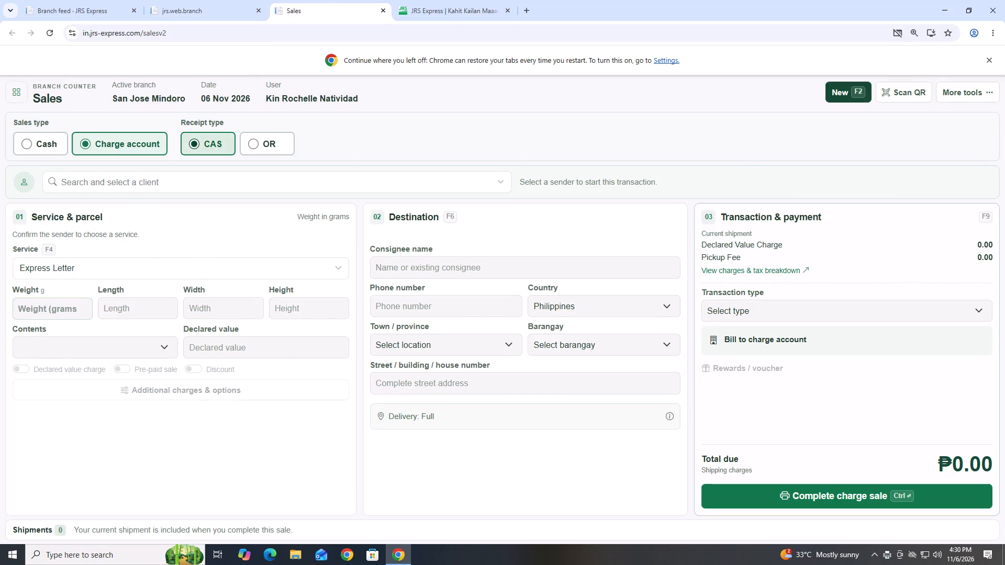
Choose Motortrade Nationwide Corporation - SAN JOSE, MINDORO (1980) as sender, set its town to San Jose, Occidental Mindoro, and confirm the sender details.
click(148, 179)
text(MOTOR TR)
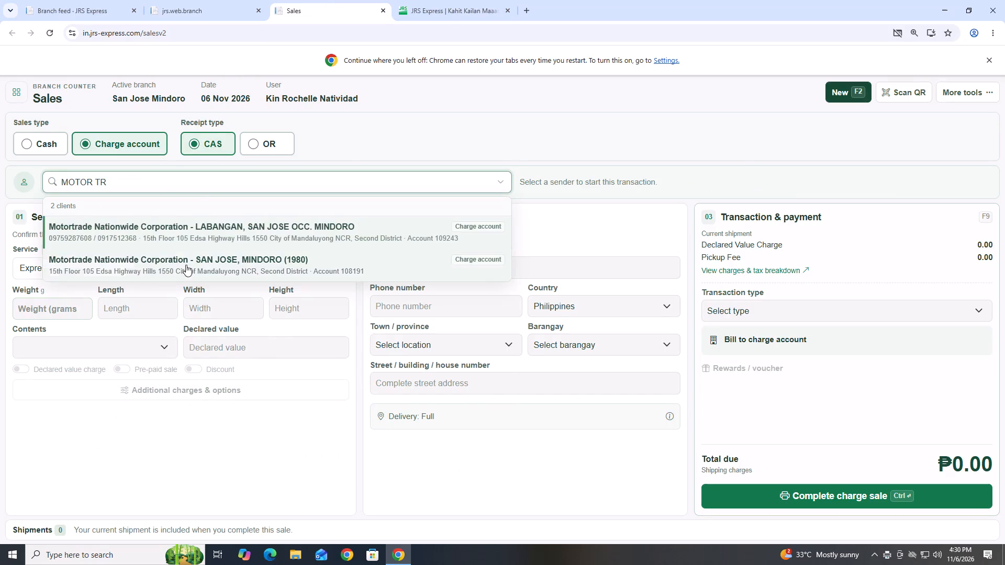
click(186, 266)
click(341, 337)
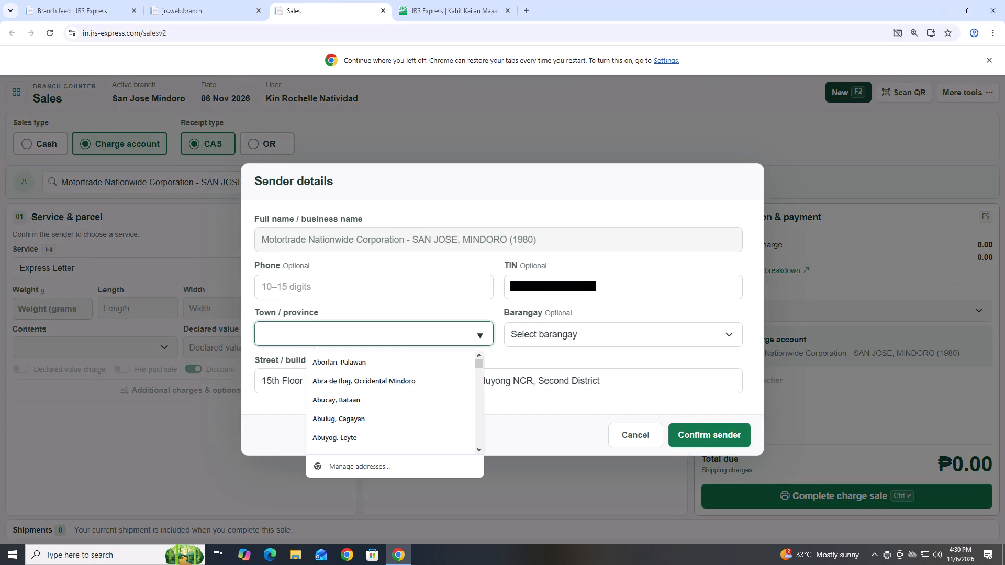
text(SAN JOSE OCC)
key(Down)
key(Return)
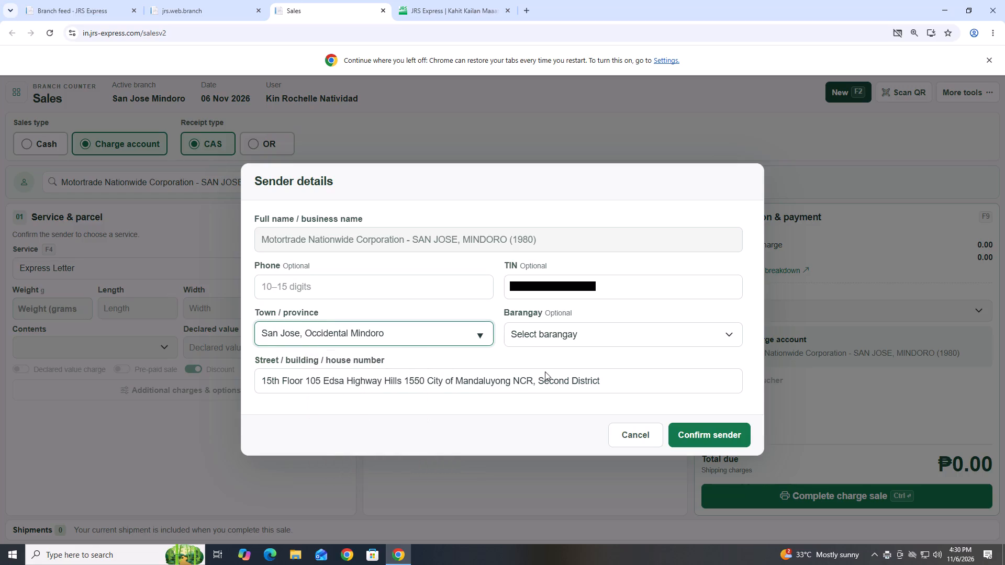
click(908, 399)
click(717, 438)
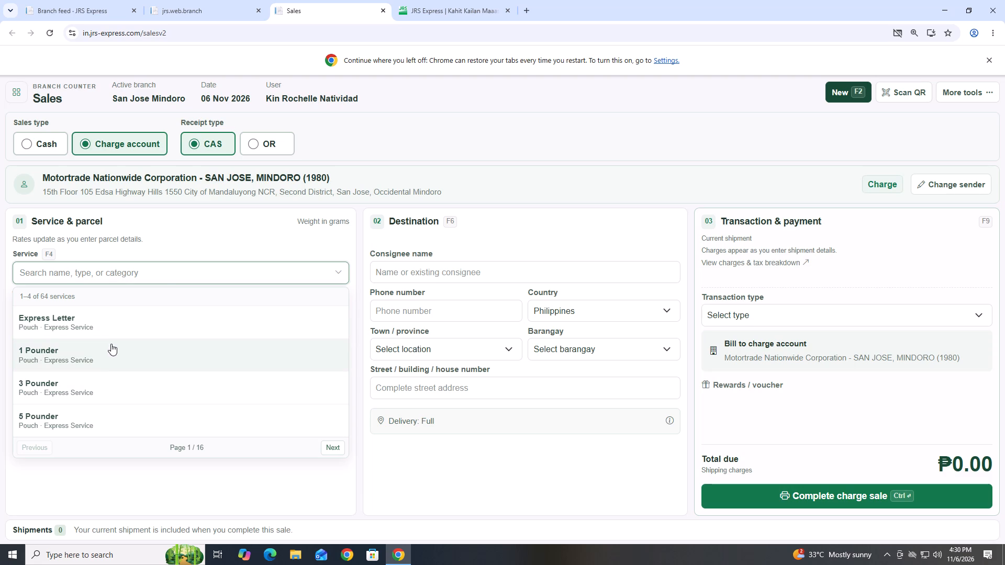
Set the service to 1 Pounder and the parcel contents to Documents.
click(107, 348)
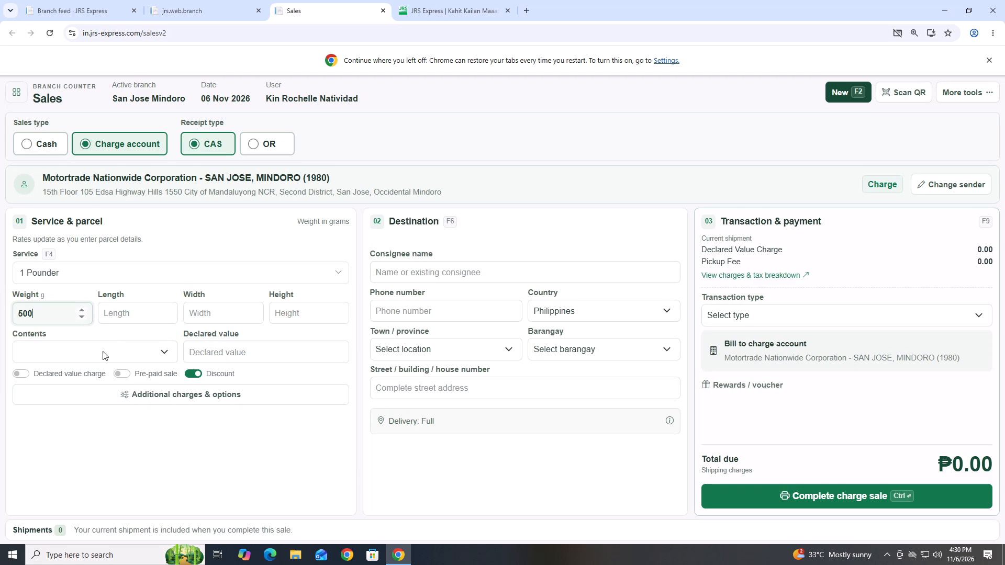
click(102, 357)
click(119, 211)
scroll(502, 246, down, 1)
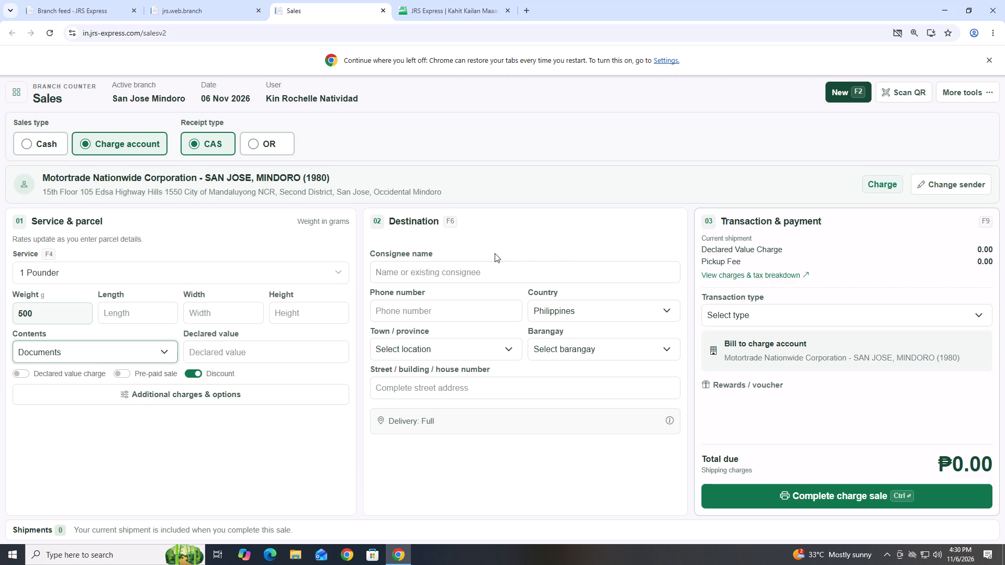
Enter consignee BRANCH LITE BONGABONG-BMI with the destination Bongabong, Oriental Mindoro and barangay Poblacion.
click(488, 269)
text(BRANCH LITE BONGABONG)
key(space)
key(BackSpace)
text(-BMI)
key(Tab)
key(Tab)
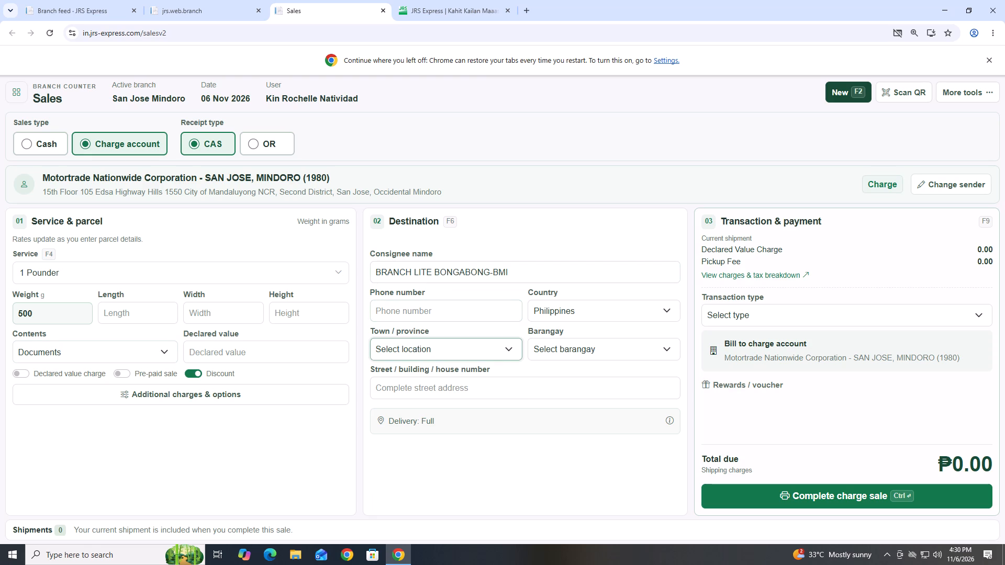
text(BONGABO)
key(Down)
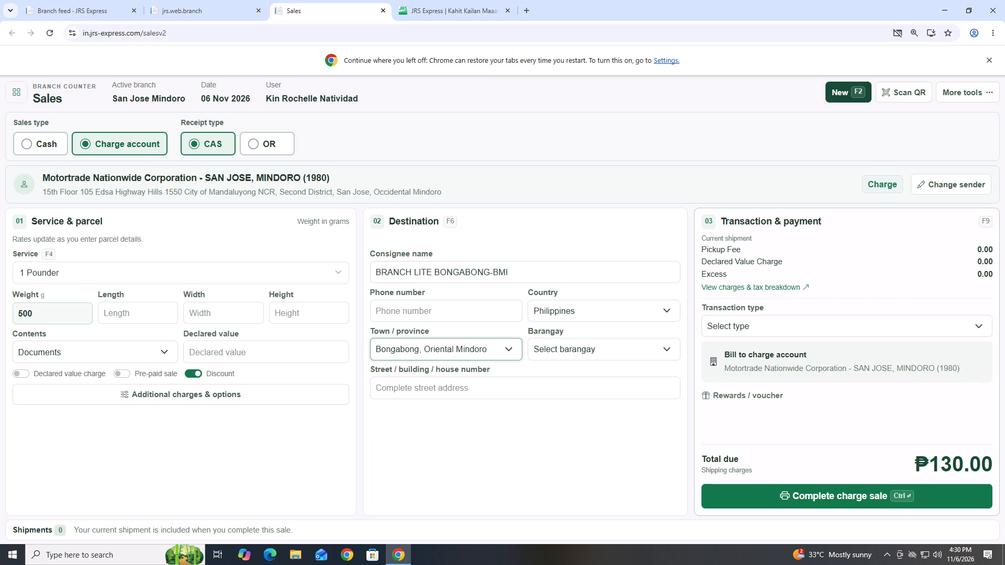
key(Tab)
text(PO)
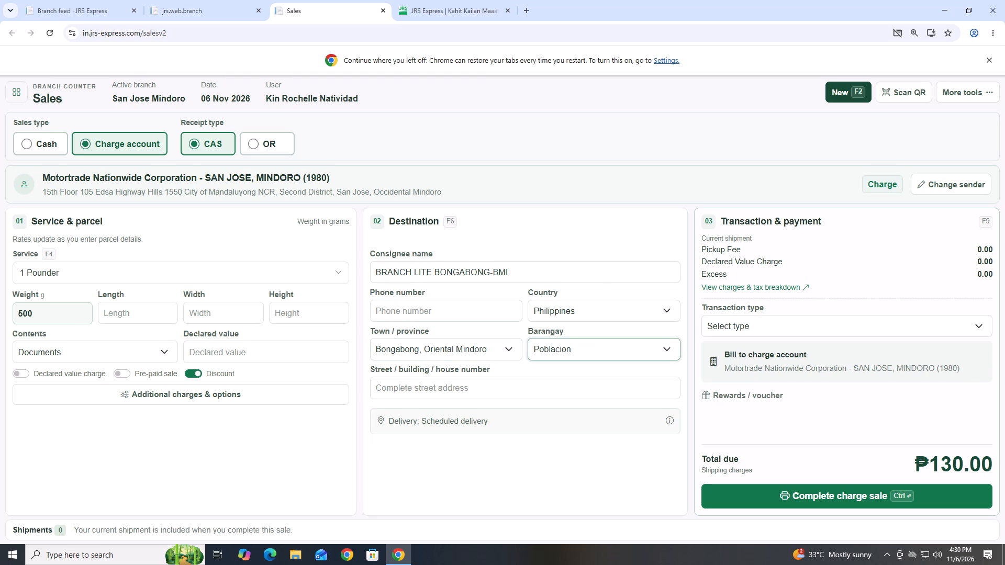
Enter the consignee's street and building address in the destination details.
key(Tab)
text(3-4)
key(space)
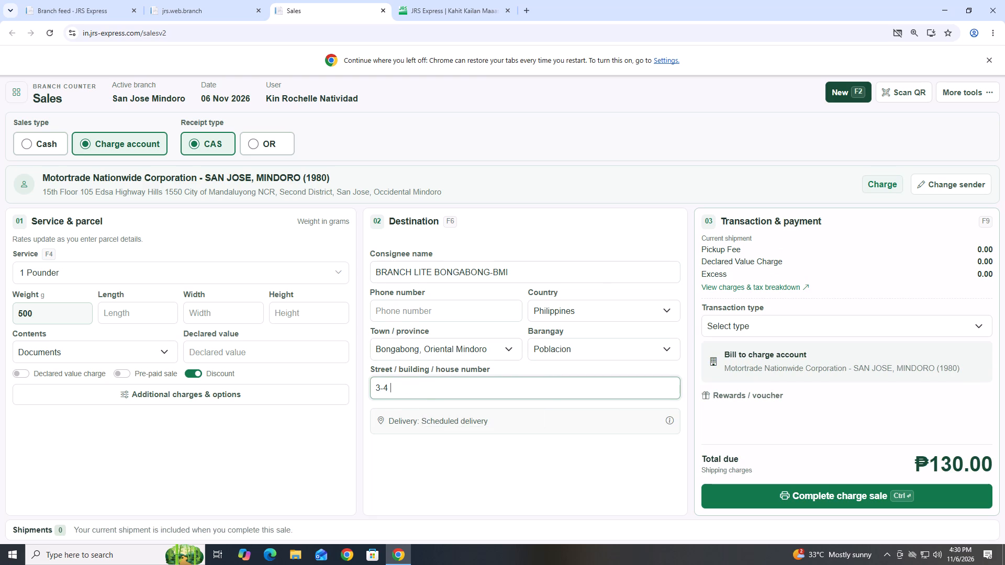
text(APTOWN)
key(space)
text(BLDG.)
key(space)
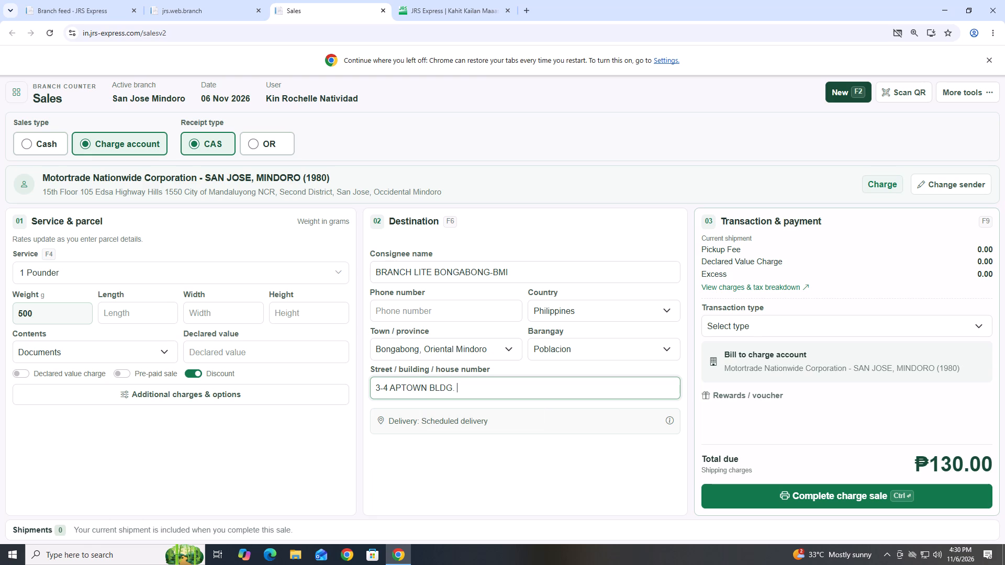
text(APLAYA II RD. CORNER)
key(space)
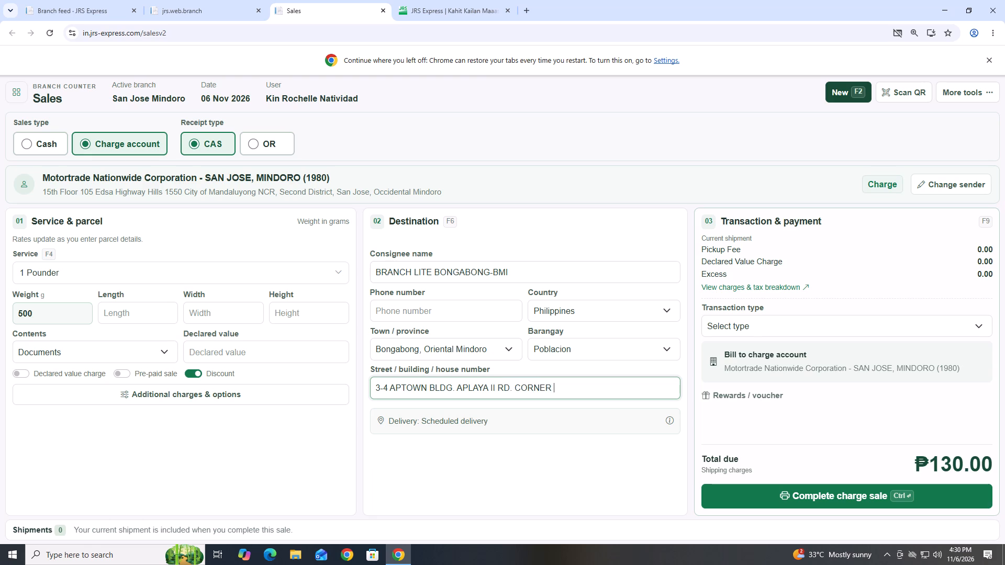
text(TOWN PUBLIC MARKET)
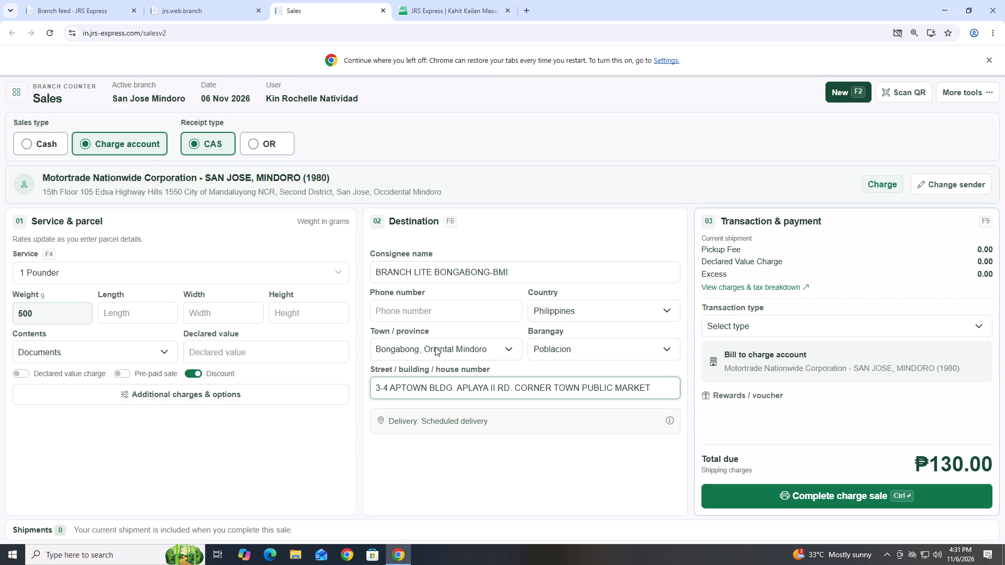
scroll(424, 335, down, 7)
scroll(841, 415, down, 6)
Add an FSC charge of 12 to the shipment's additional charges.
click(241, 387)
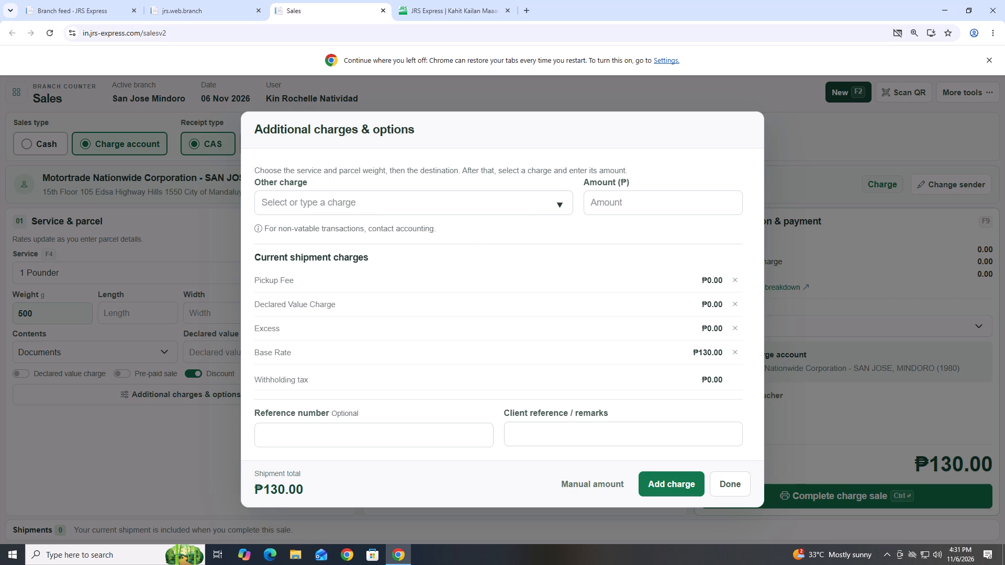
click(448, 201)
scroll(339, 292, down, 7)
click(339, 311)
click(648, 197)
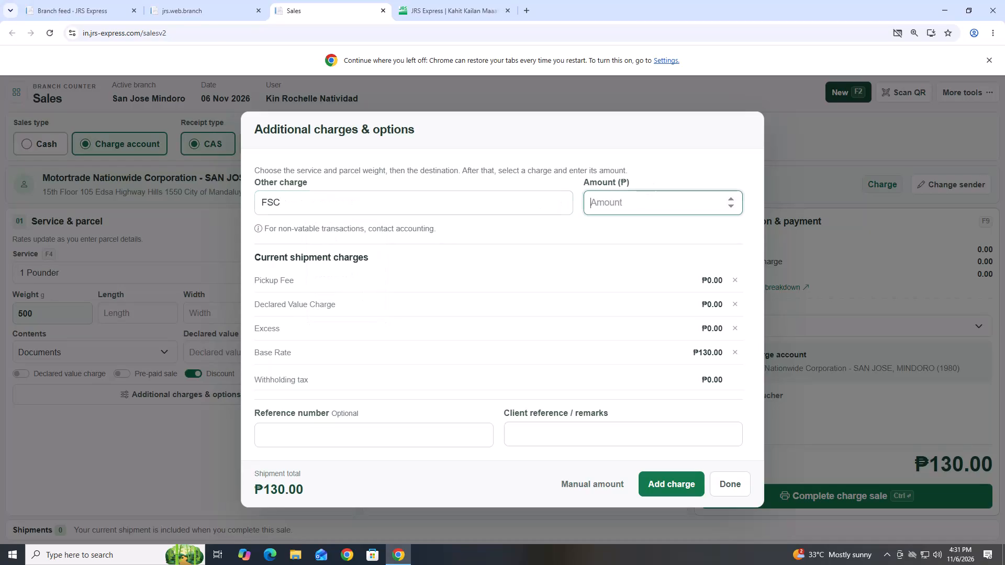
text(12)
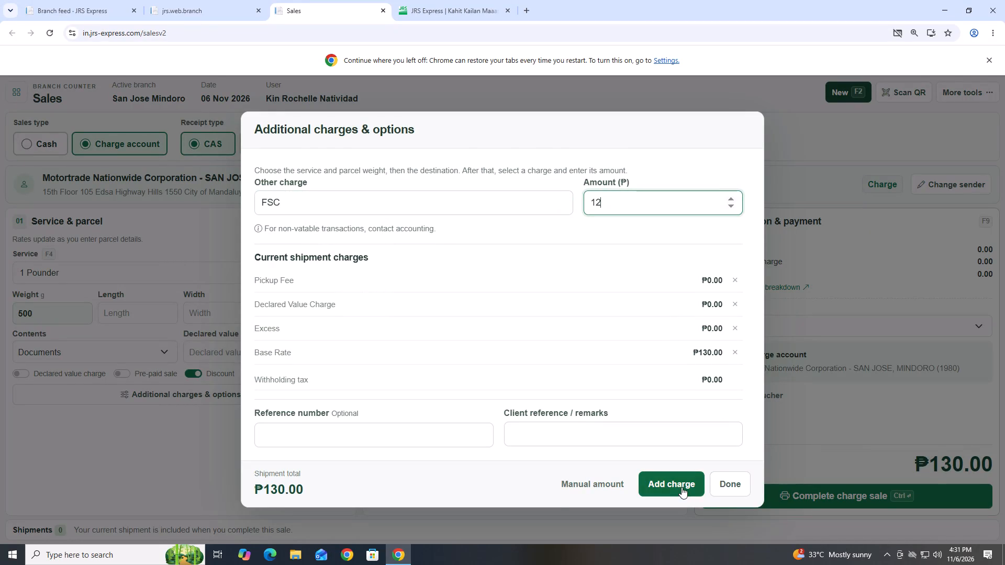
click(682, 487)
Add the automatically calculated FSC Air charge and finish the additional charges.
click(466, 168)
scroll(426, 216, down, 8)
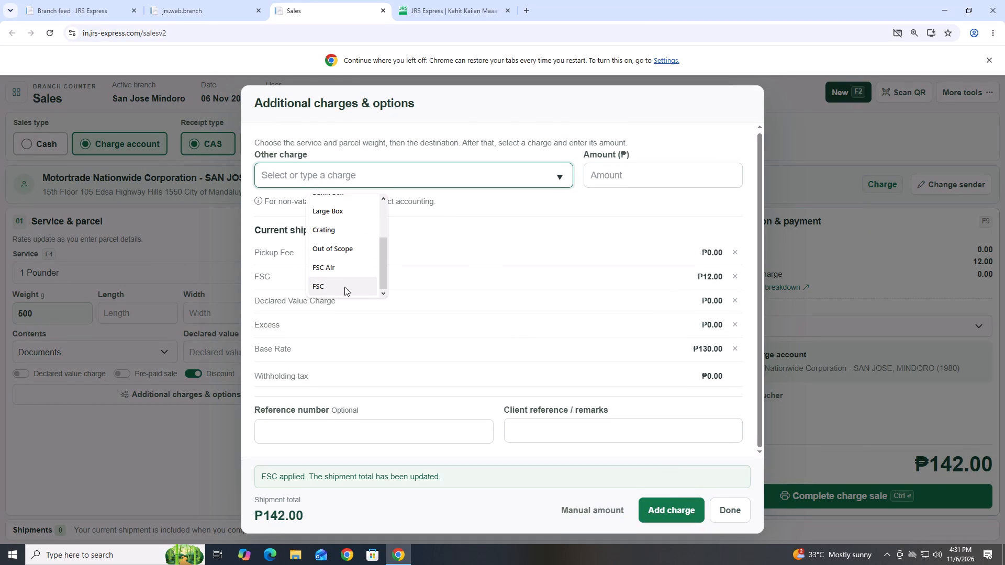
click(341, 273)
scroll(679, 344, down, 7)
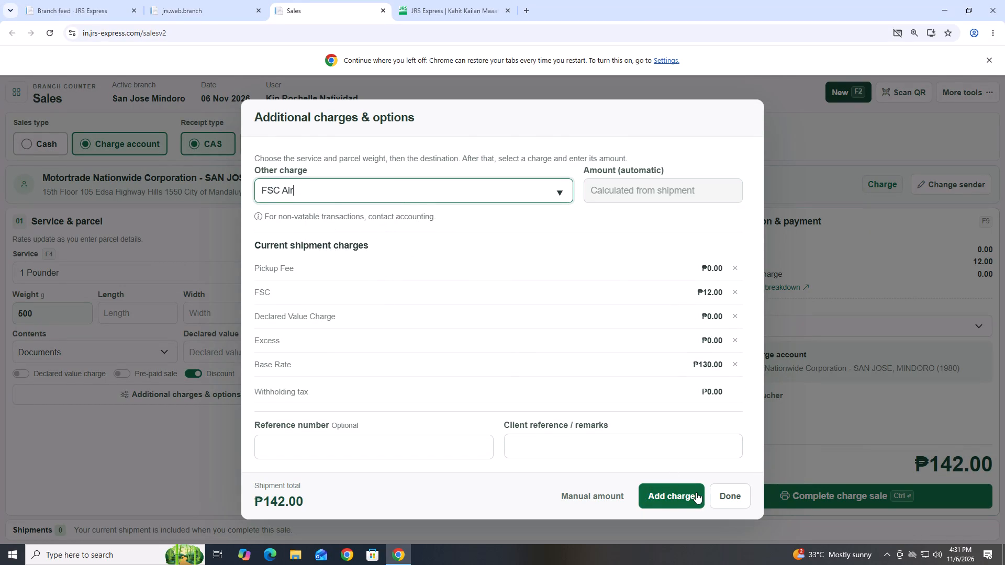
click(696, 492)
scroll(728, 458, down, 7)
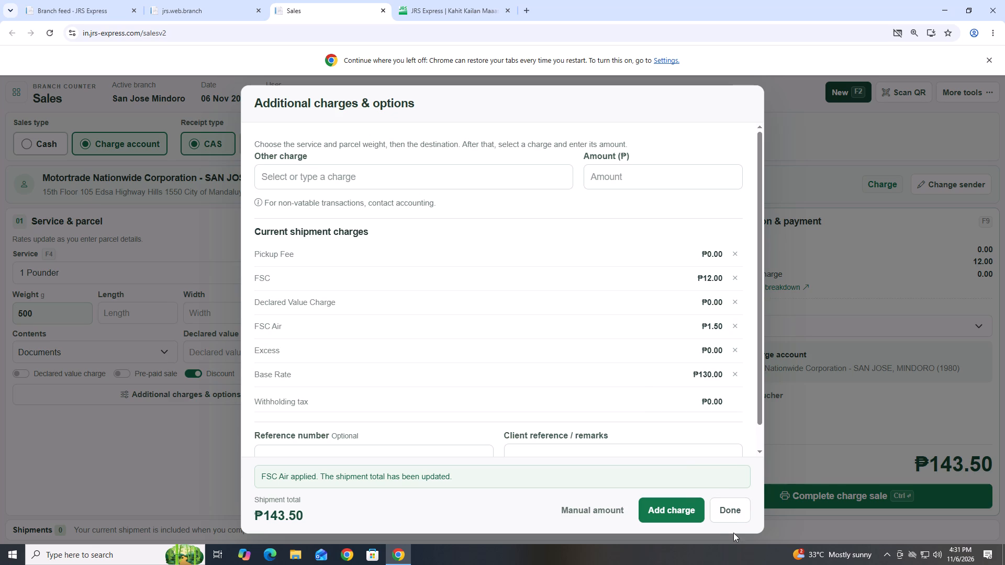
click(731, 521)
scroll(752, 421, down, 7)
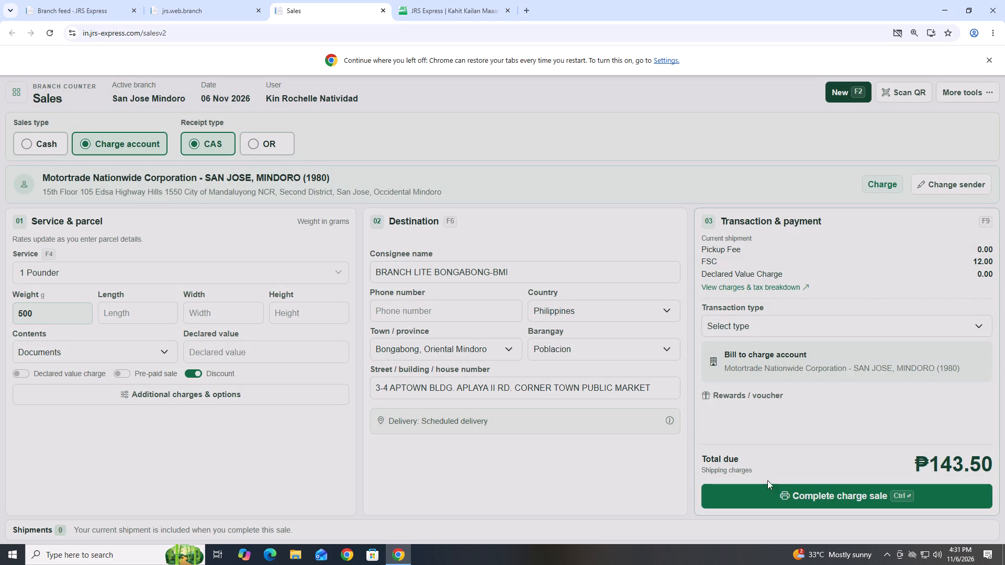
Set the transaction type to Walk in and complete the charge sale.
click(774, 327)
click(774, 353)
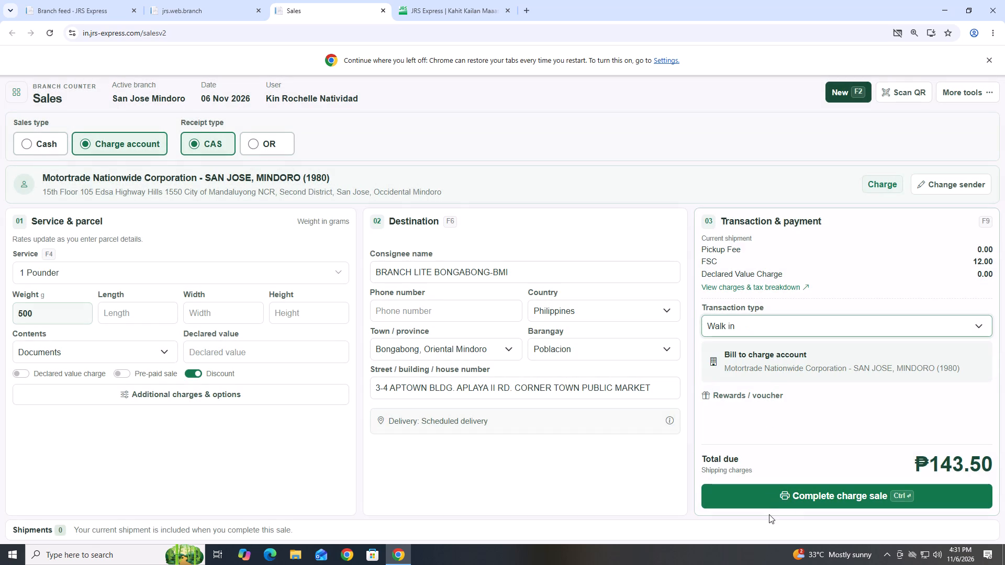
click(770, 494)
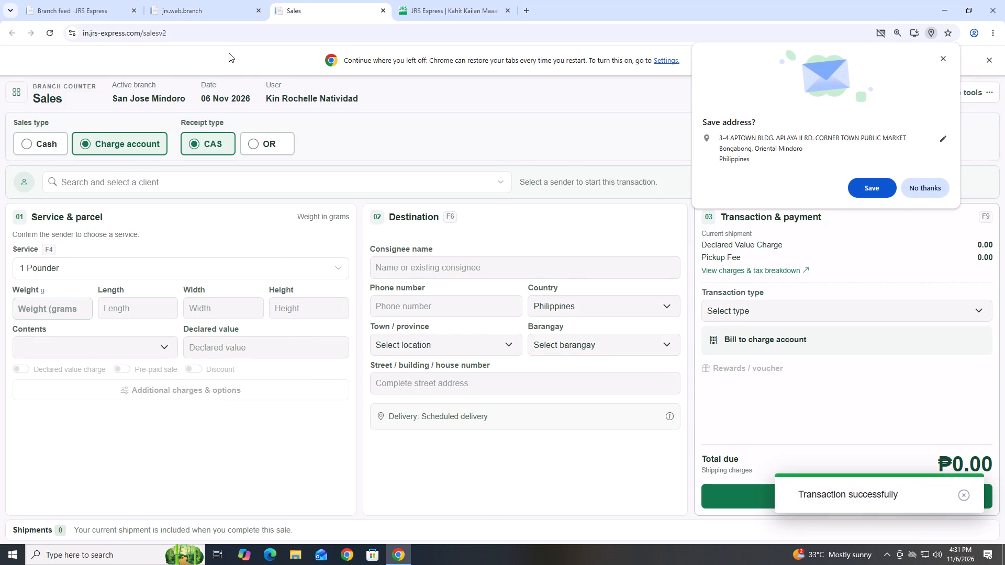
Switch to the Sales Encoding page and load the summary of transactions dated 11/06/2026.
click(219, 17)
click(489, 152)
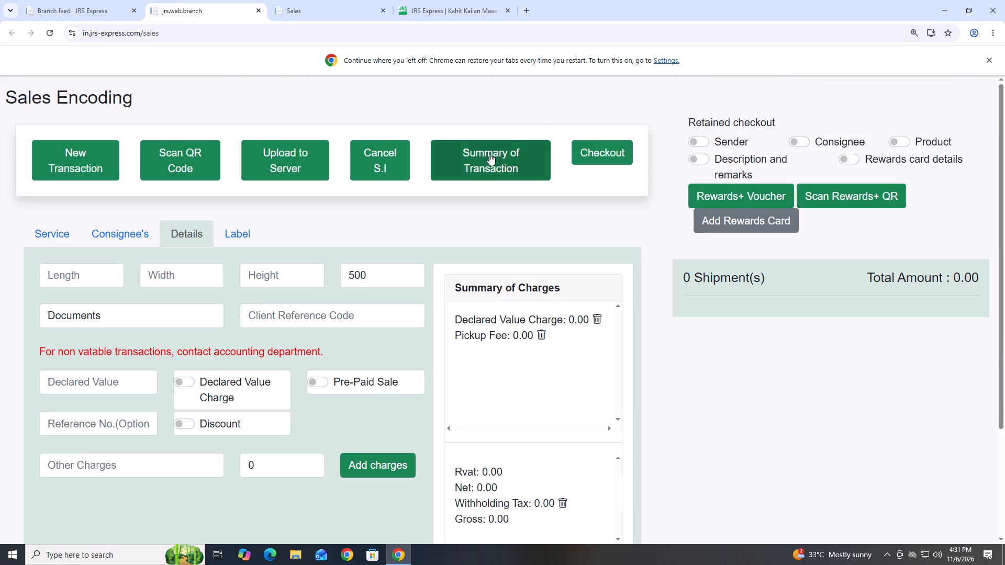
click(310, 171)
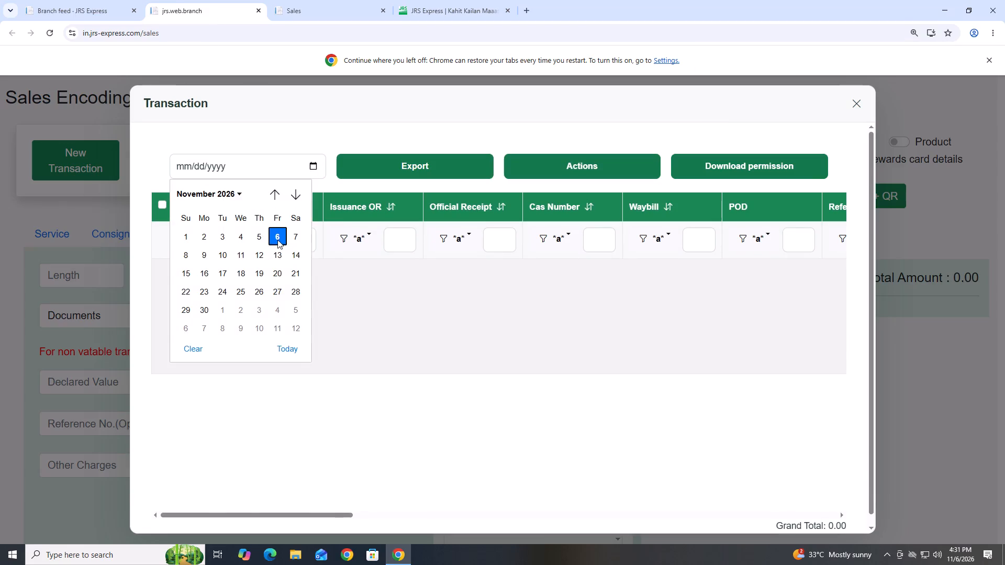
click(277, 240)
Select the last transaction in the day's list and reprint its sales labels.
scroll(300, 333, down, 14)
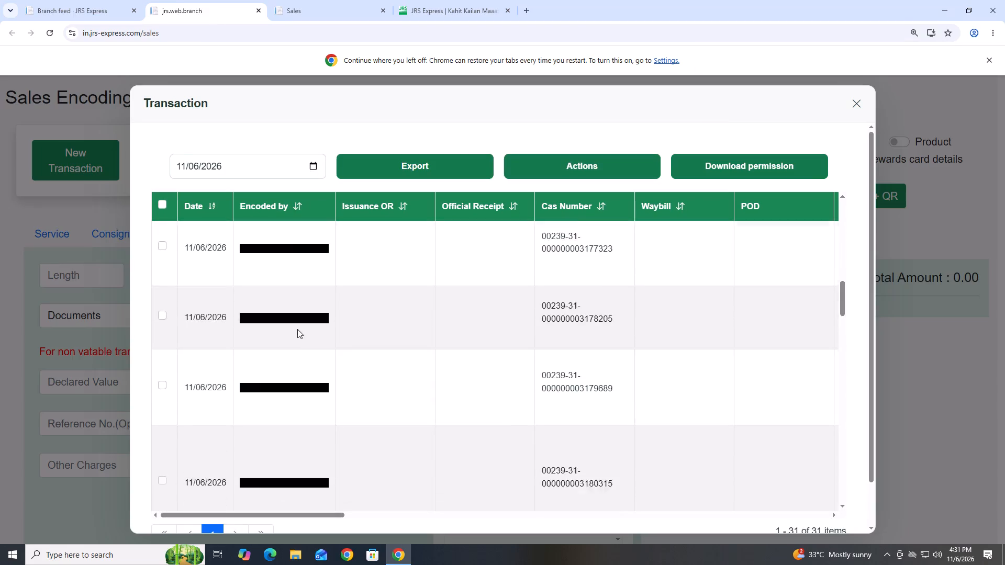
scroll(297, 328, down, 12)
scroll(255, 359, down, 18)
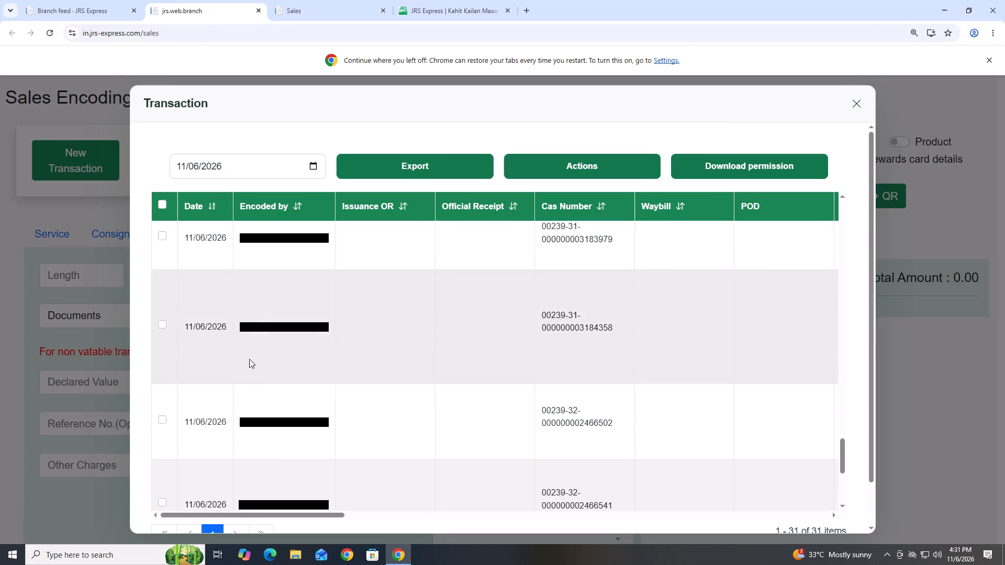
scroll(249, 359, down, 18)
scroll(227, 400, down, 7)
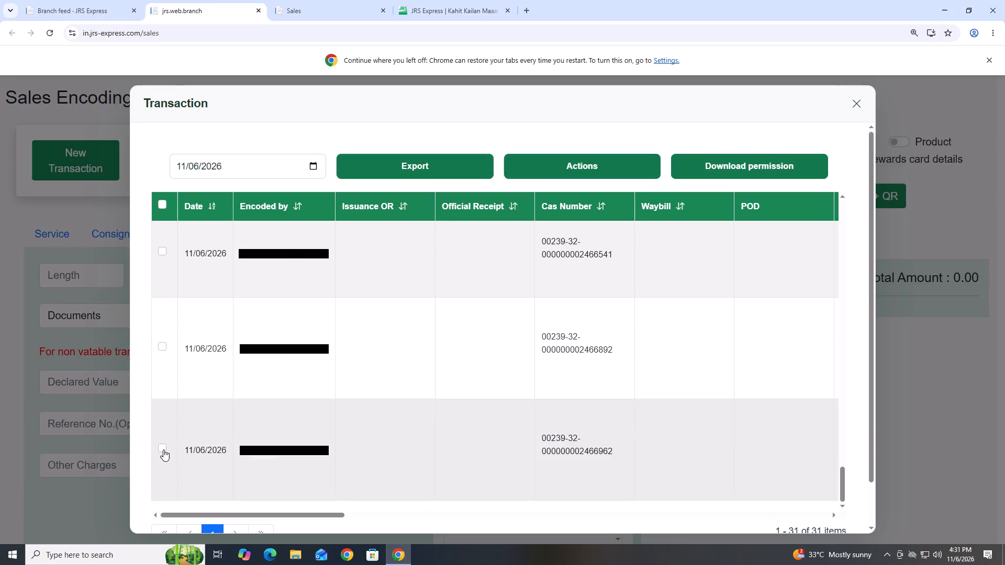
click(163, 450)
click(512, 176)
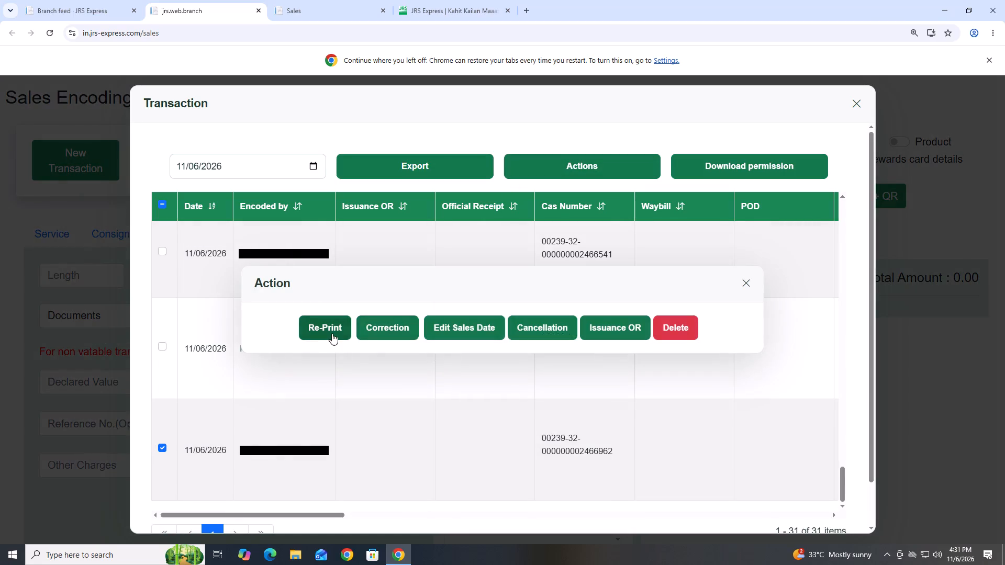
click(331, 334)
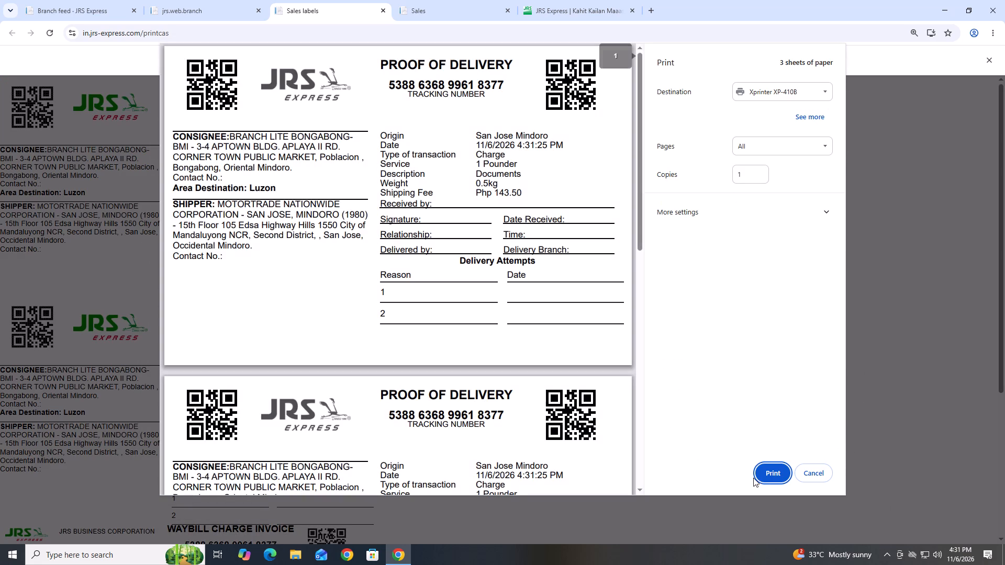
click(764, 477)
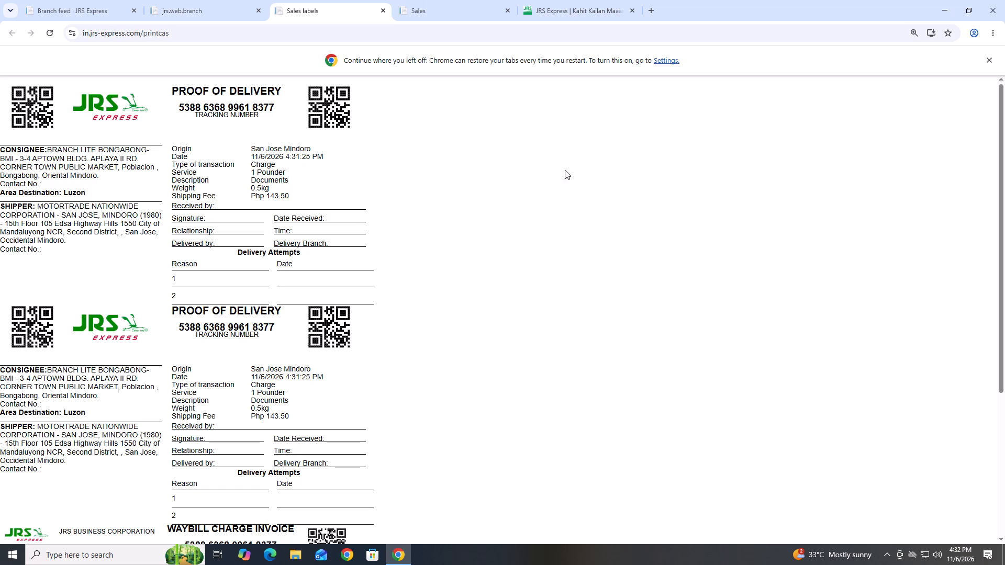
Return to the Sales Encoding page and close the transaction summary.
click(167, 15)
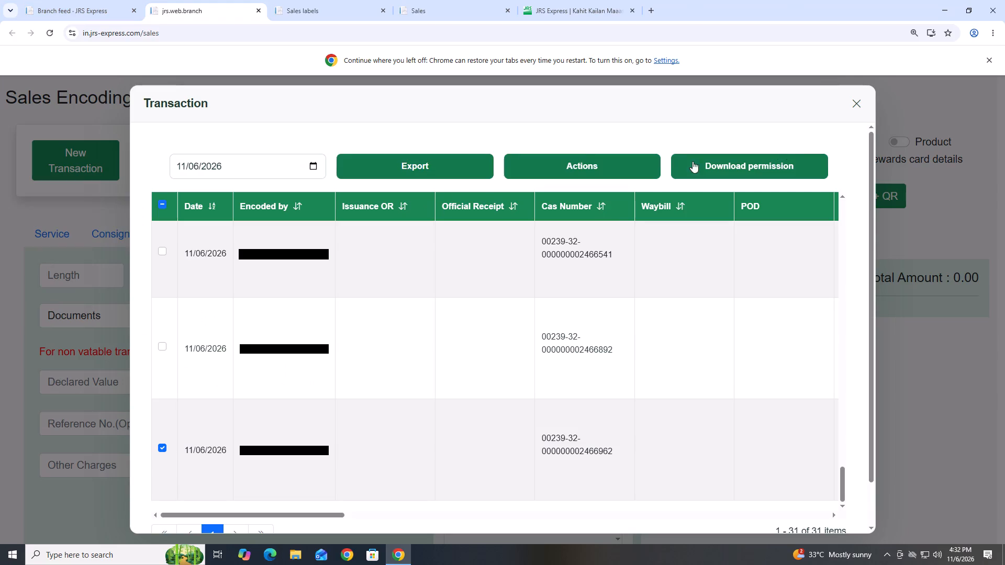
click(853, 101)
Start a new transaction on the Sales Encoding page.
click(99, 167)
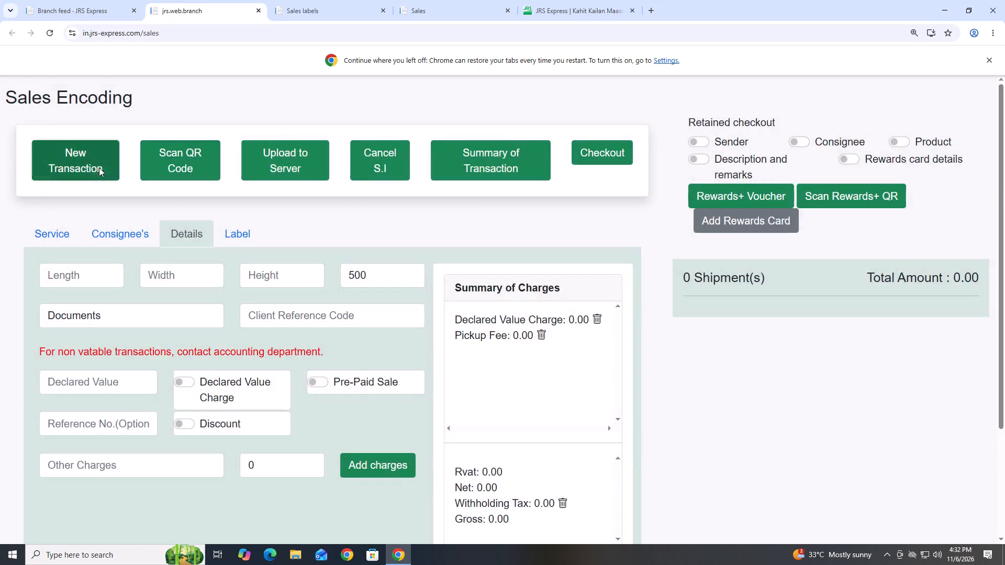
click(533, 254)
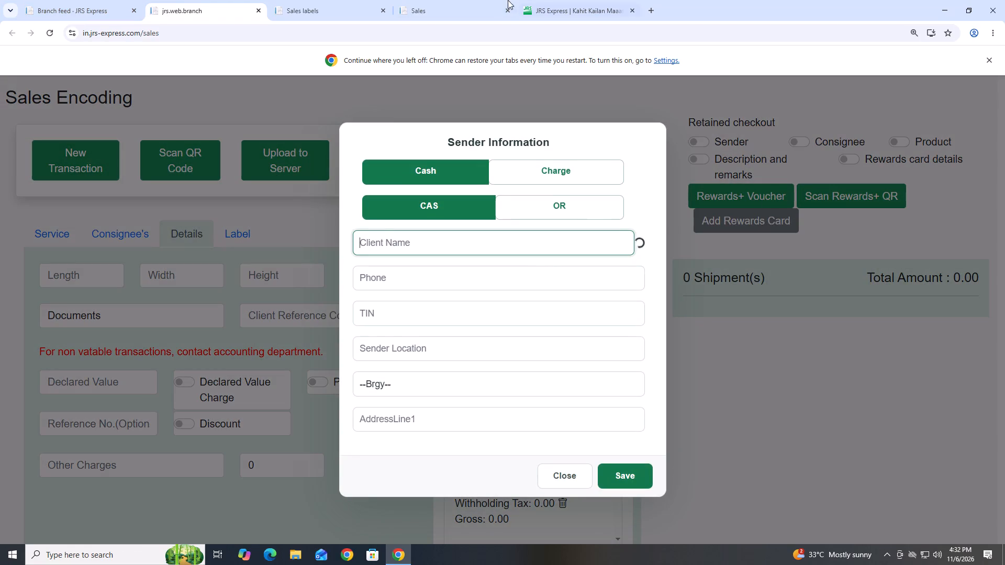
Close the previous sale's labels page and return to the branch counter Sales page.
click(318, 2)
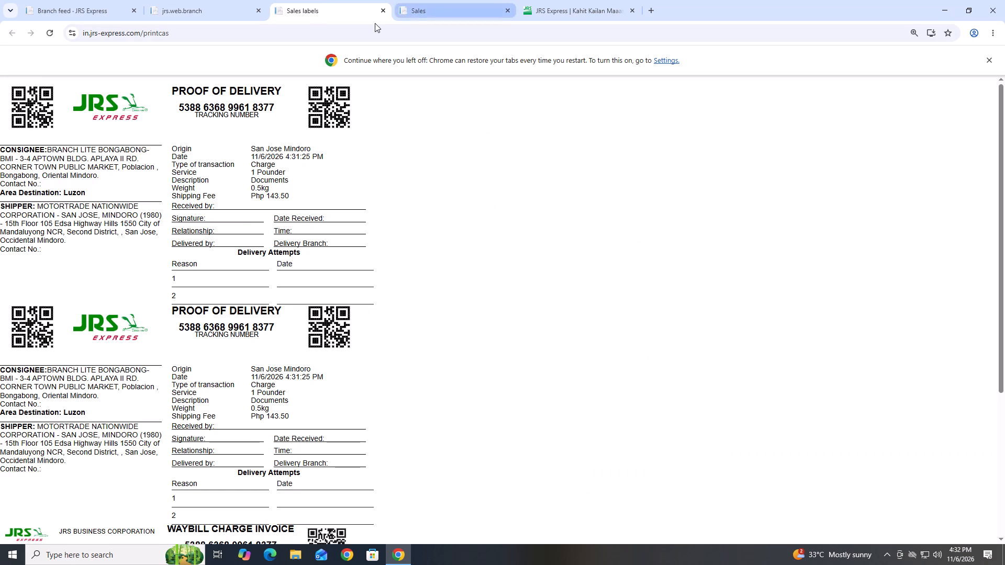
click(385, 7)
click(346, 10)
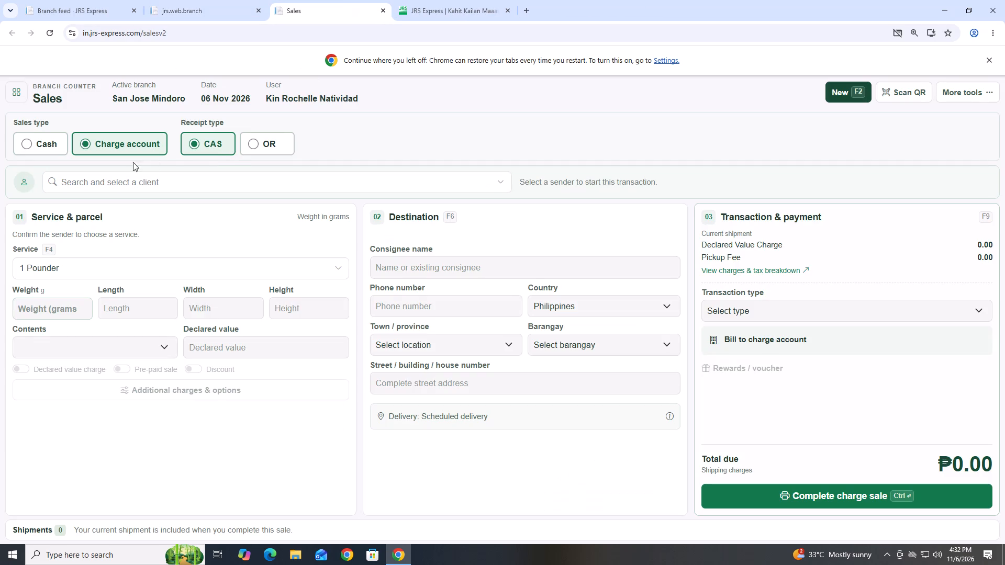
Choose Motortrade Nationwide Corporation - SAN JOSE, MINDORO (1980) as the charge sender, with town San Jose, Occidental Mindoro, and confirm it.
click(106, 191)
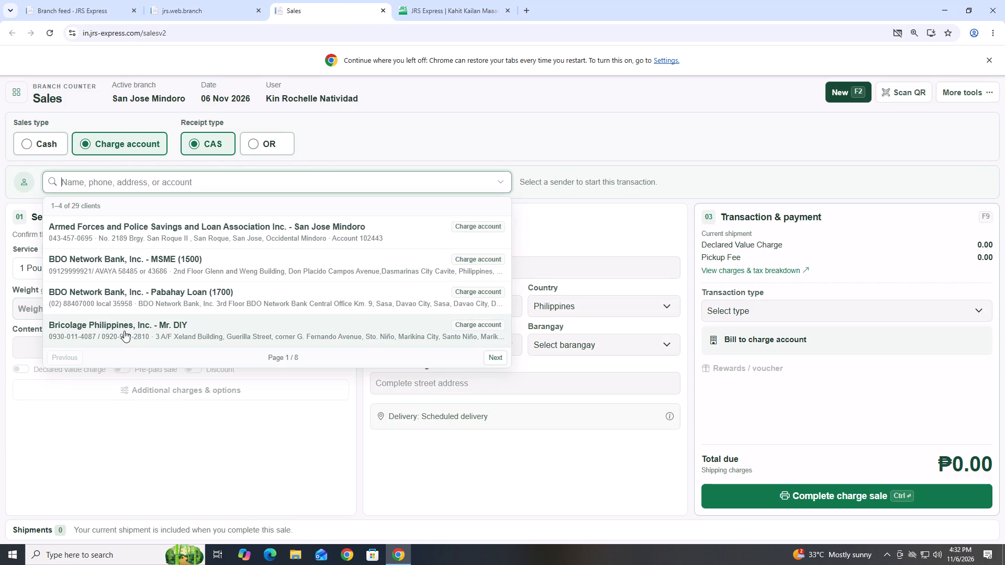
click(213, 183)
scroll(318, 258, down, 7)
text(MOTOR)
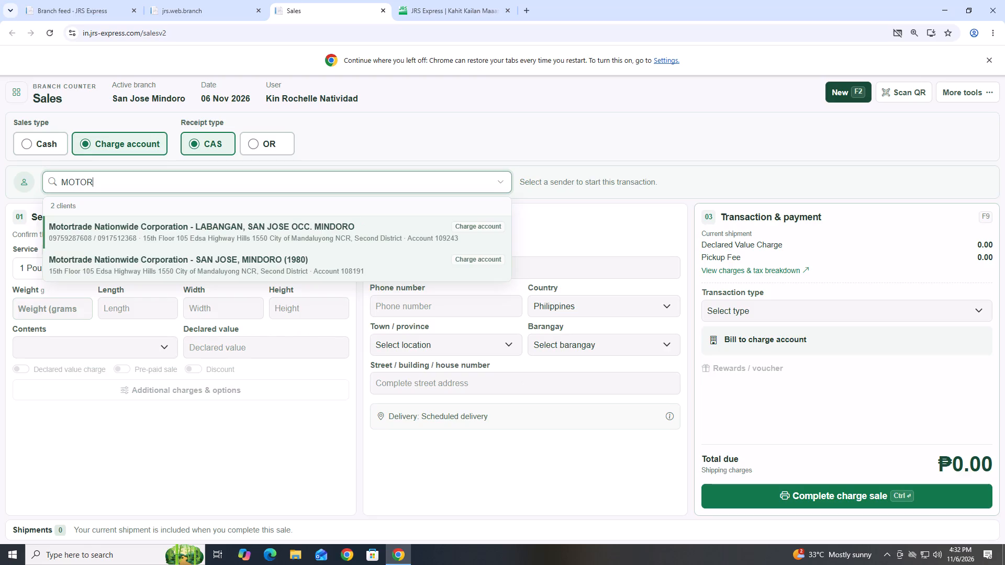
click(308, 256)
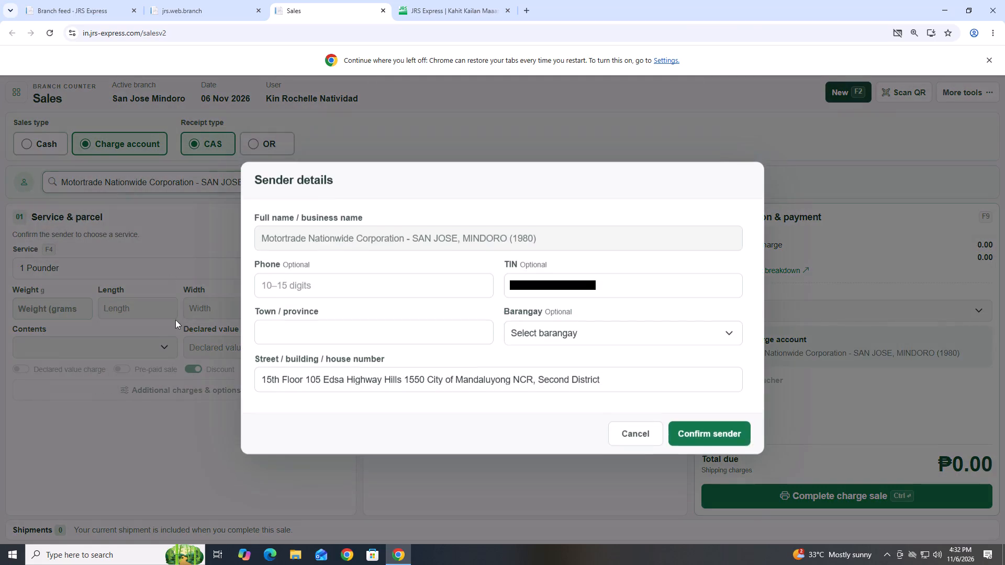
click(352, 330)
text(SAN JOSE OCC)
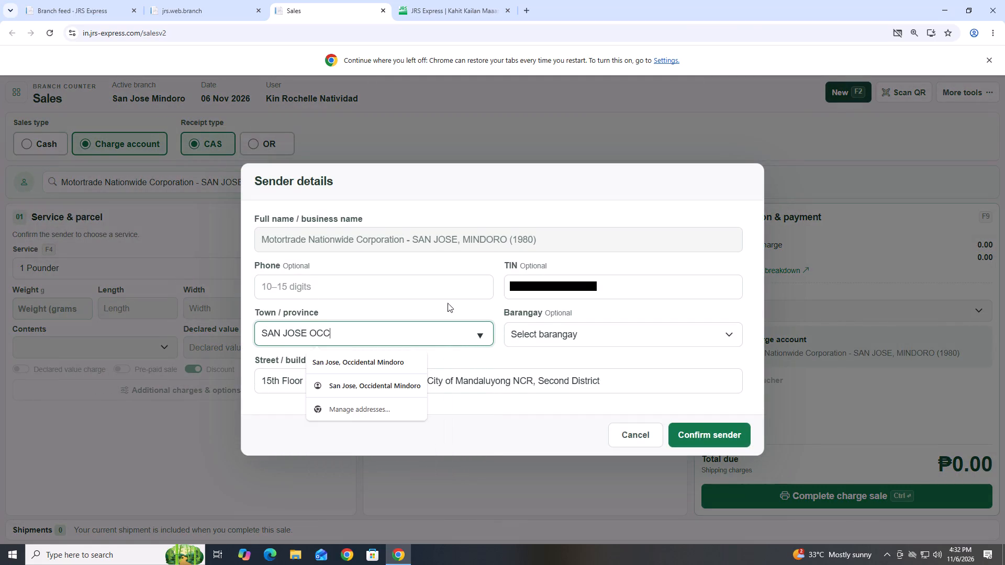
click(395, 360)
click(882, 362)
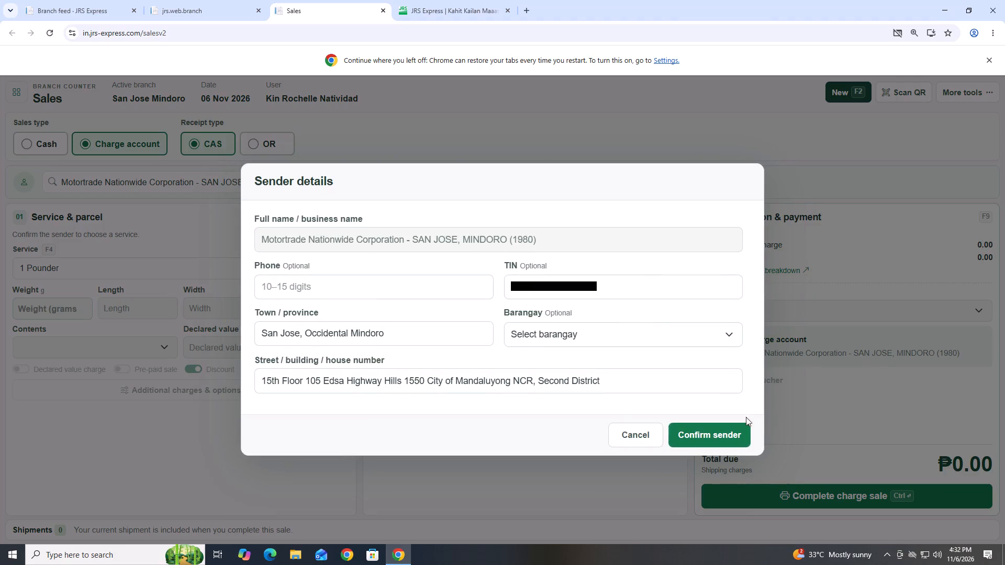
click(732, 439)
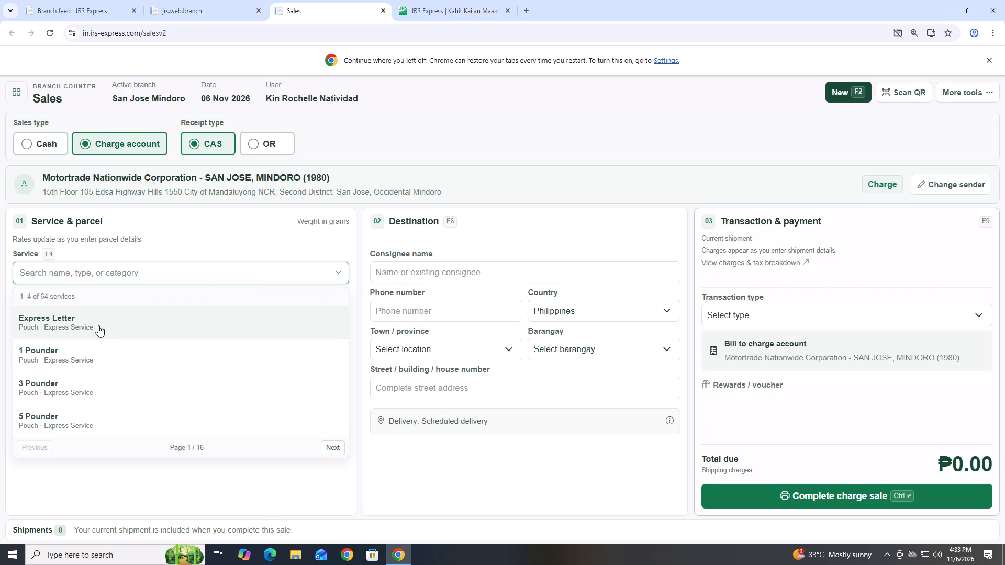
Choose the 1 Pounder service and enter MNC MAILING CENTER as the consignee.
click(98, 355)
click(472, 274)
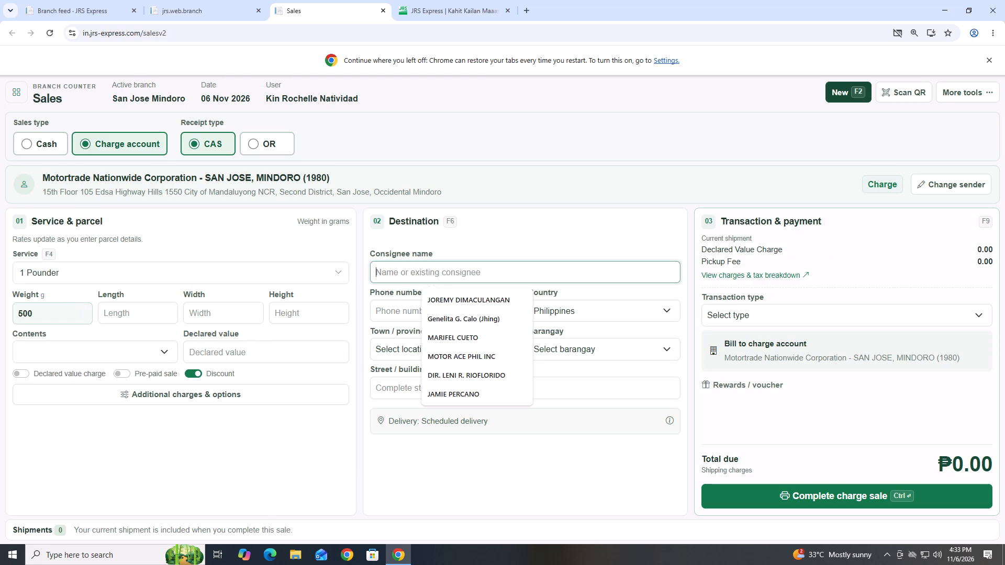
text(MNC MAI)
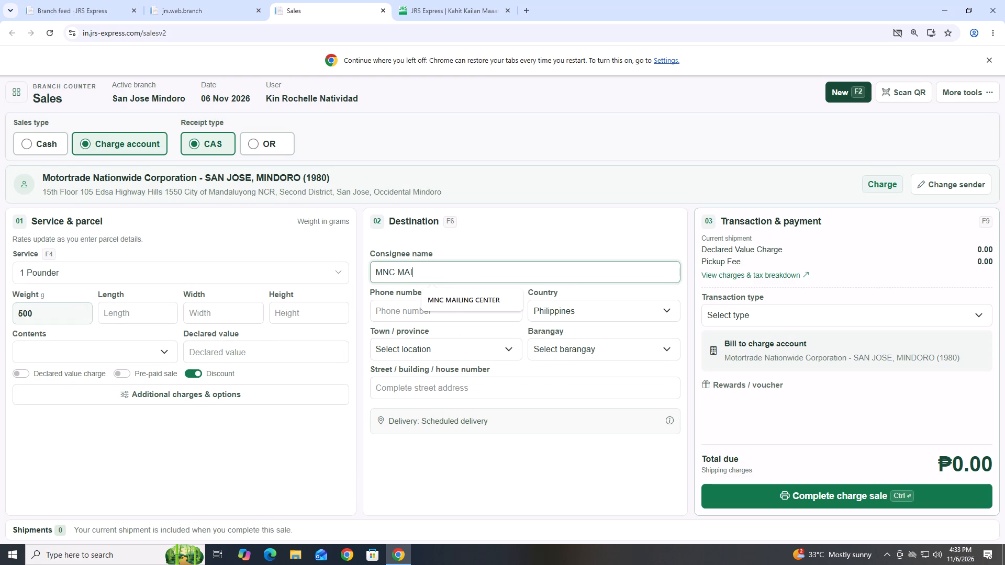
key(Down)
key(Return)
Set the consignee's town to Mandaluyong City, Metro Manila, and the barangay to Addition Hills.
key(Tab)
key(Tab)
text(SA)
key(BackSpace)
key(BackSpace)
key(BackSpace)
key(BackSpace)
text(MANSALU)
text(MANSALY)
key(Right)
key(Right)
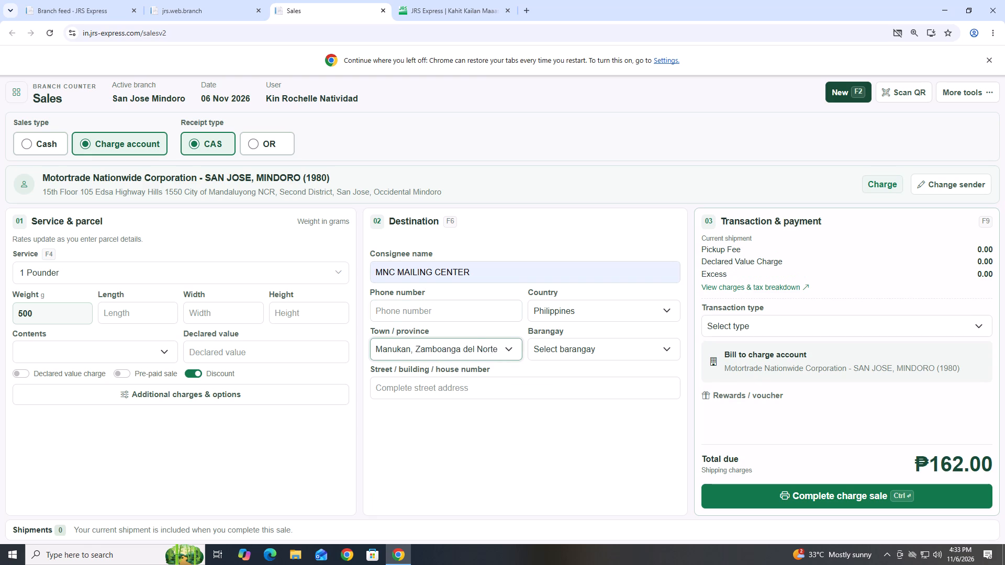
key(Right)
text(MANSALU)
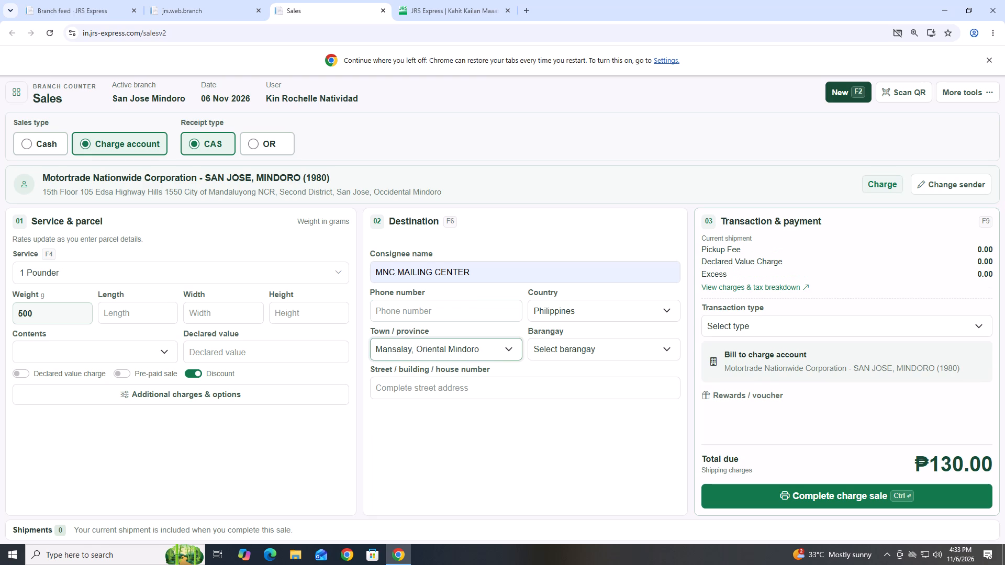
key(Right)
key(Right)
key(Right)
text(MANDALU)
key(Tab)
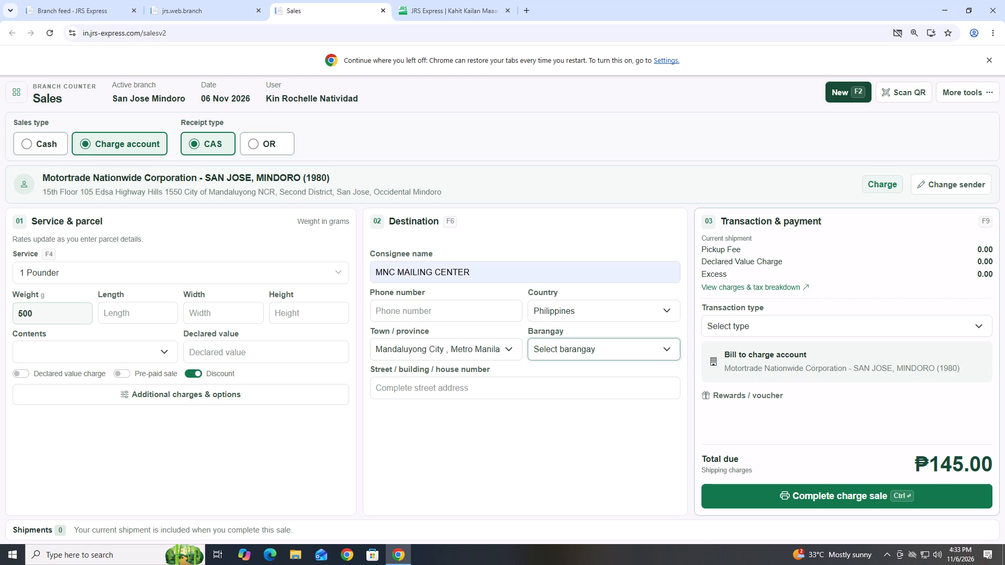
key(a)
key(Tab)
Fill in the consignee's street address from the saved TPI Mandaluyong building entry and append ST.
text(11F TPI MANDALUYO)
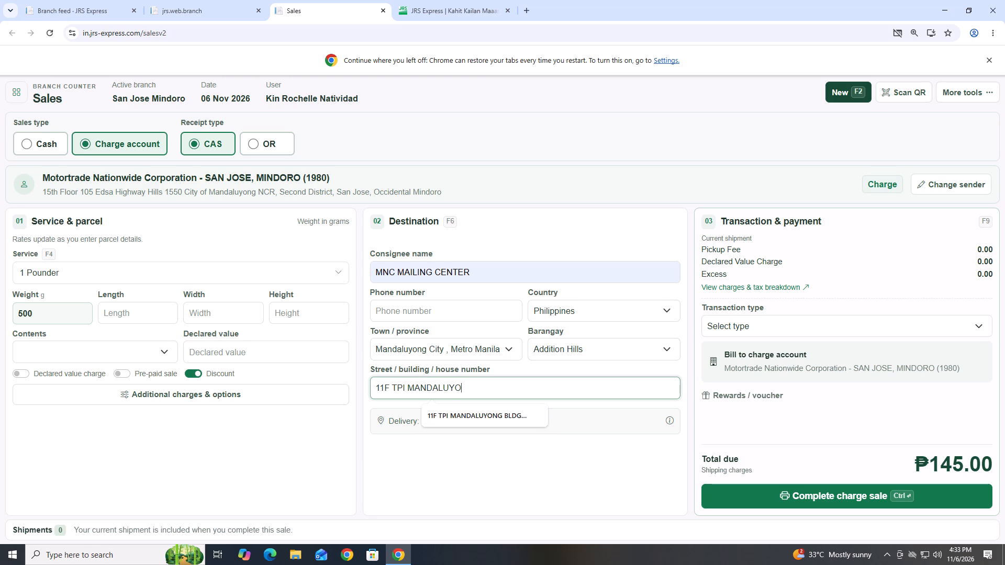
click(468, 415)
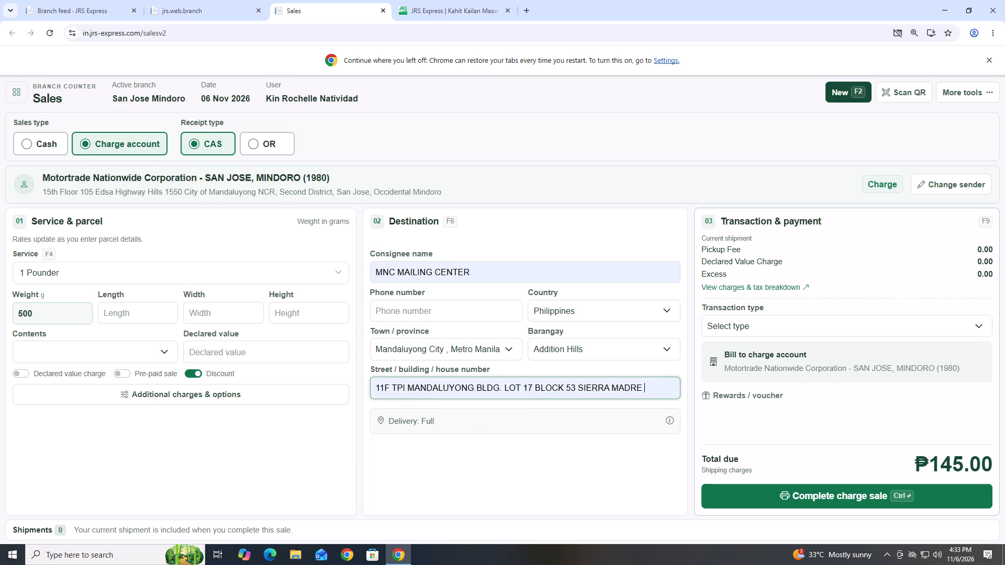
text(ST)
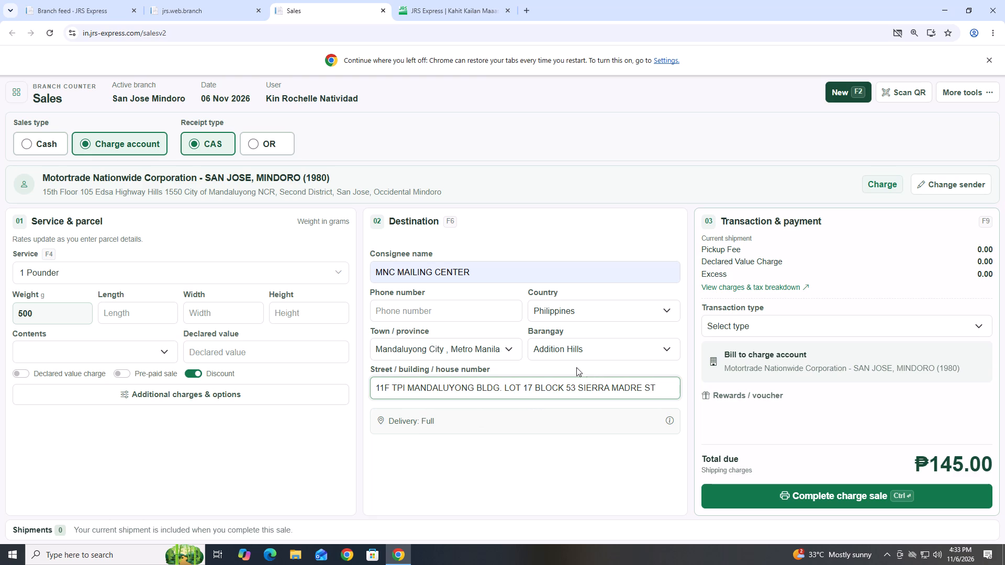
Set the parcel contents to Documents.
click(94, 351)
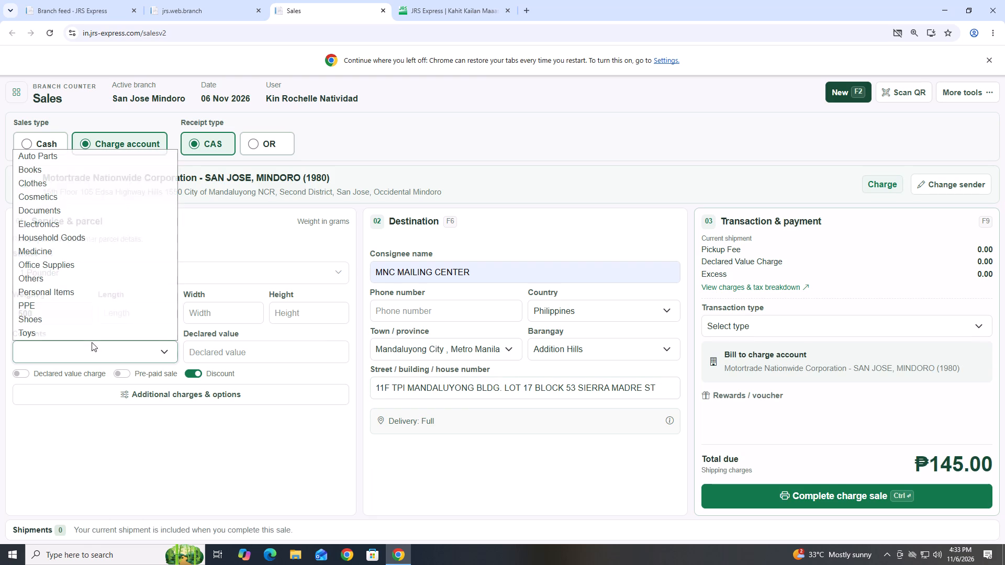
click(75, 209)
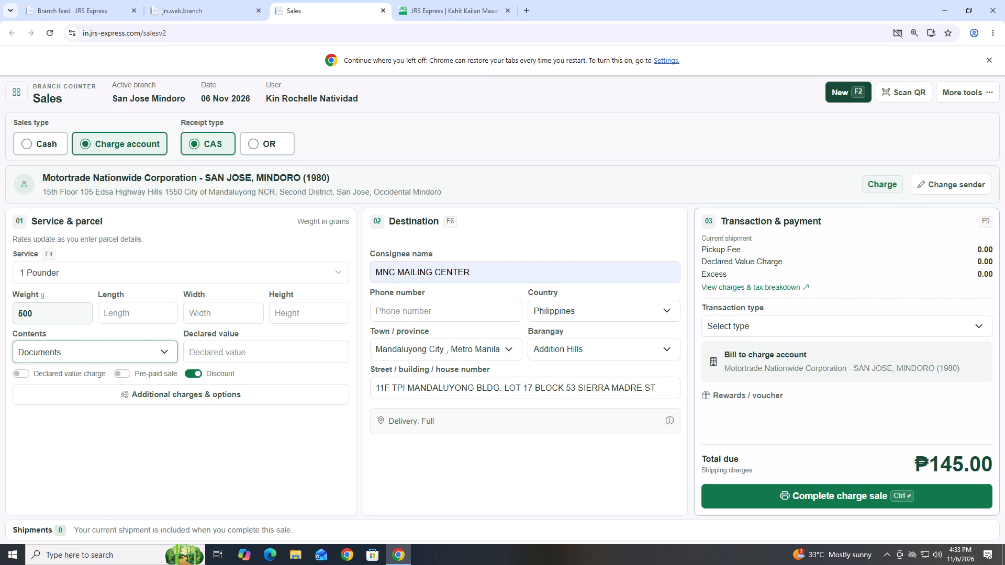
Add an FSC charge of 12 pesos to the shipment.
scroll(456, 293, down, 5)
scroll(537, 534, down, 6)
scroll(136, 394, down, 6)
scroll(647, 372, down, 6)
scroll(781, 481, down, 6)
click(216, 400)
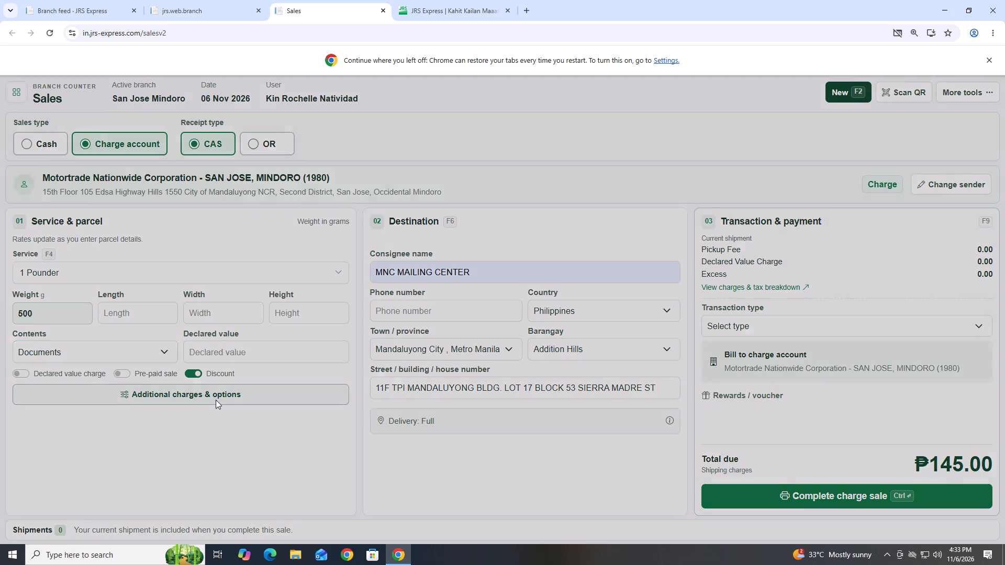
click(506, 203)
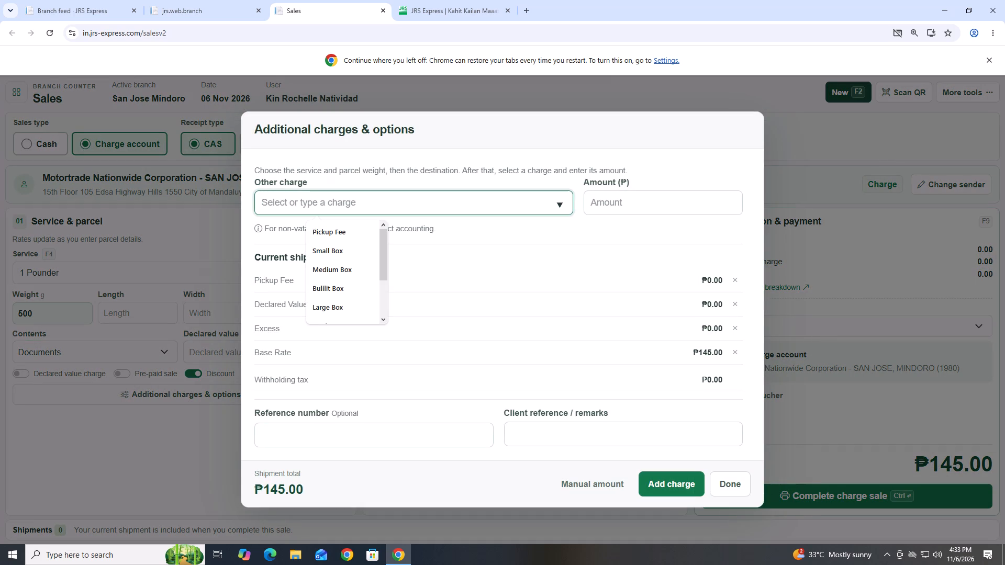
key(f)
click(345, 285)
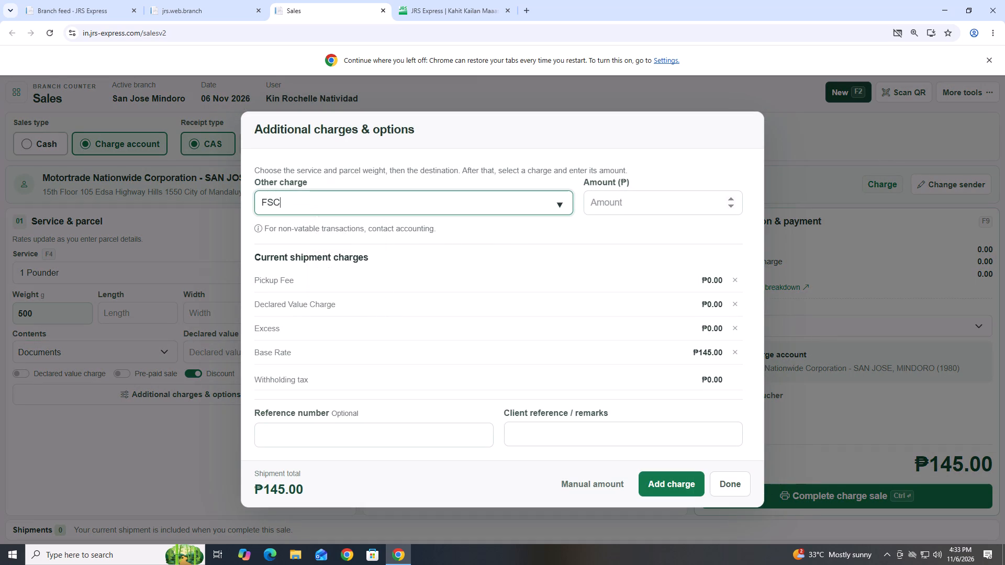
click(614, 199)
key(1)
key(2)
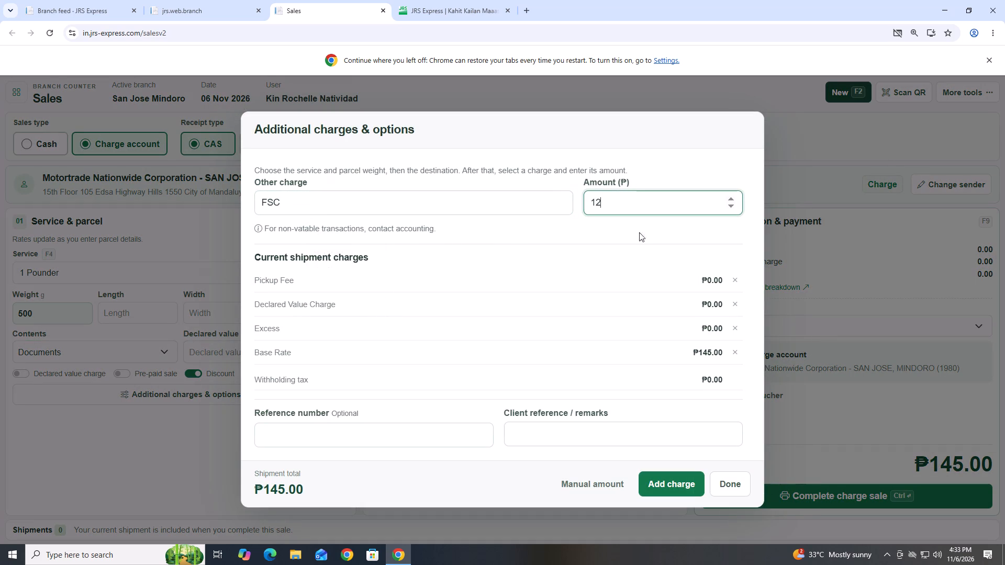
click(691, 482)
Add the automatically calculated FSC Air charge and finish the additional charges.
click(318, 166)
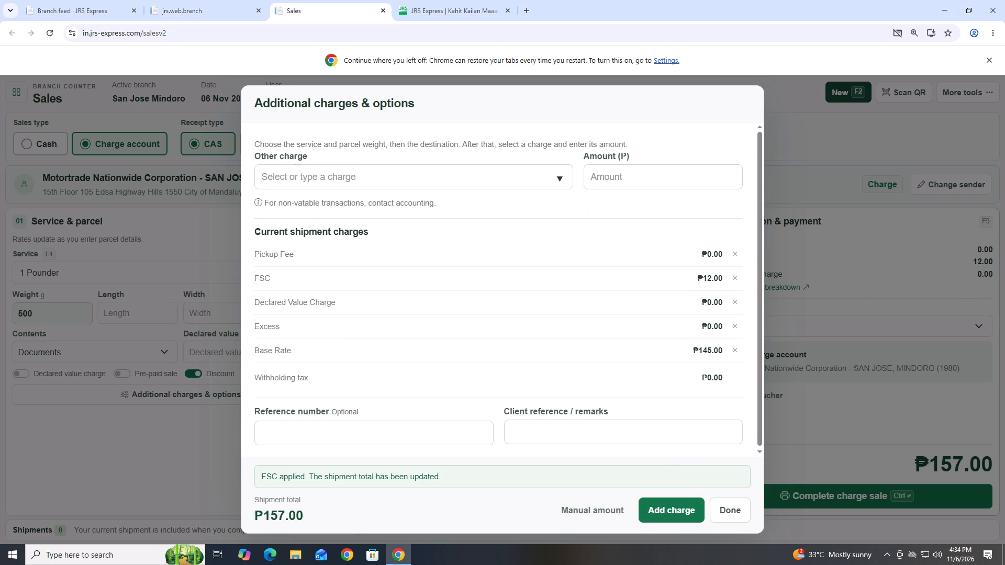
scroll(308, 233, down, 7)
click(336, 274)
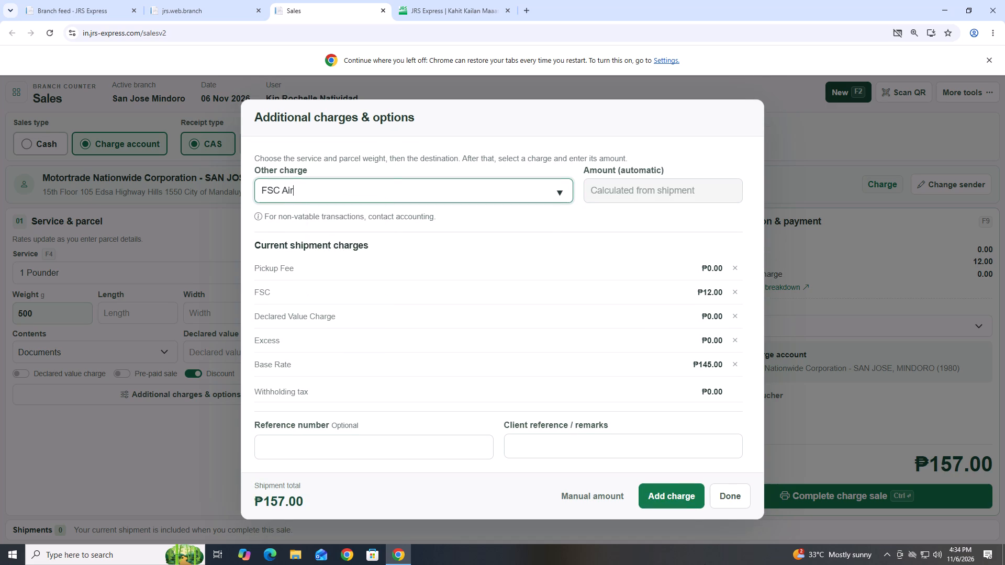
click(682, 496)
click(734, 517)
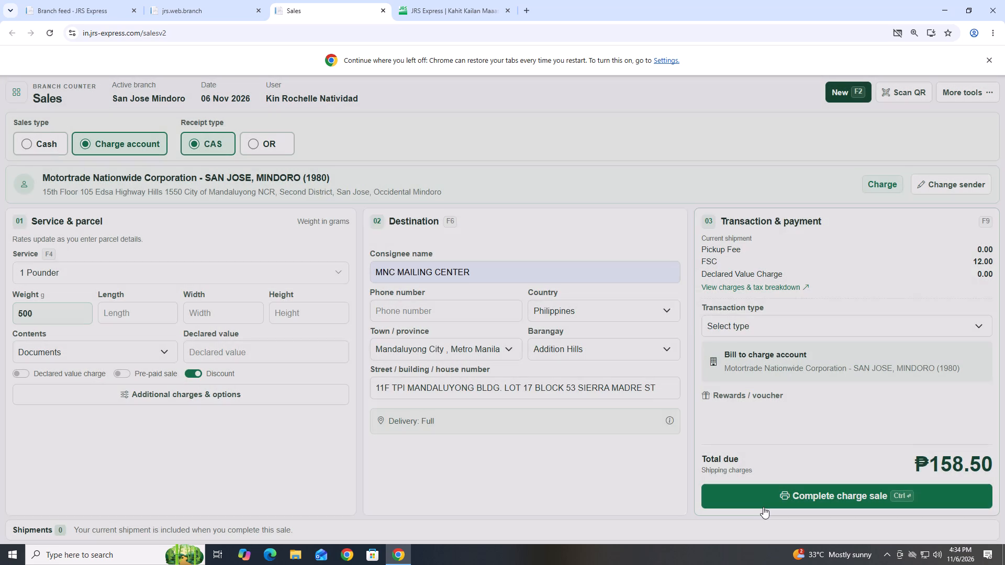
Set the transaction type to Walk in, complete the charge sale and print its labels on the Xprinter XP-410B.
click(765, 327)
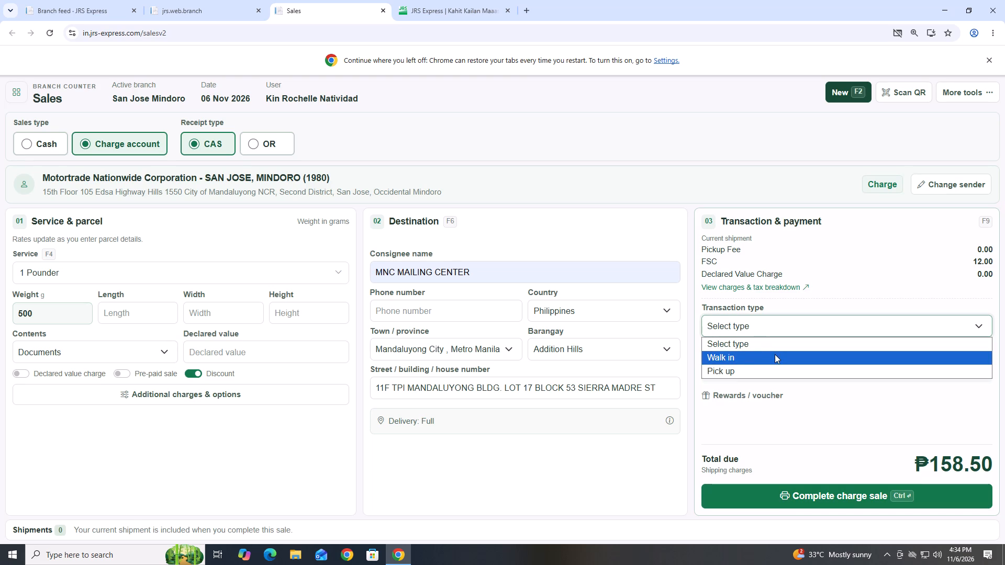
click(775, 354)
click(763, 492)
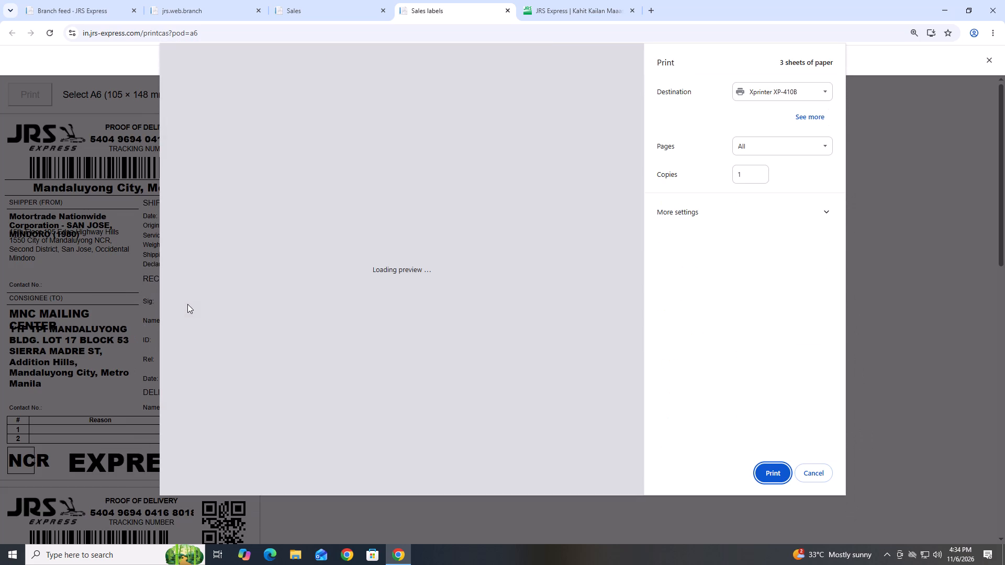
click(776, 471)
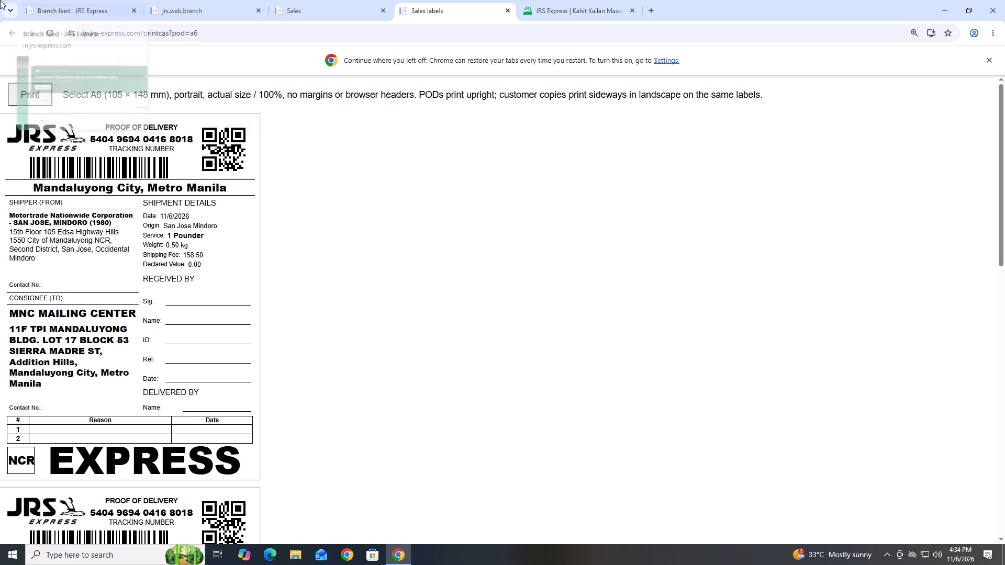
Start a cash sale and choose the existing client BUREAU OF INTERNAL REVENUE as the sender.
click(188, 0)
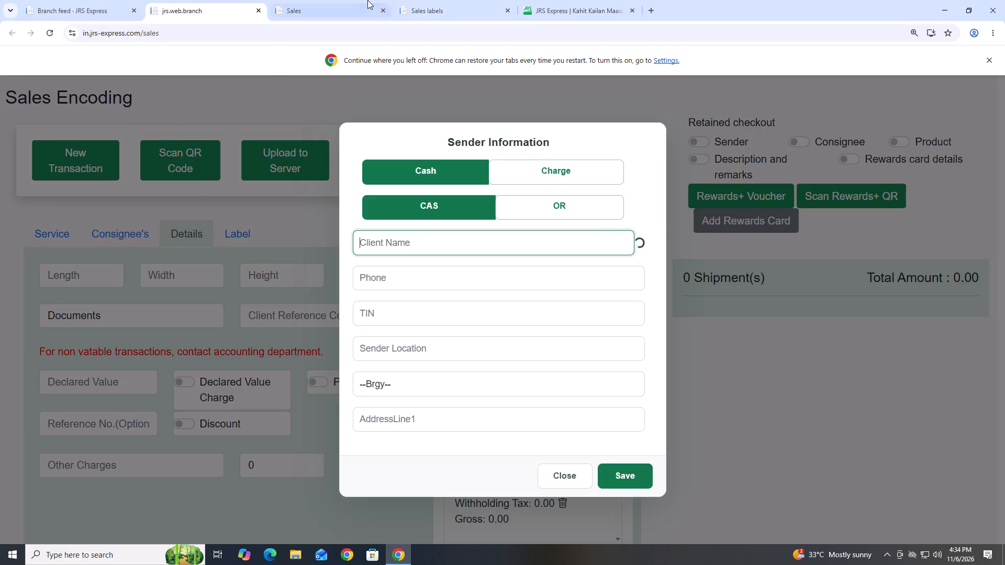
click(366, 0)
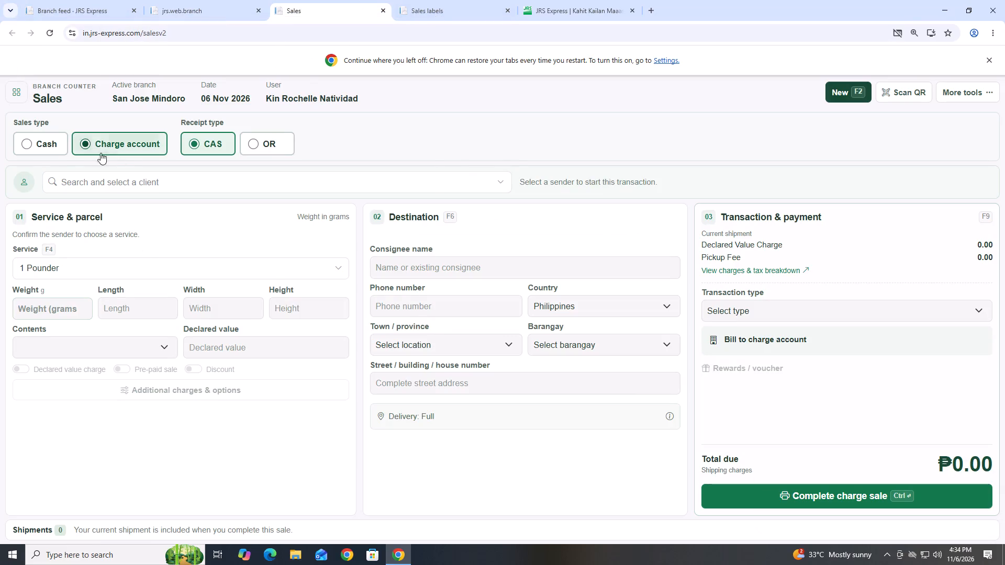
click(36, 146)
click(86, 184)
text(BUREAU)
key(space)
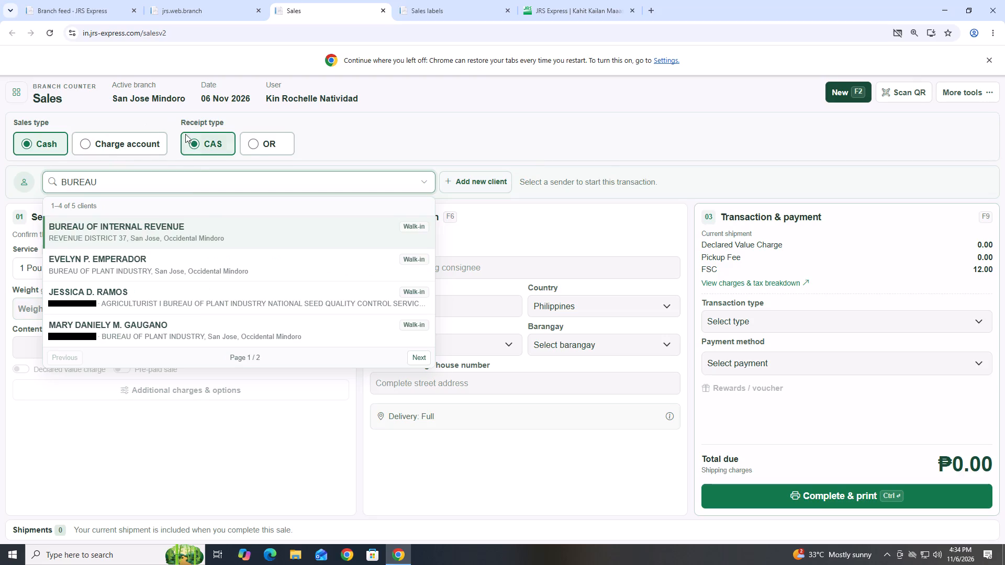
click(201, 232)
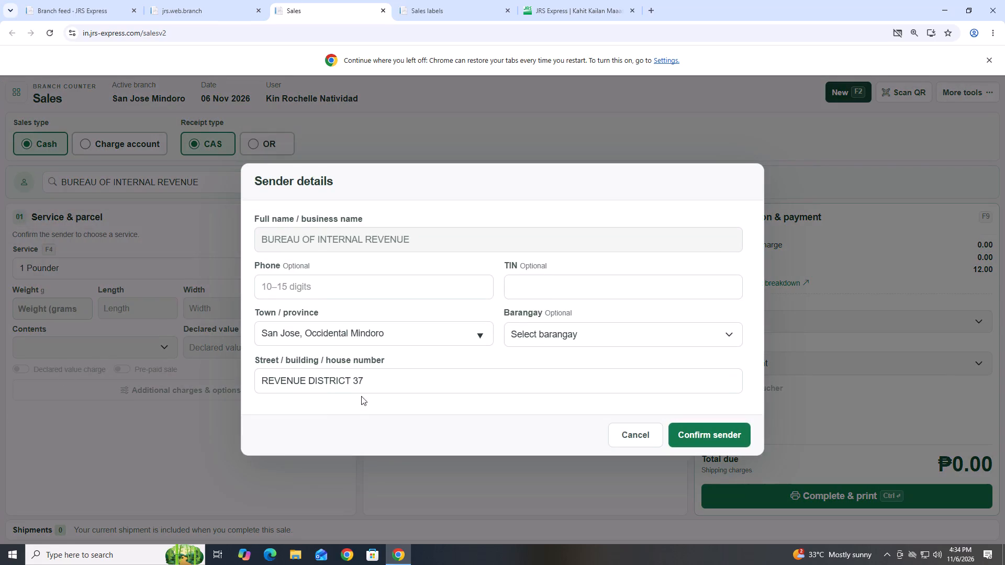
Append the building, street and barangay to the sender's street address after REVENUE DISTRICT 37, and confirm the sender.
click(421, 385)
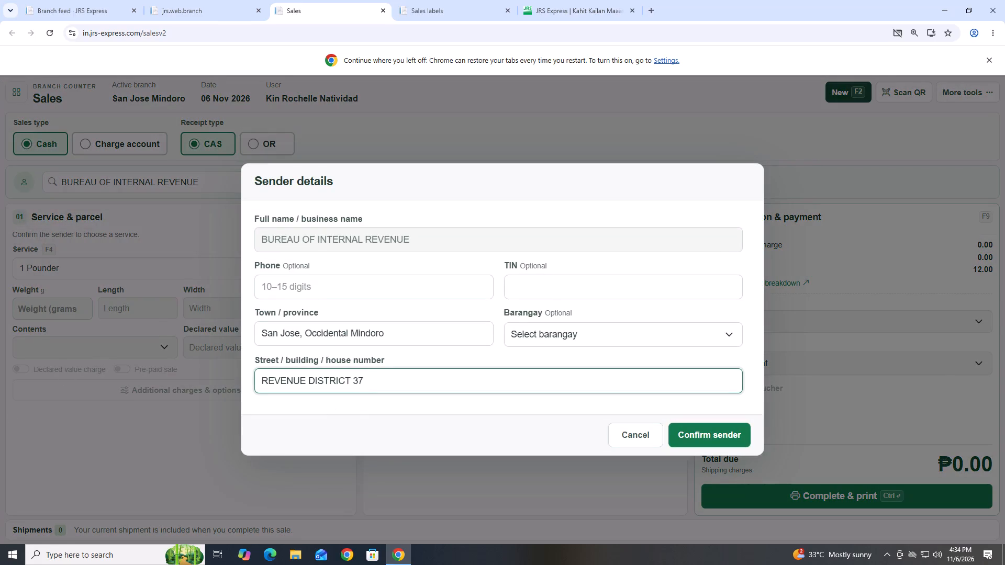
key(space)
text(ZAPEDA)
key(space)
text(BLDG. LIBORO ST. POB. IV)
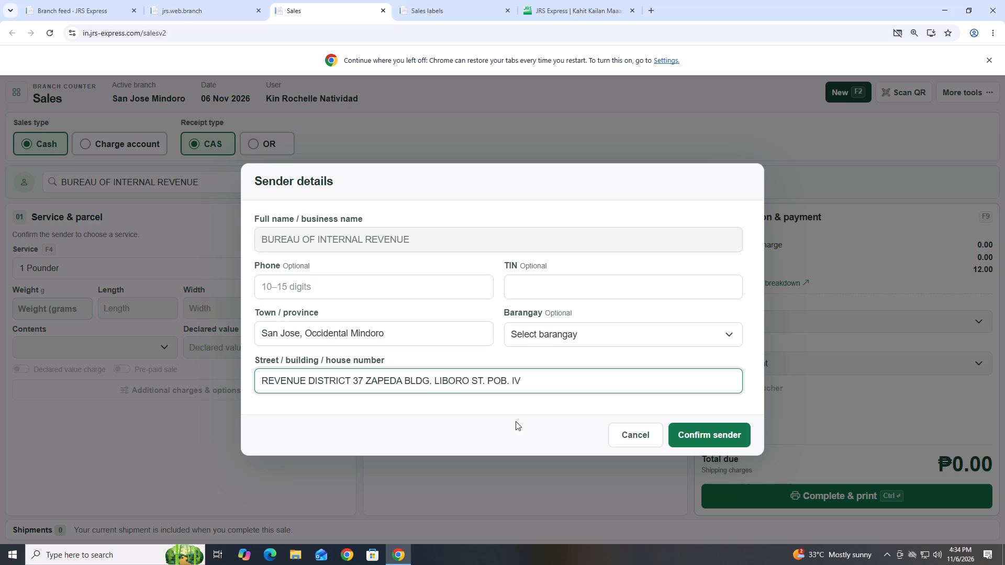
click(740, 427)
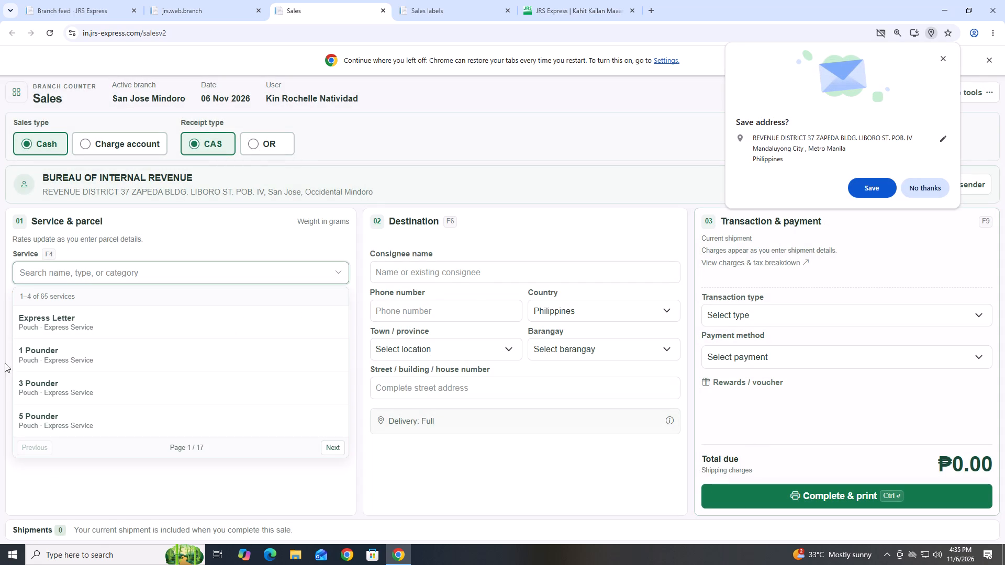
Choose the 1 Pounder service and set the parcel contents to Documents.
click(29, 351)
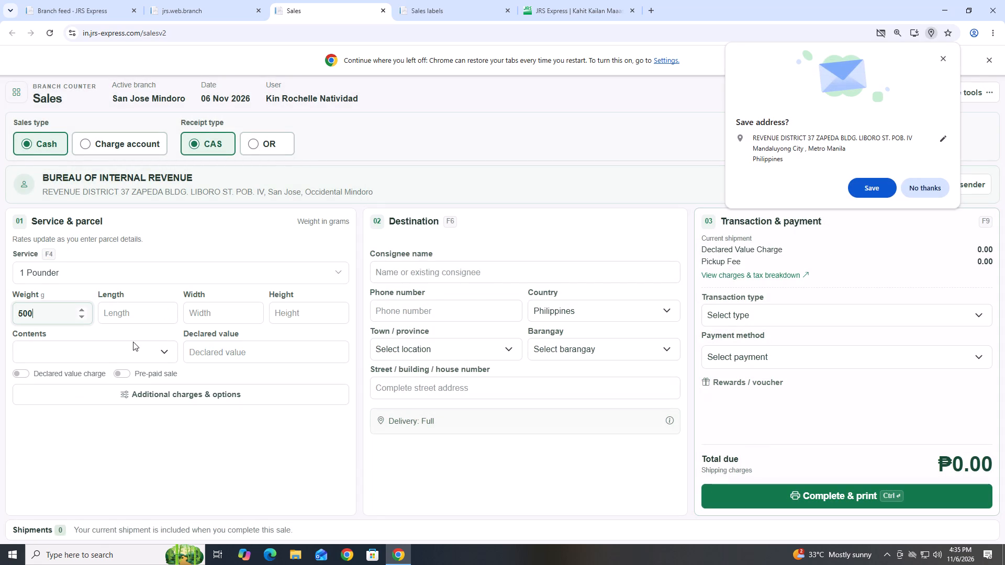
click(131, 354)
click(62, 206)
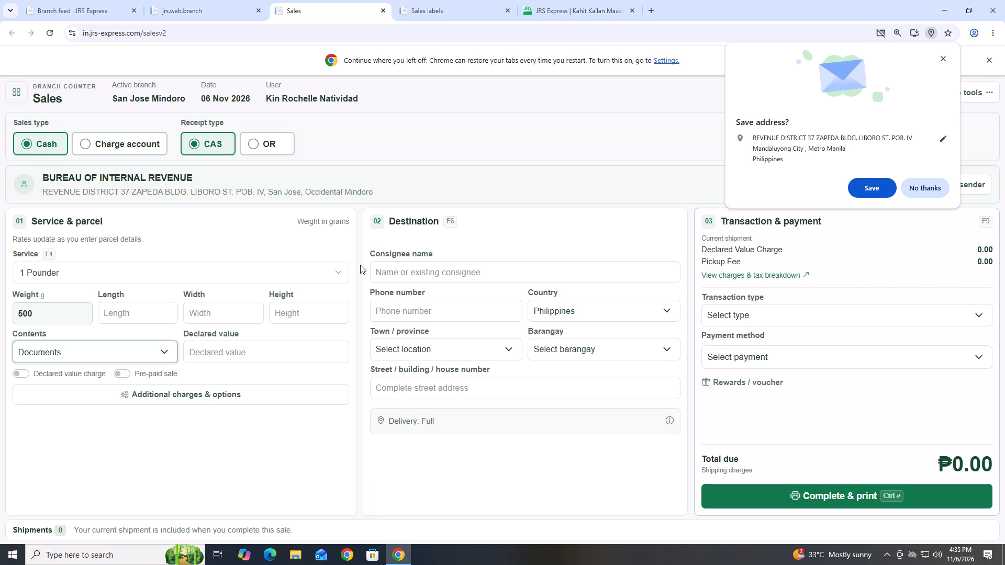
Enter THE CHIEF FINANCE DIVISION as the consignee and set the destination town to Santo Tomas, Batangas, without a phone number or barangay.
click(433, 275)
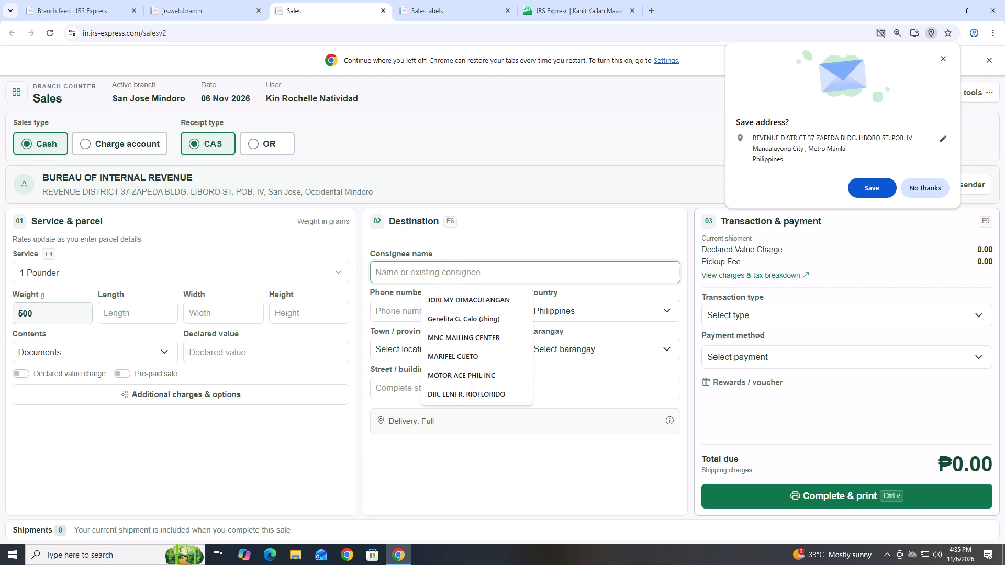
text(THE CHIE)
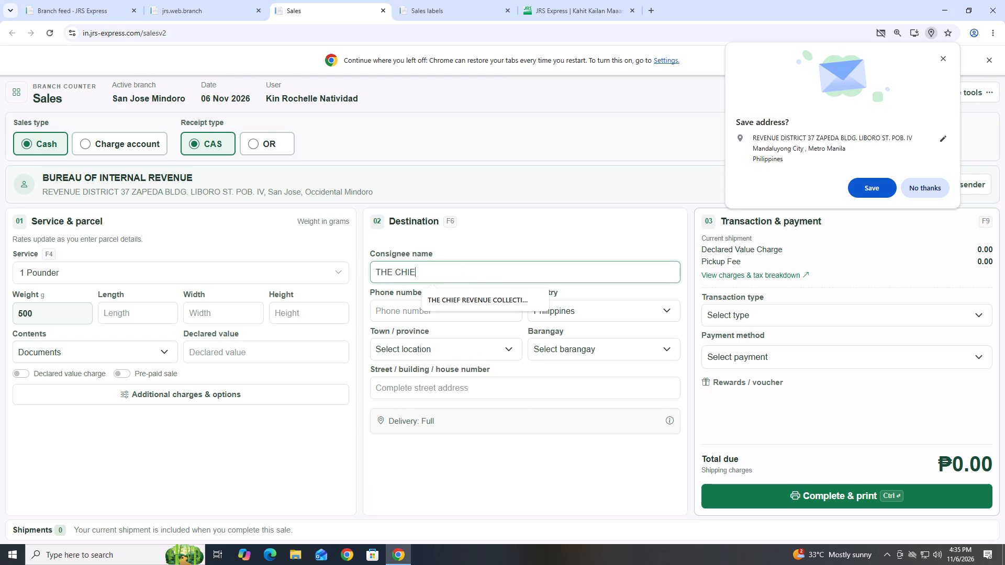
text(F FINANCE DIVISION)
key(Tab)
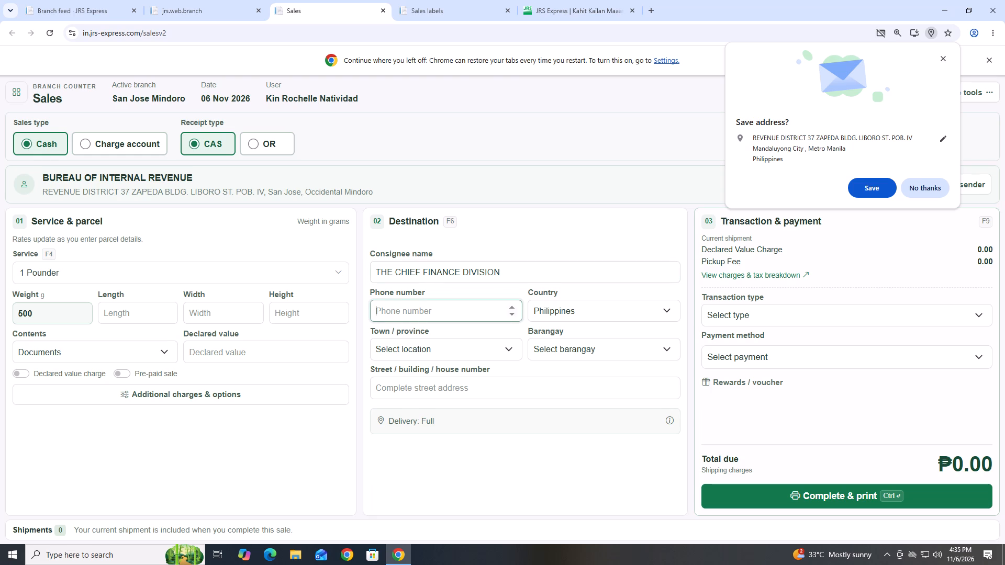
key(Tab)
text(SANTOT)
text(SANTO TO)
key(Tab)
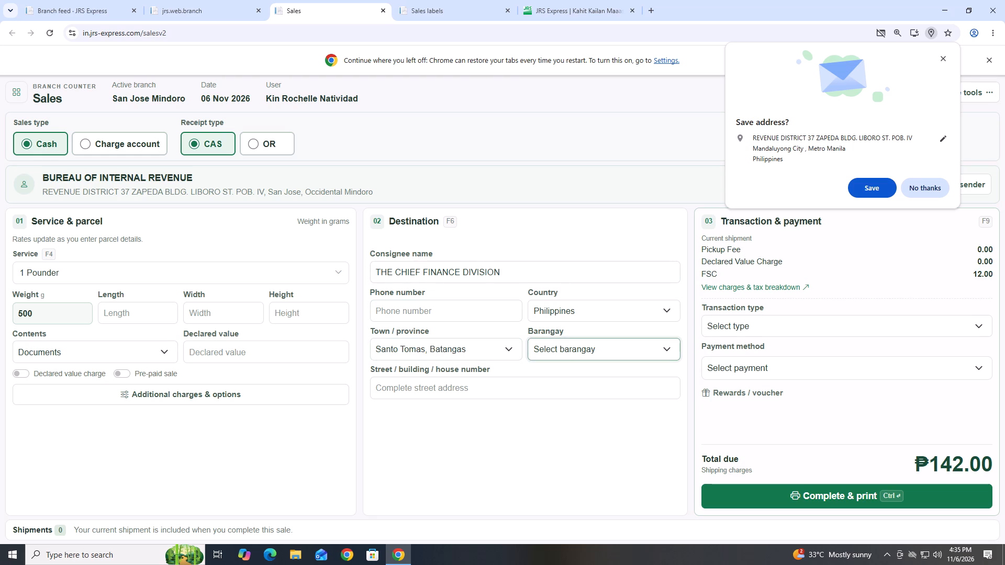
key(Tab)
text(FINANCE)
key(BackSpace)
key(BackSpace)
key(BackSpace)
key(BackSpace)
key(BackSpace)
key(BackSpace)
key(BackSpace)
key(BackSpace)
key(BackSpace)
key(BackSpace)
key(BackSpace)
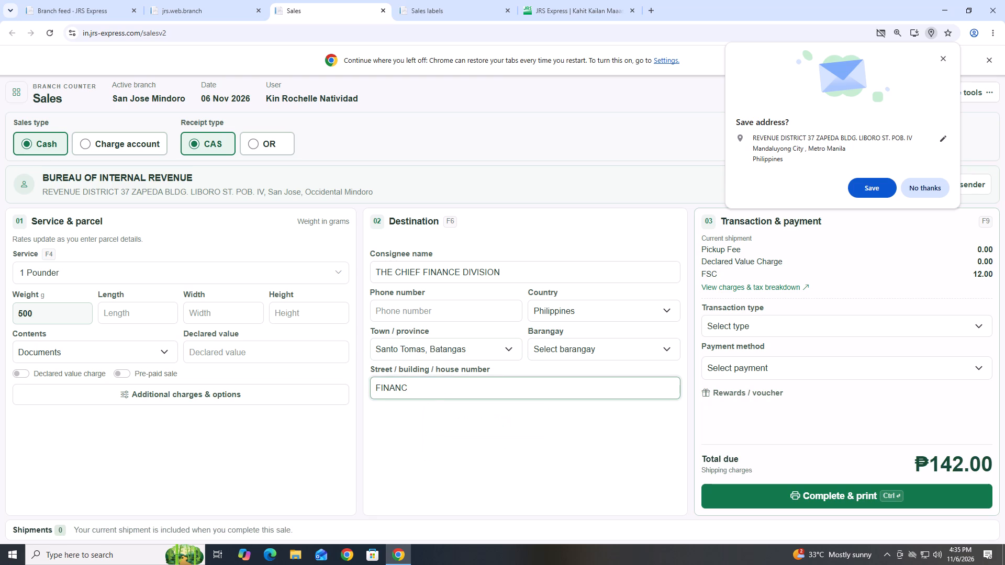
Enter the consignee's street address with the BIR regional office, floor and plaza name.
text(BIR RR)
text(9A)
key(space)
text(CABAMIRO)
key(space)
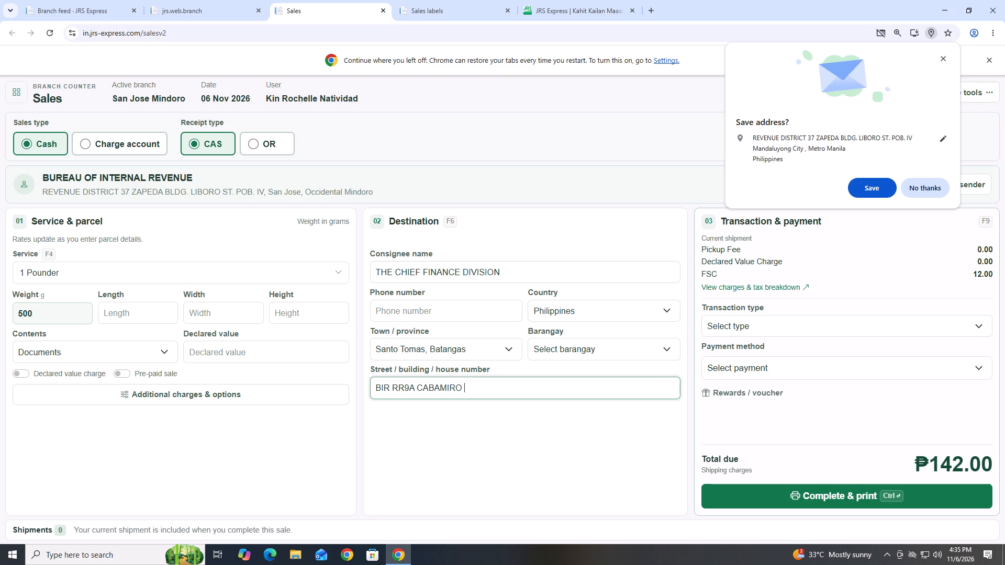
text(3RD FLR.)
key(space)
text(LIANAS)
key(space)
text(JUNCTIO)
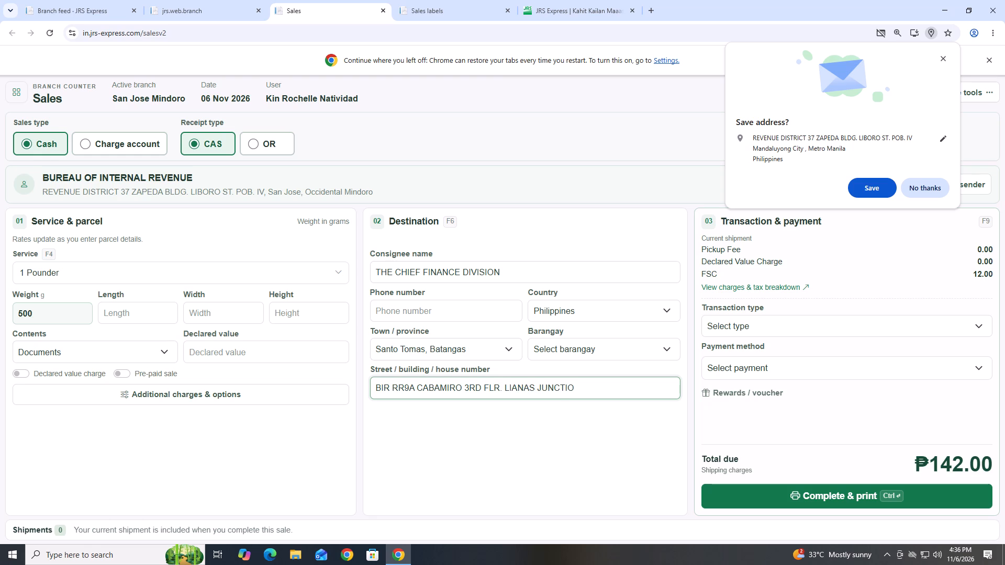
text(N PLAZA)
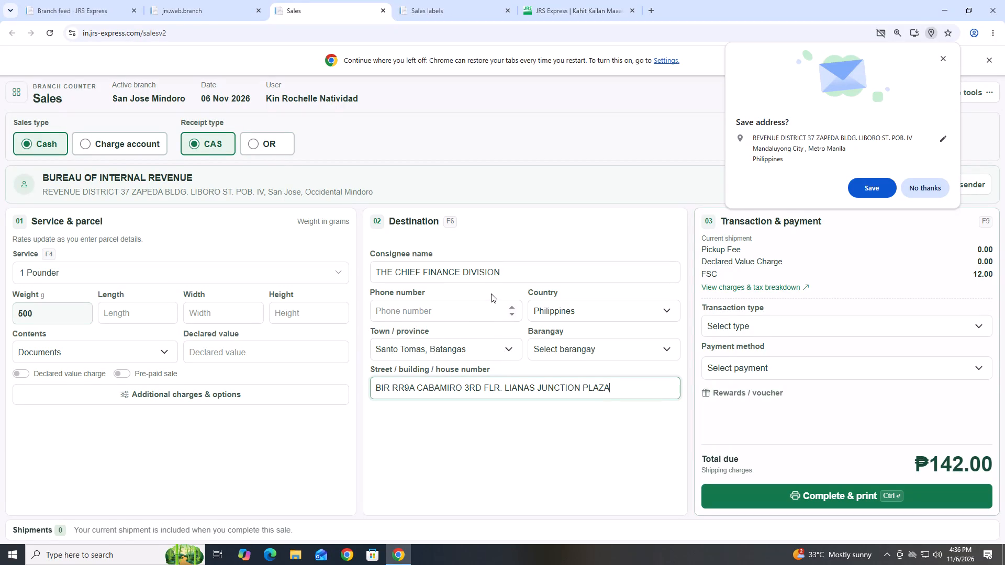
Add the automatically calculated FSC Air charge to the shipment and finish the additional charges.
scroll(439, 334, down, 5)
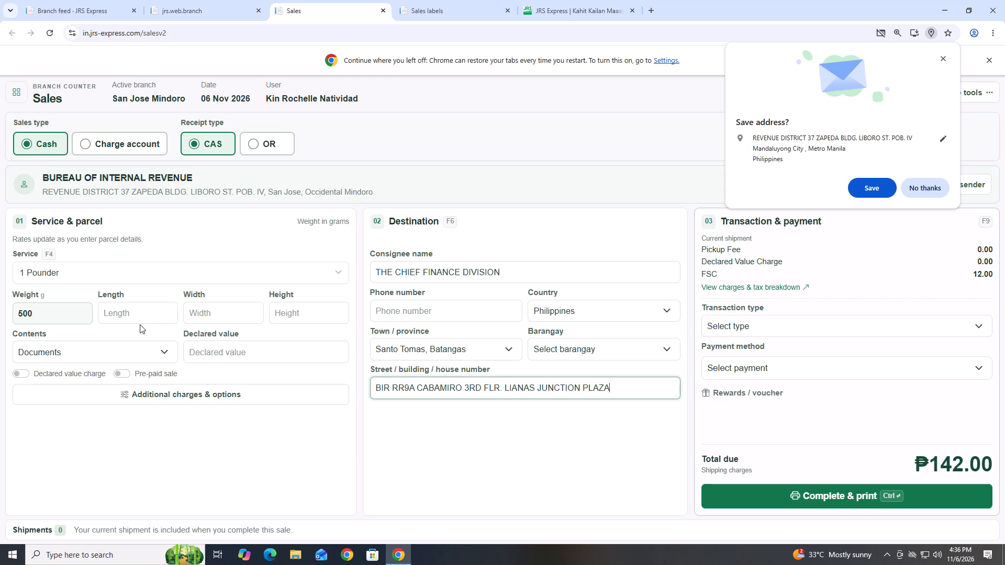
scroll(625, 317, down, 7)
click(301, 392)
click(373, 190)
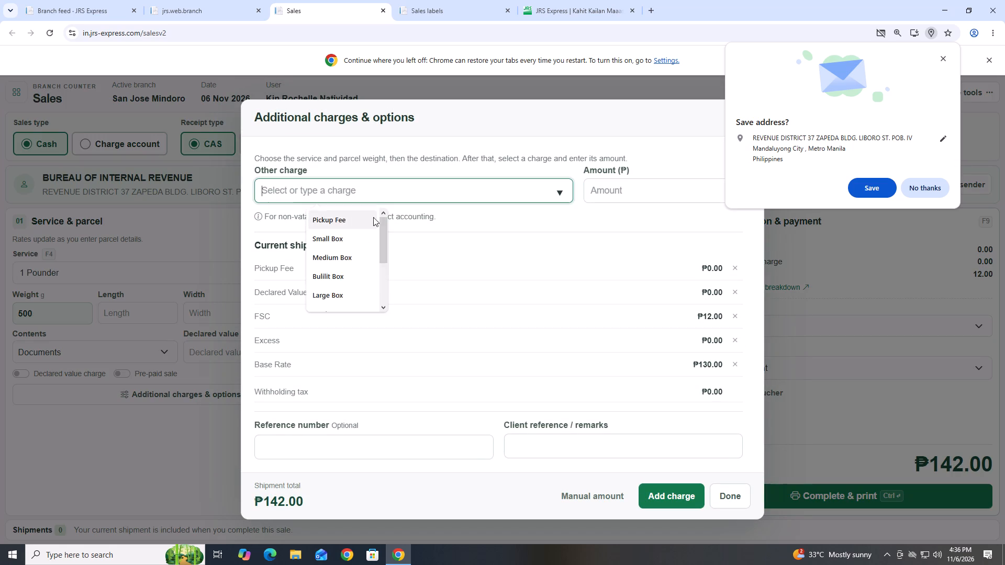
scroll(347, 281, down, 7)
click(331, 270)
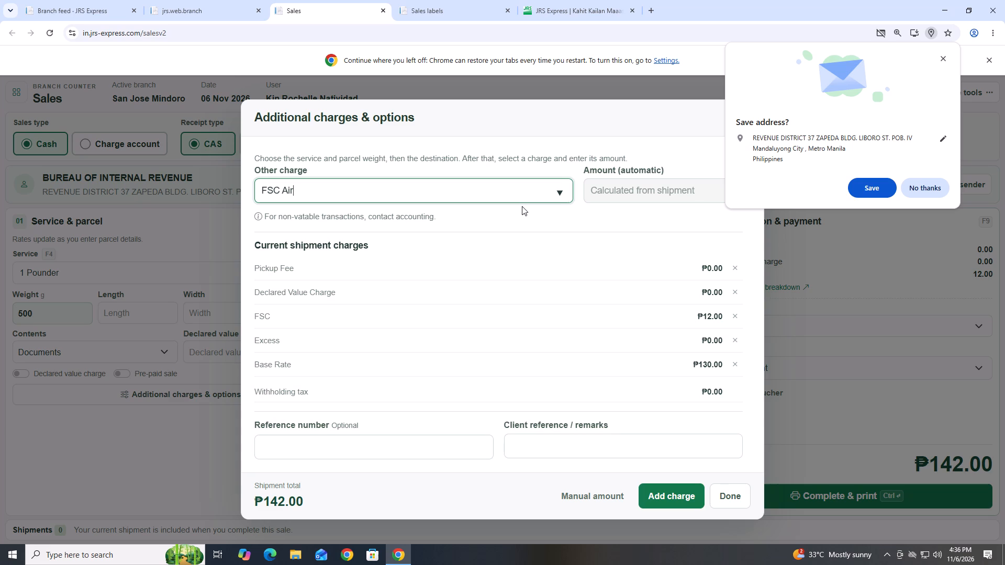
click(655, 498)
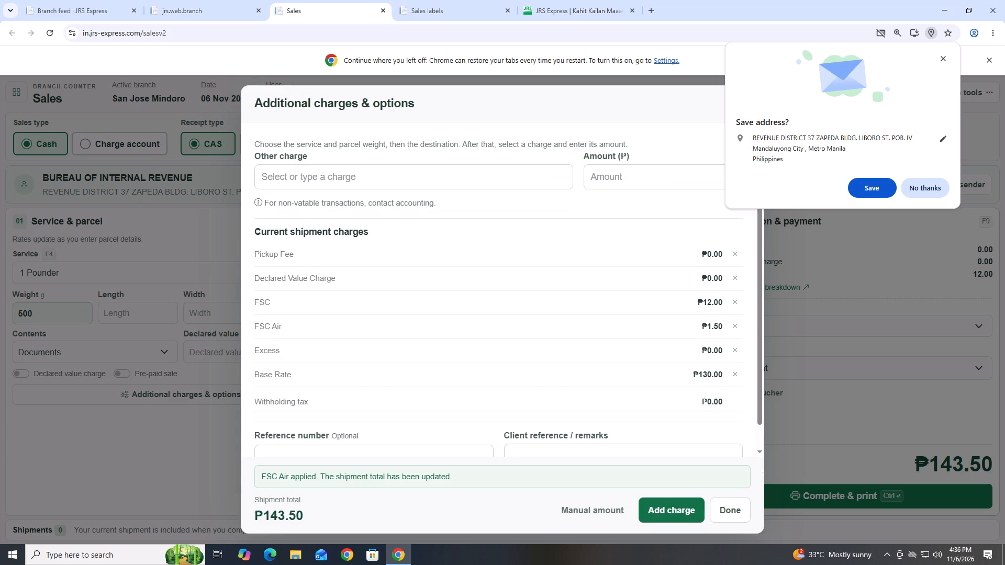
click(723, 517)
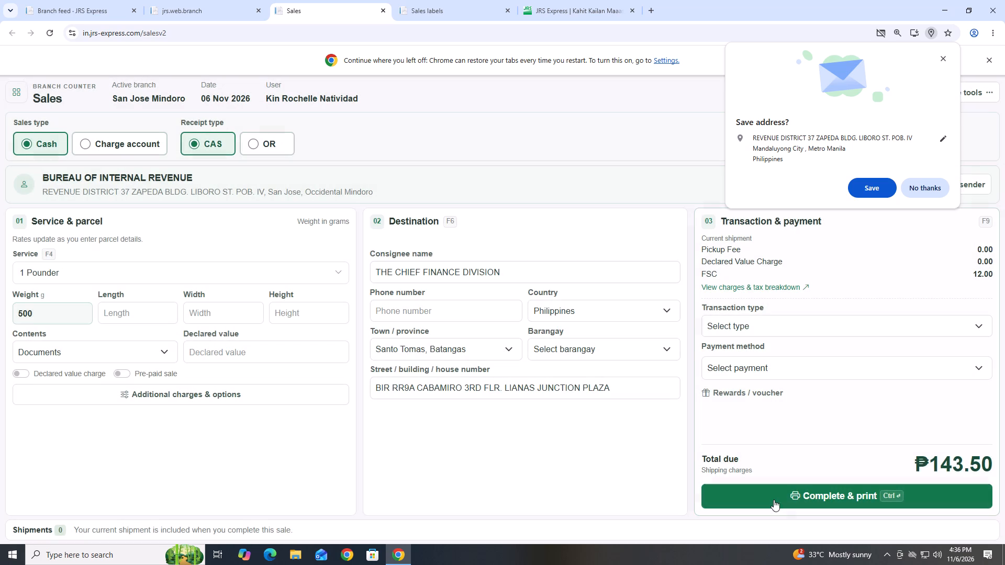
Set the transaction type to Walk in and the payment method to Cash, dismissing the browser's save-address prompt.
click(809, 327)
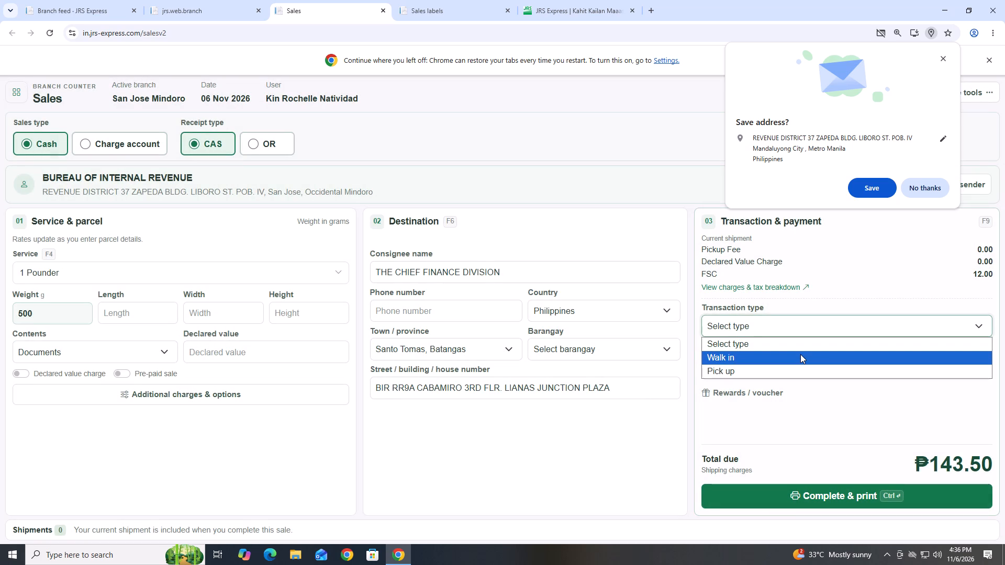
click(800, 354)
click(819, 495)
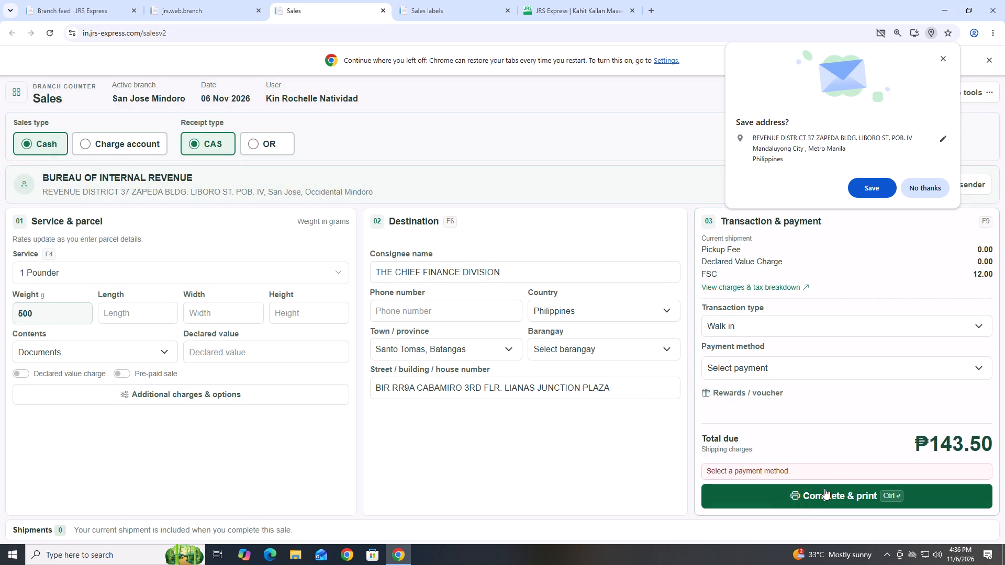
click(824, 488)
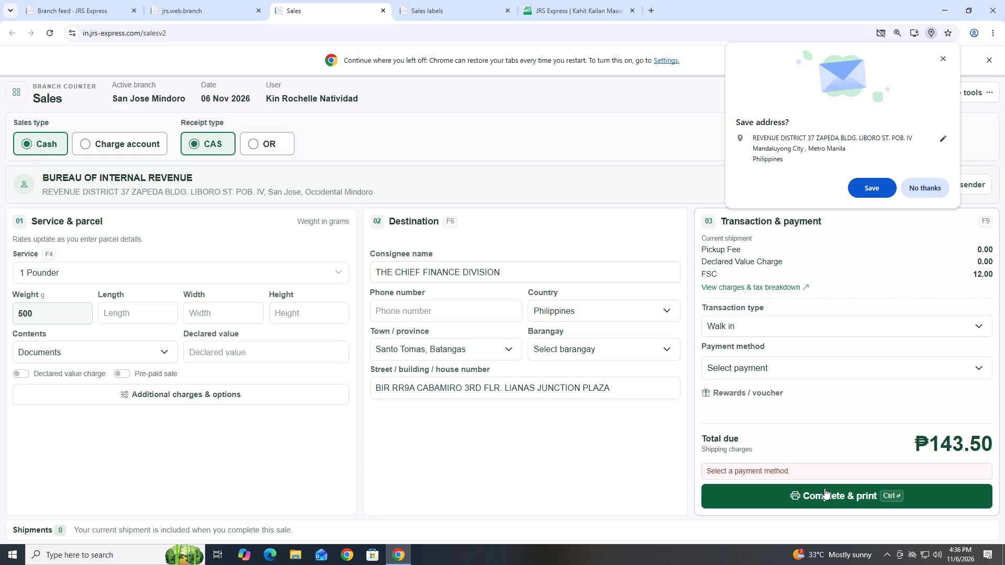
click(830, 496)
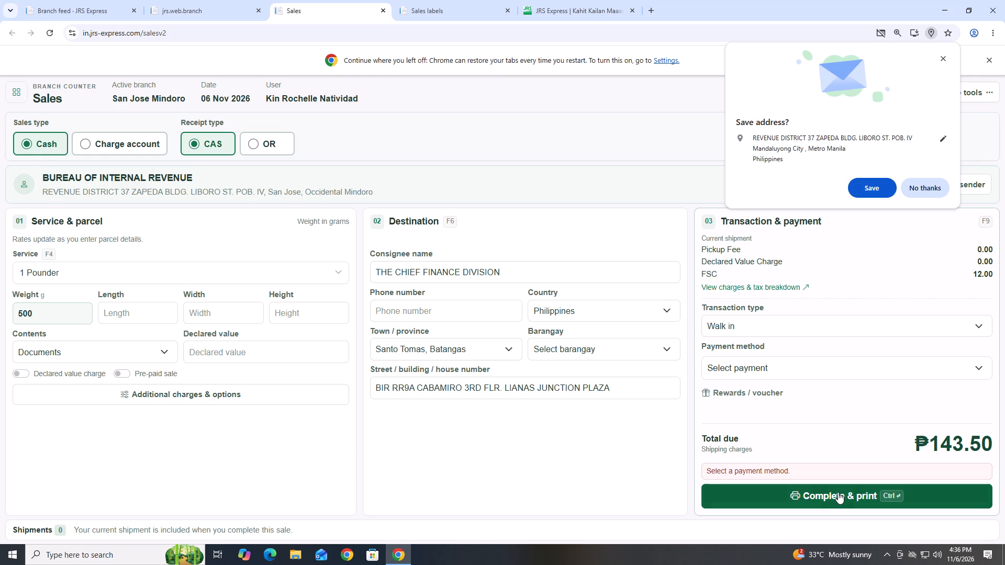
click(838, 492)
click(943, 60)
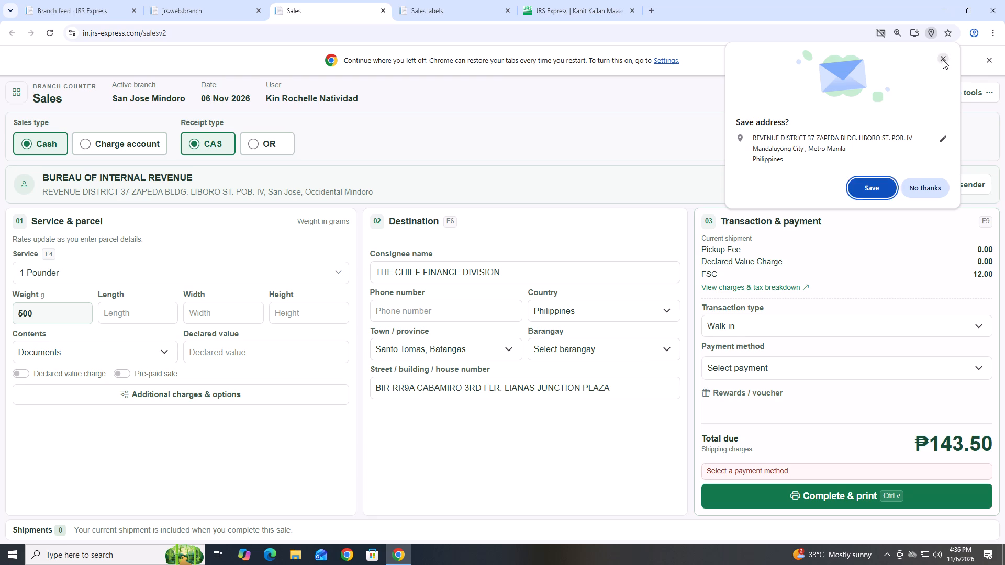
click(846, 374)
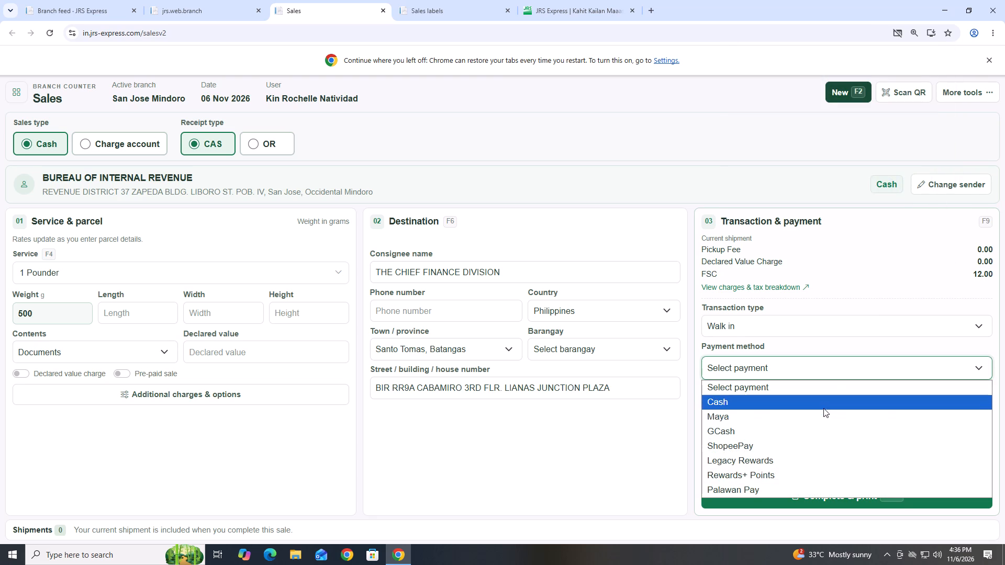
click(823, 403)
Complete the cash sale and print its labels on the Xprinter XP-410B.
click(809, 505)
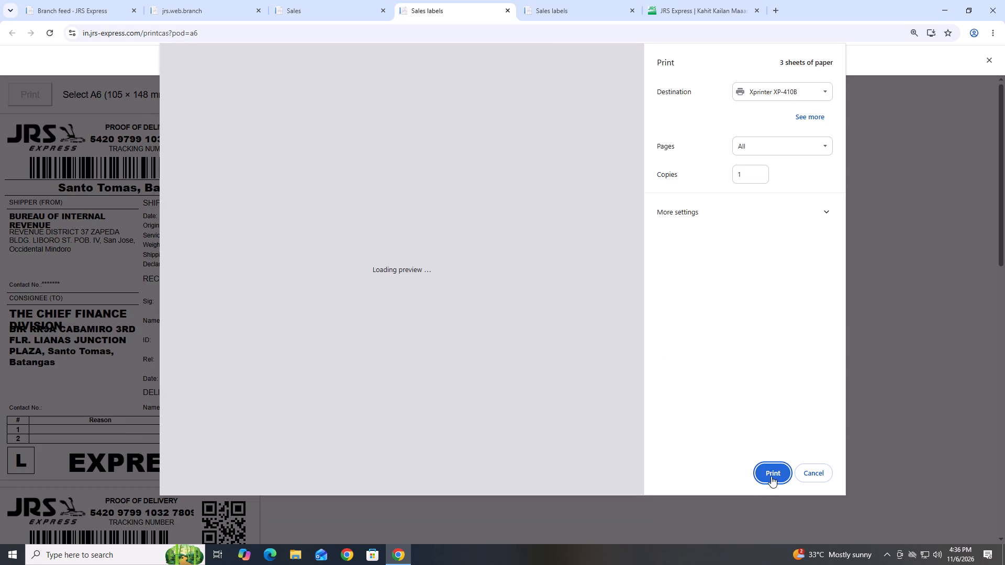
click(772, 476)
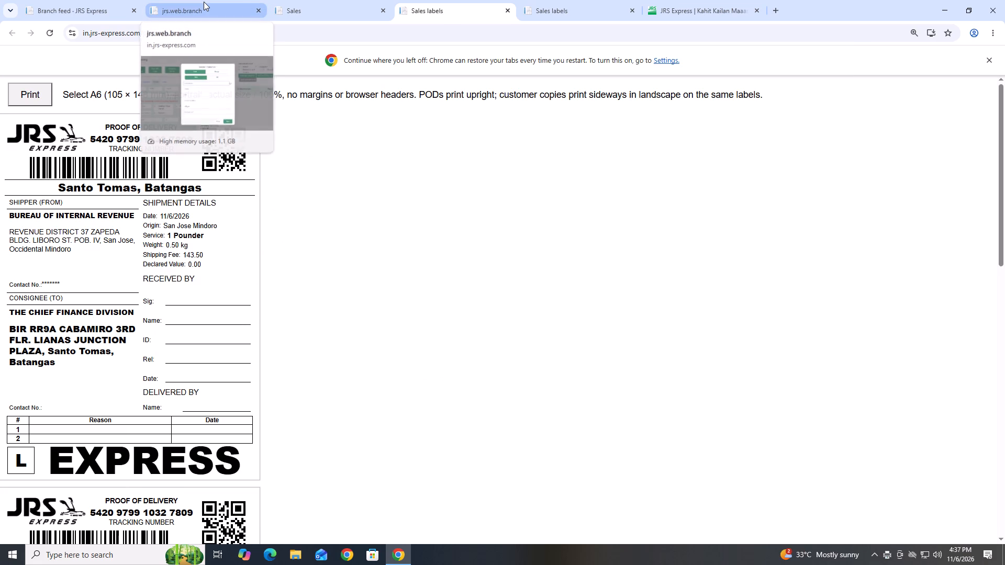
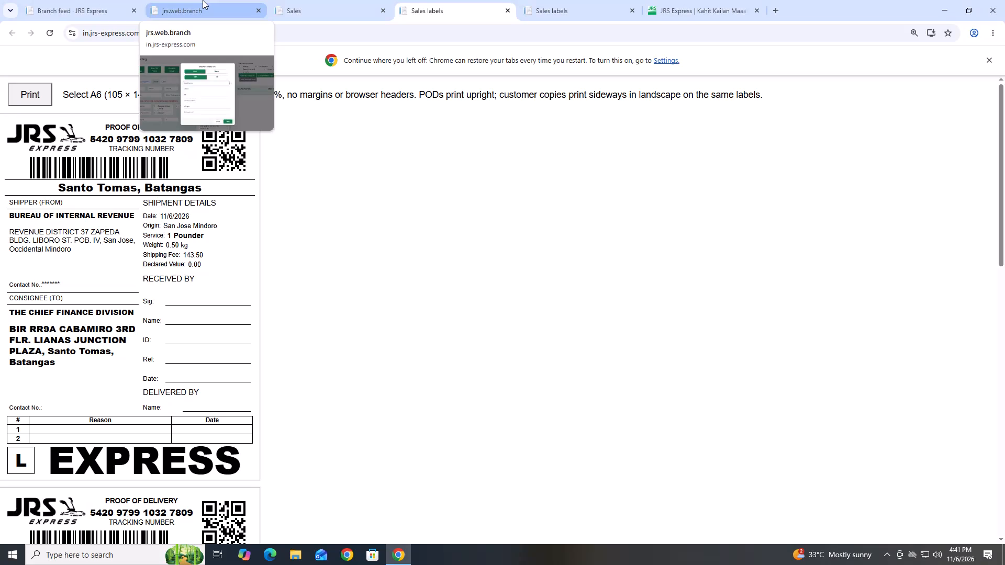
Close the two printed sales label pages and return to the blank Sales form.
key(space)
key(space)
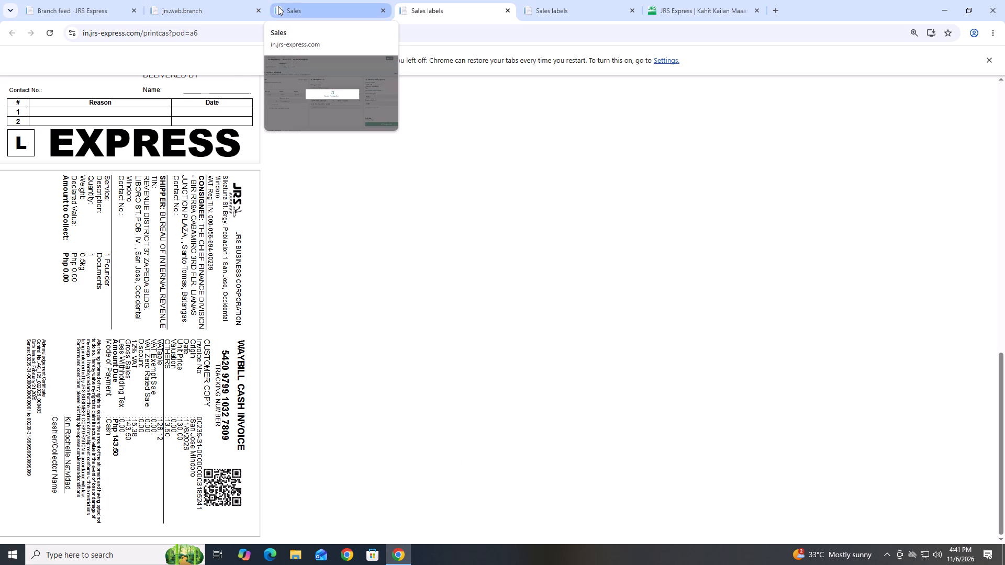
scroll(279, 2, up, 2)
click(187, 0)
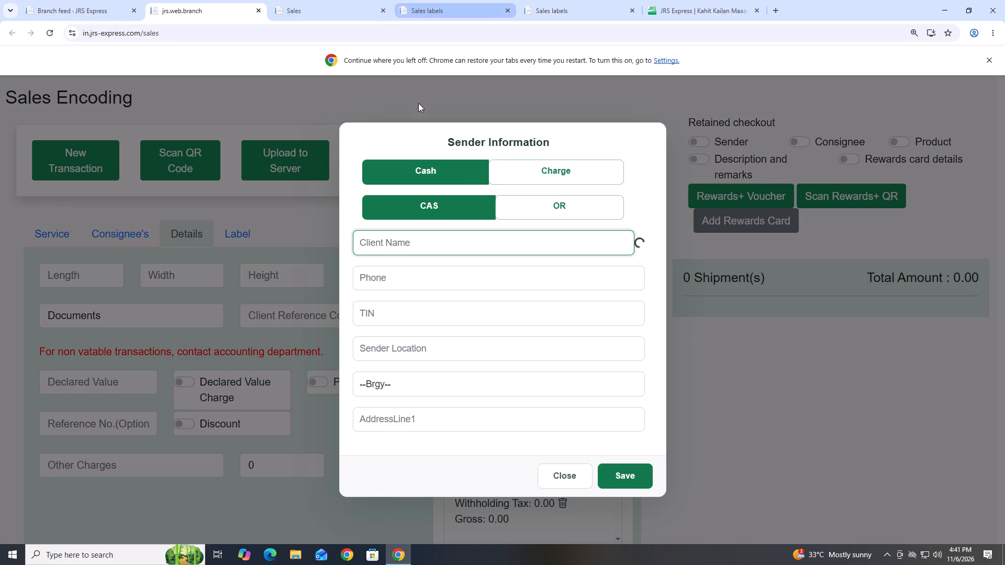
click(425, 0)
click(350, 1)
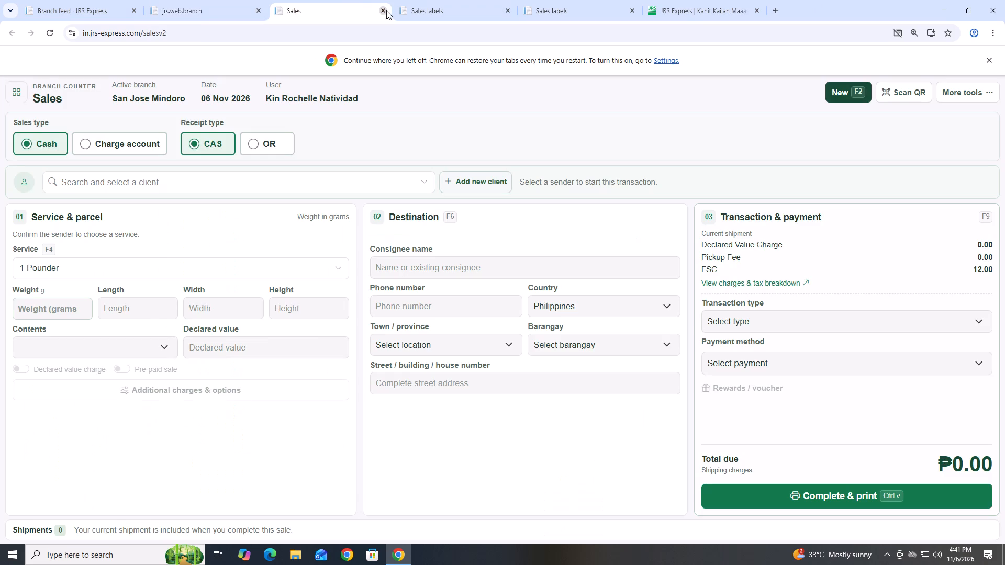
click(509, 10)
click(485, 9)
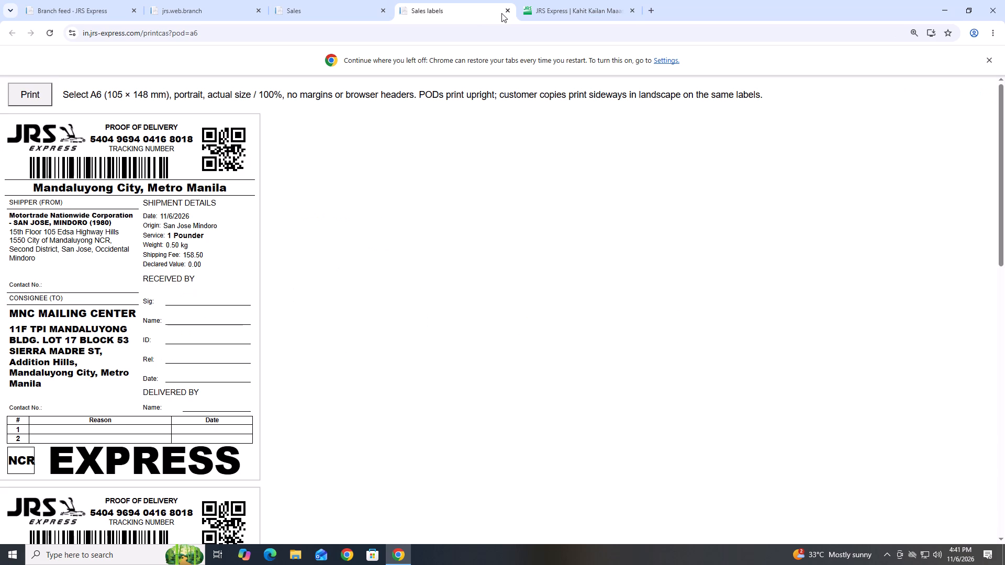
click(510, 6)
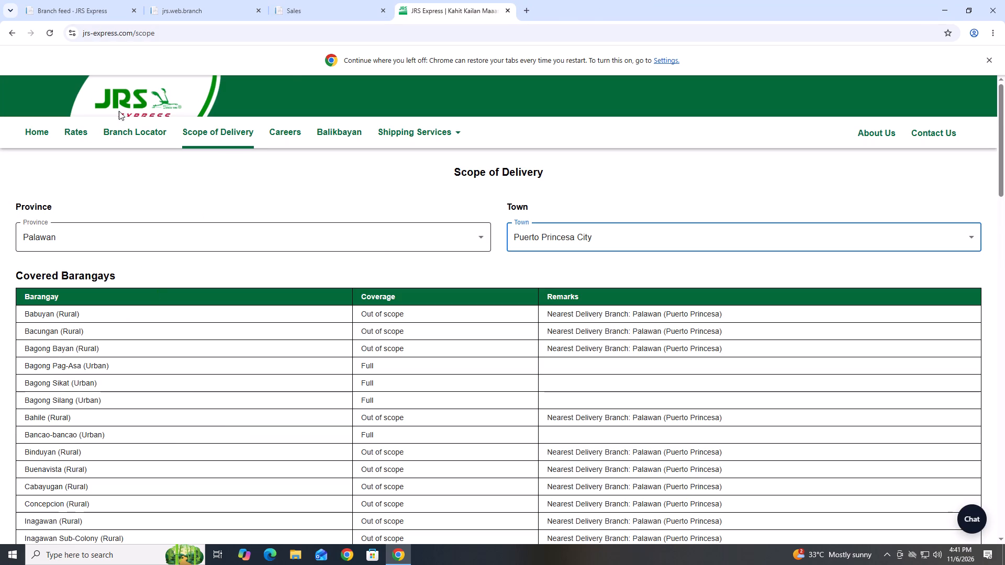
click(333, 0)
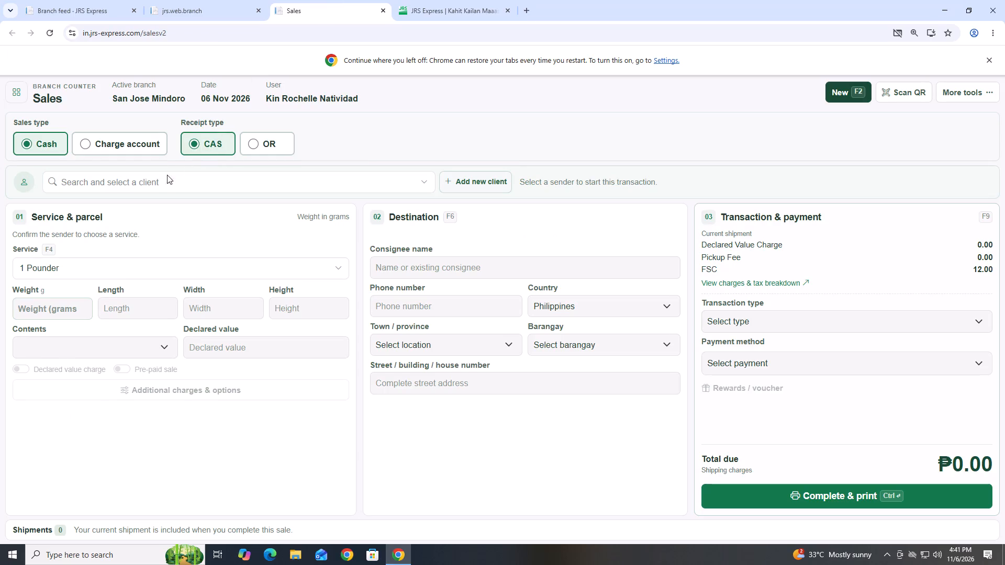
Set the sales type to Charge account and confirm Armed Forces and Police Savings and Loan Association Inc. - San Jose Mindoro as sender.
click(157, 190)
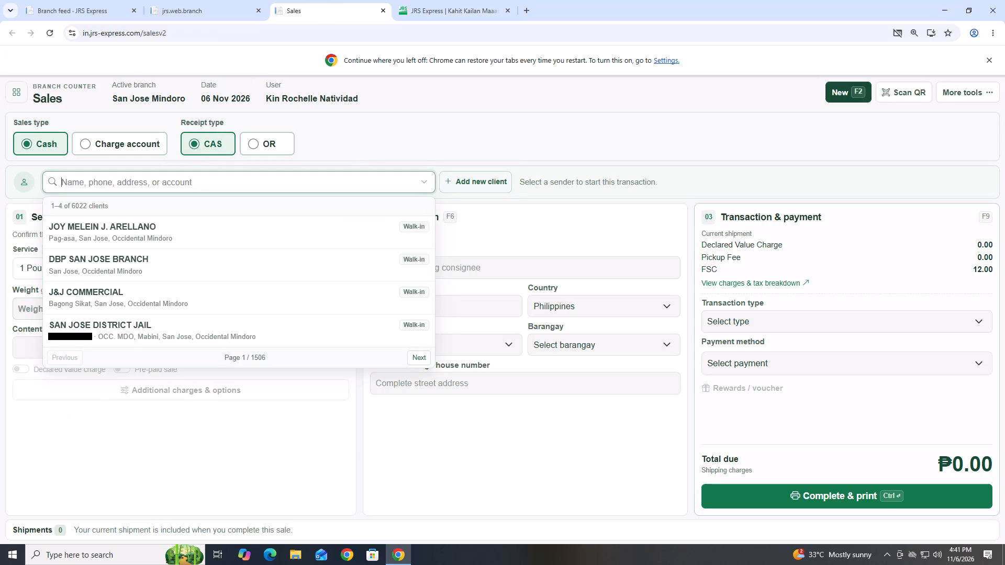
click(124, 149)
click(125, 178)
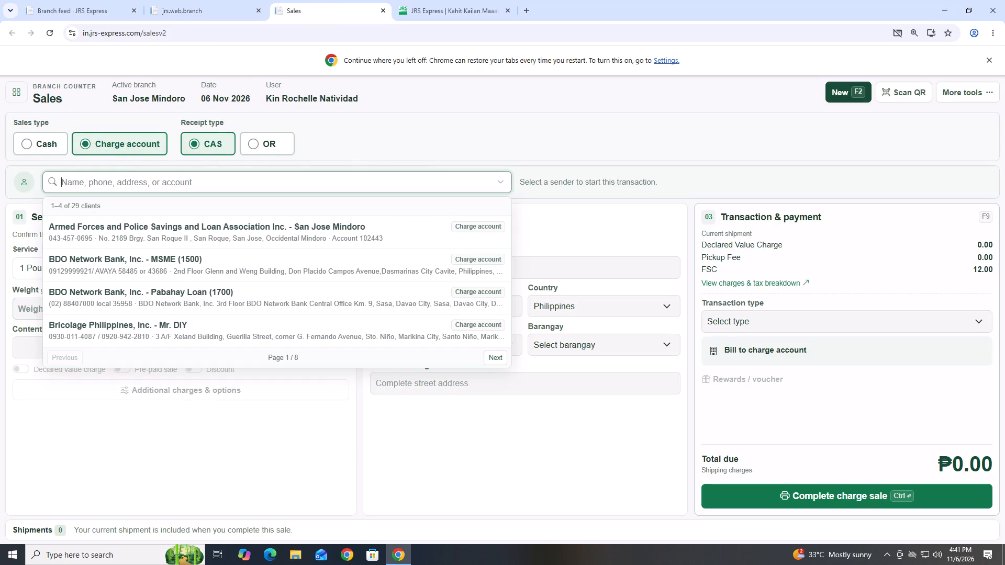
click(140, 245)
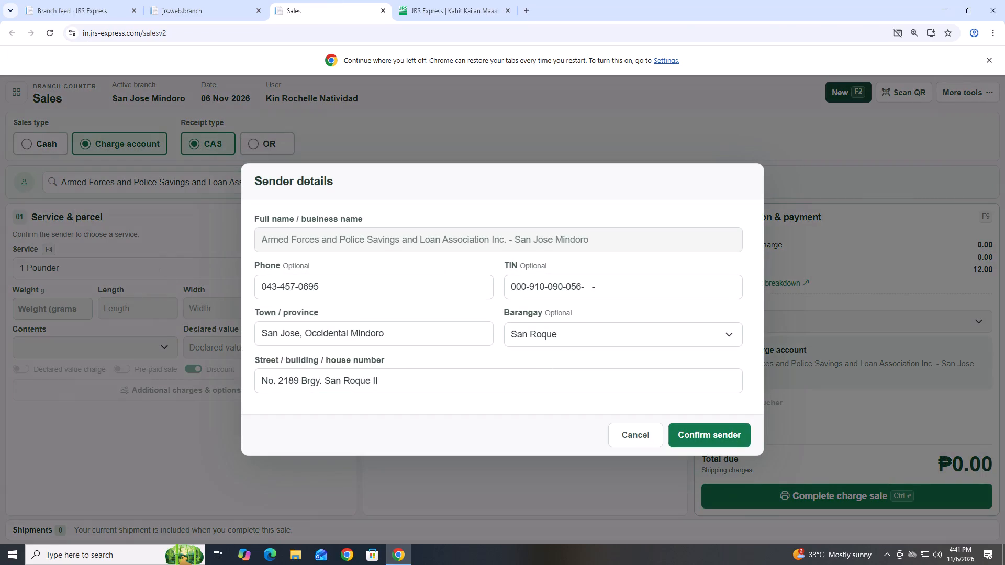
click(705, 432)
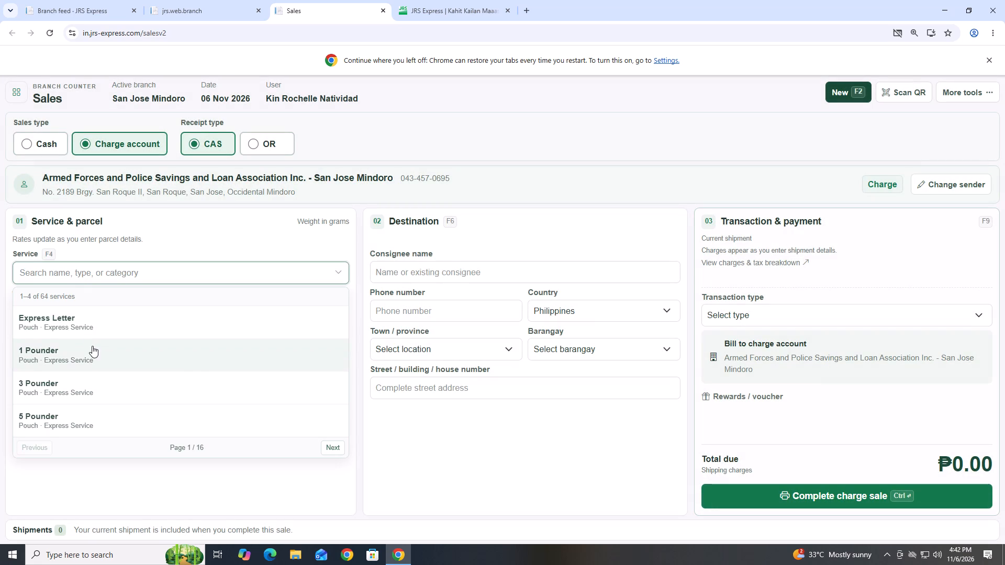
Choose the 1 Pounder service and set the parcel contents to Documents.
click(92, 346)
click(101, 351)
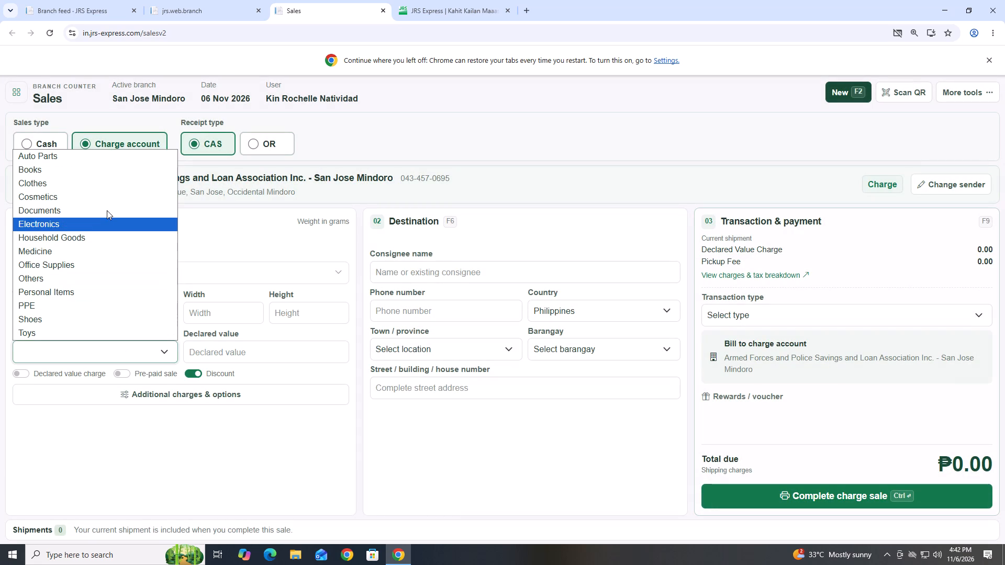
click(107, 210)
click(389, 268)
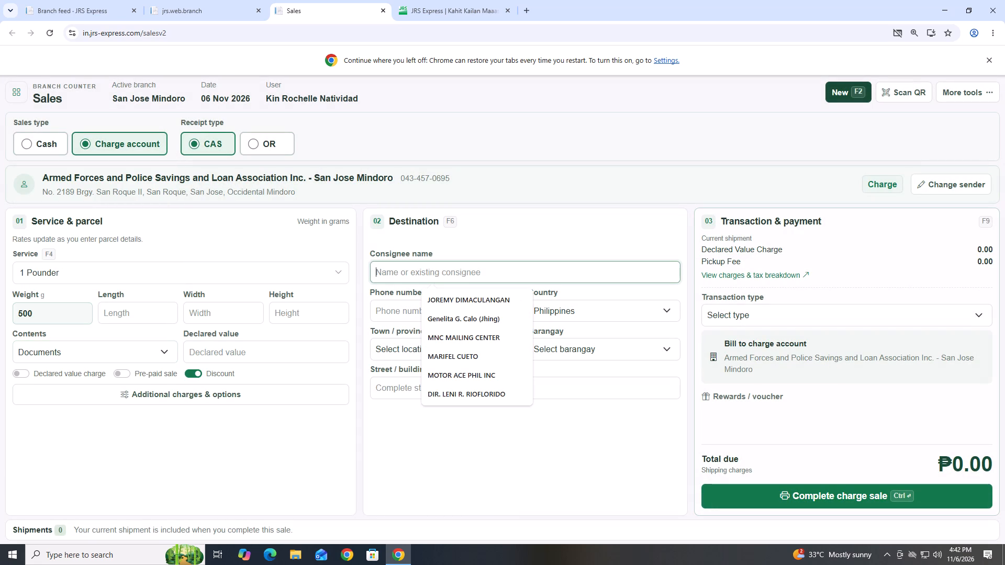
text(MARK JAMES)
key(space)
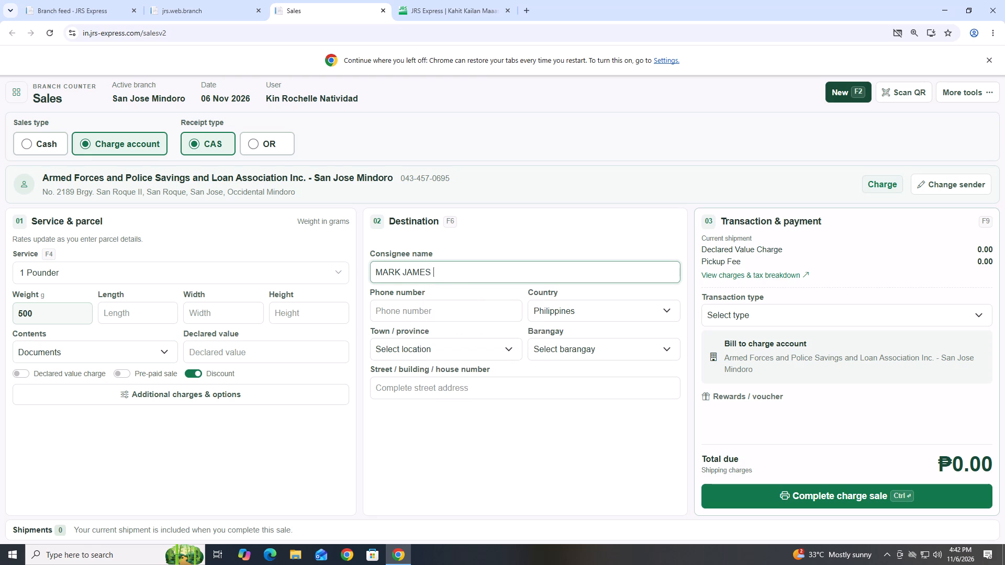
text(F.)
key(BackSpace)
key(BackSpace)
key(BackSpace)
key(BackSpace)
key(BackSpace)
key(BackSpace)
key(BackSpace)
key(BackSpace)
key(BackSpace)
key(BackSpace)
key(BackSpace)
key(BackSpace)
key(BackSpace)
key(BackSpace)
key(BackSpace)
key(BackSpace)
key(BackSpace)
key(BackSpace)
Enter AFPSLAI as the consignee name.
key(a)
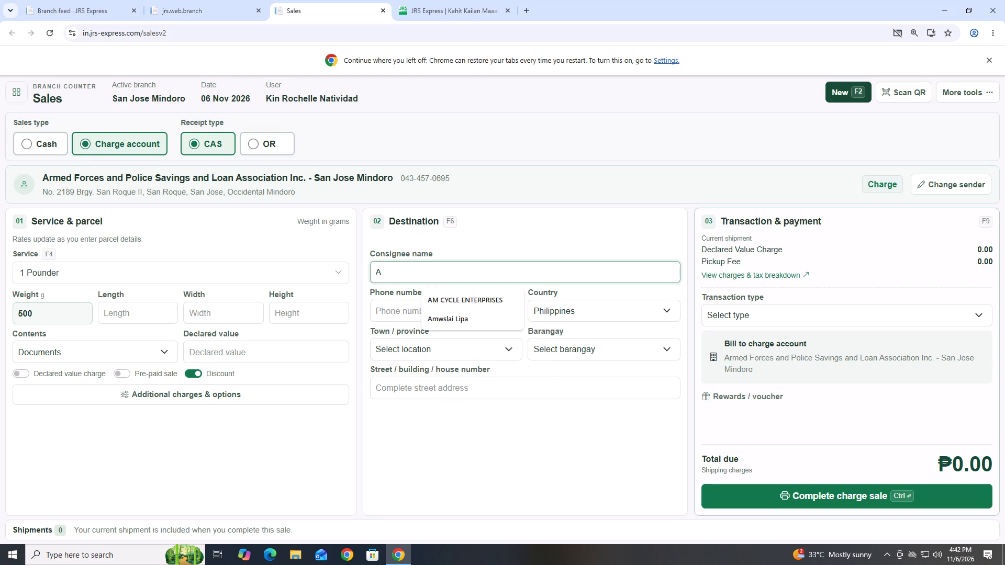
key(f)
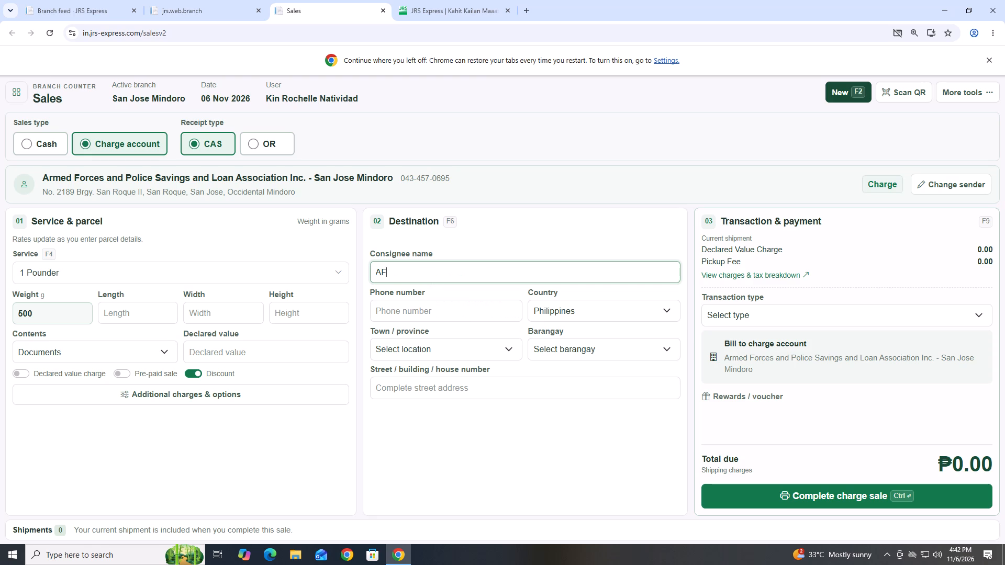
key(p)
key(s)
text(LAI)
Set the destination to Lucena City, Quezon, with barangay Gulang-Gulang (Poblacion).
click(455, 318)
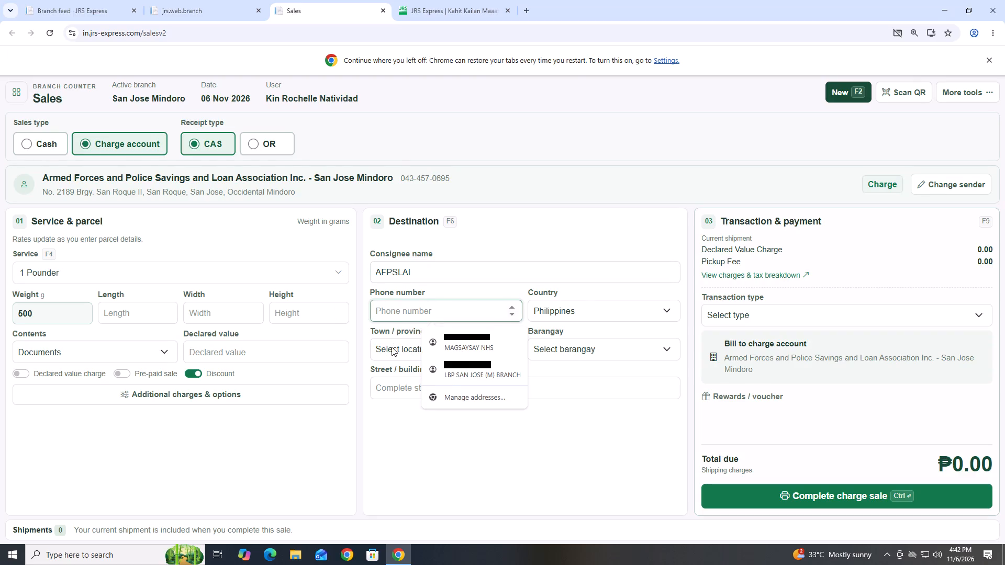
click(392, 347)
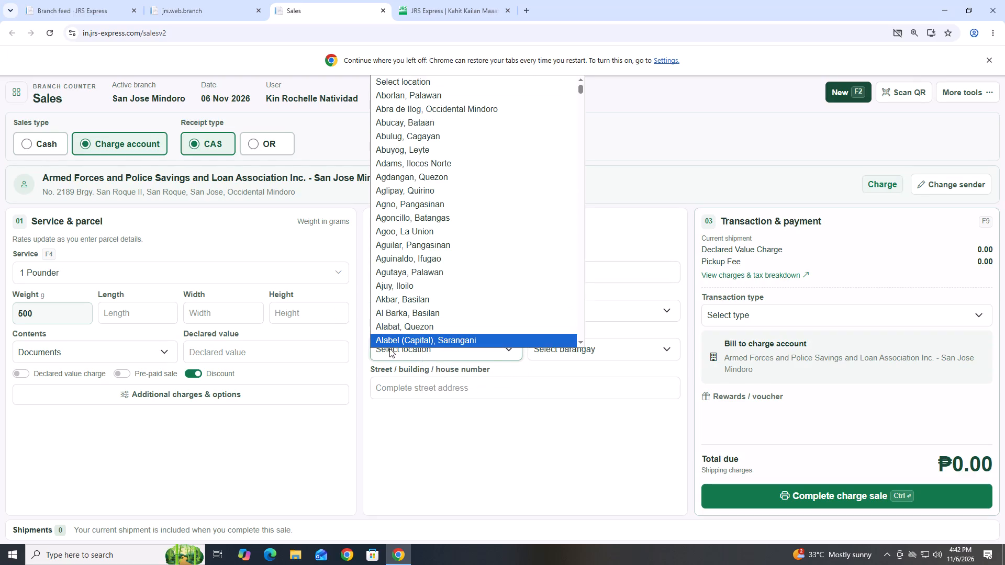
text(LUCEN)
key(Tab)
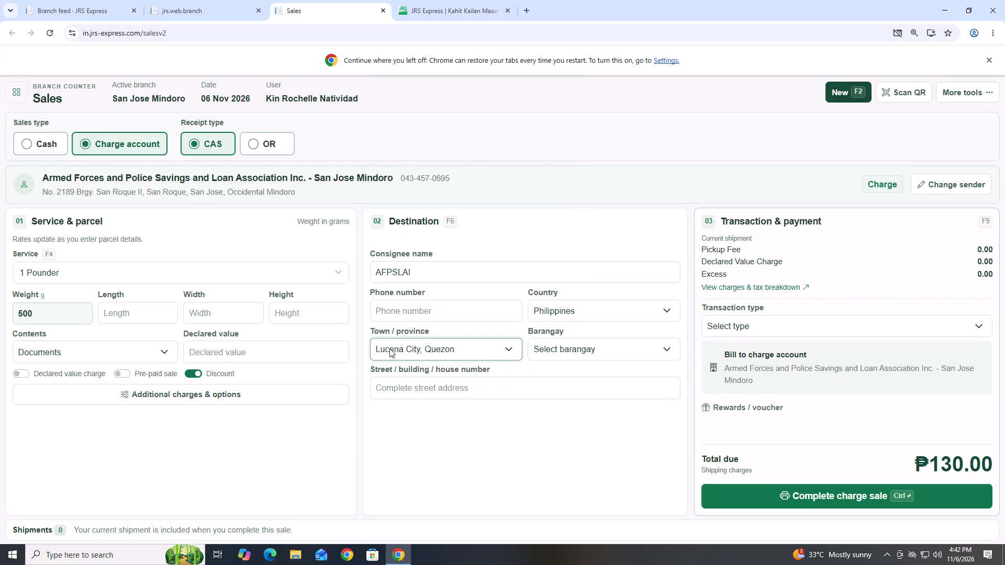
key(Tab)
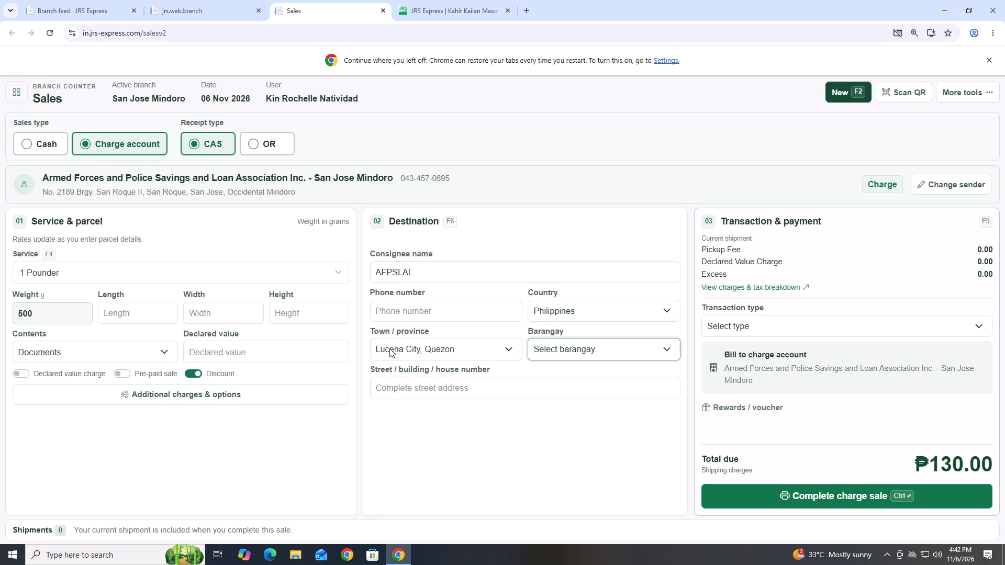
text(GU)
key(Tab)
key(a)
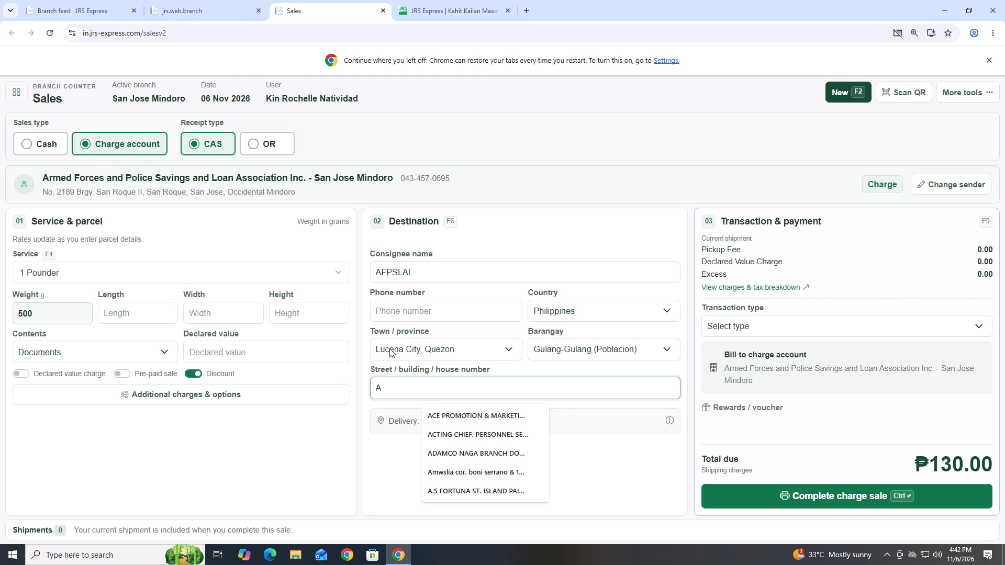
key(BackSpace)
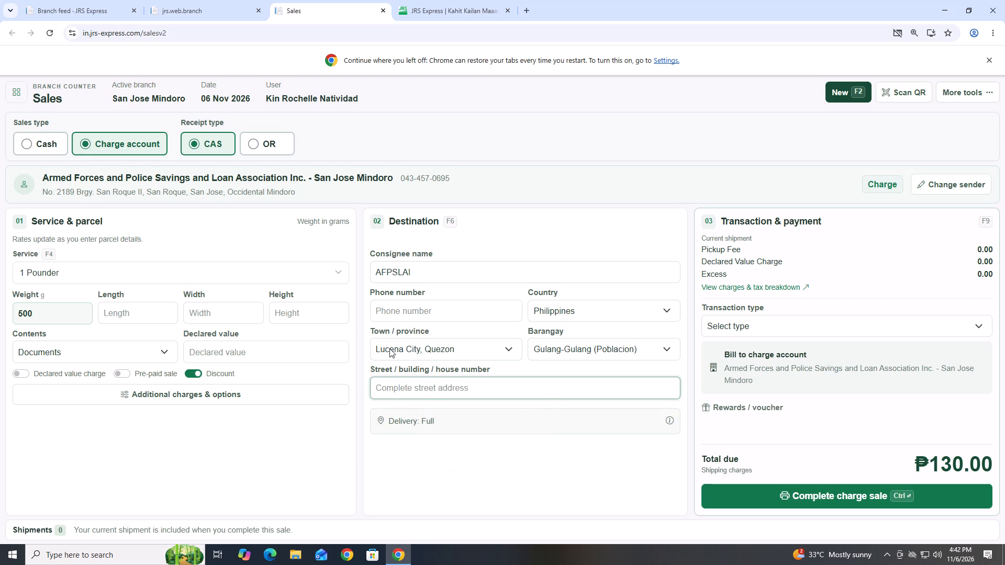
Extend the consignee name to AFPSLAI LUCENA.
click(444, 272)
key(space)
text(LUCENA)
Enter the camp name as the consignee's street address.
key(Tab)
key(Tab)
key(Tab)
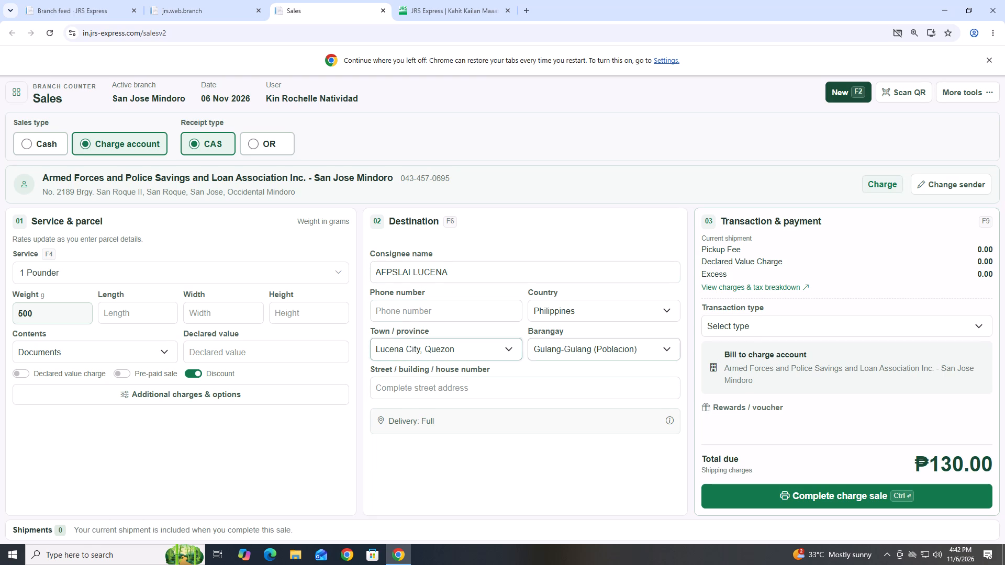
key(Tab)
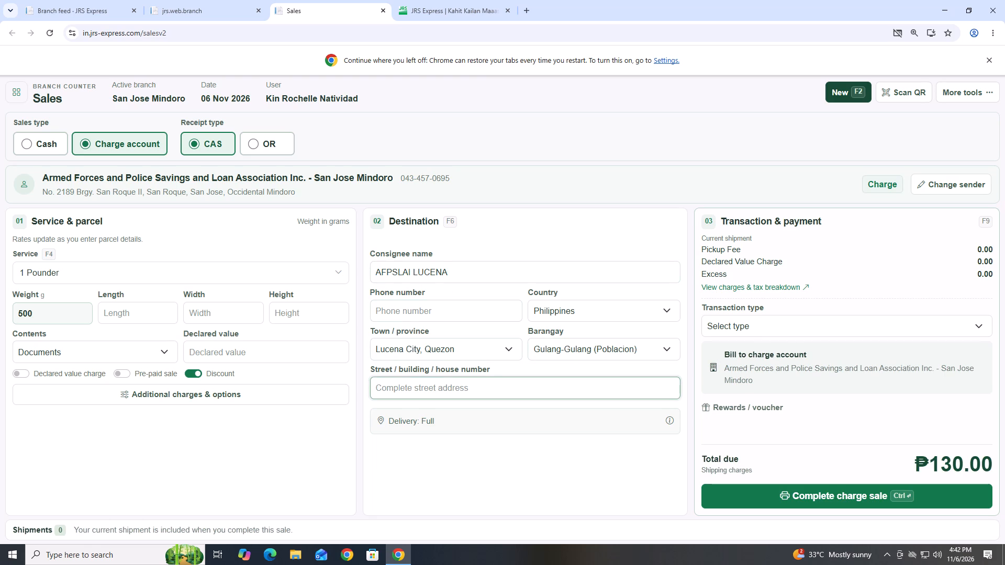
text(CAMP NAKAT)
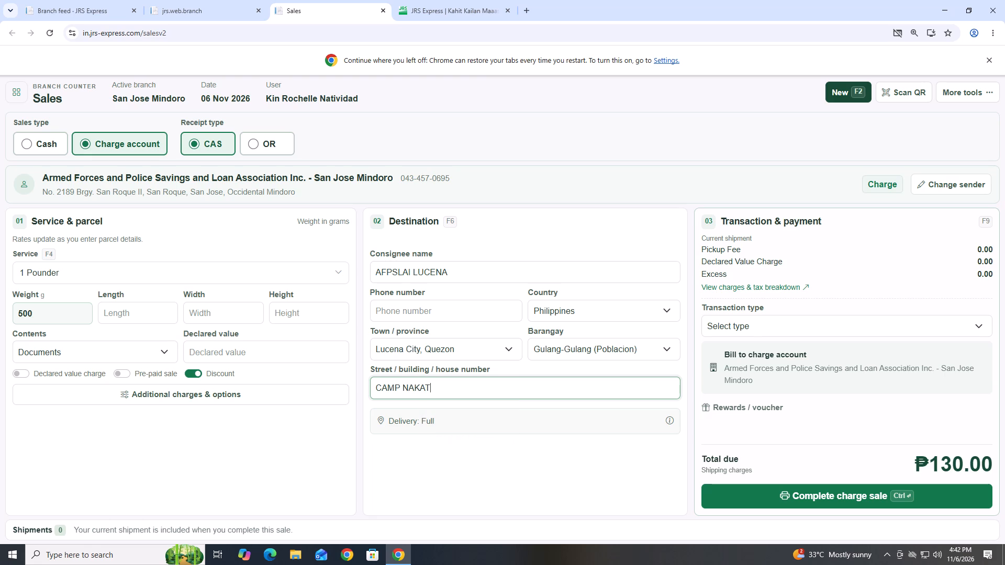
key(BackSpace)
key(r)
Set the transaction type to Walk in.
scroll(669, 388, down, 6)
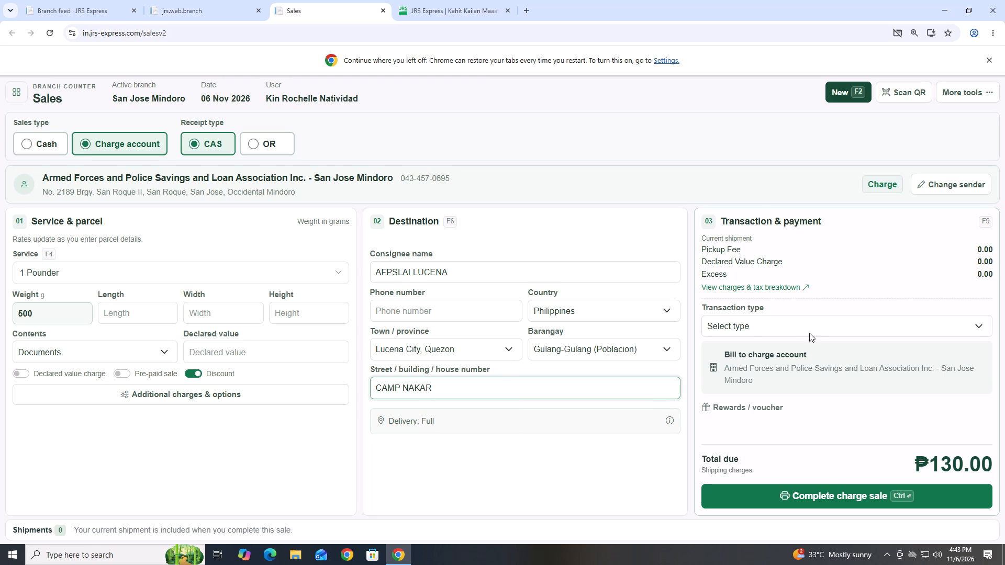
click(809, 333)
click(808, 354)
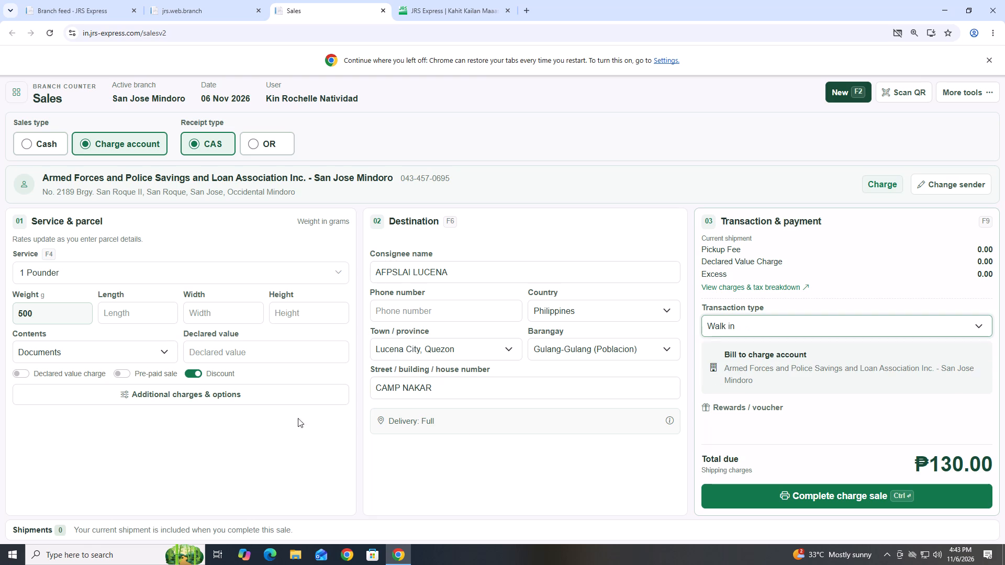
Add an FSC charge of 12 pesos to the shipment's additional charges.
click(284, 386)
click(326, 202)
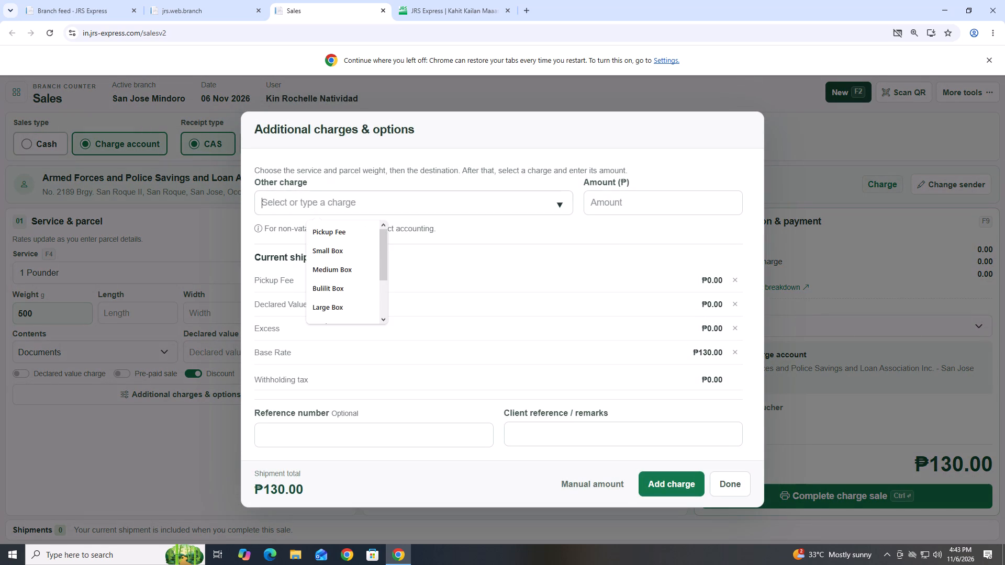
scroll(338, 310, down, 11)
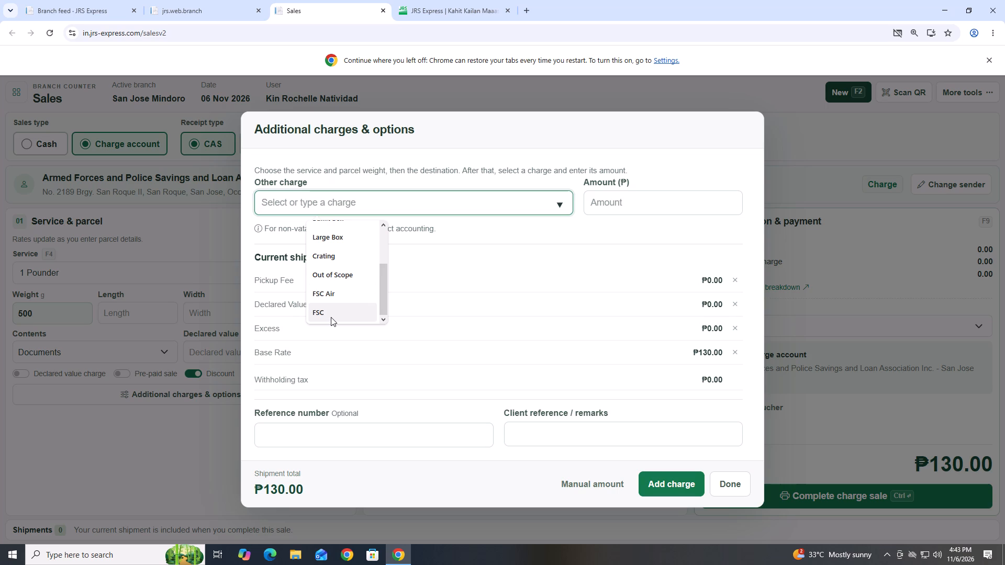
click(331, 317)
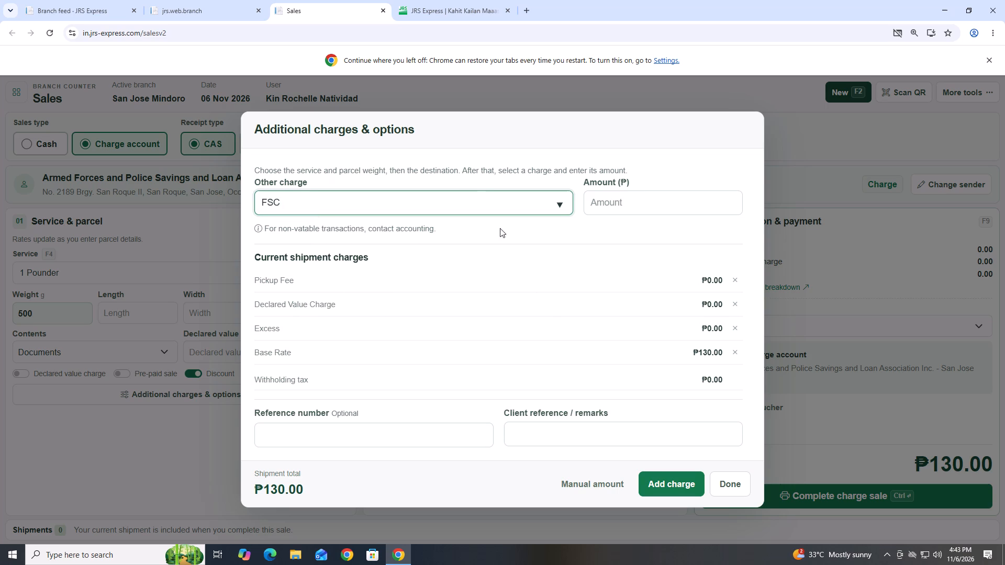
click(601, 210)
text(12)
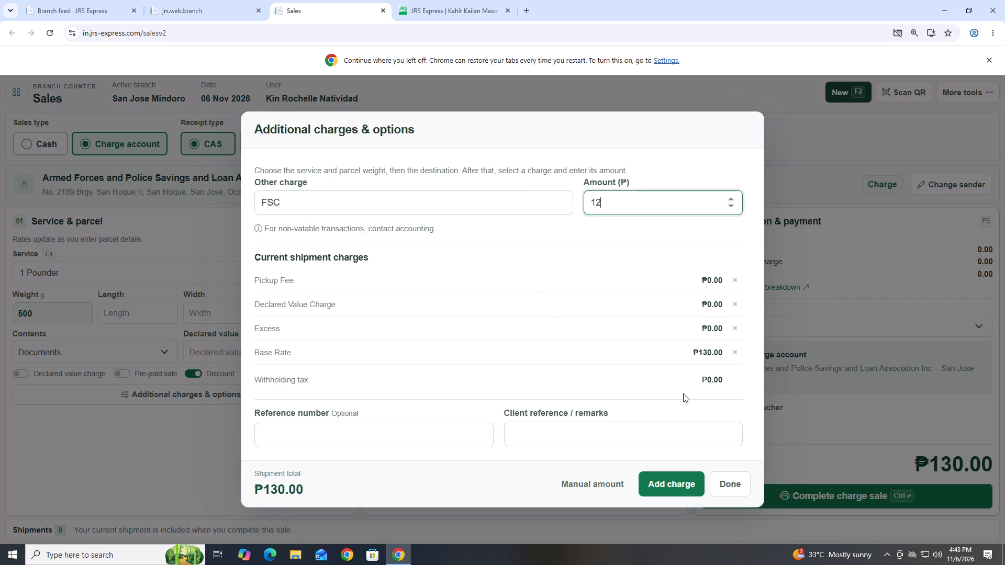
click(681, 490)
Add the automatically calculated FSC Air charge to the shipment and finish the additional charges.
click(386, 167)
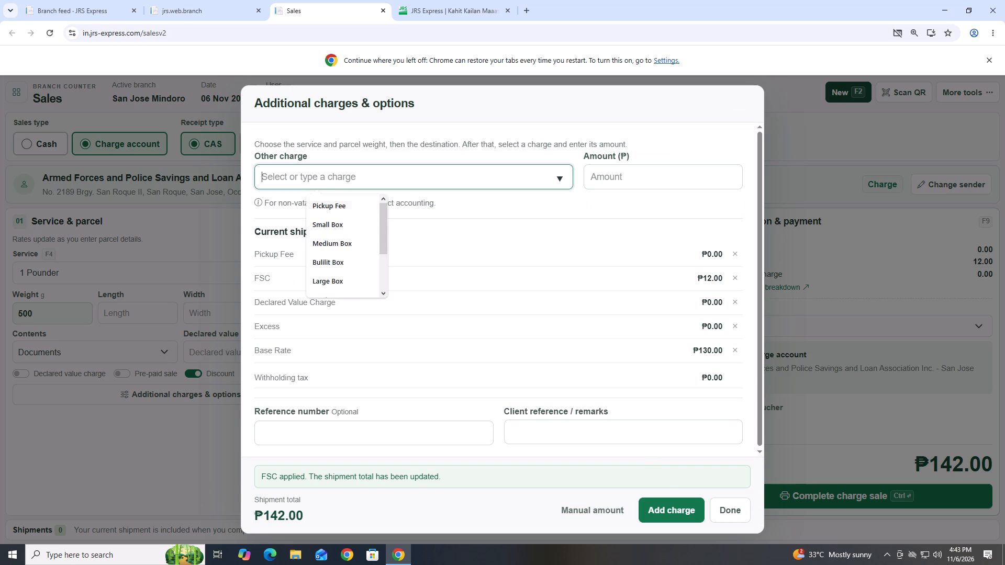
scroll(308, 252, down, 7)
click(325, 263)
click(655, 501)
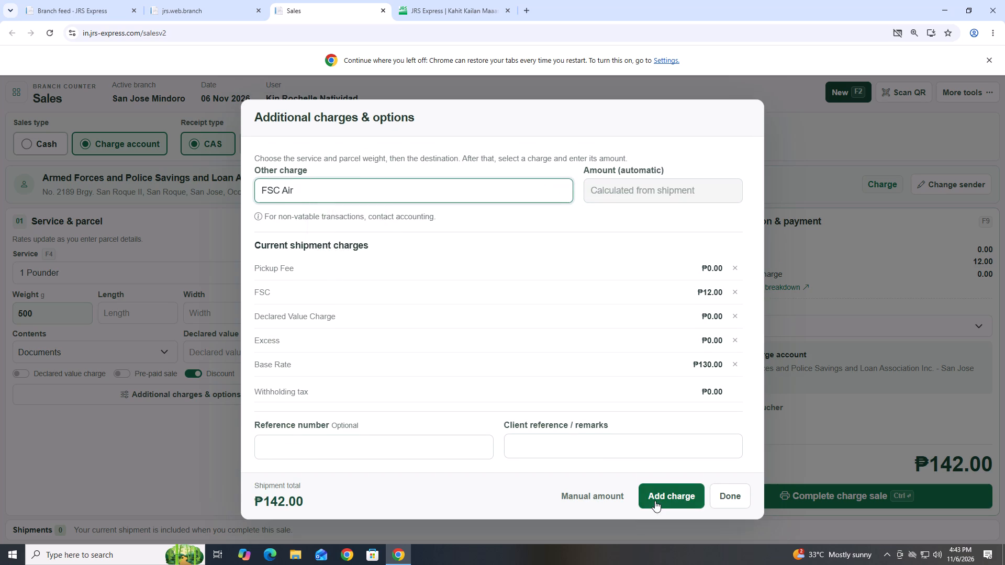
scroll(590, 352, down, 7)
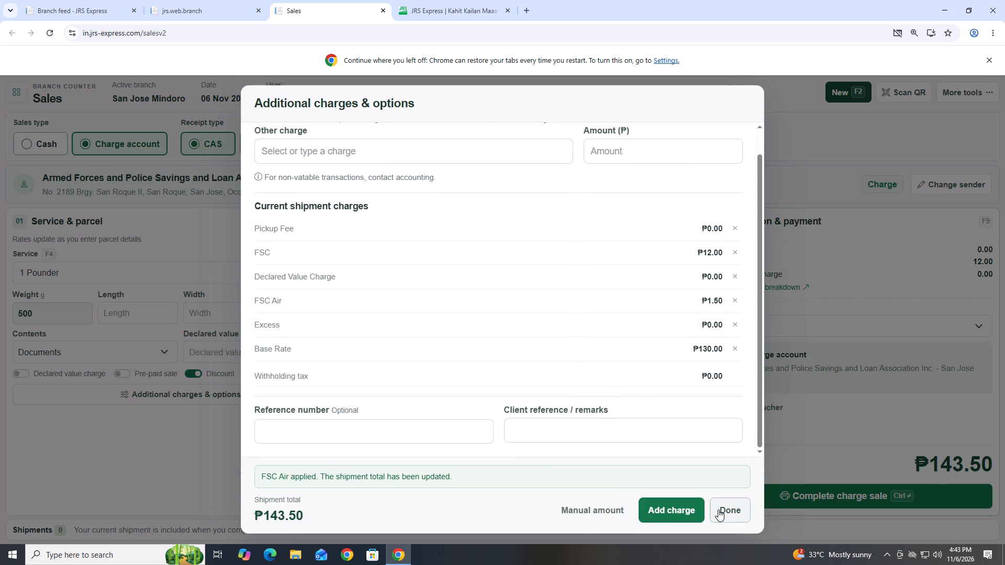
click(718, 510)
Complete the charge sale for the AFPSLAI LUCENA shipment.
scroll(754, 328, down, 7)
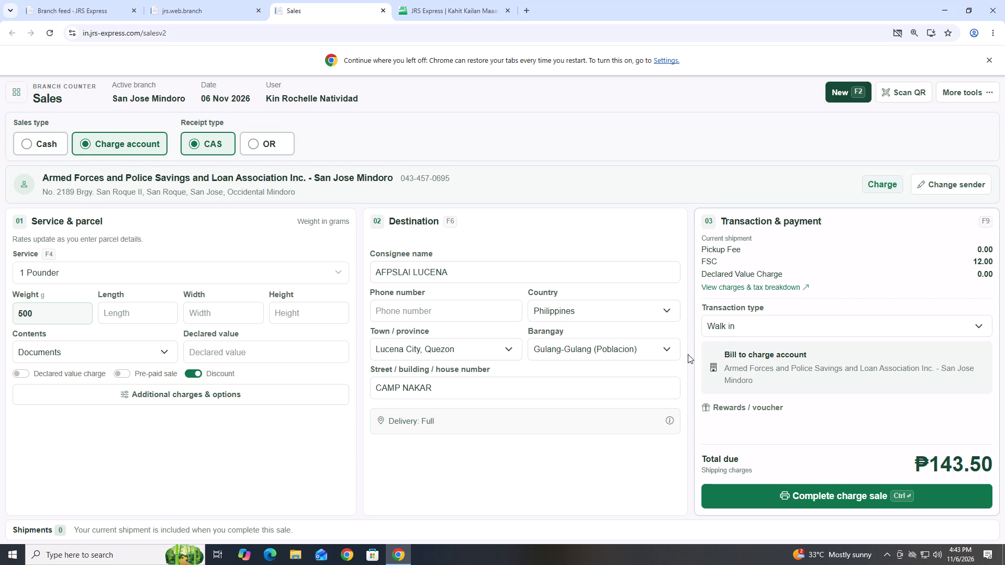
scroll(650, 358, down, 15)
click(750, 498)
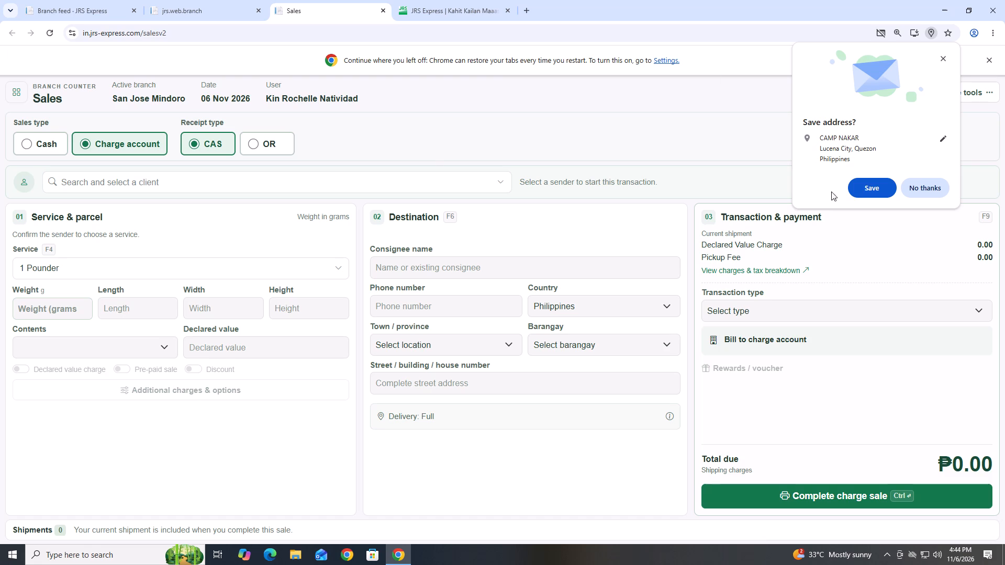
In the older Sales Encoding page, dismiss the sender form and load the transaction summary for 11/06/2026.
click(244, 8)
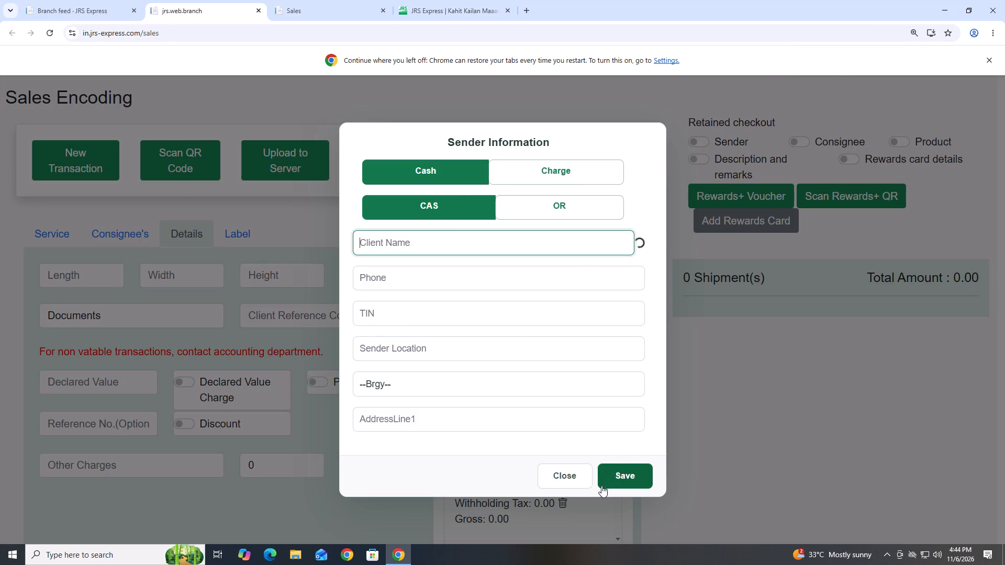
click(584, 487)
click(508, 132)
click(507, 168)
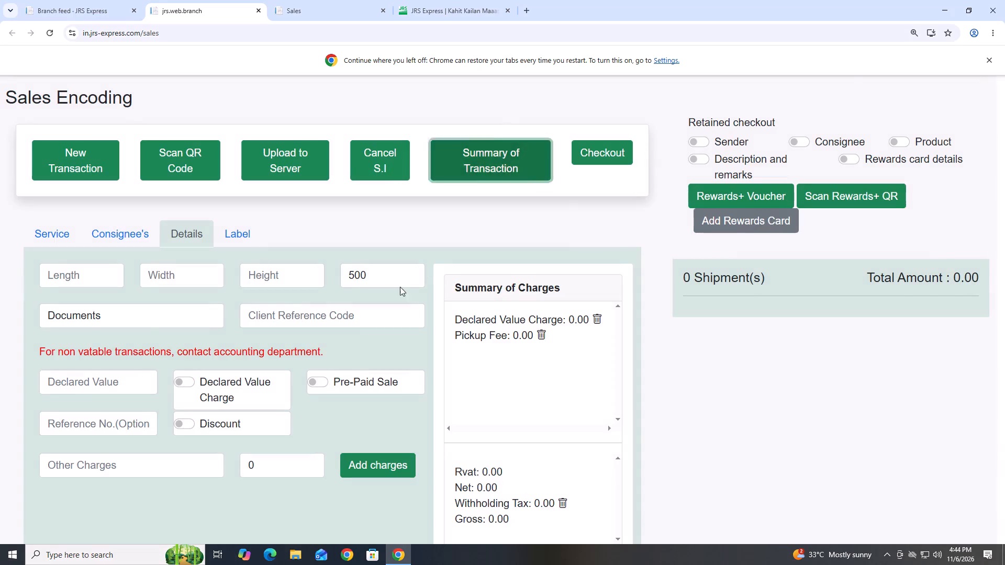
click(317, 166)
click(282, 239)
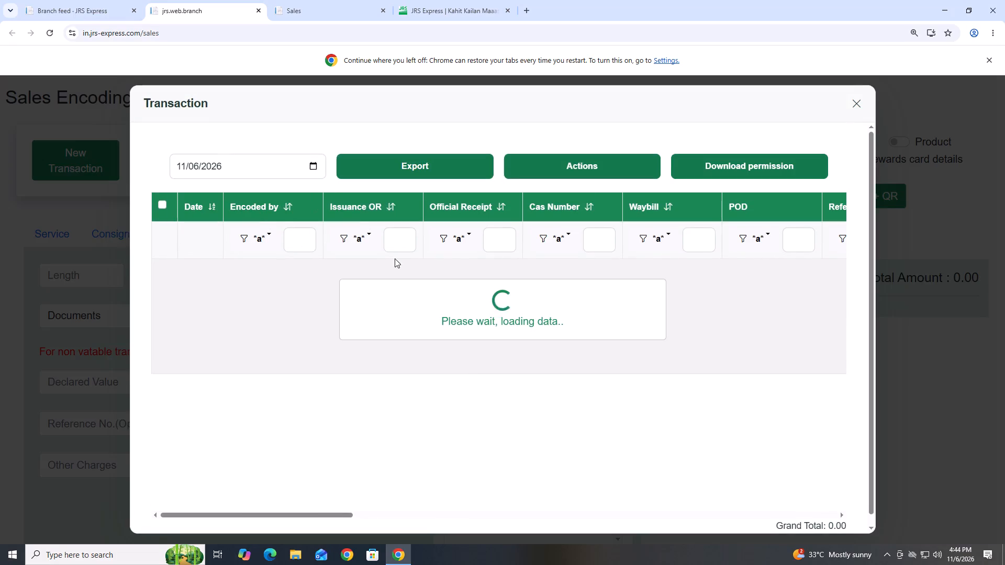
scroll(559, 344, down, 4)
scroll(703, 334, down, 6)
scroll(571, 400, down, 6)
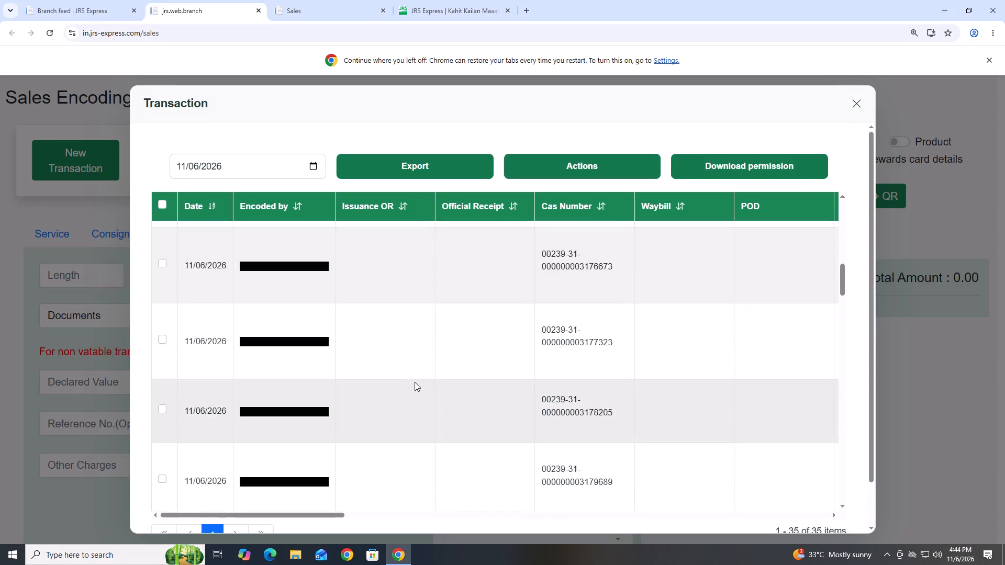
scroll(415, 382, down, 20)
scroll(418, 411, down, 13)
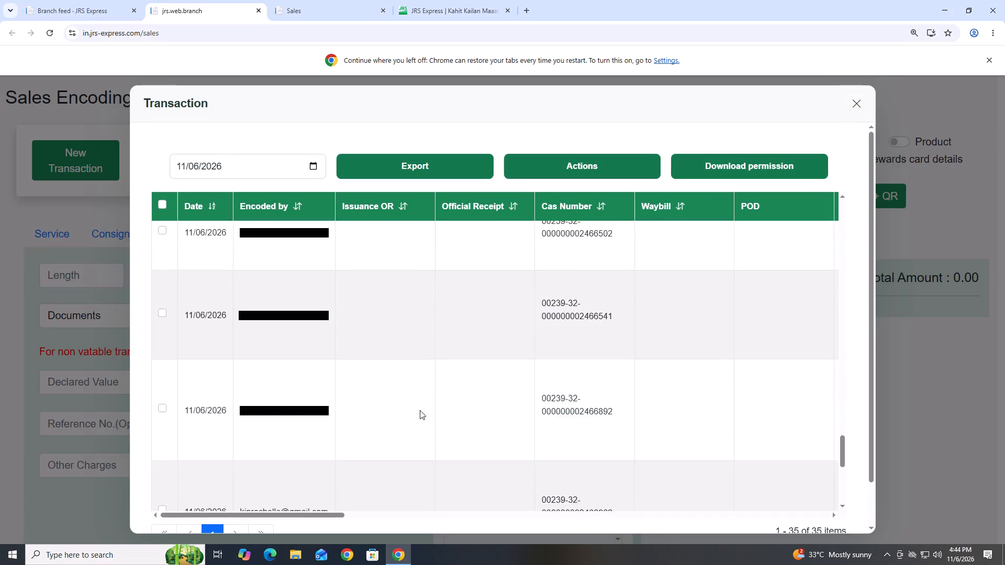
scroll(420, 410, down, 7)
scroll(284, 440, down, 13)
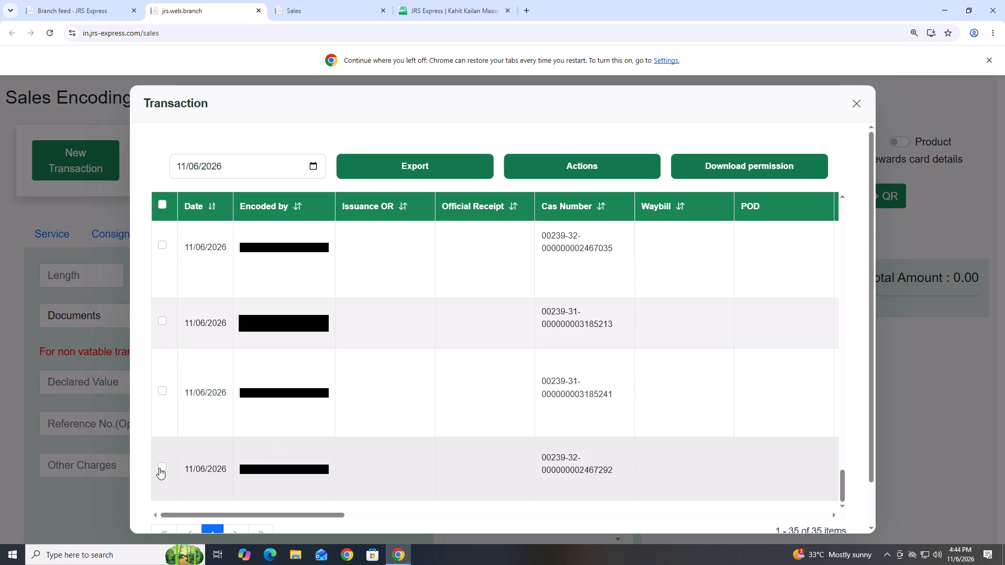
click(159, 468)
scroll(159, 468, down, 1)
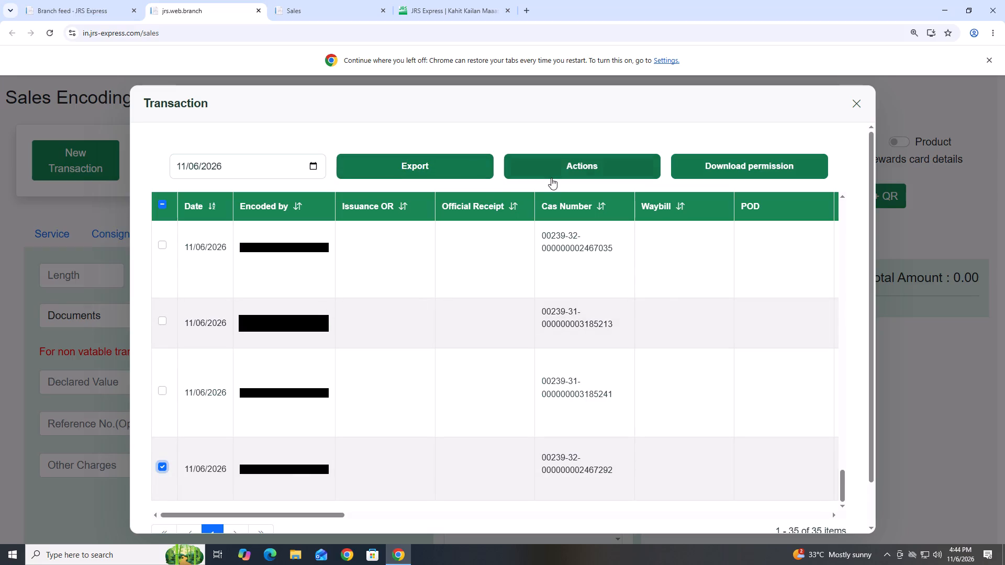
click(551, 177)
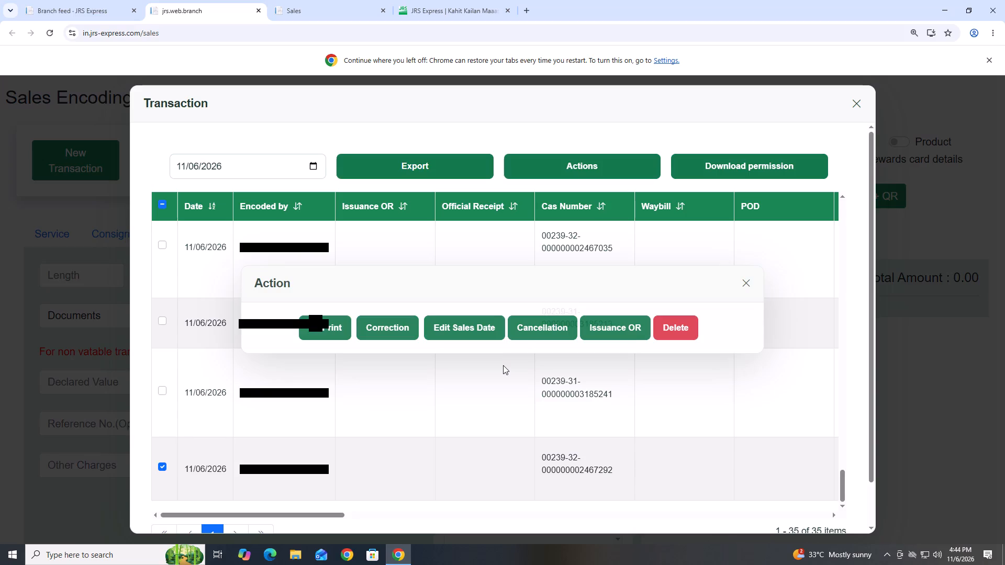
click(337, 322)
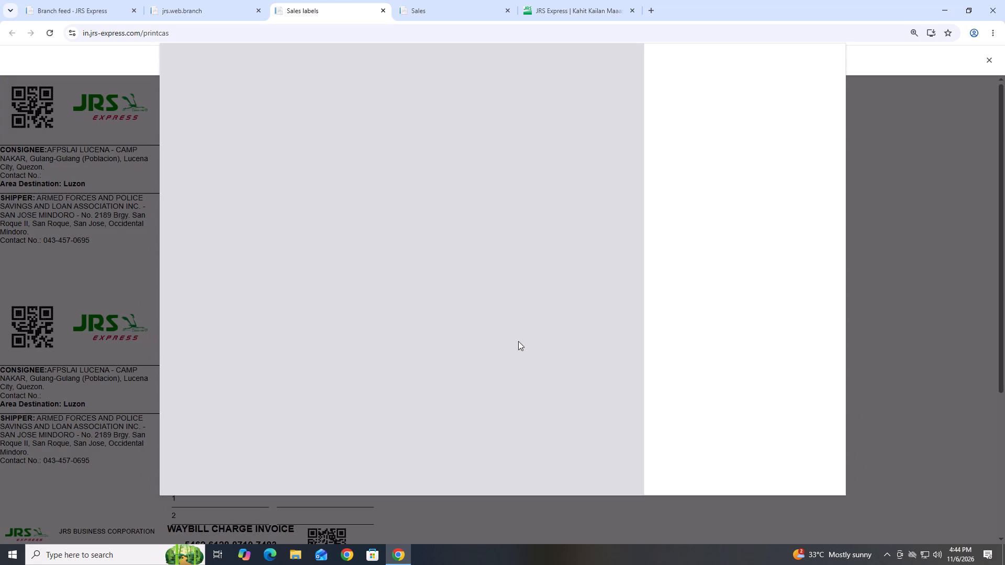
click(767, 473)
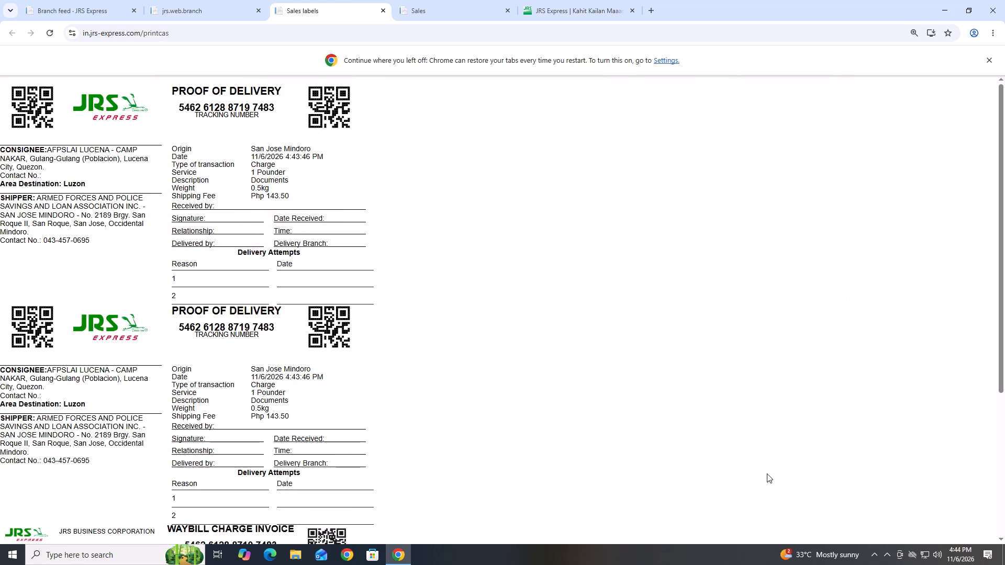
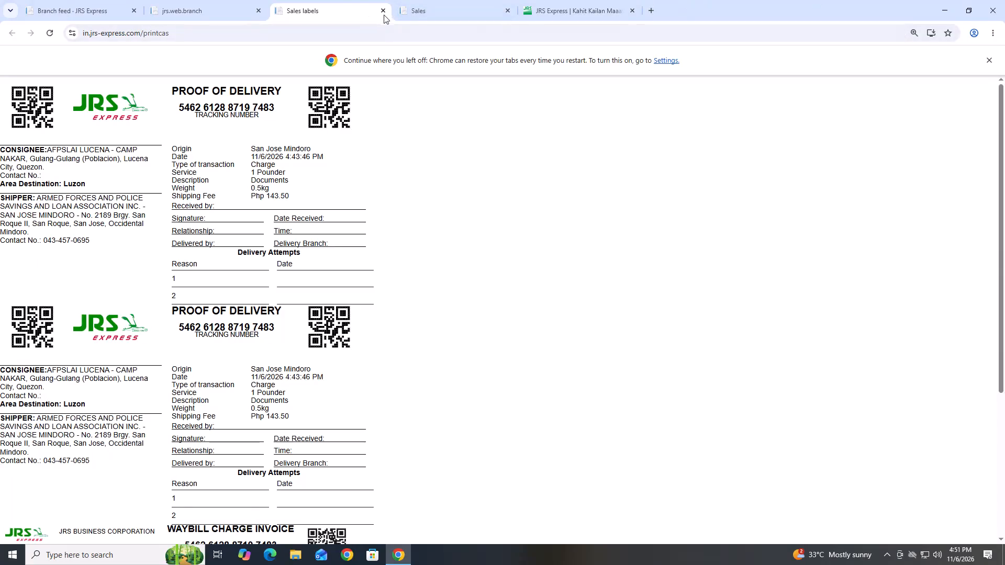
Close the printed sales labels page, return to the newer Sales page and set the sales type to Cash.
click(383, 13)
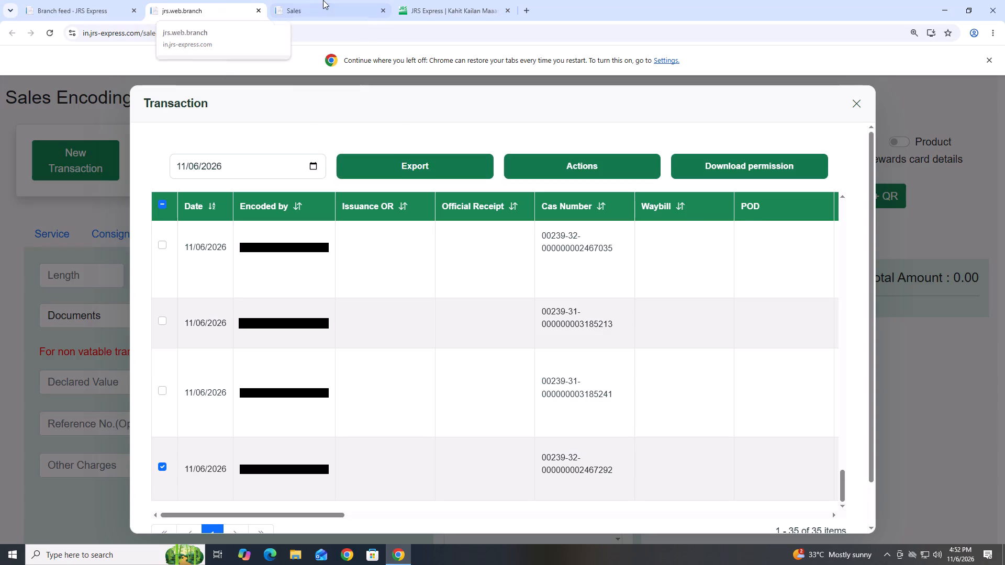
click(323, 0)
click(225, 1)
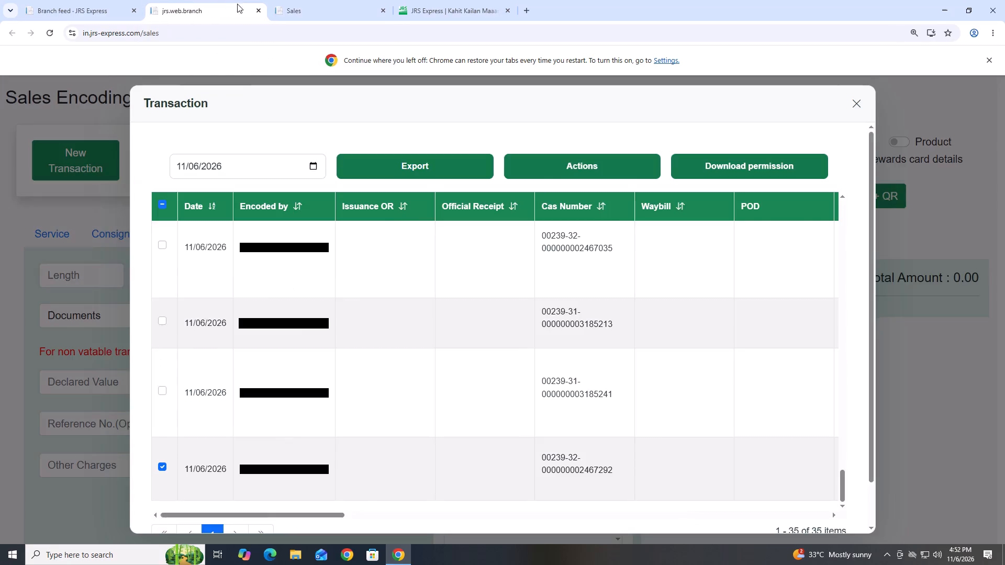
click(305, 0)
click(55, 141)
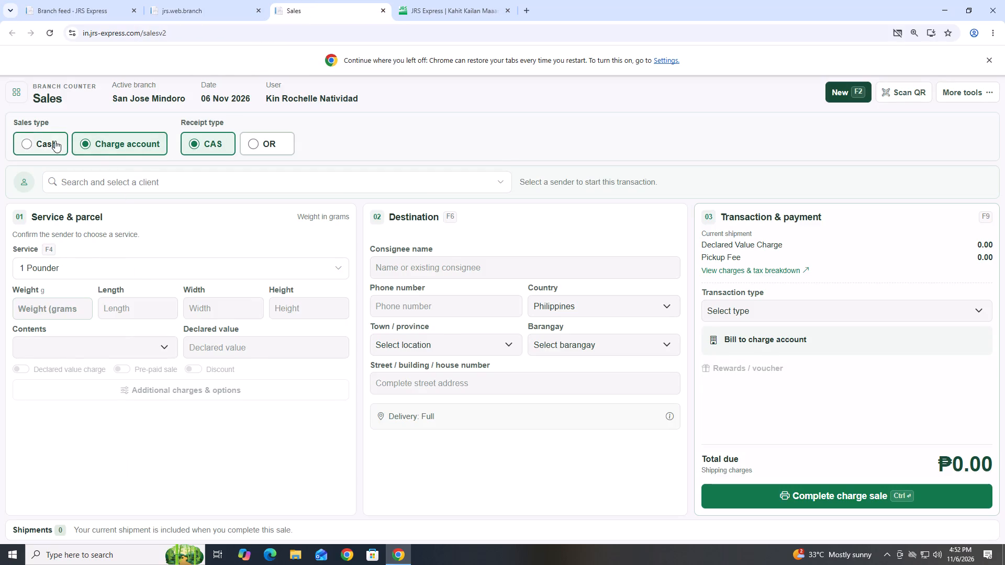
Open the client search to choose the sender of the cash sale.
click(126, 182)
click(517, 226)
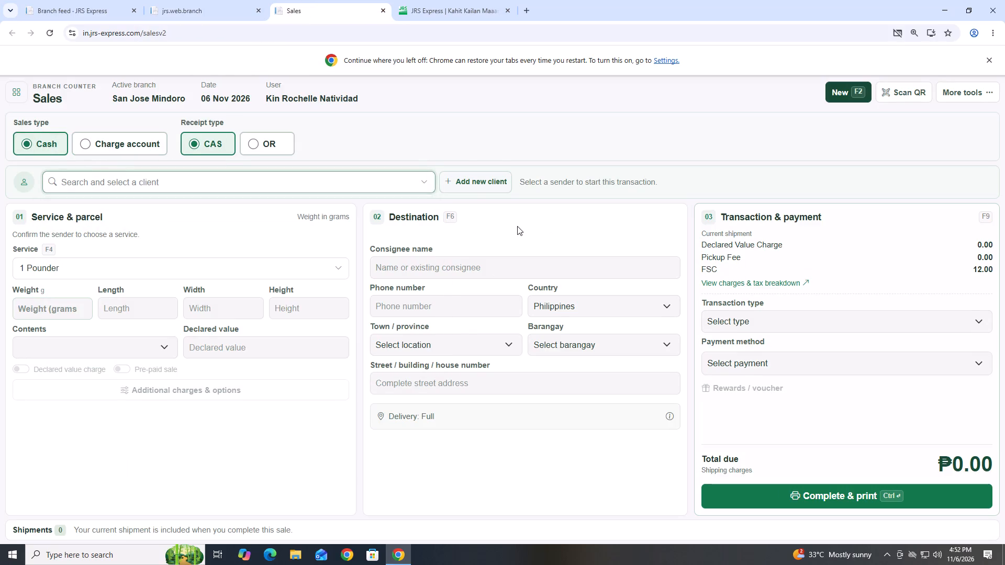
click(82, 178)
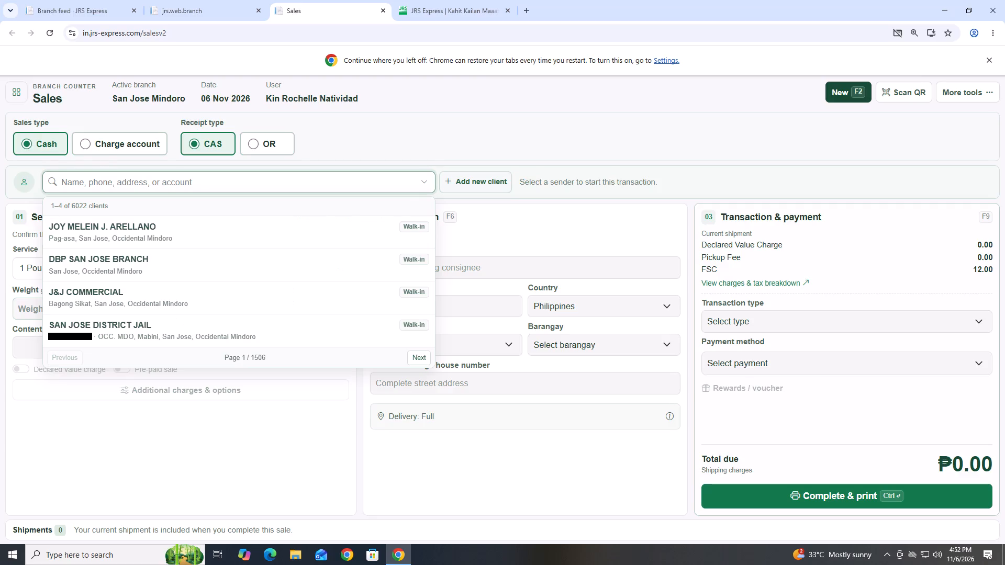
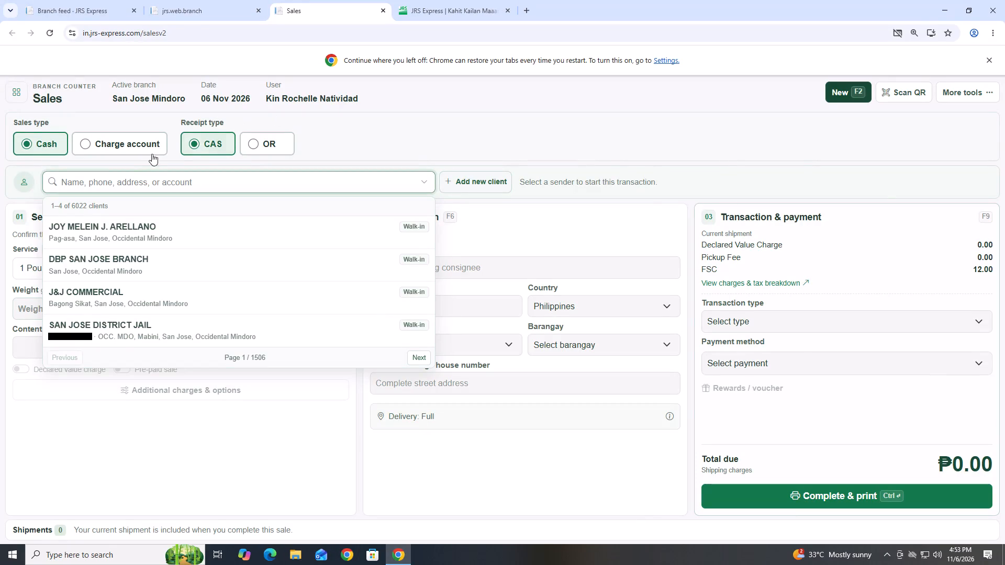
Search the clients for ARTEMIS SALT CORP and select it as the sender of the cash sale.
drag(125, 185, 120, 186)
text(ARTEMIS)
key(space)
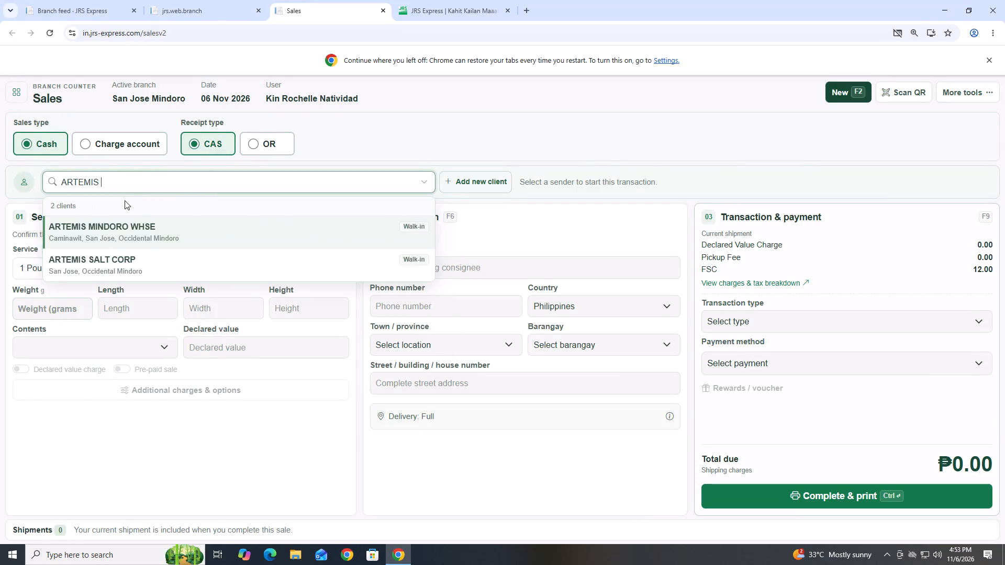
text(SAL)
text(T CORP)
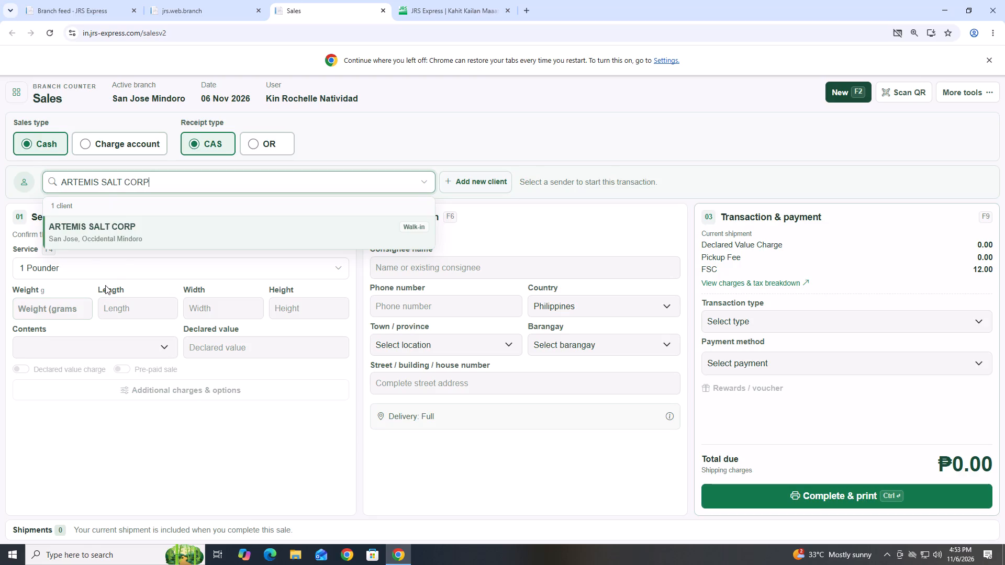
click(118, 236)
Open the street, building or house number entry in the sender details.
click(385, 394)
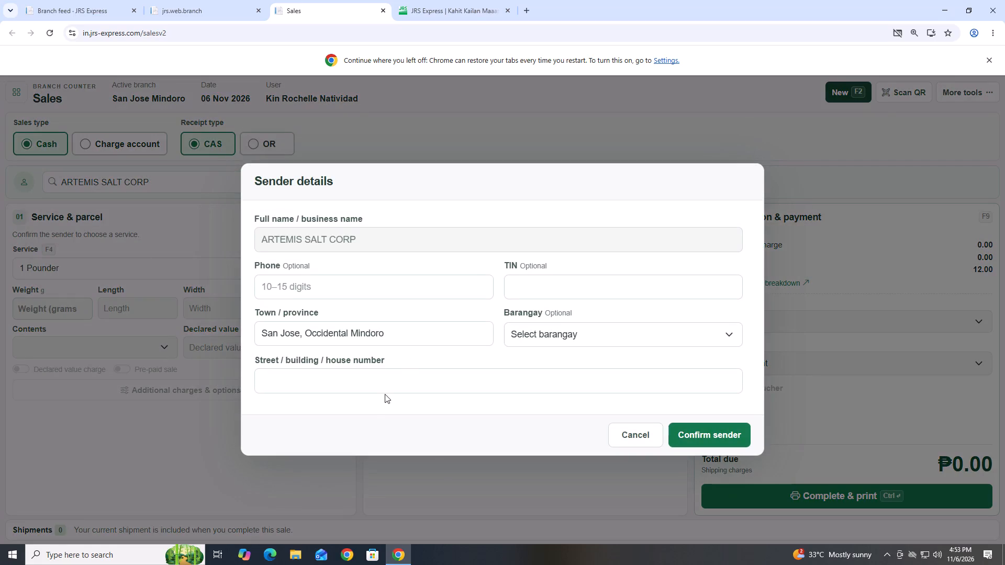
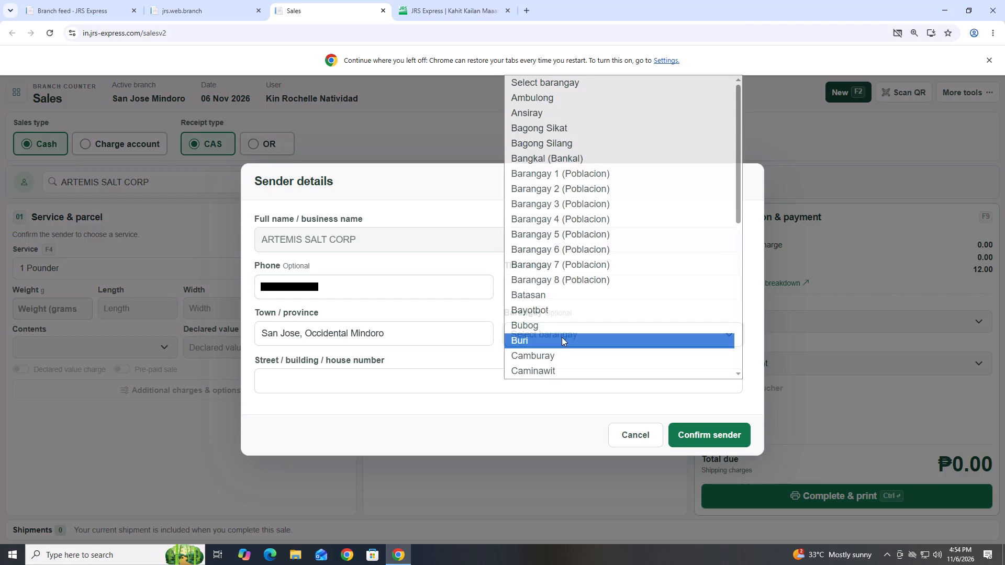
Set the sender's barangay to Caminawit, enter the street address prefixed with (MINDORO), and confirm the sender details.
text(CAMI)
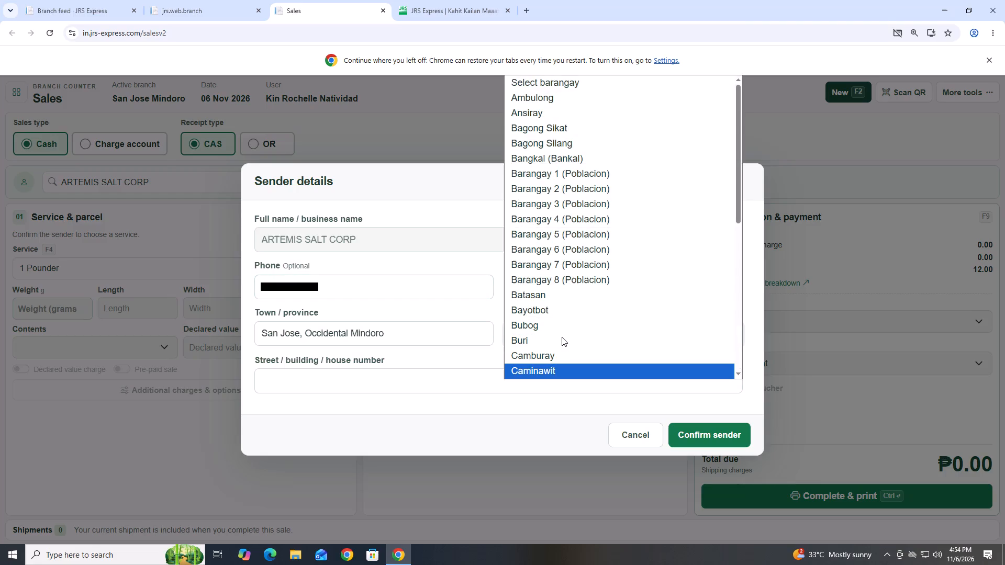
click(561, 364)
click(448, 383)
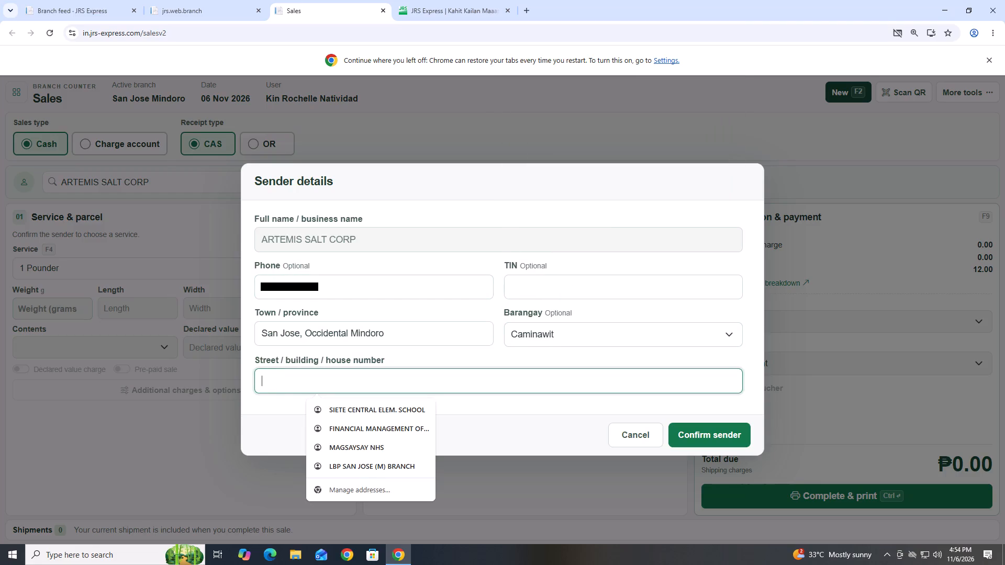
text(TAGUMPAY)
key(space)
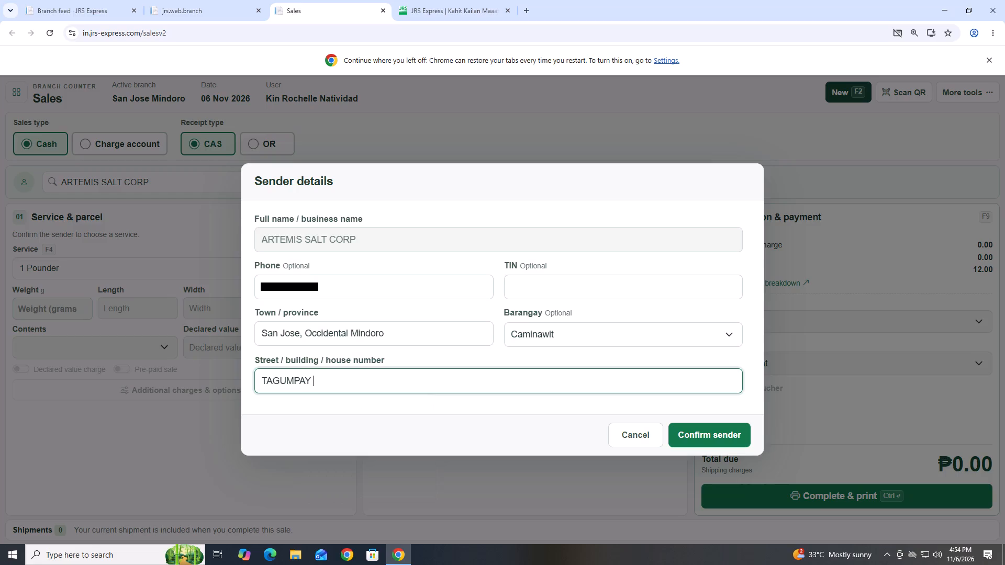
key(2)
click(264, 376)
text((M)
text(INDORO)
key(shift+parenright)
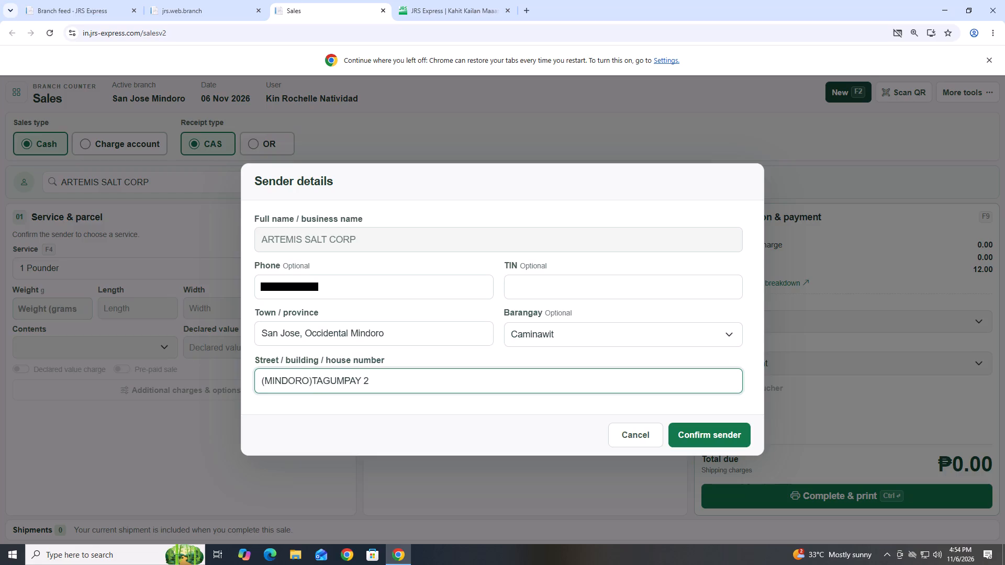
click(725, 434)
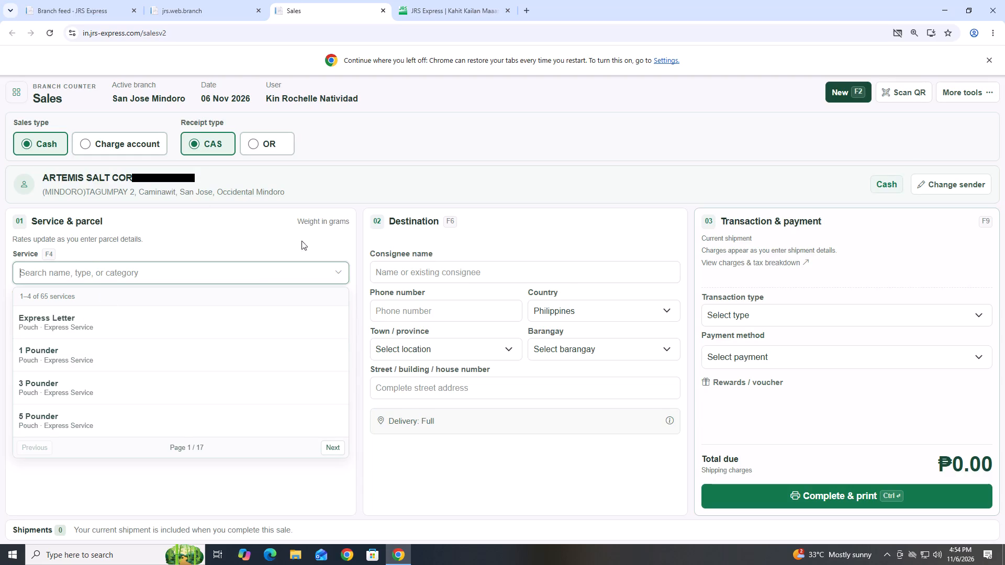
Choose the 1 Pounder service for the parcel and set its contents to Documents.
click(129, 272)
click(106, 343)
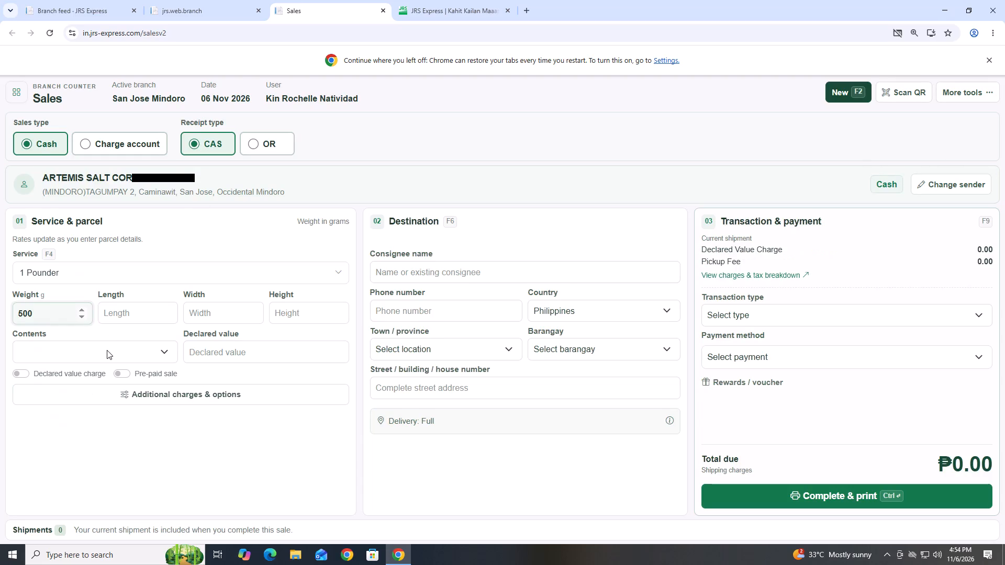
click(107, 350)
click(88, 212)
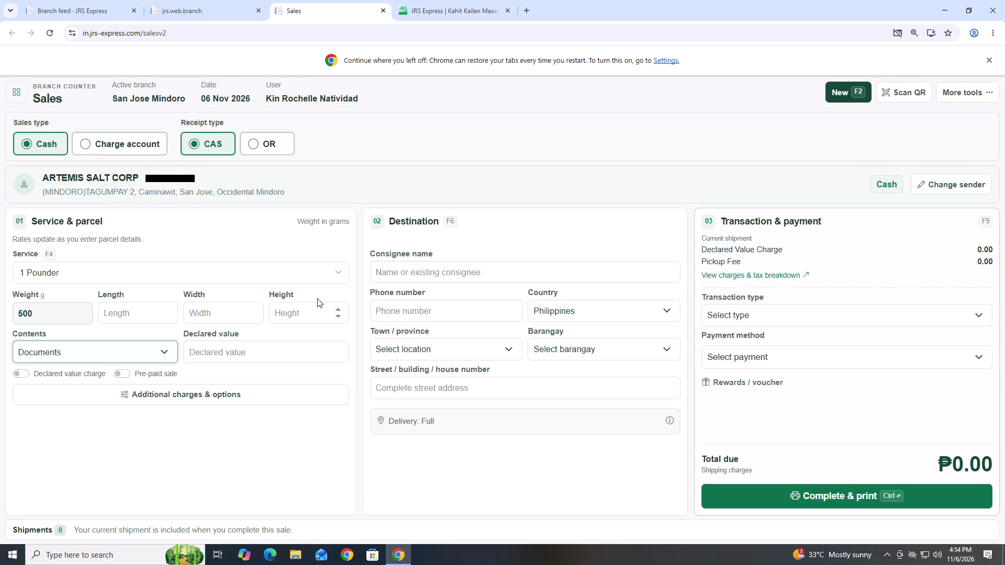
Enter ARTEMIS SALT CORP as the consignee and set the destination town to Pasig City, Metro Manila.
click(394, 275)
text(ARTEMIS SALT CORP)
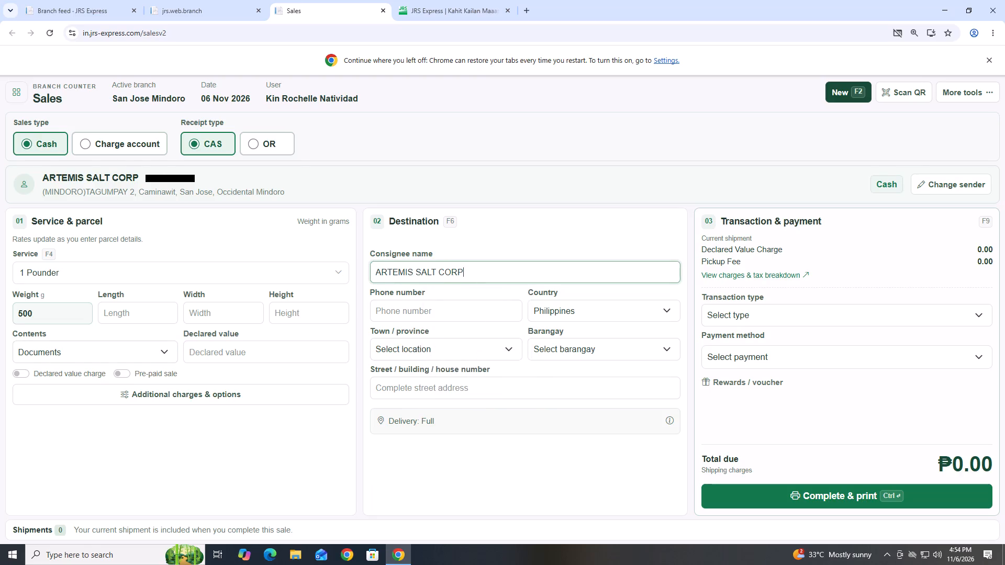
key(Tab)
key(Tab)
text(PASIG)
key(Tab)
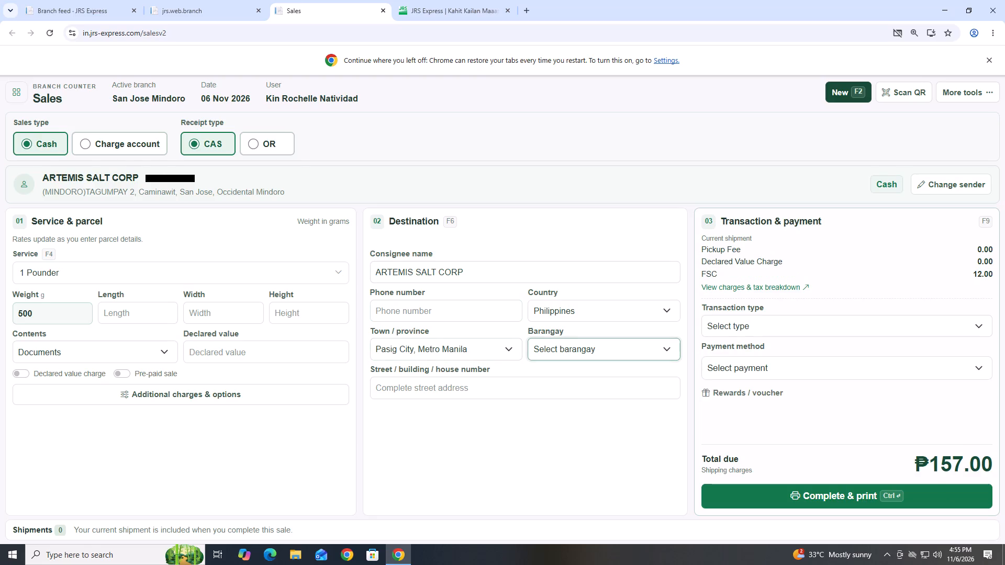
Enter the consignee's complete street address, from the unit and tower through to Ortigas Center, leaving the barangay unselected.
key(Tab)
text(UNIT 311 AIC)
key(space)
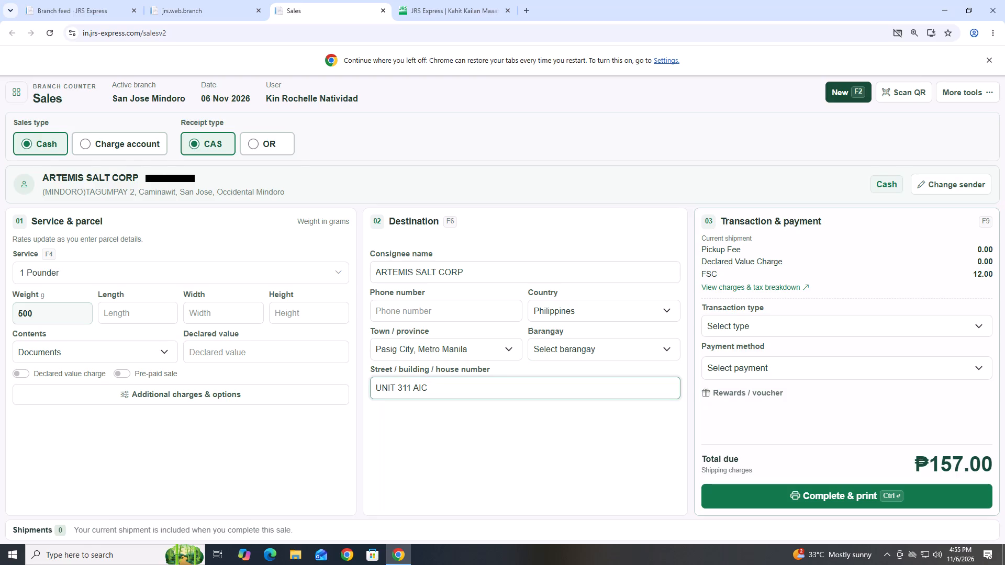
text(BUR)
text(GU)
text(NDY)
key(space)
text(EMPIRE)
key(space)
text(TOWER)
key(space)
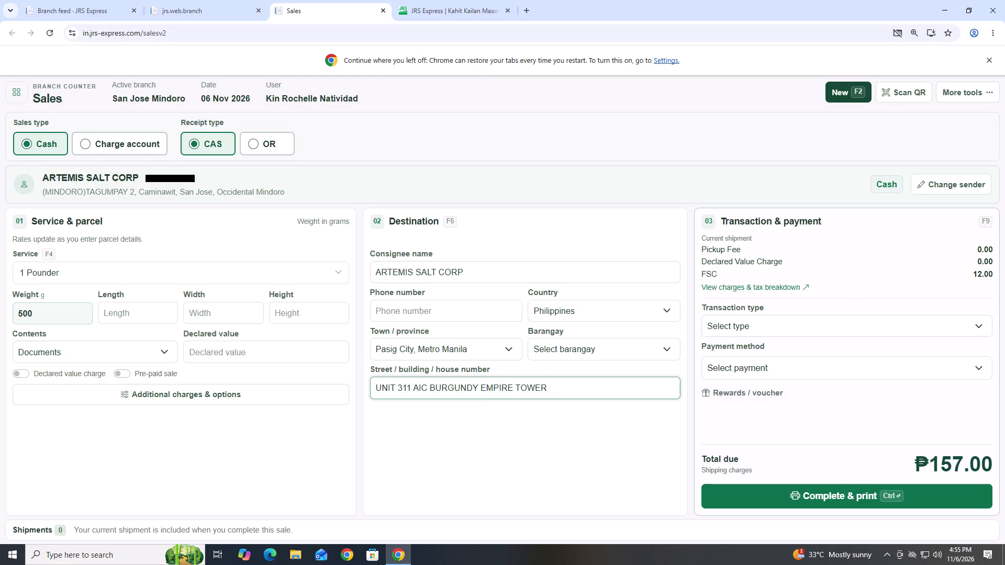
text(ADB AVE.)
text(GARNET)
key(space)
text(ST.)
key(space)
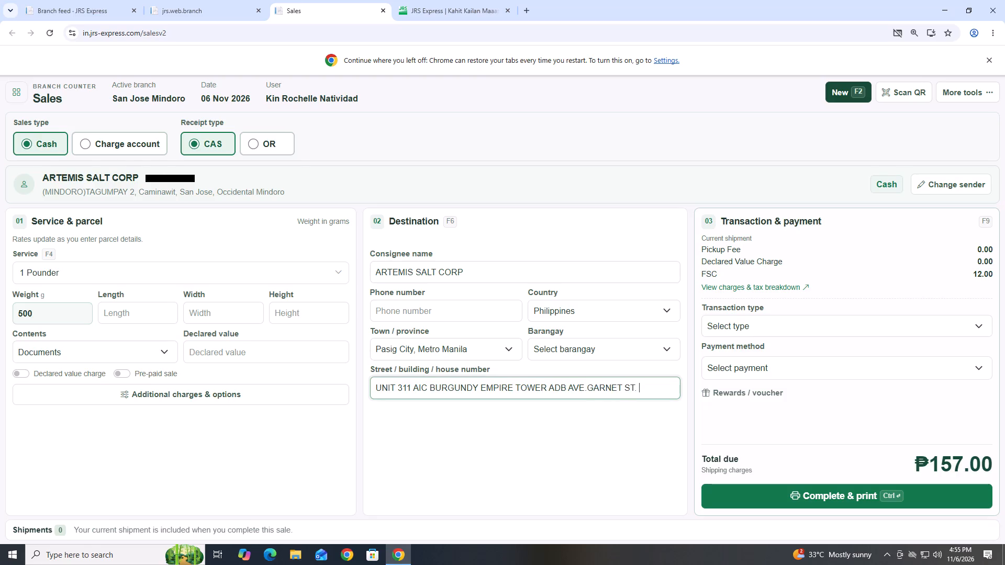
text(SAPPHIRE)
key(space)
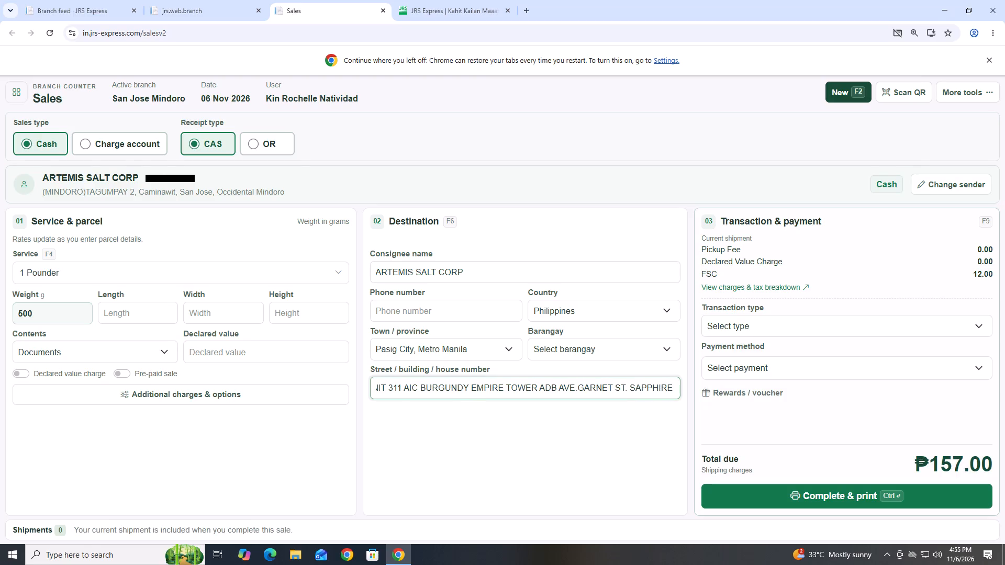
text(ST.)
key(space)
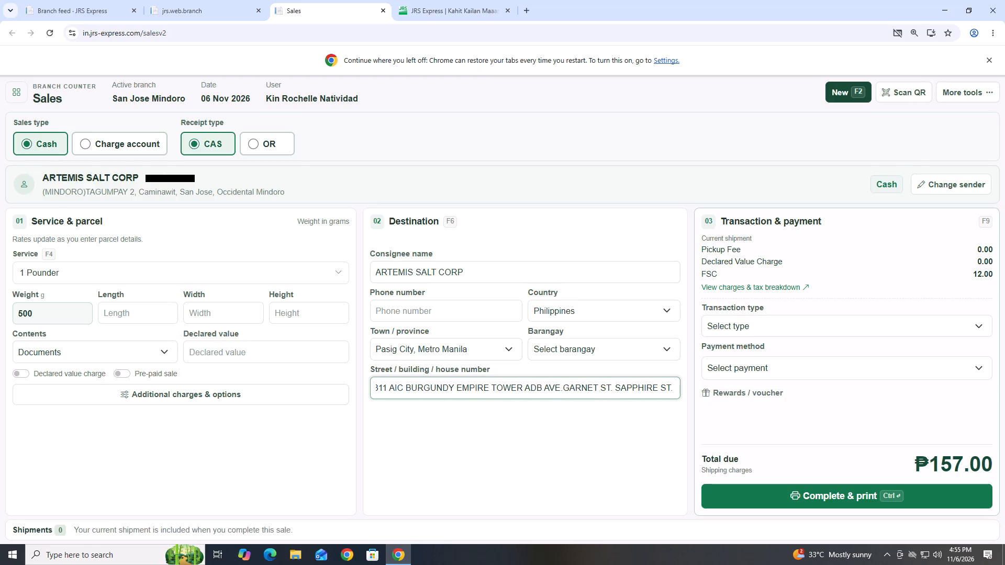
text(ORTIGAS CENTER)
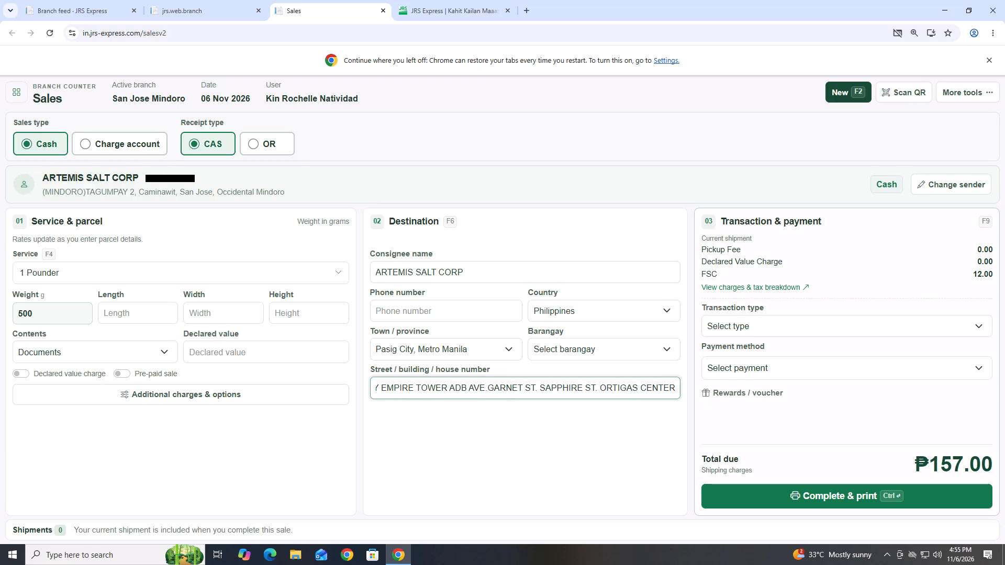
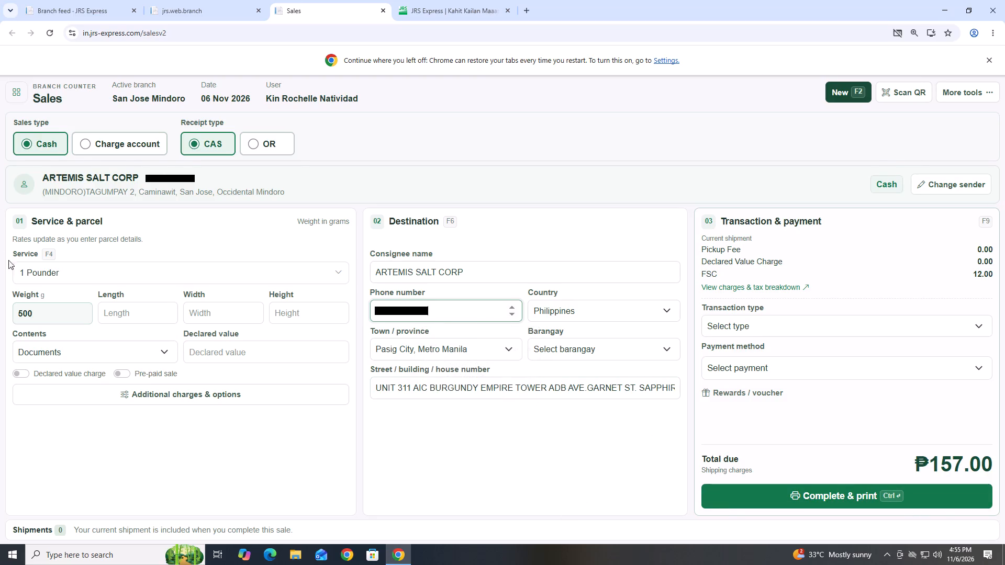
Add the FSC Air charge to the current shipment's additional charges.
scroll(244, 297, down, 5)
scroll(63, 333, down, 6)
click(250, 392)
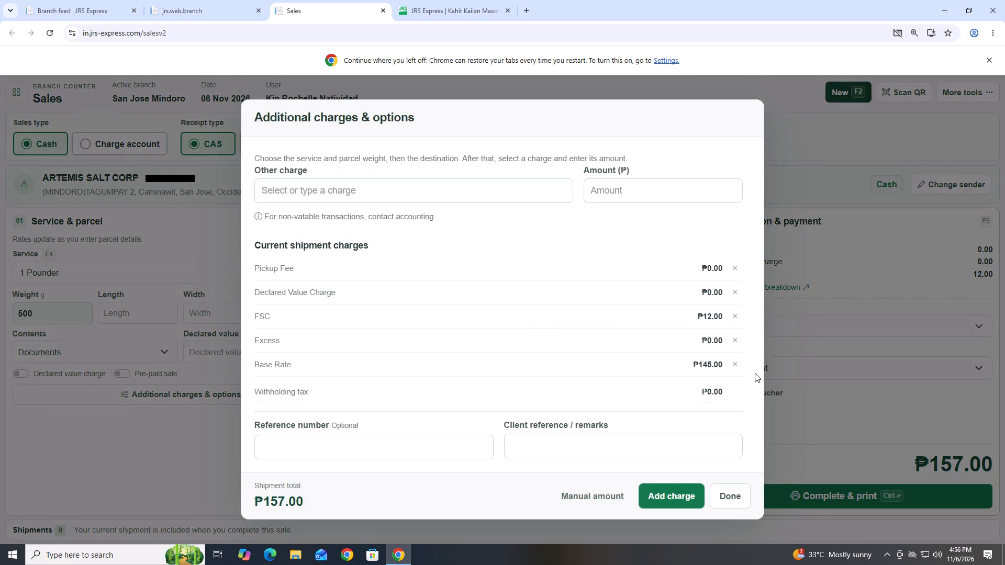
scroll(479, 352, up, 3)
scroll(479, 351, down, 5)
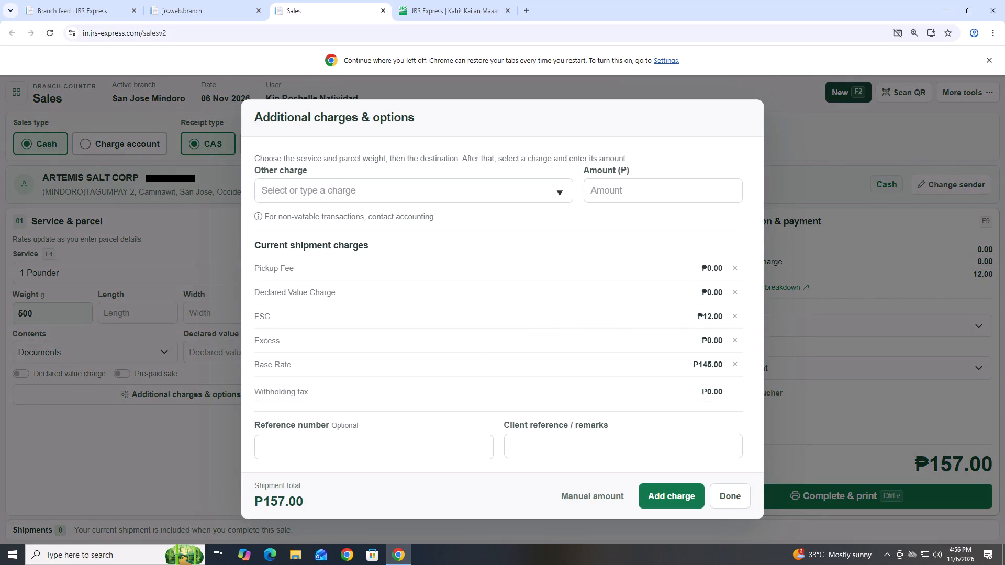
click(430, 185)
scroll(341, 286, down, 7)
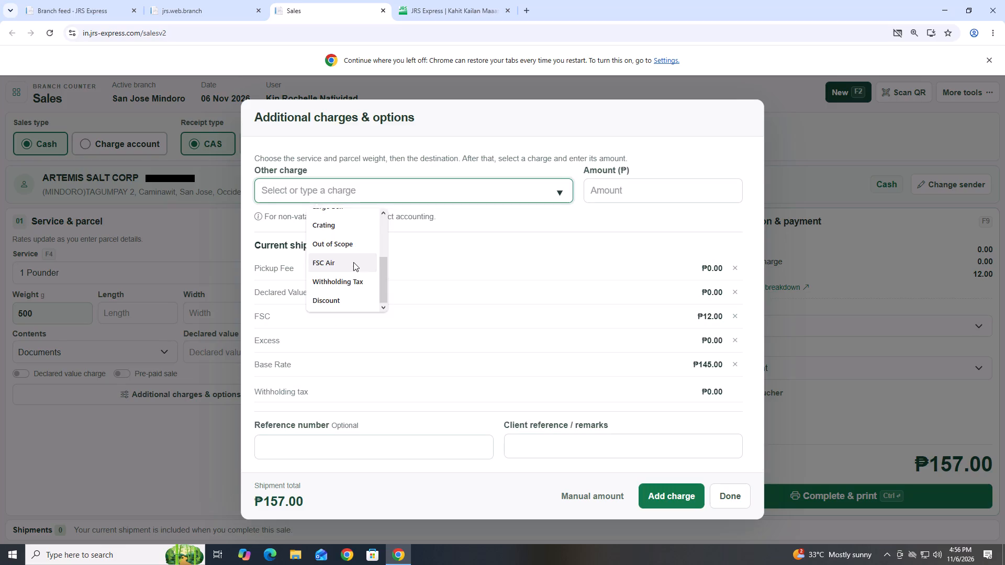
click(353, 262)
click(665, 506)
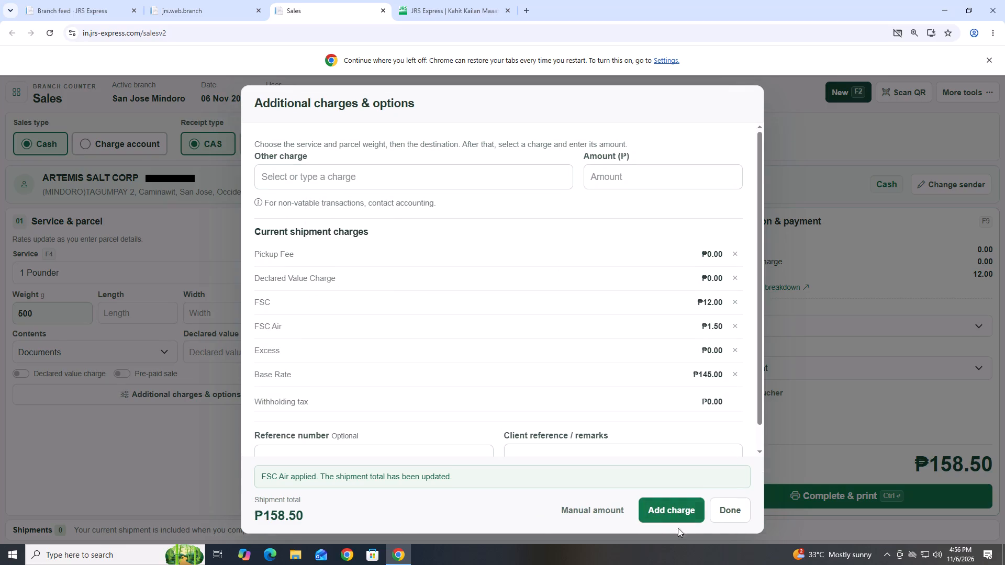
click(738, 510)
Set the transaction type to Walk in and the payment method to Cash.
click(777, 326)
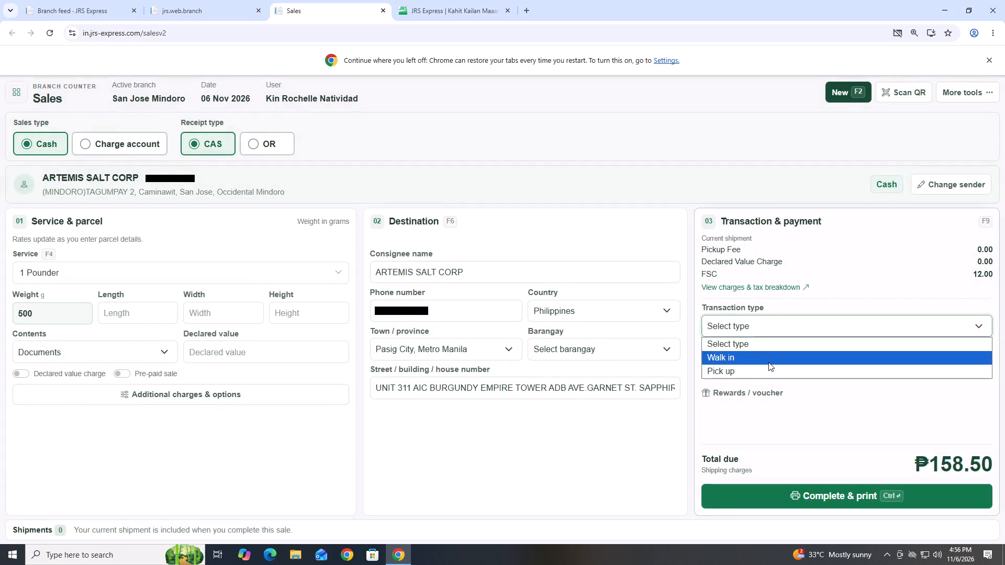
click(768, 362)
click(766, 365)
click(757, 400)
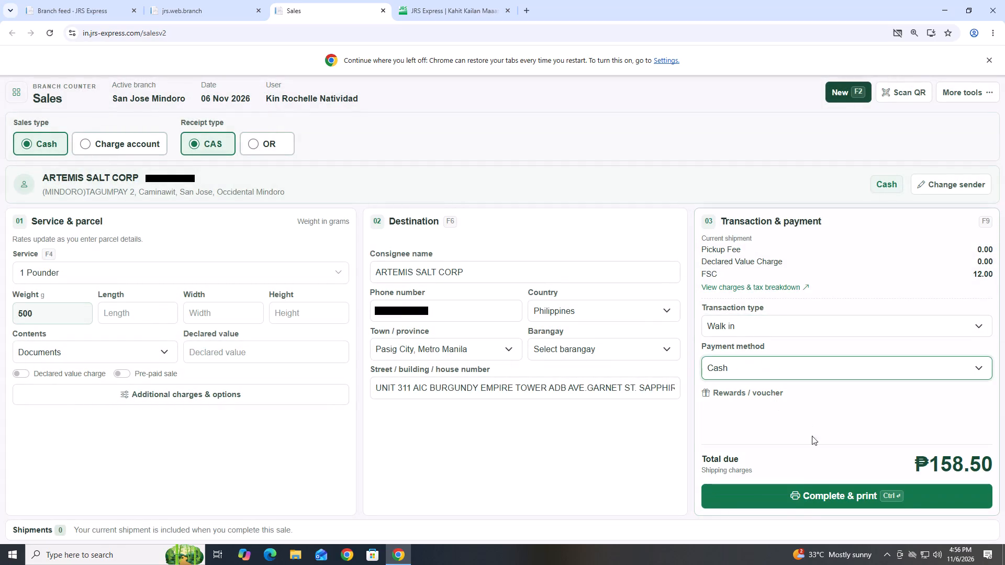
Complete the ARTEMIS SALT CORP sale and print its labels on the Xprinter XP-410B.
click(802, 503)
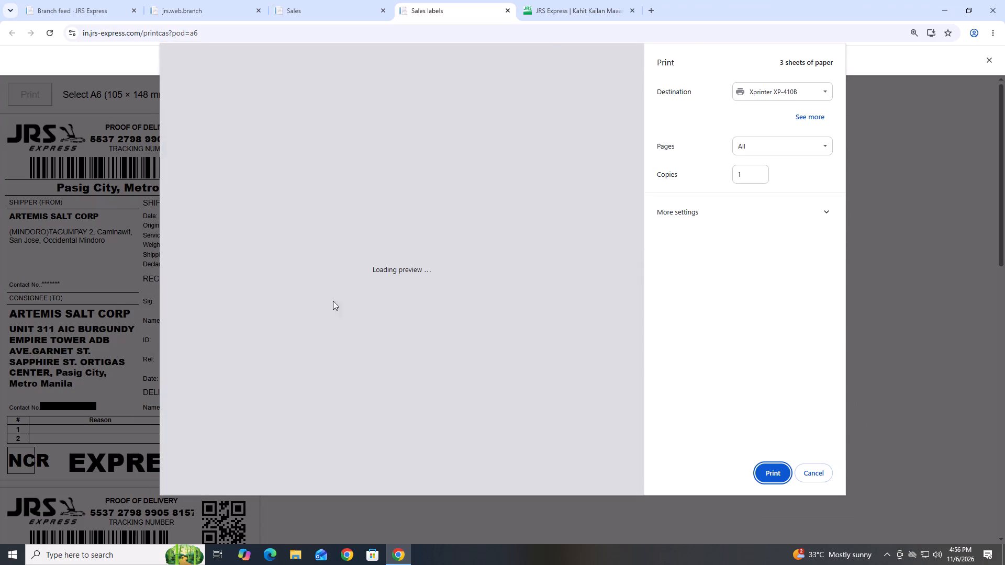
click(768, 465)
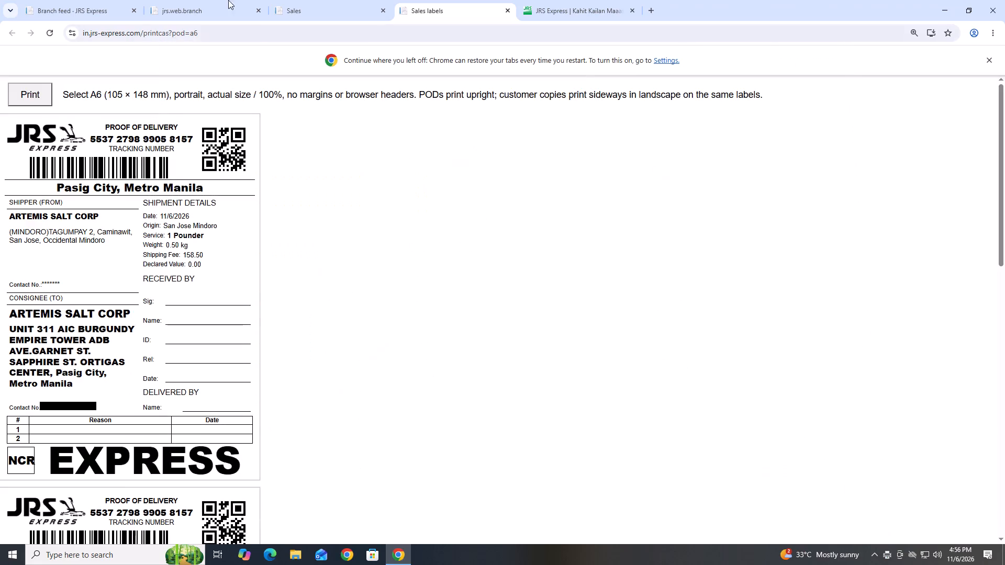
Return to the sales form, search the client list for MINDORO WAREHOUSE as the next sender, and clear the search.
click(220, 0)
click(323, 1)
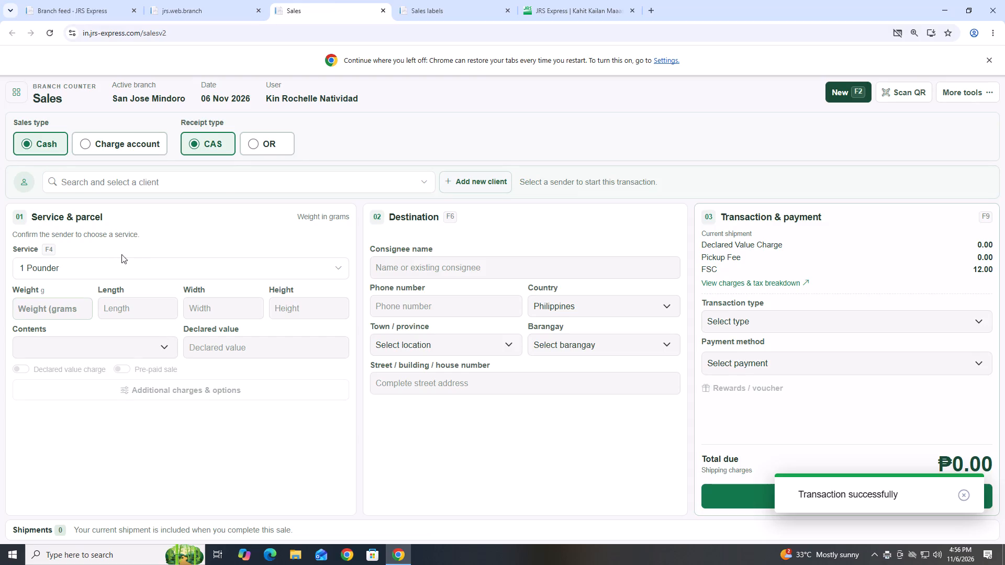
drag(107, 267, 259, 261)
click(228, 182)
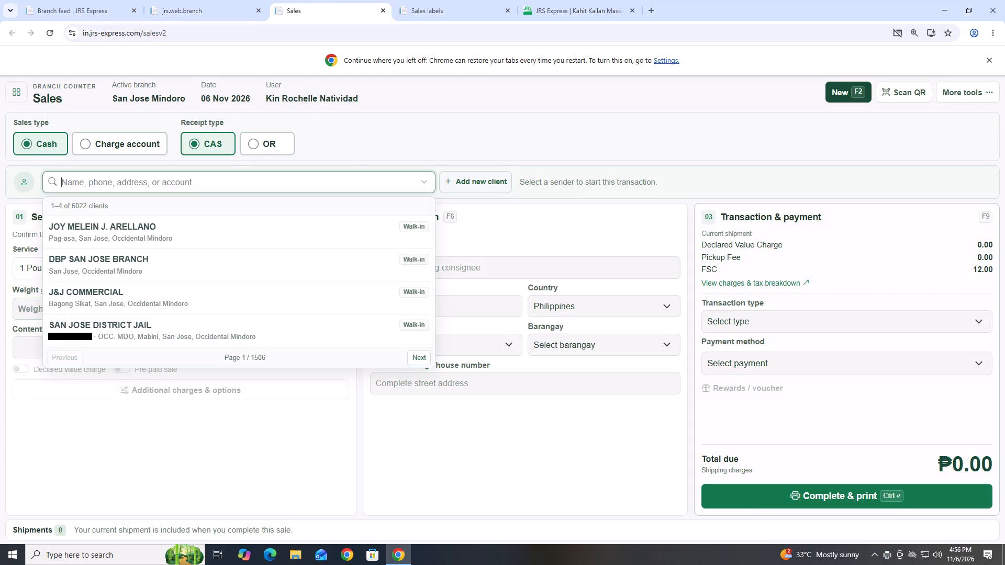
text(MINDORO)
key(space)
text(WARE)
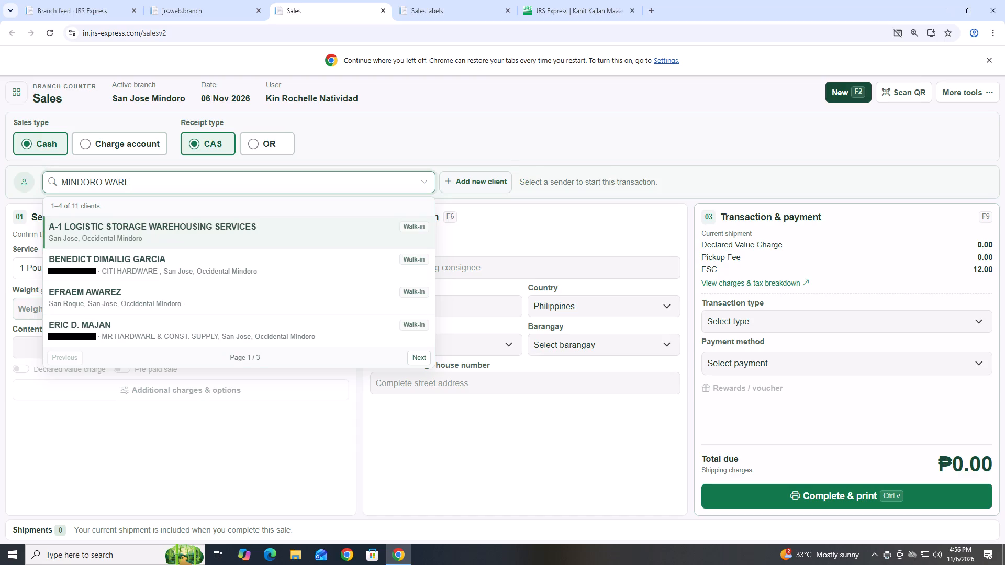
text(HOUSE)
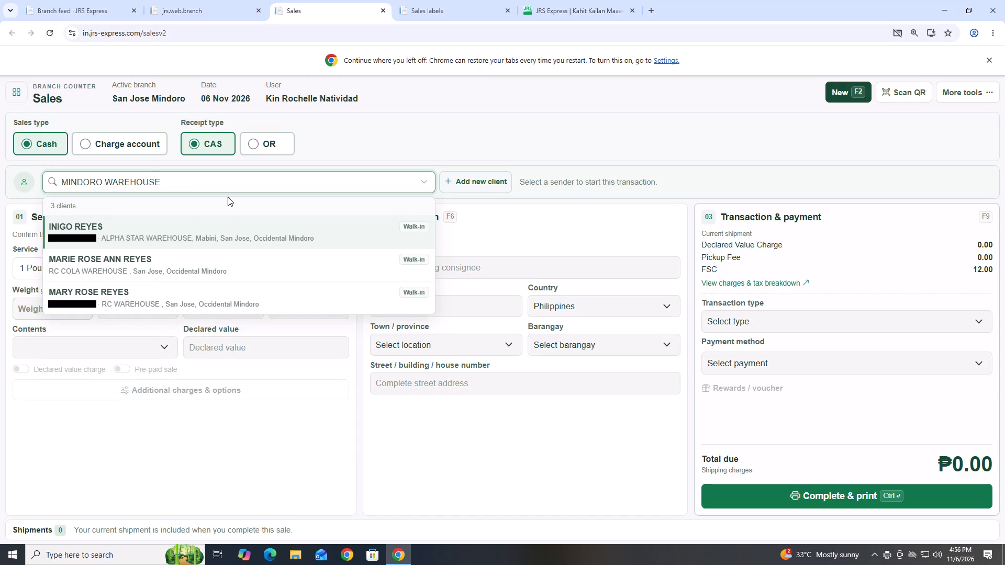
drag(235, 186, 0, 162)
key(BackSpace)
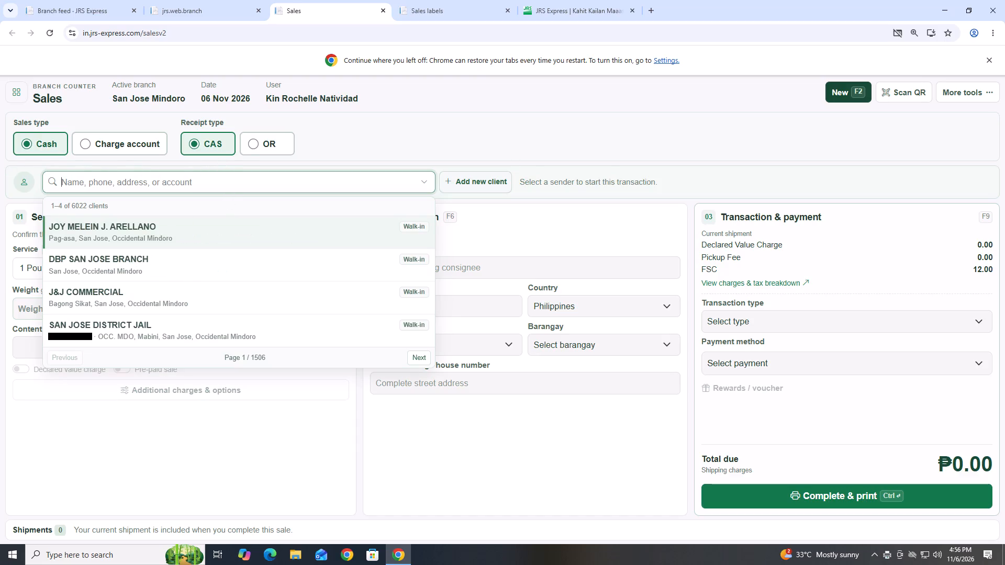
Open the form for adding a new client as the sender, ready for the business name.
click(502, 183)
click(393, 240)
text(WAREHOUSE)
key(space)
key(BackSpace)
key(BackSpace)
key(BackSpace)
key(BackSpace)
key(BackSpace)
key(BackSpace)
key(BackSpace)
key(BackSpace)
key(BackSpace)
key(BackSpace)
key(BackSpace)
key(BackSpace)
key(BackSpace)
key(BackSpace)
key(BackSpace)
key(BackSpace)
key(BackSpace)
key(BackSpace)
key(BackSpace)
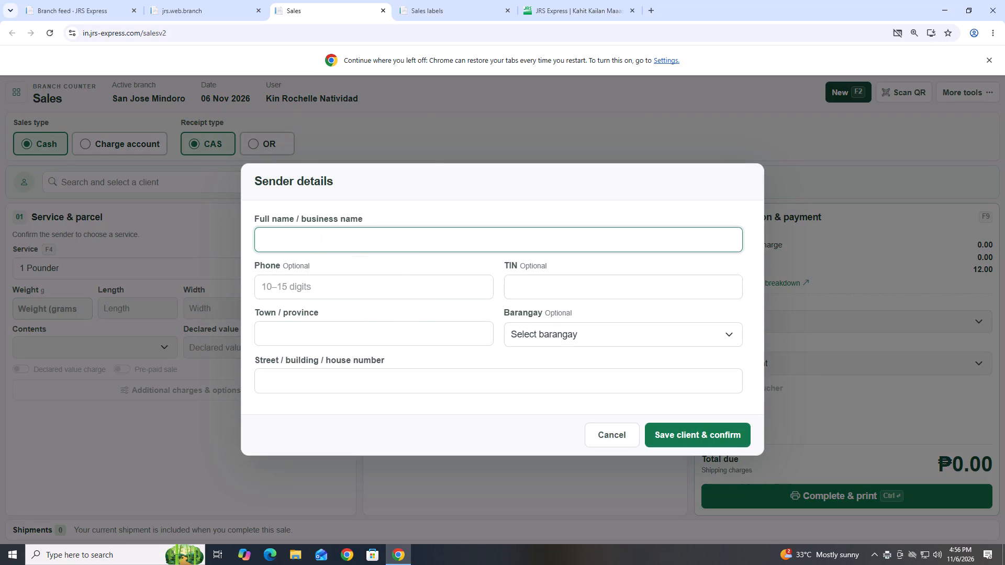
Enter MINDORO WAREHOUSE as the new sender's business name and set the town to San Jose, Occidental Mindoro.
text(MINDORO)
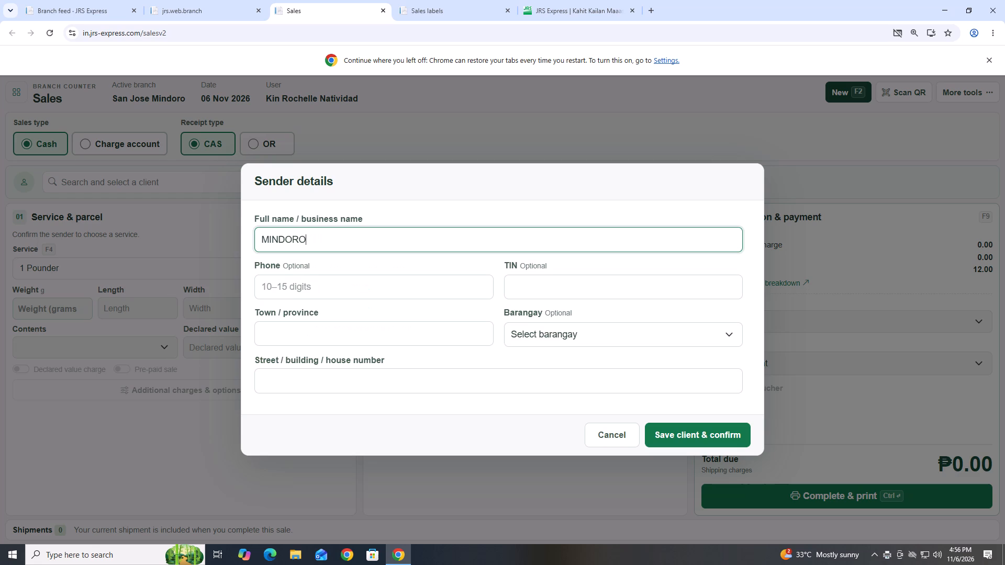
key(space)
text(WAREHOUSE)
key(space)
key(Tab)
key(Tab)
key(Tab)
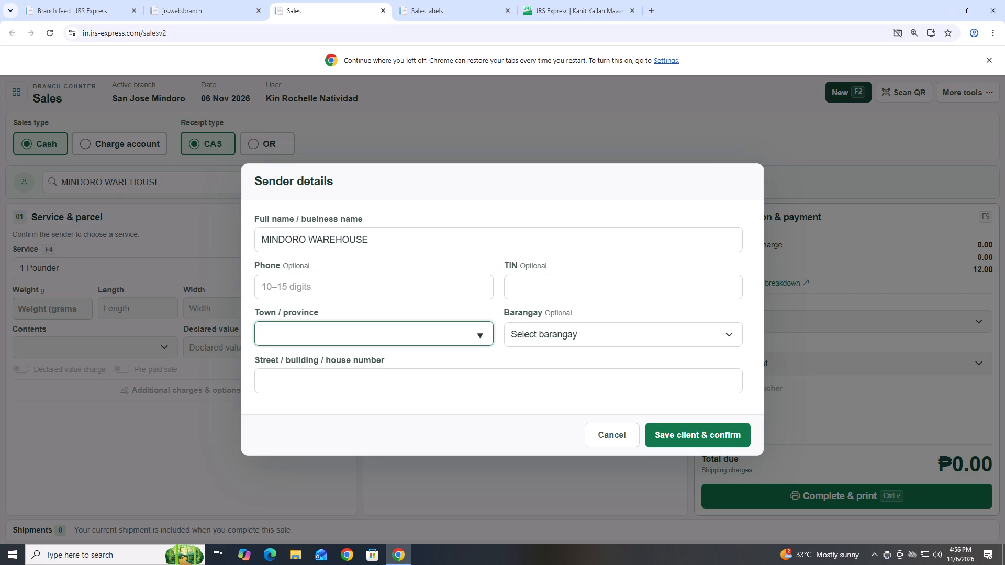
text(SAN JOSE OCC)
text(IDE)
key(Down)
key(Return)
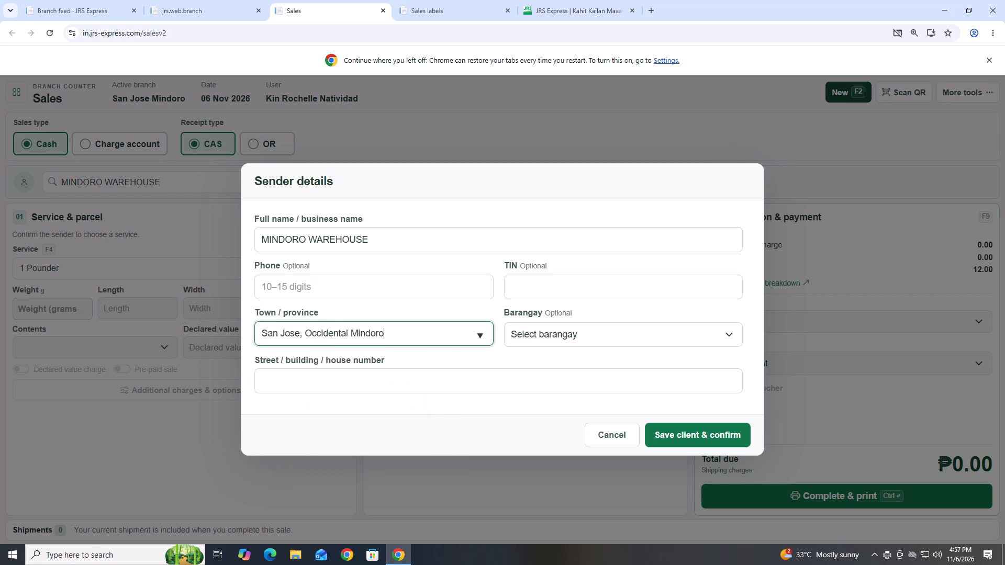
key(Tab)
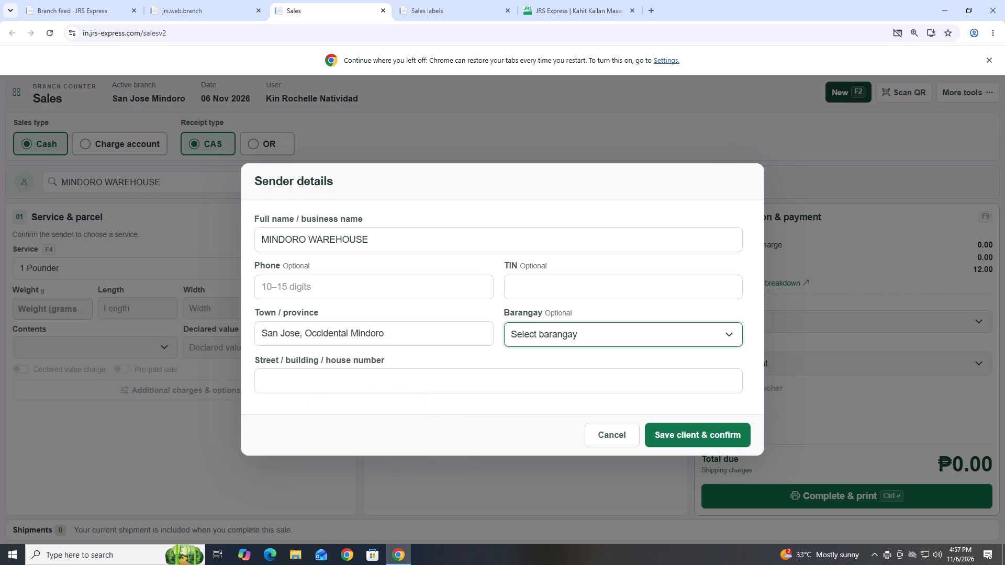
text(CAMI)
key(Tab)
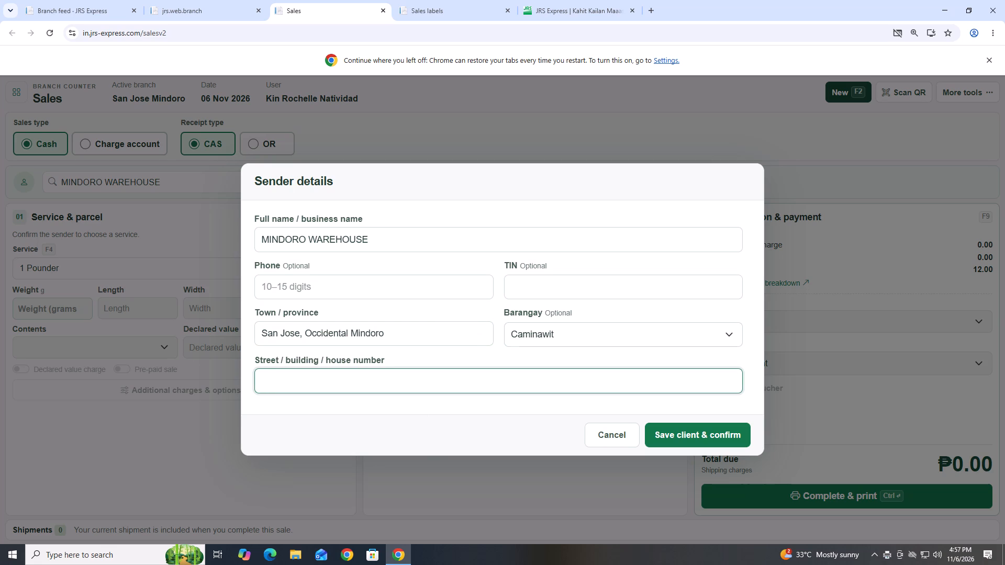
text(TAGUMPAY)
key(space)
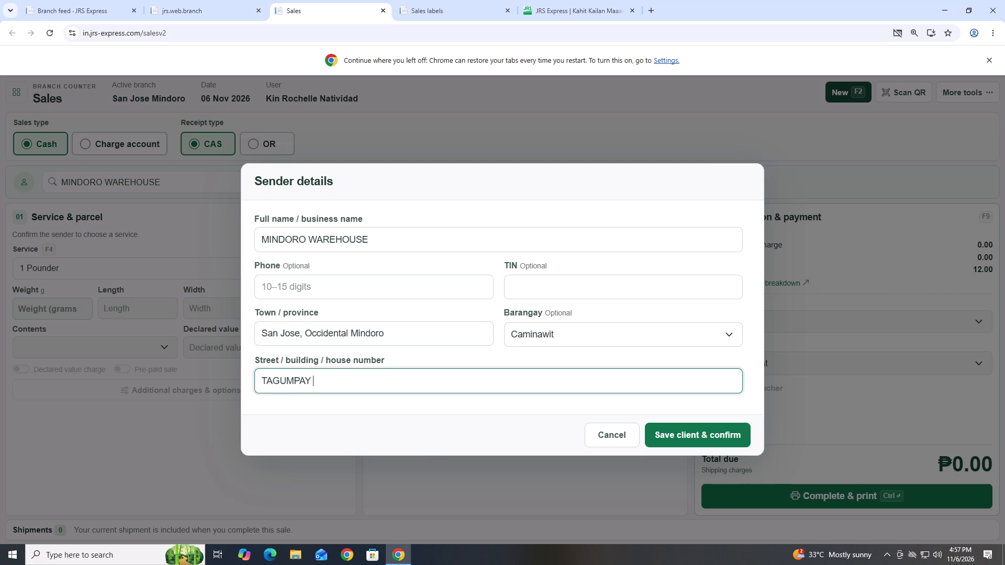
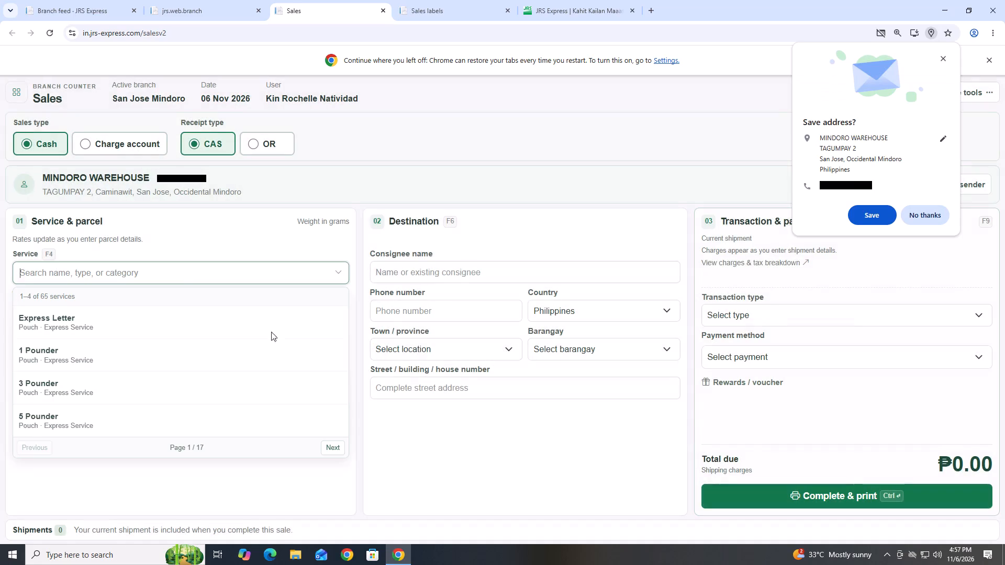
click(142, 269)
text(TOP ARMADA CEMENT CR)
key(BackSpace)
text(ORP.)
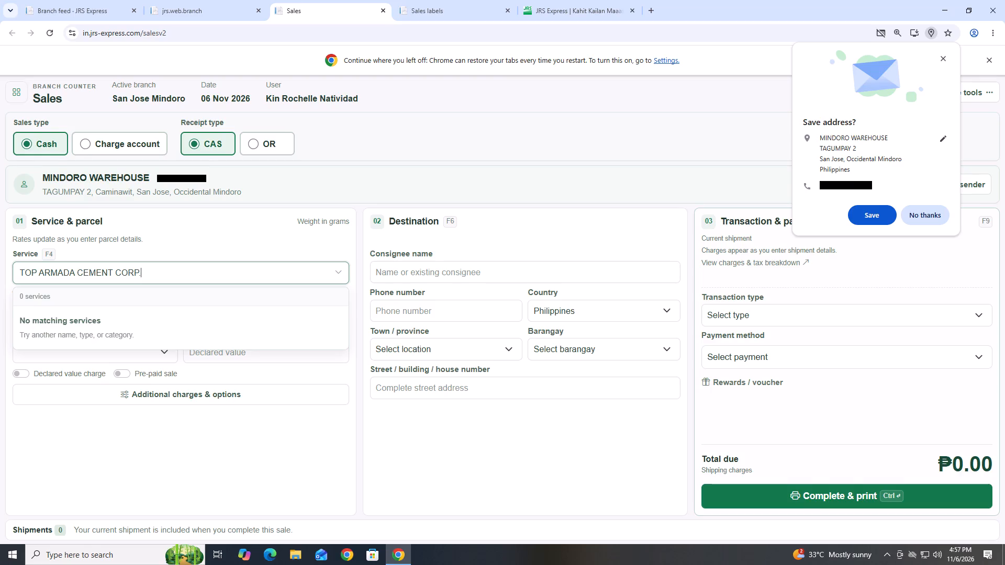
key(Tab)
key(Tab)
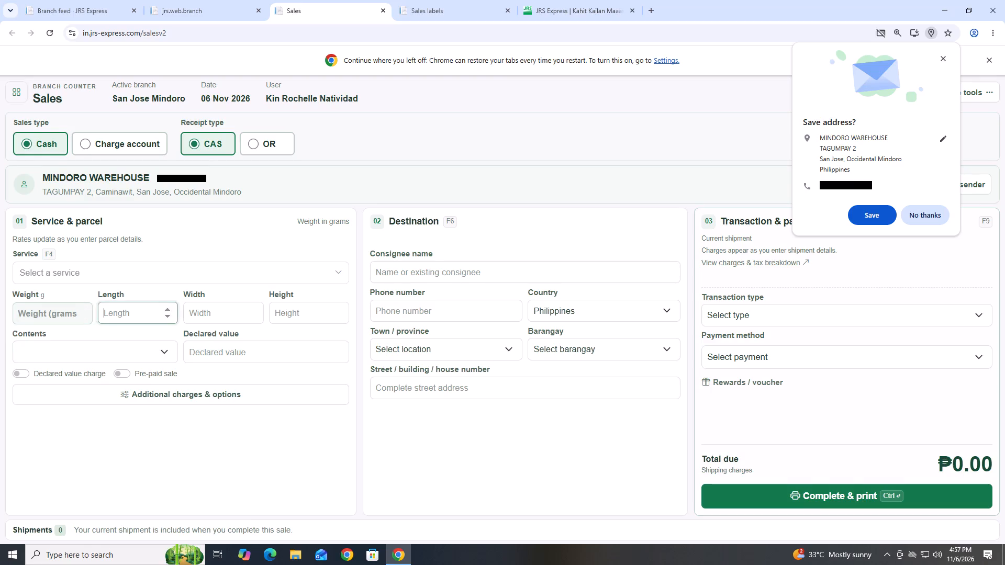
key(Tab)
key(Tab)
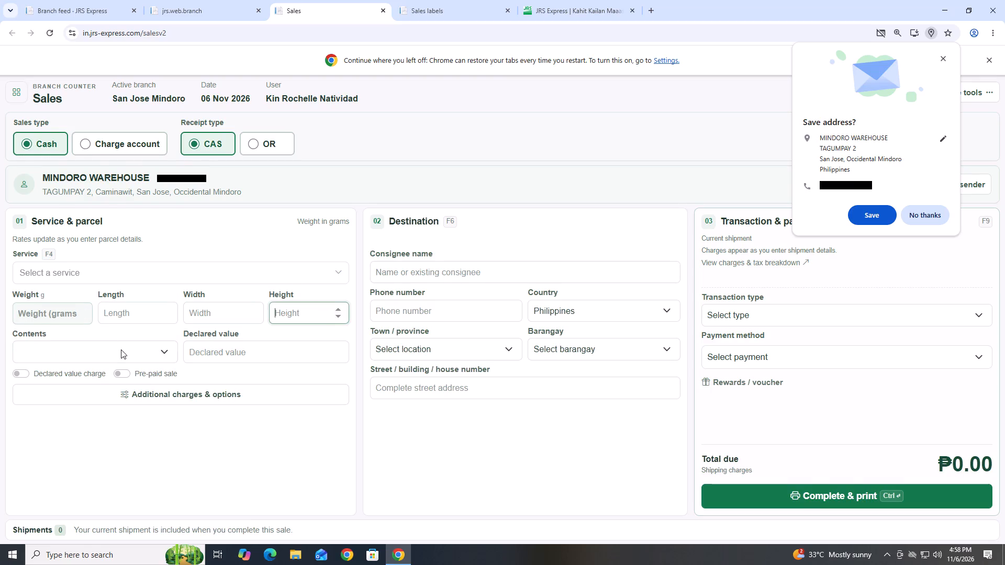
Set the parcel's contents to Documents.
click(121, 350)
click(61, 206)
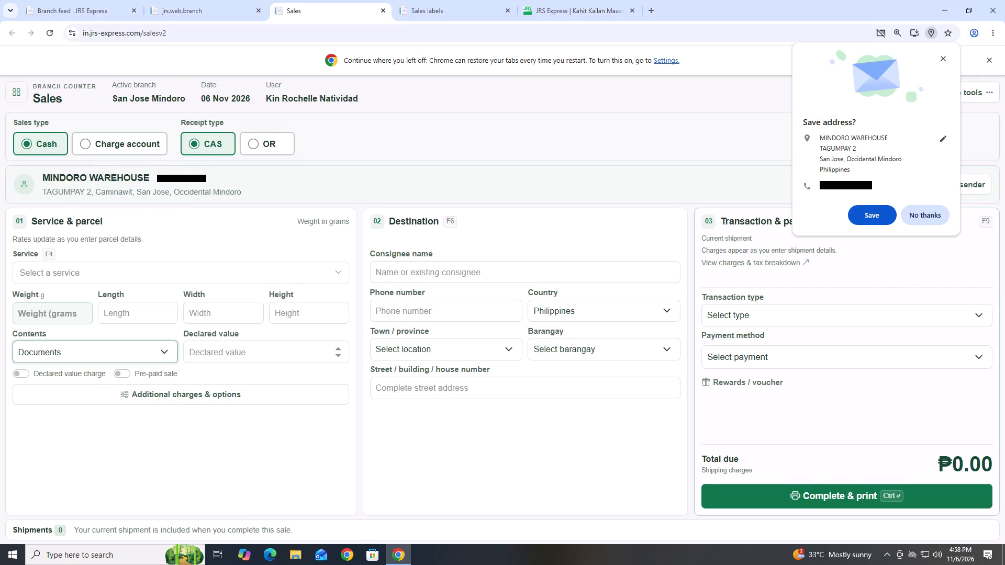
Enter the consignee company's unit, building and avenue address, ending in ORTIGAS, in the consignee name field.
click(445, 270)
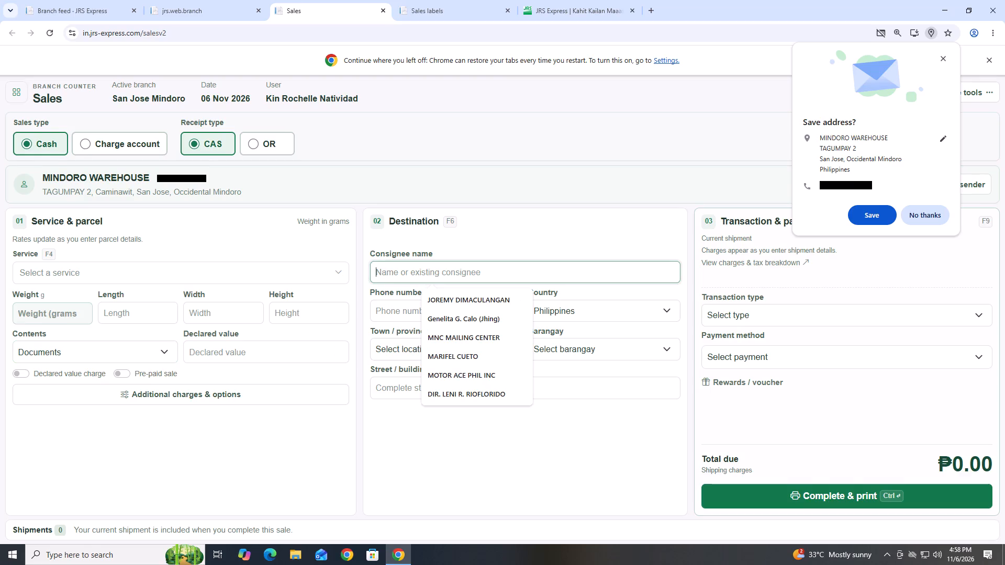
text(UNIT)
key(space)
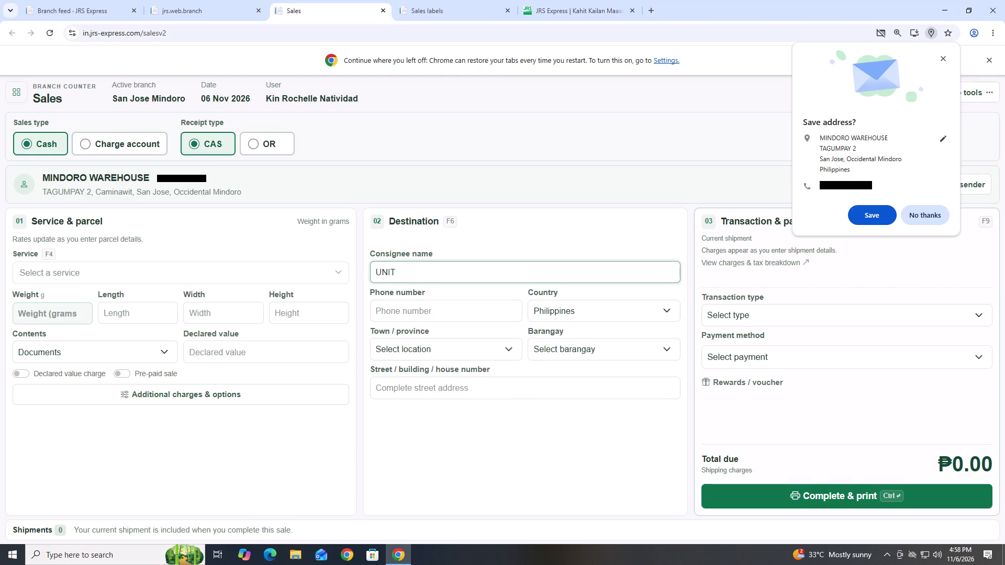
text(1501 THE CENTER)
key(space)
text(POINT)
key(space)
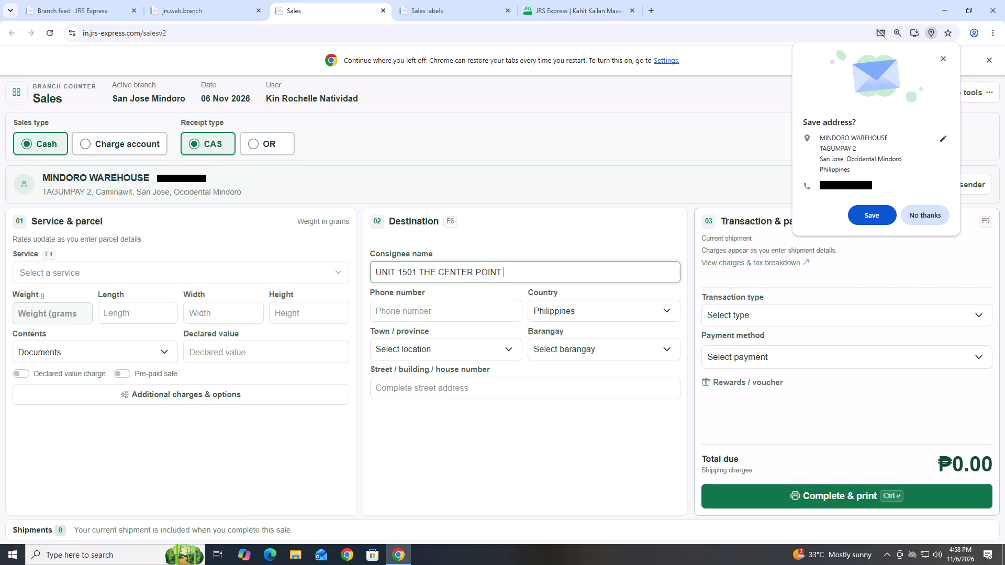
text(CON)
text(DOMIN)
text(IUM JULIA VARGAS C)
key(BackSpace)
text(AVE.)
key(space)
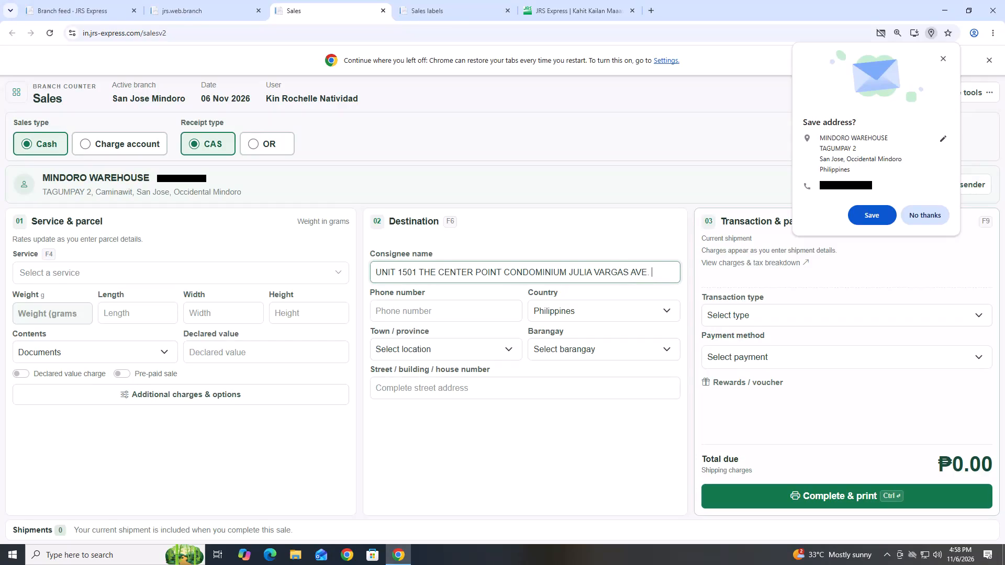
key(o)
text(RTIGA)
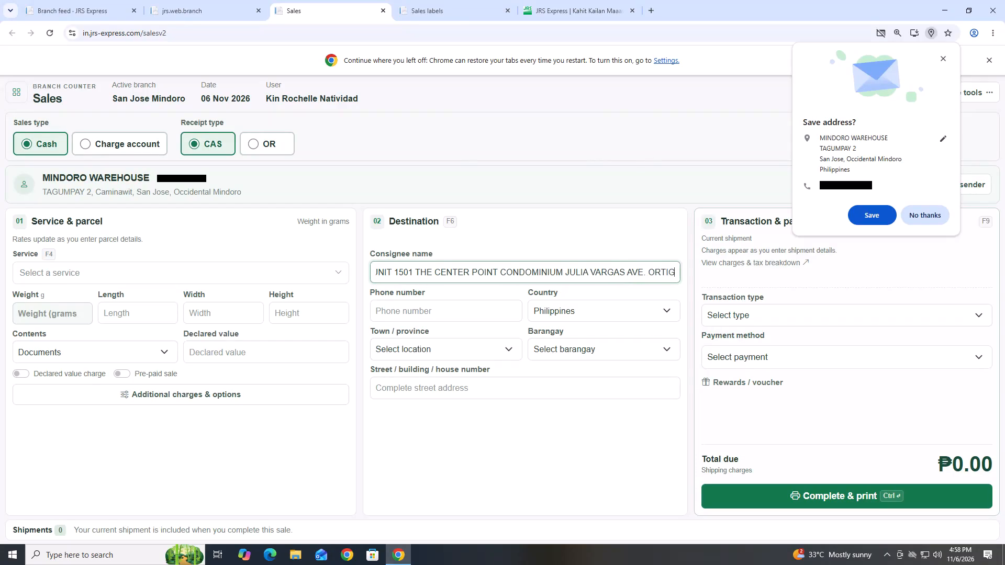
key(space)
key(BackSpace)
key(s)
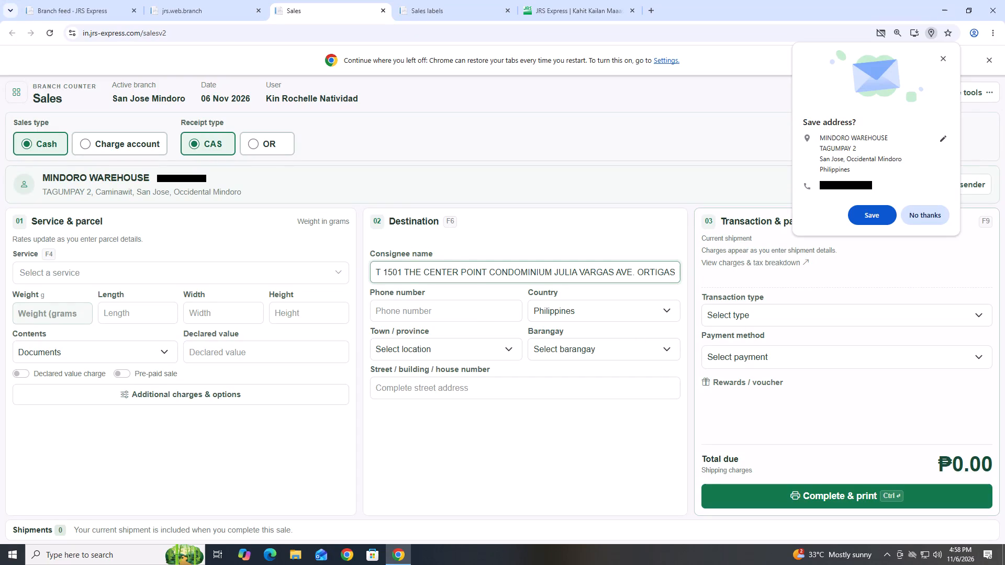
Copy the whole address text from the consignee name into the destination's street, building and house number field.
drag(409, 267, 240, 280)
click(417, 287)
drag(405, 272, 337, 270)
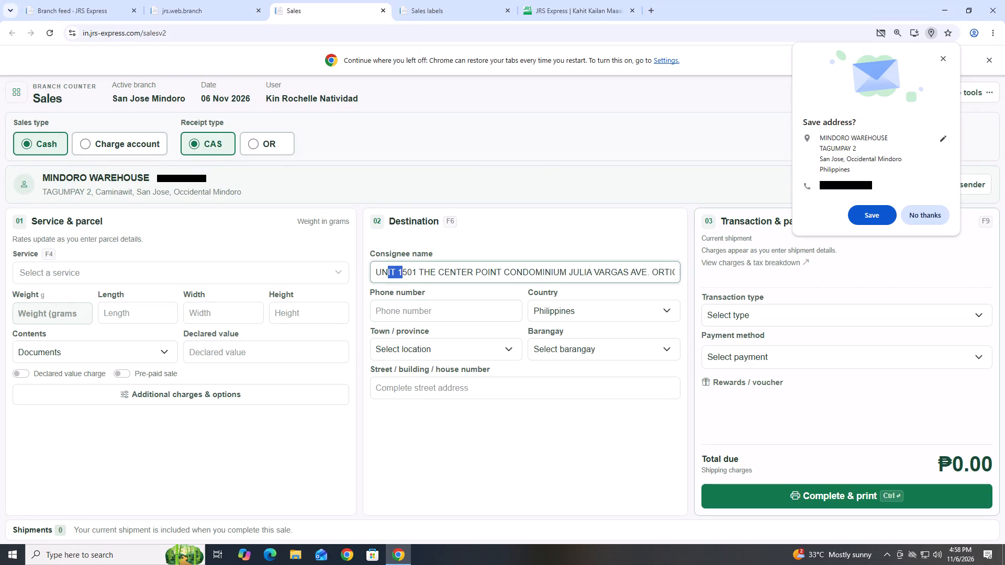
drag(337, 270, 333, 268)
click(385, 274)
drag(378, 272, 739, 288)
right_click(631, 276)
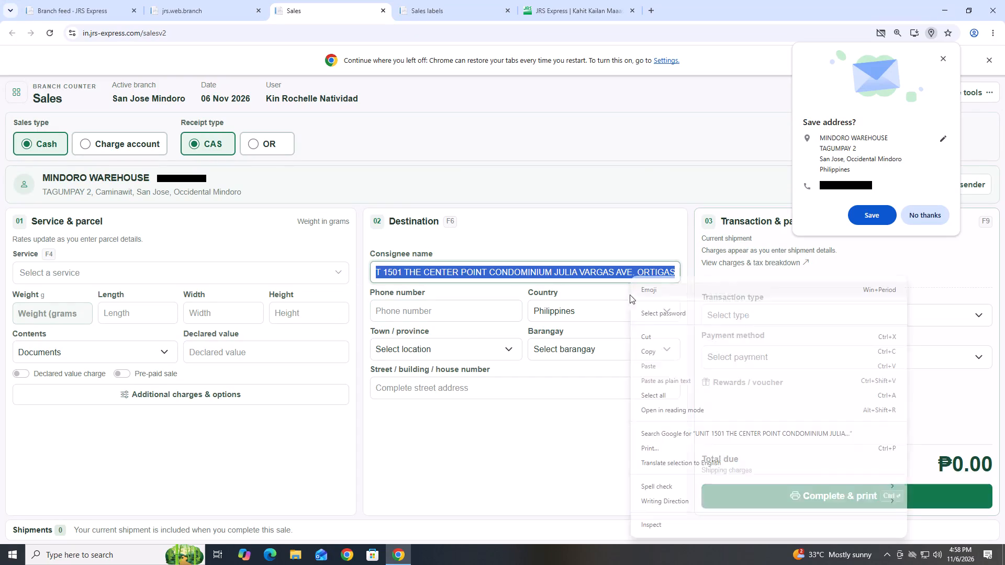
click(649, 346)
click(449, 391)
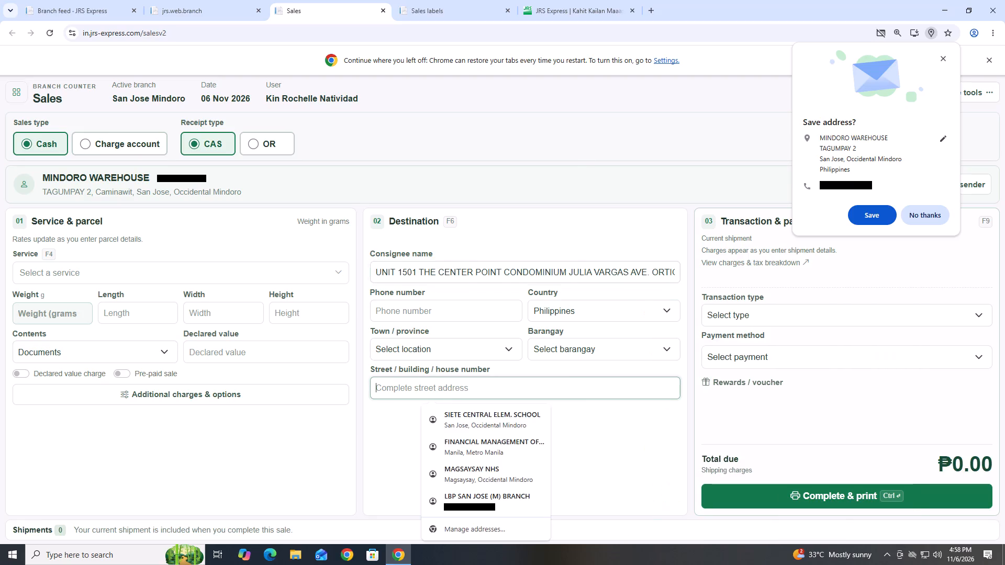
right_click(448, 384)
click(475, 269)
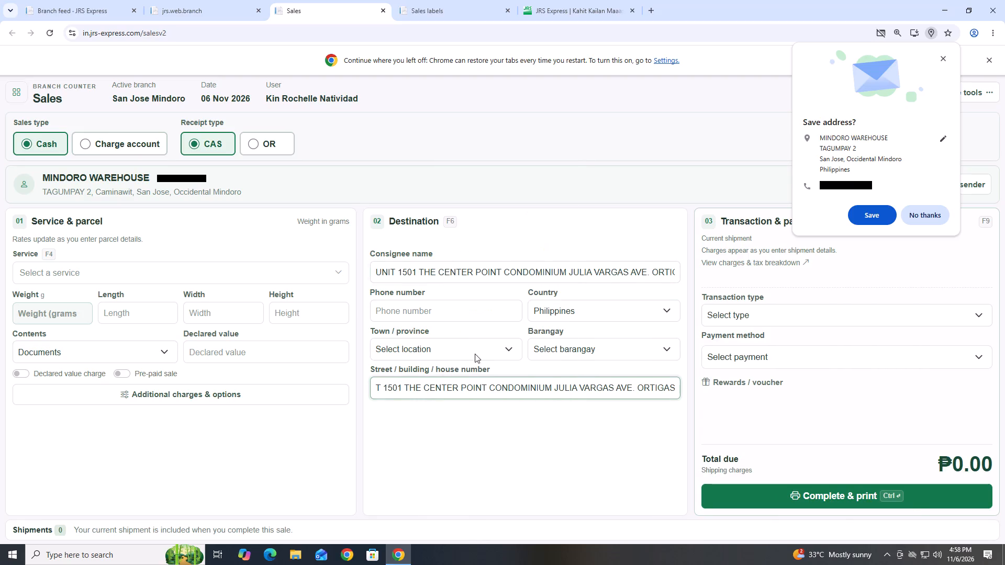
Replace the address text in the consignee name with TOP ARMADA CEMENT CORP.
drag(376, 271, 691, 280)
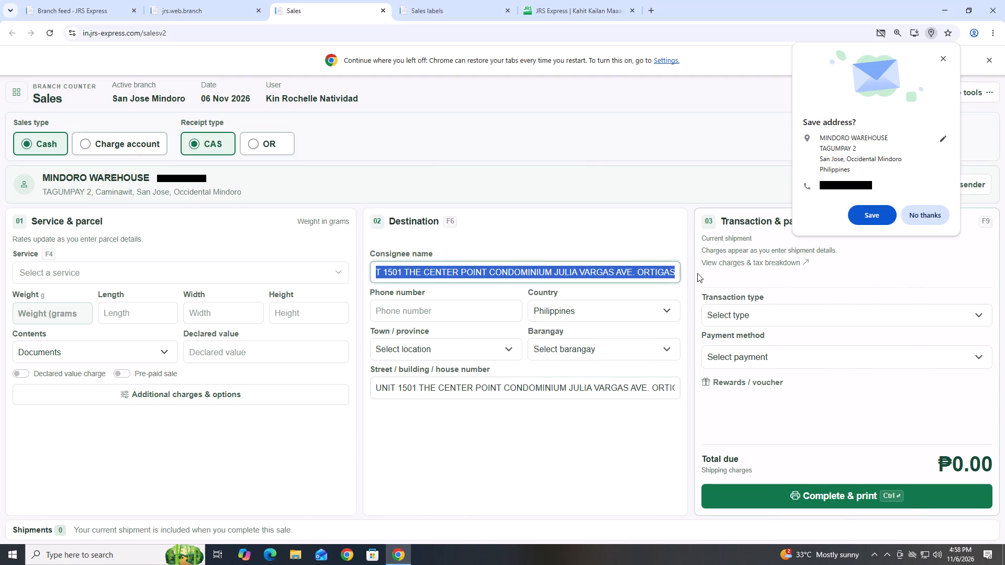
key(BackSpace)
key(BackSpace)
key(BackSpace)
key(BackSpace)
key(BackSpace)
text(TOP ARMADA CEMENT)
key(space)
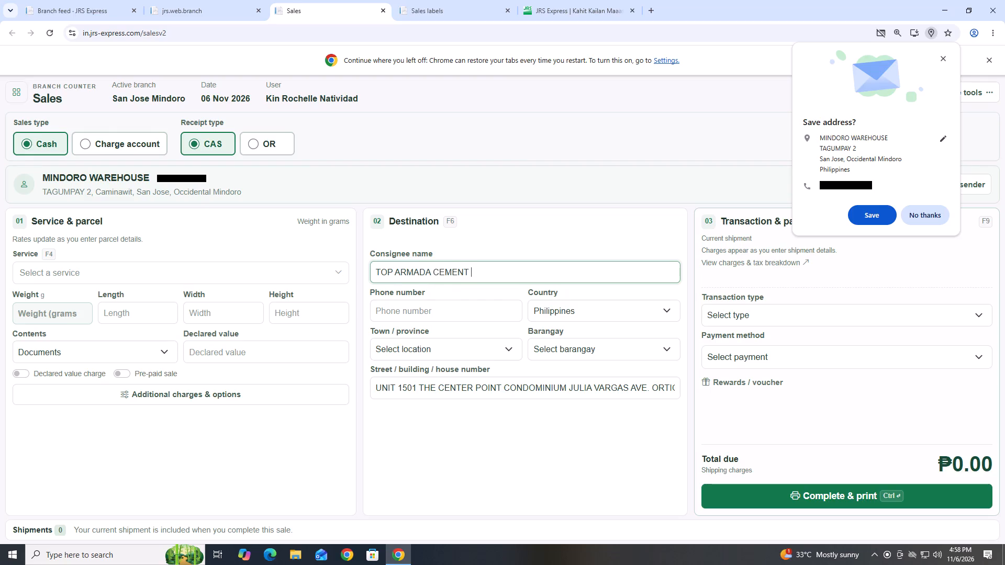
text(CORP.)
Set the destination's town and province to Pasig City, Metro Manila.
click(426, 340)
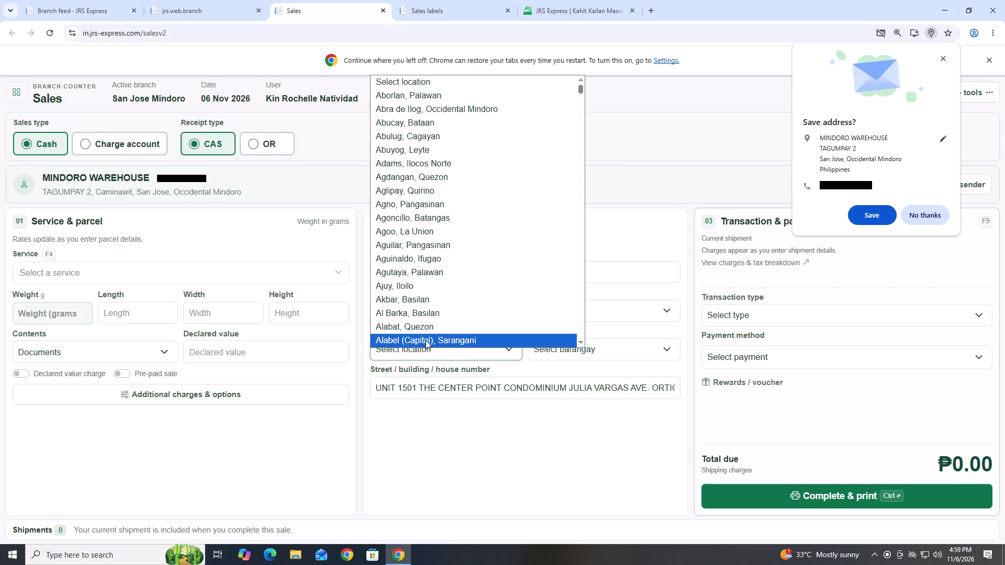
text(PASIG)
key(Tab)
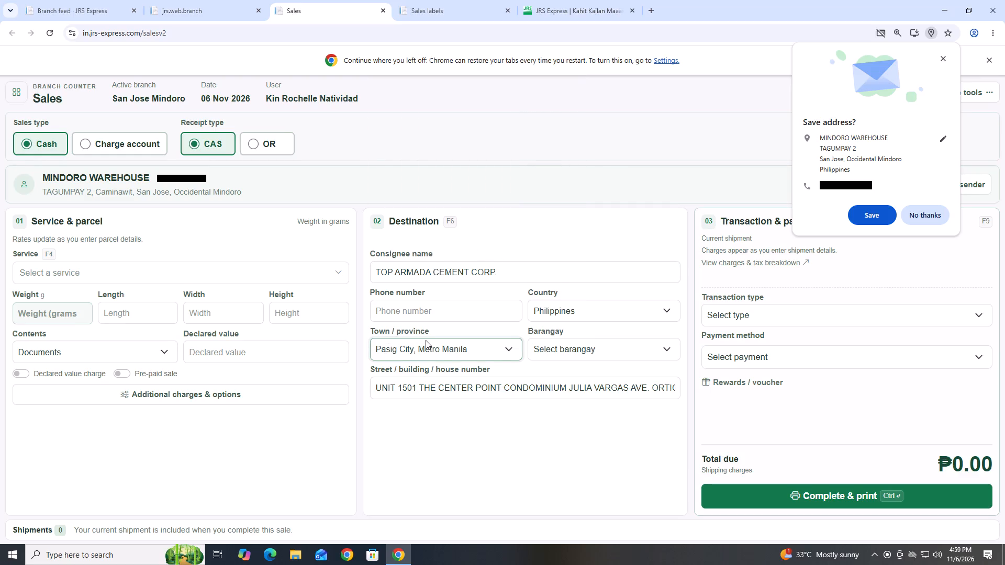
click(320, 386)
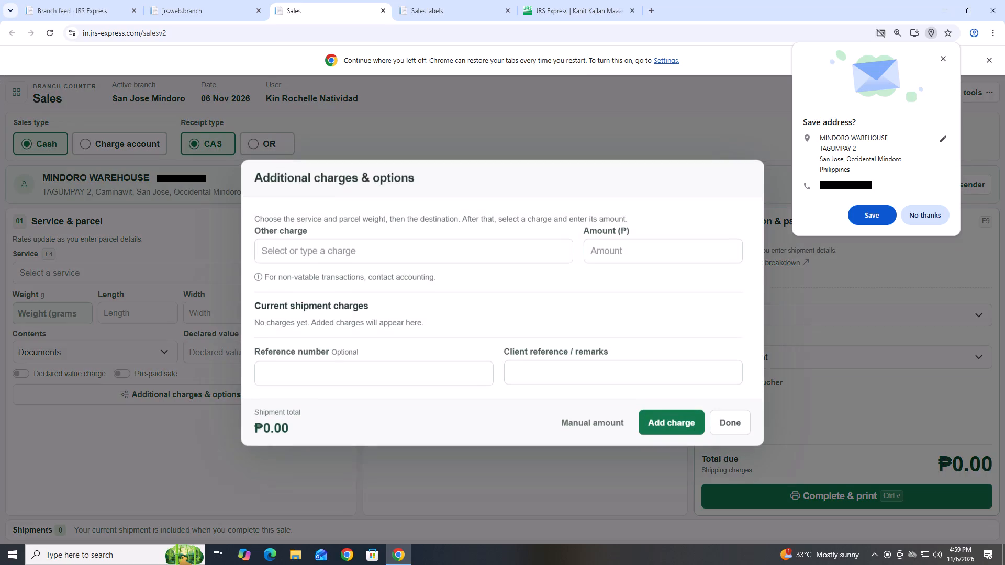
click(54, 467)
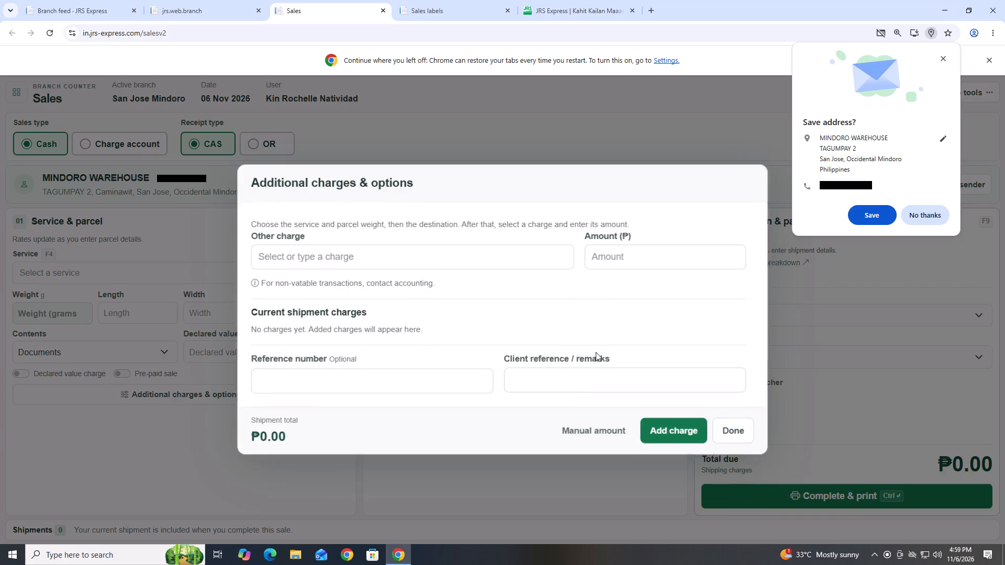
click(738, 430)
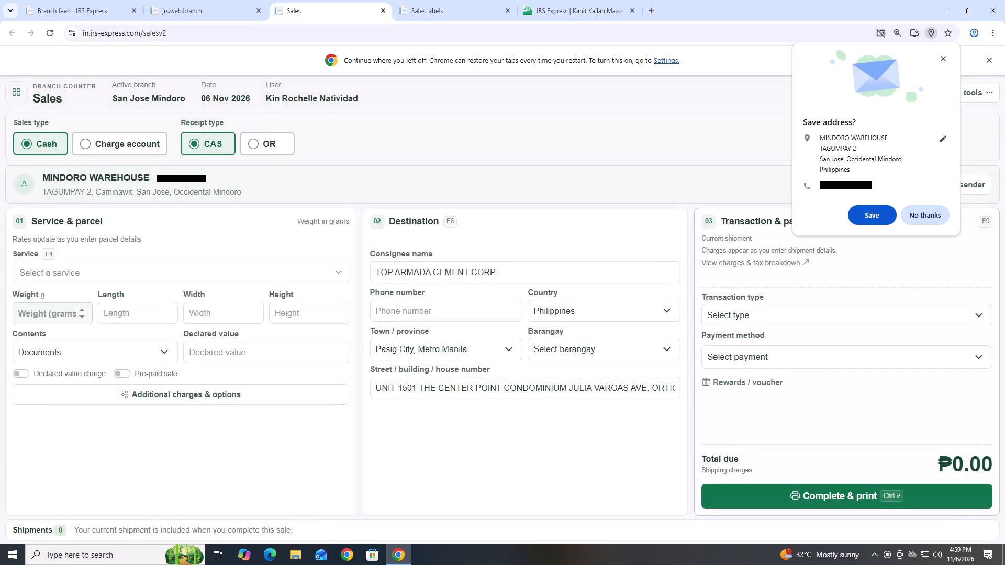
Choose 1 Pounder as the shipment's service.
click(89, 274)
click(87, 351)
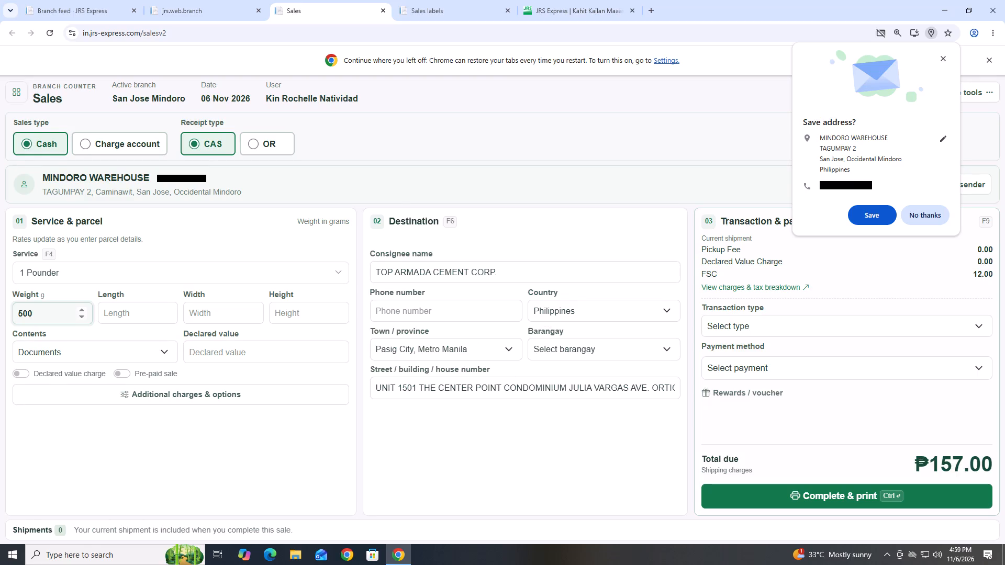
Add the FSC Air charge to the shipment's additional charges and return to the sale.
scroll(561, 346, down, 10)
scroll(610, 348, down, 6)
click(227, 391)
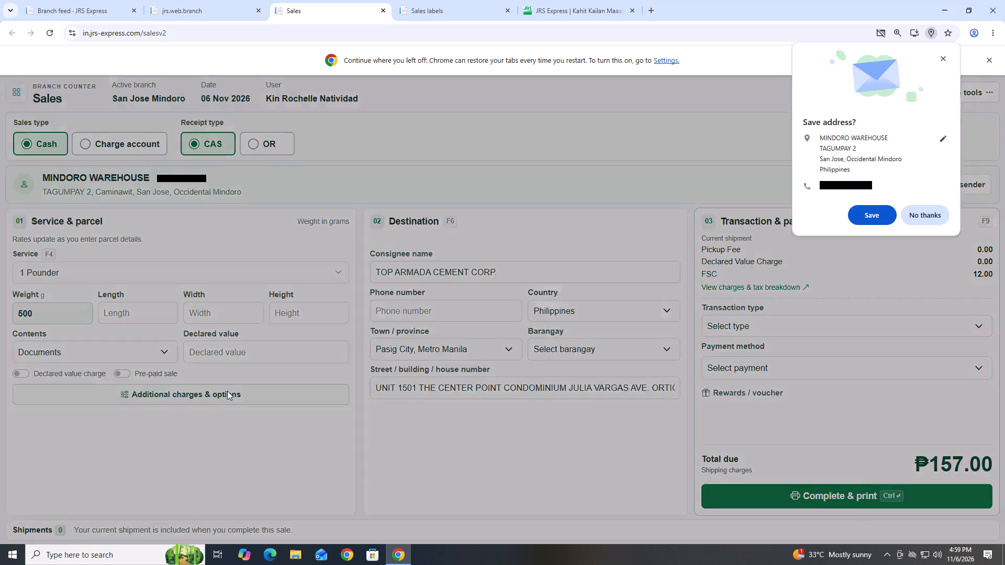
click(335, 191)
scroll(337, 261, down, 7)
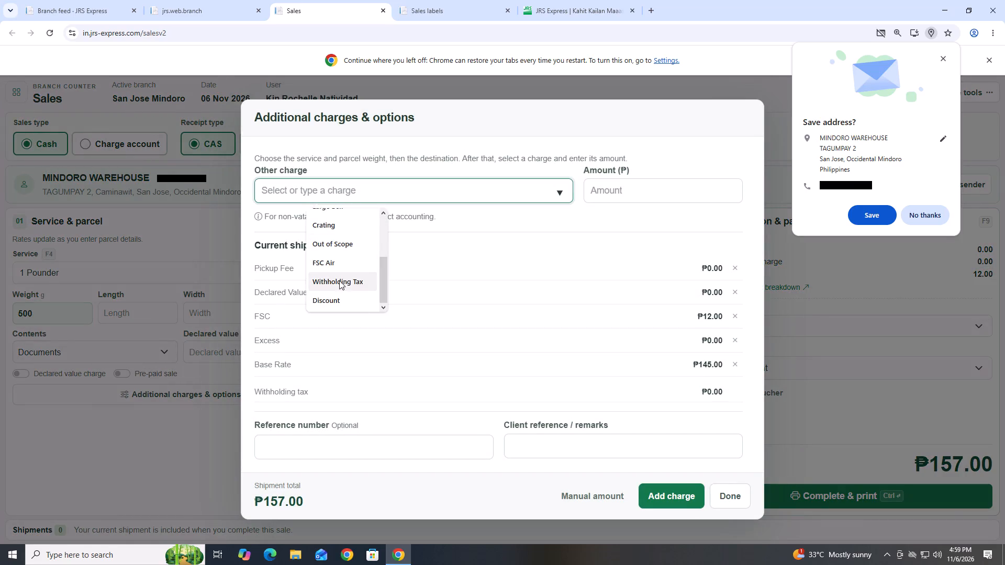
scroll(339, 267, down, 6)
click(341, 270)
click(674, 492)
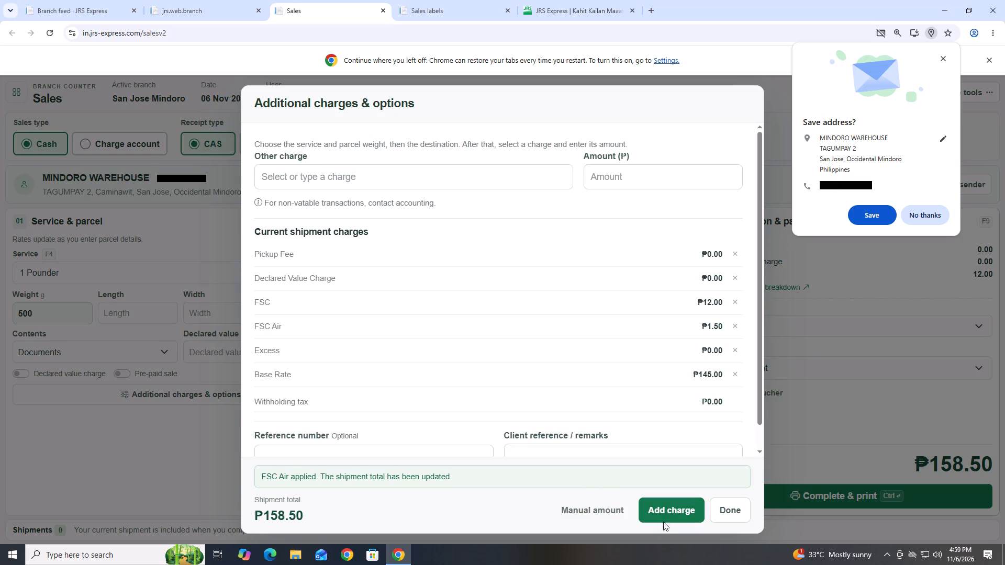
click(667, 510)
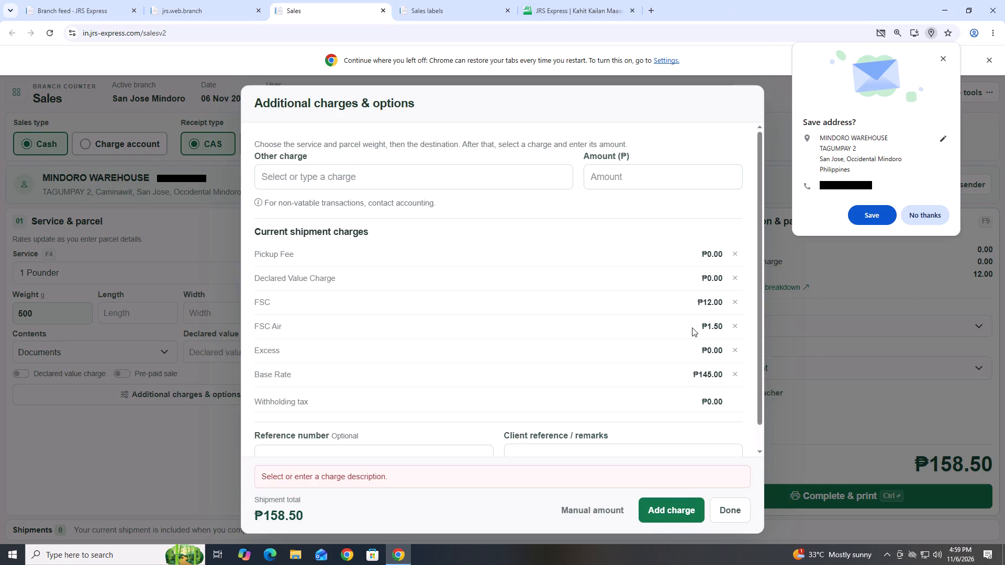
click(723, 507)
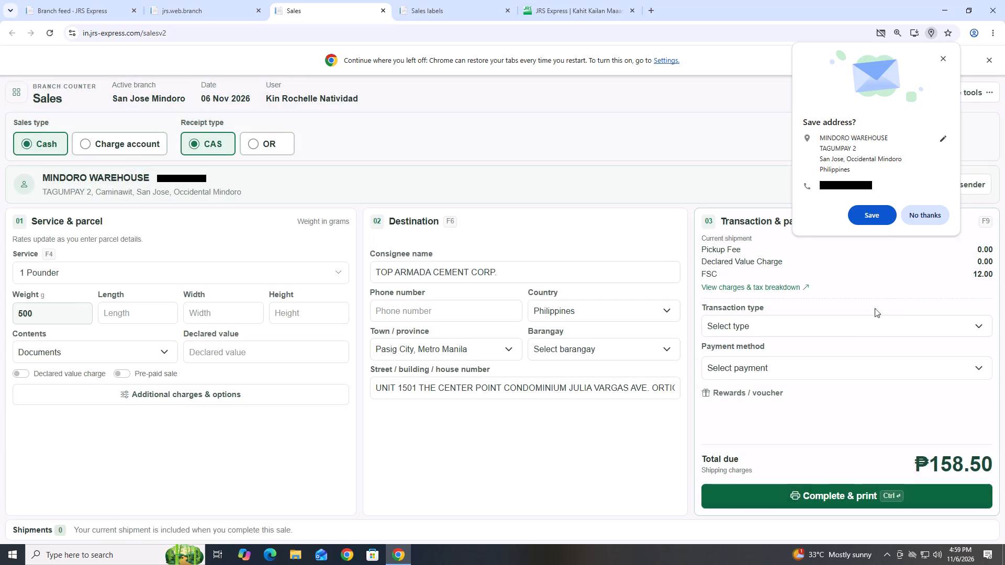
Set the transaction type to Walk in and choose the payment method for the sale.
click(774, 323)
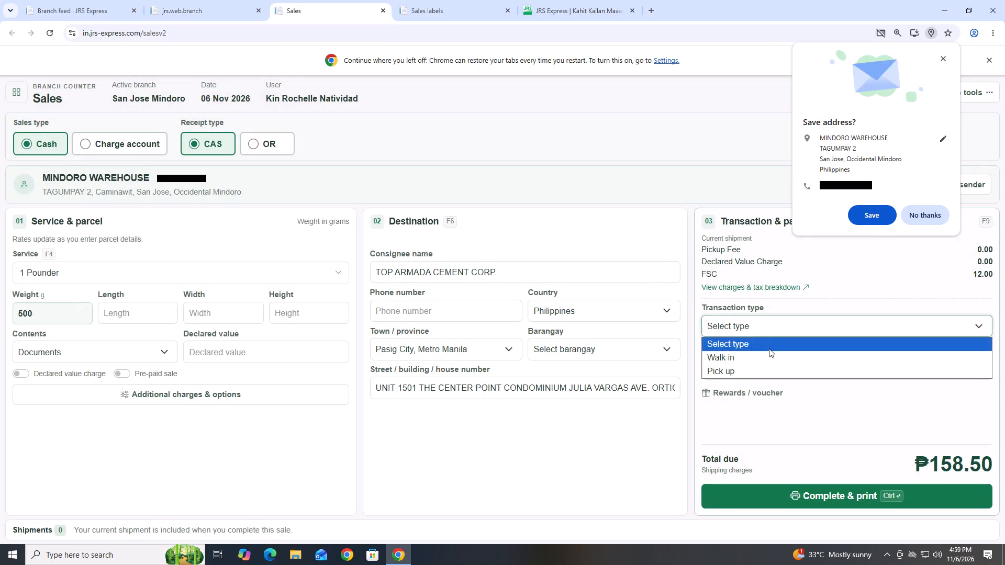
click(768, 354)
click(761, 368)
click(758, 401)
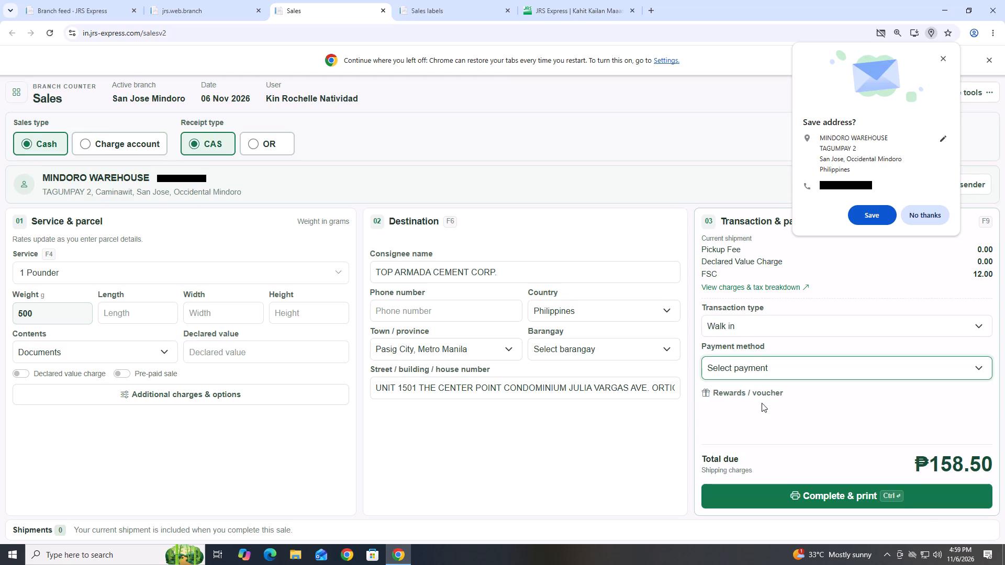
Complete the sale and print all pages of its labels on the Xprinter XP-410B, one copy.
click(926, 497)
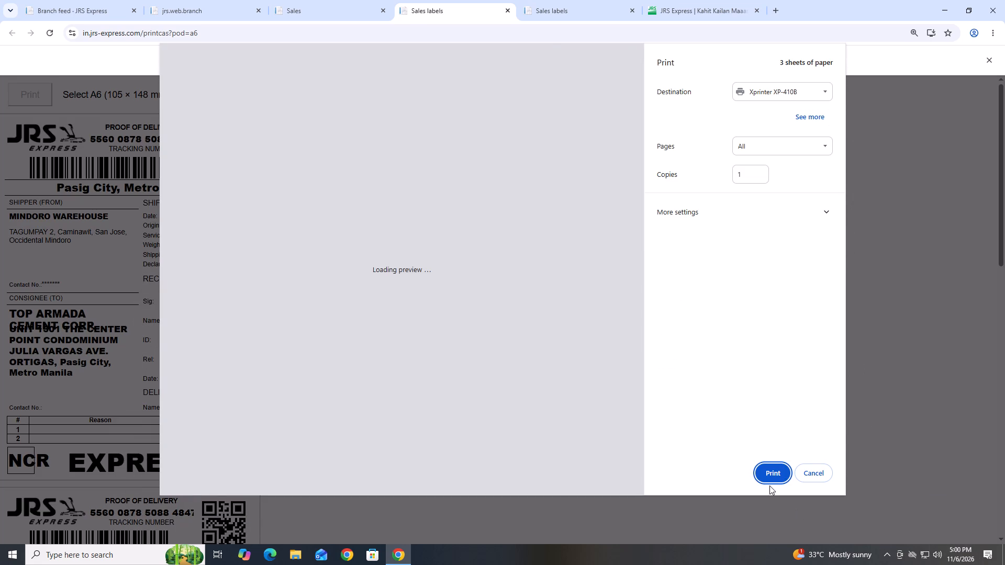
click(768, 468)
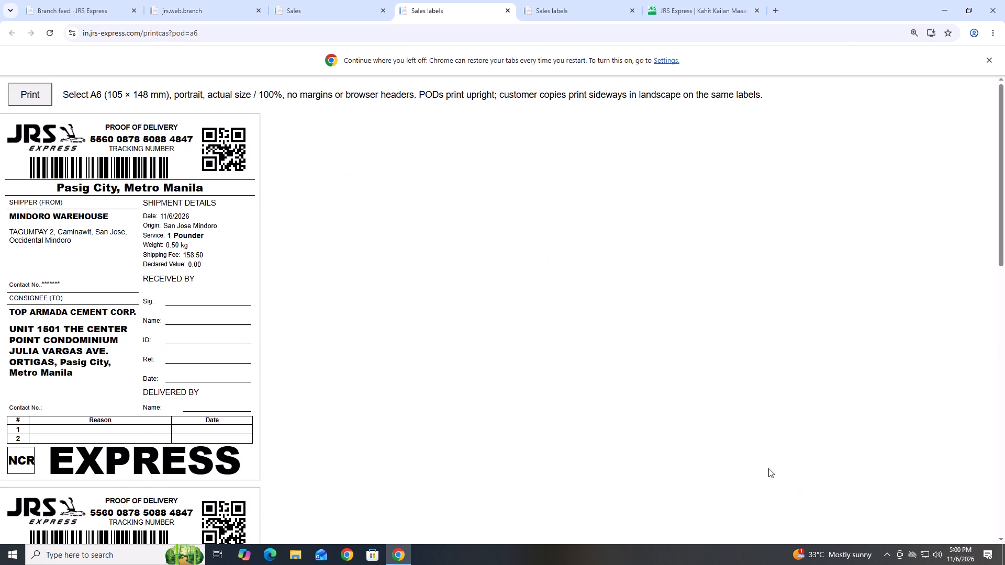
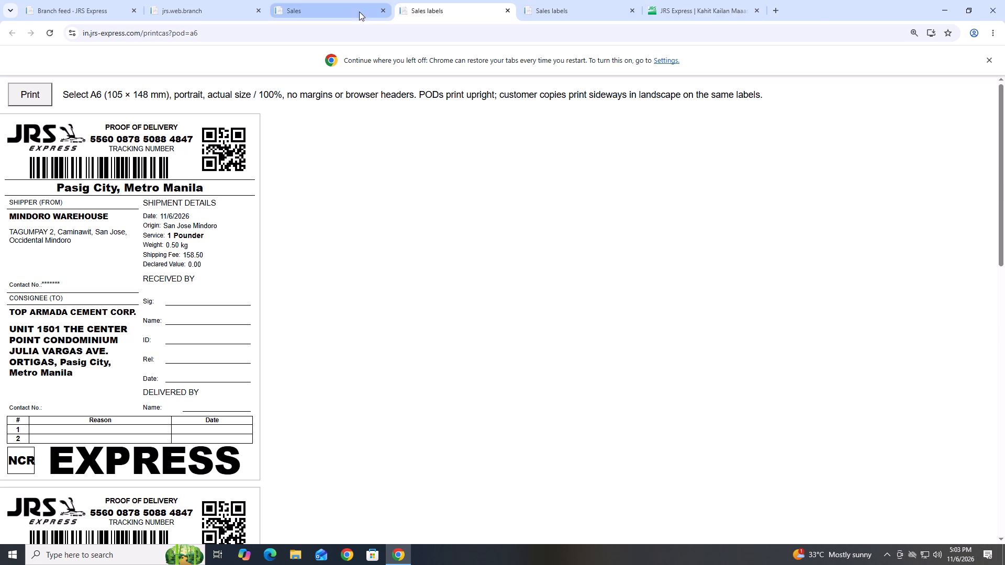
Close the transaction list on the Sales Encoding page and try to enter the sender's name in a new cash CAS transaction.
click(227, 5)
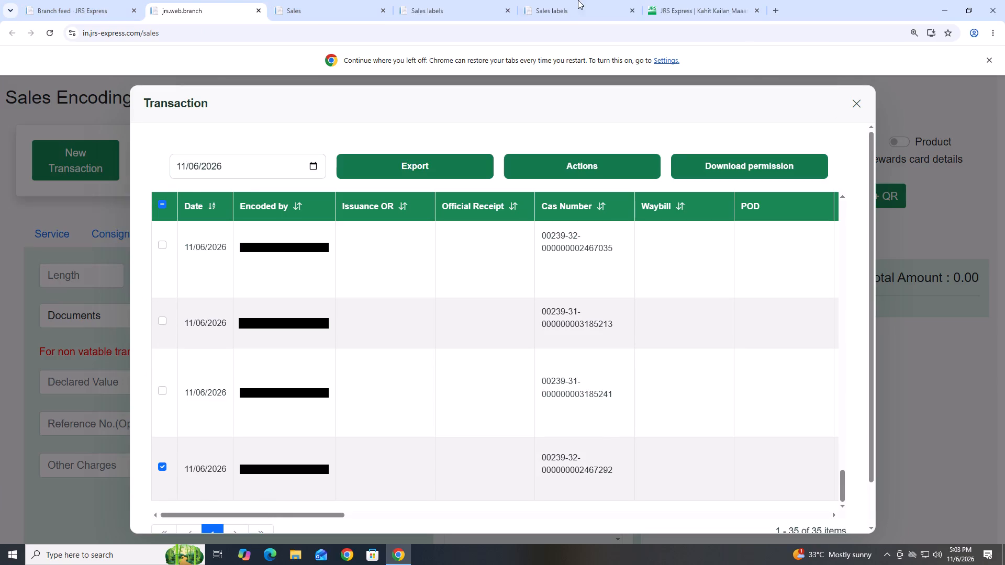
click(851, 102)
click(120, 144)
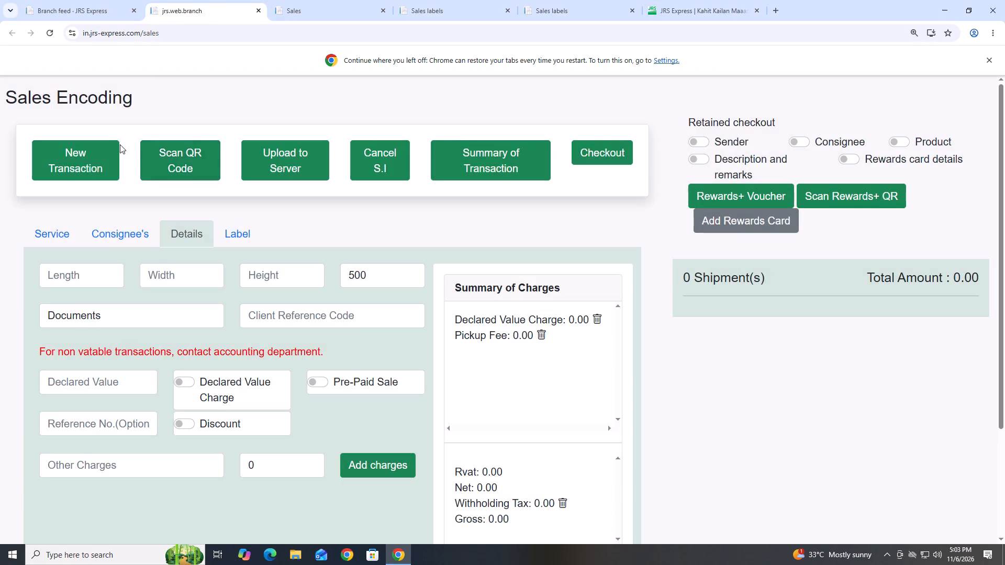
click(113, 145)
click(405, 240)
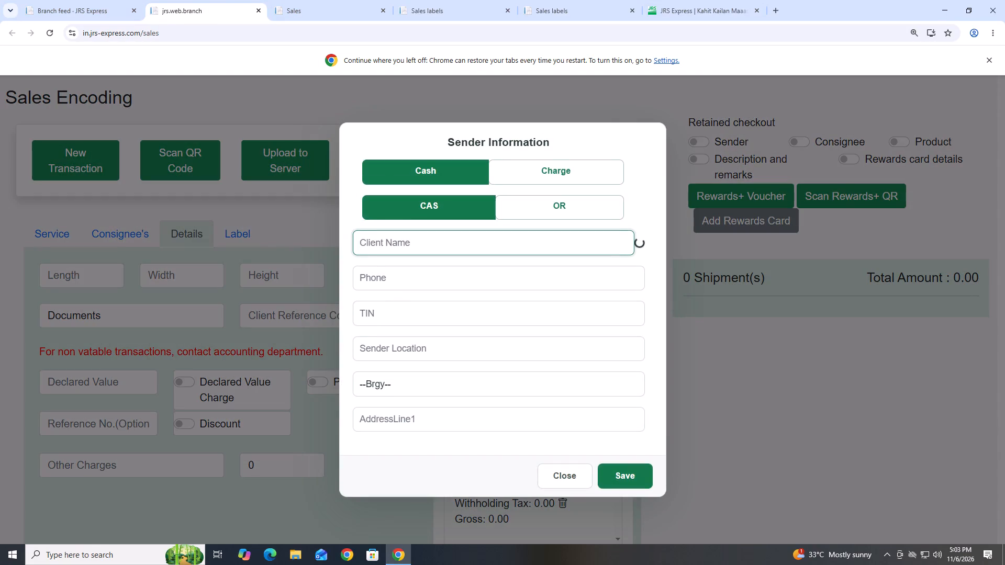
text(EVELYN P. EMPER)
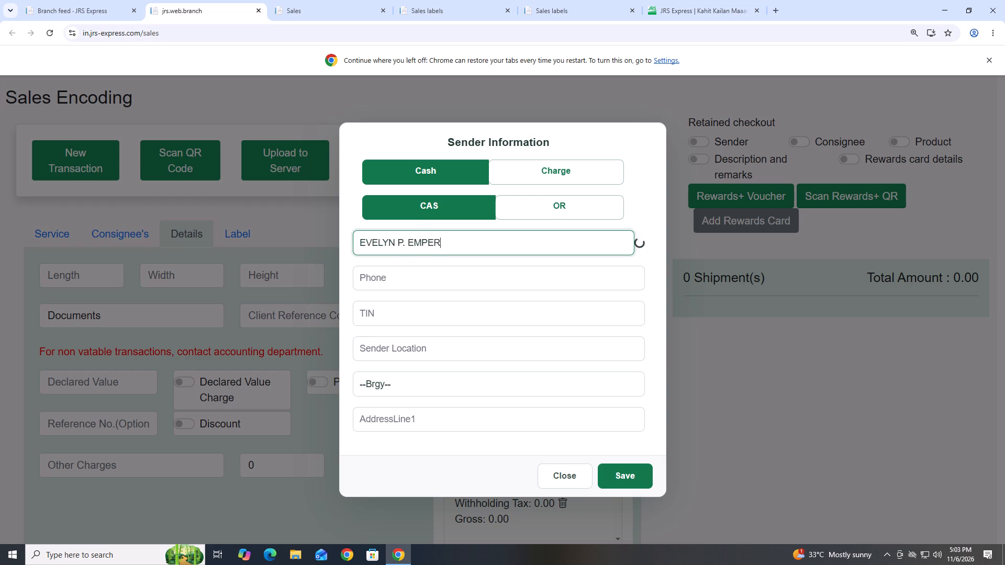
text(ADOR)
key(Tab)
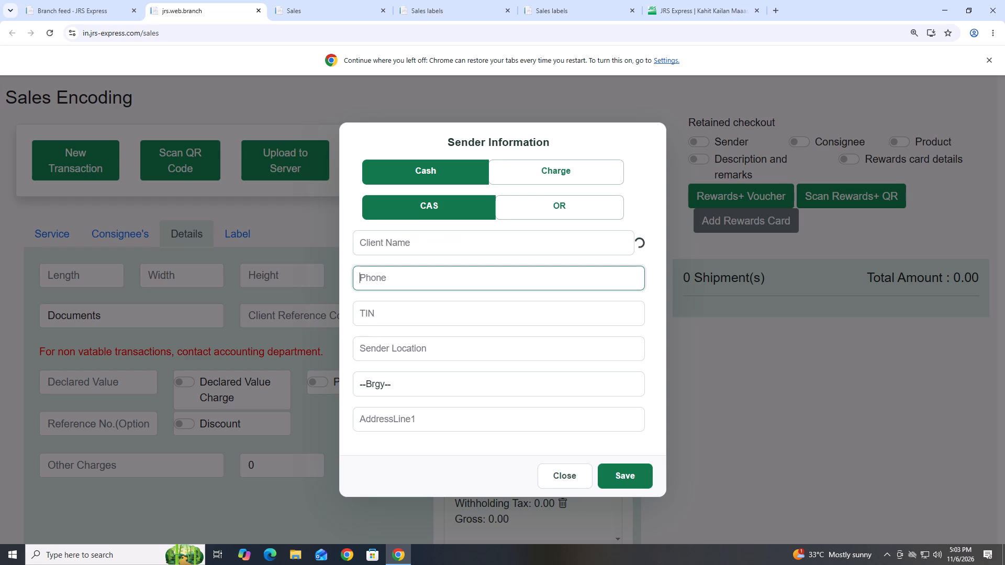
Return to the branch counter Sales page and select the existing walk-in client at BUREAU OF PLANT INDUSTRY, San Jose, as sender.
click(434, 0)
click(301, 1)
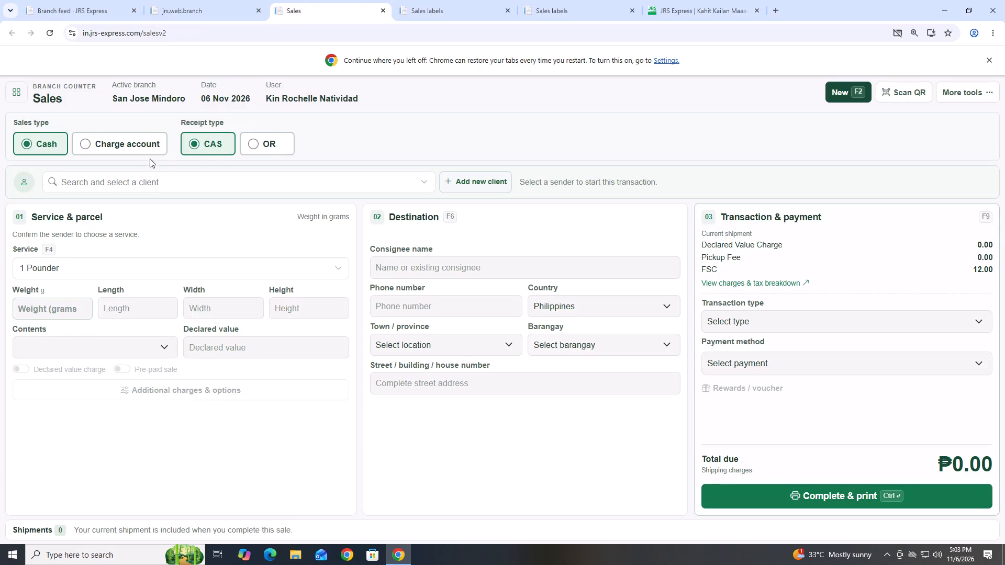
click(153, 180)
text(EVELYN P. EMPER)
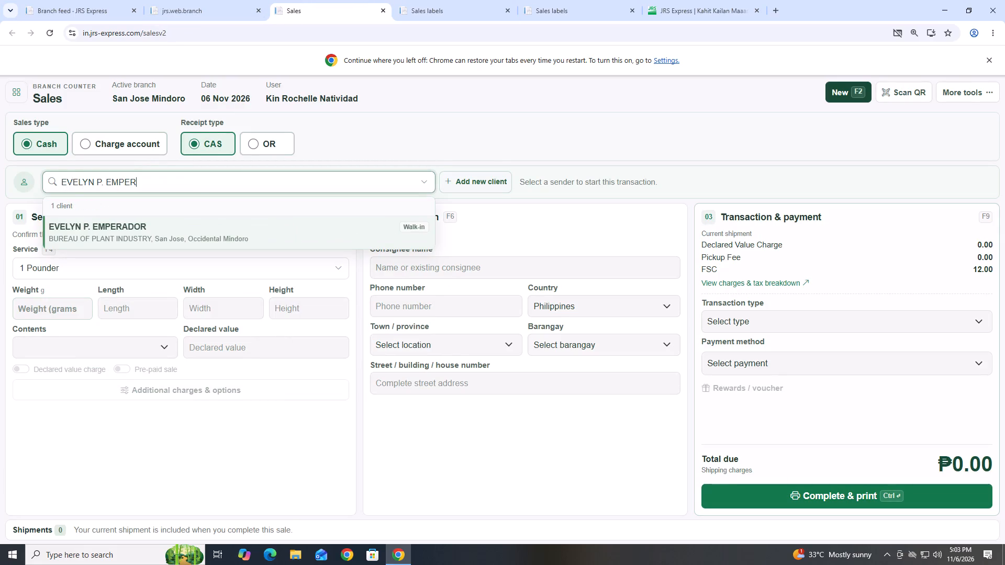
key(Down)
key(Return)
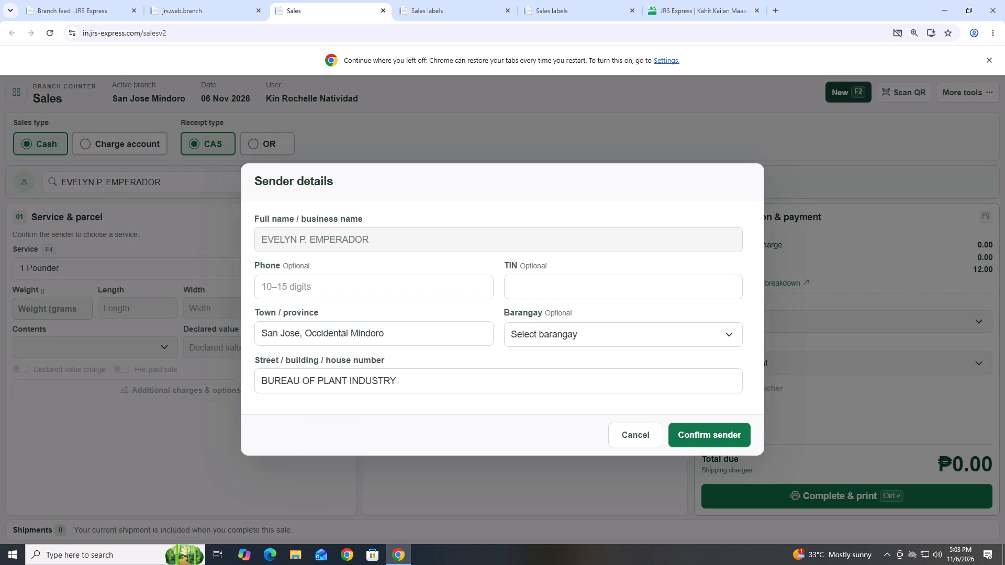
Insert "NATIONAL SEED QUALITY CONTROL SERVIC" before BUREAU OF PLANT INDUSTRY in the sender's street address.
click(265, 388)
click(258, 380)
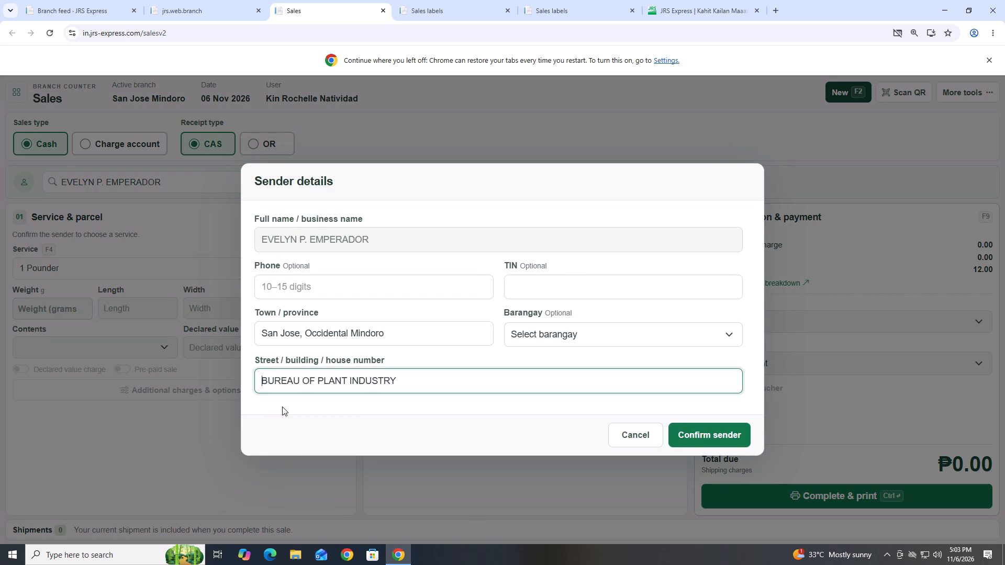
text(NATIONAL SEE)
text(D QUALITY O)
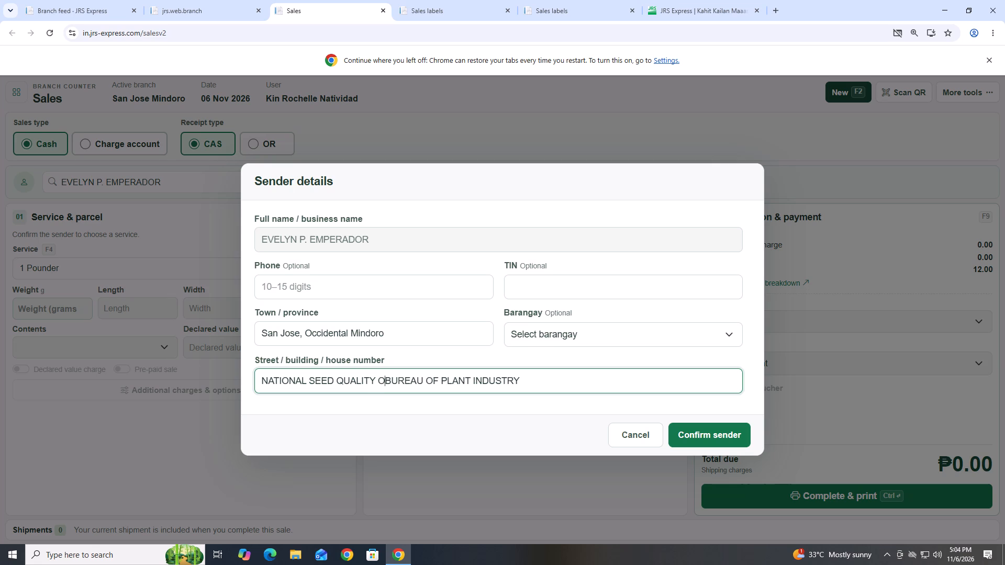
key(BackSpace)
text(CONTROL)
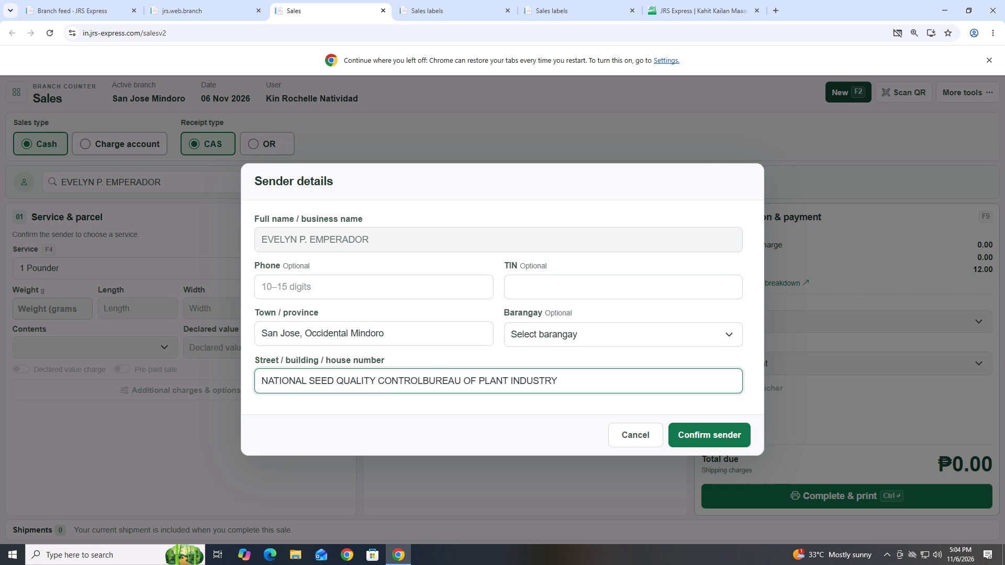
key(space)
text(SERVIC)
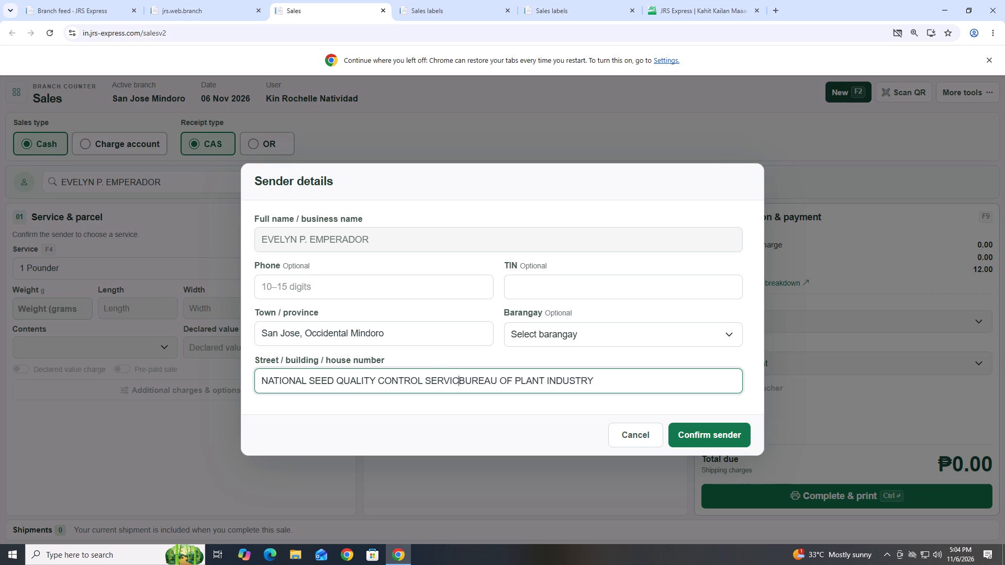
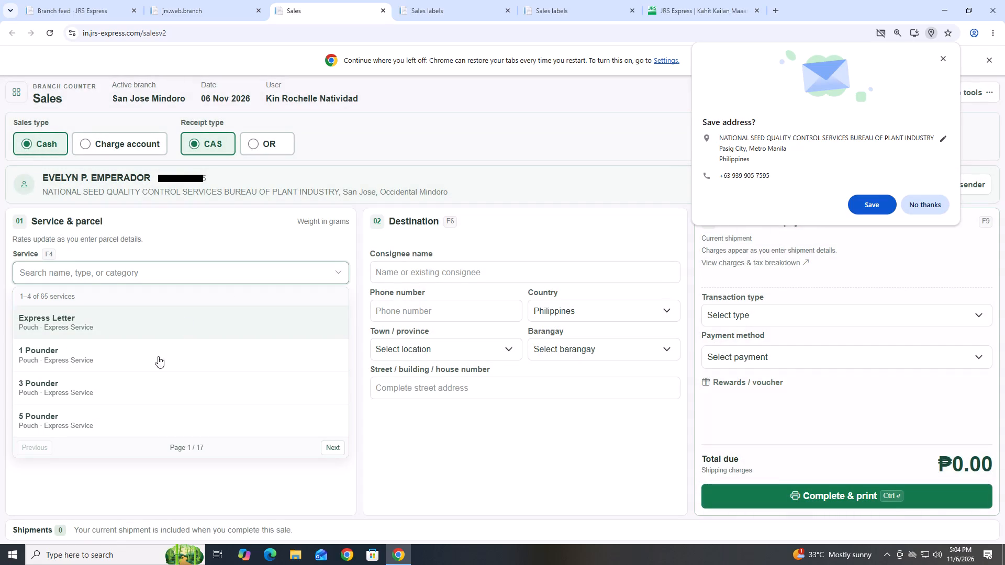
Choose the 5 Pounder service for the parcel and set its contents to Documents.
click(153, 412)
click(139, 346)
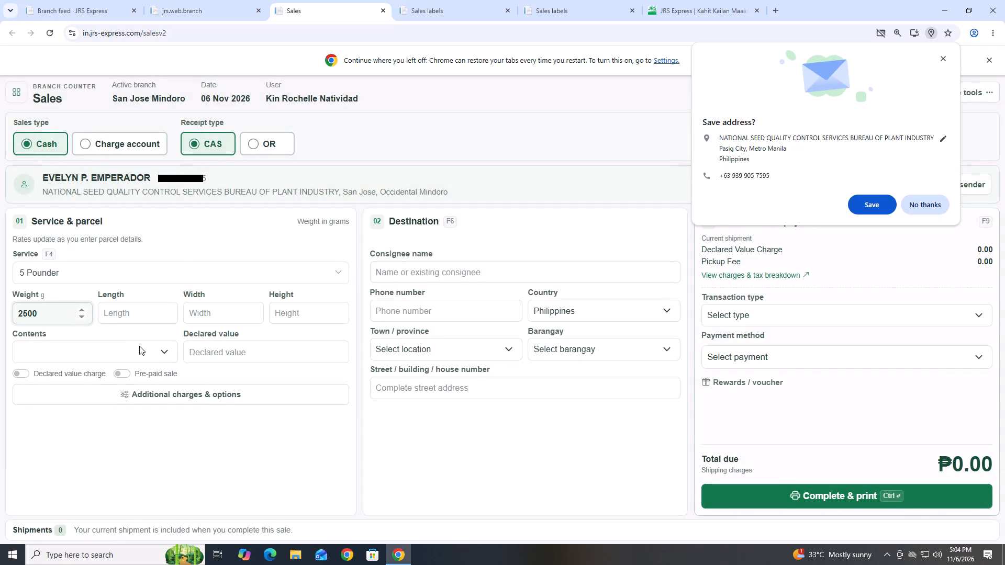
click(124, 213)
Enter the consignee's name and set the destination to Manila, Metro Manila, barangay Malate.
click(499, 275)
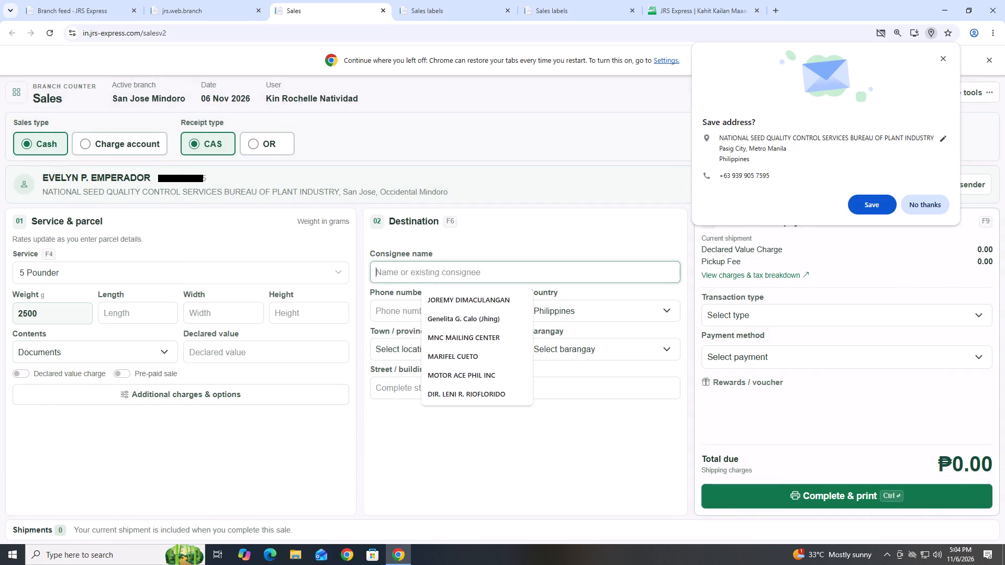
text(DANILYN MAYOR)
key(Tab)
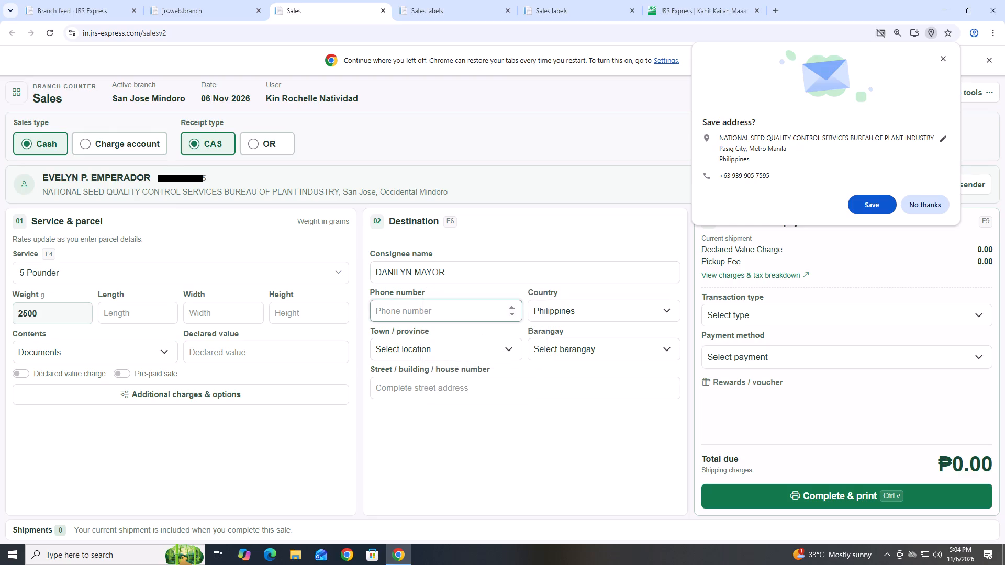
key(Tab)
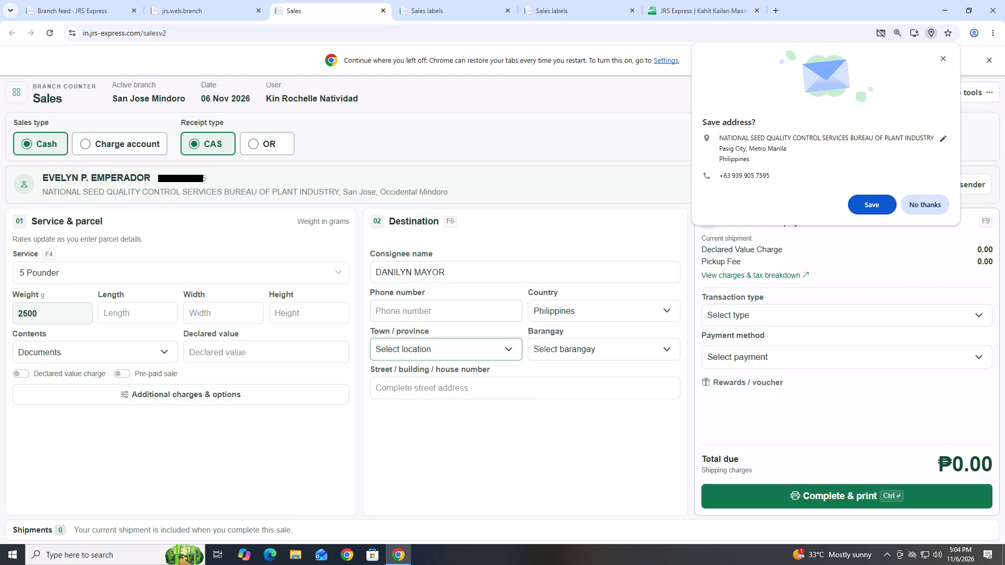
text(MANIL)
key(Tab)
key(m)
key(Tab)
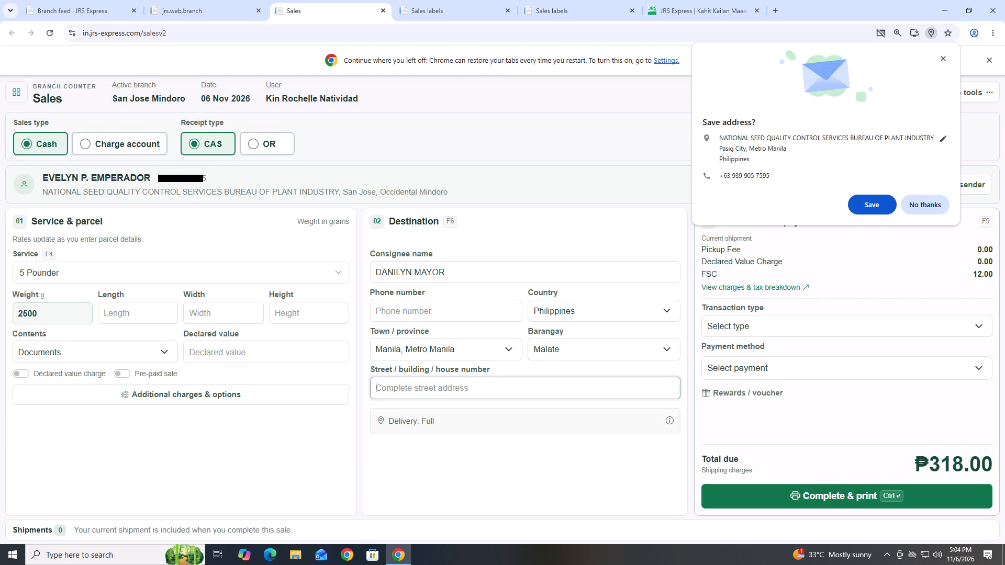
Enter the consignee's street address as NATIONAL SEED QUALITY CONTROL SERVICES BUREAU OF PLANT INDUSTRY followed by its street number and street name.
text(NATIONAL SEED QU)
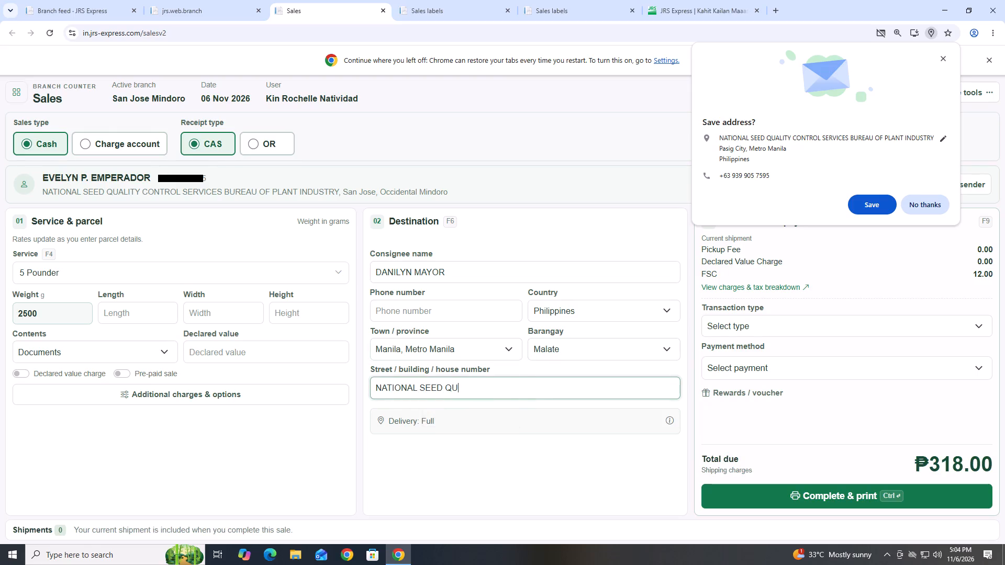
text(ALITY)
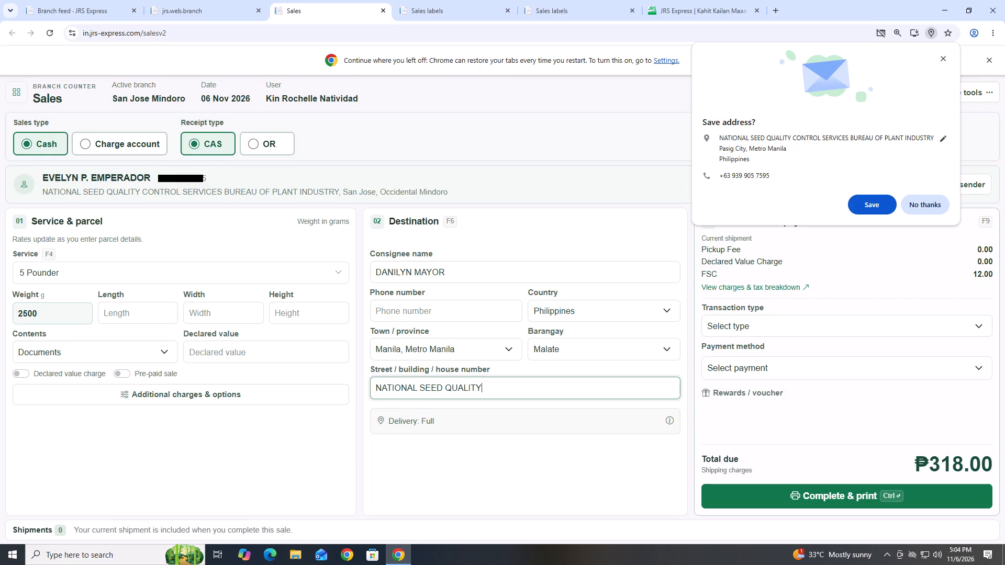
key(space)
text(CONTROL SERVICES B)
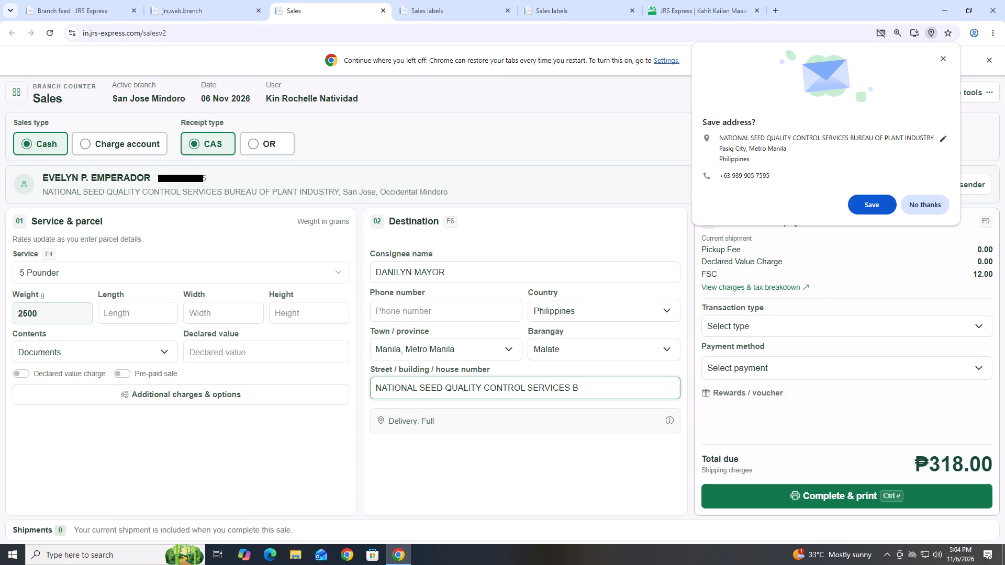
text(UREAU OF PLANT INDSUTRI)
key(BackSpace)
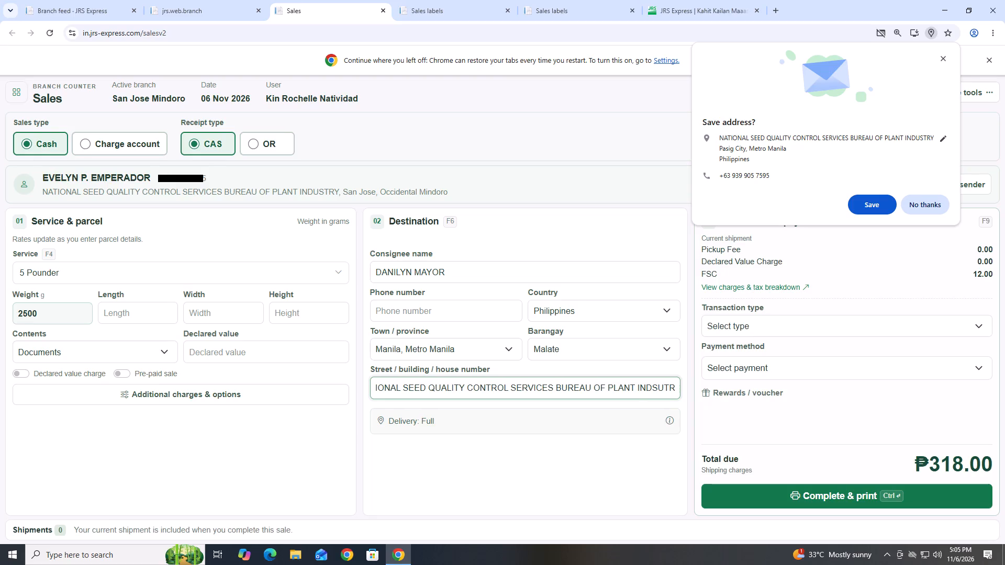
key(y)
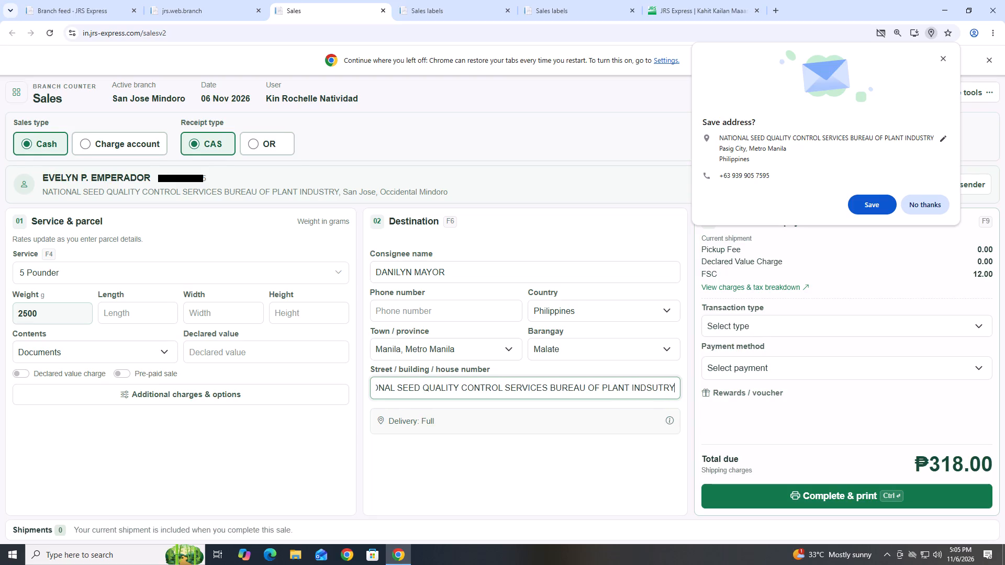
scroll(525, 564, up, 1)
click(657, 390)
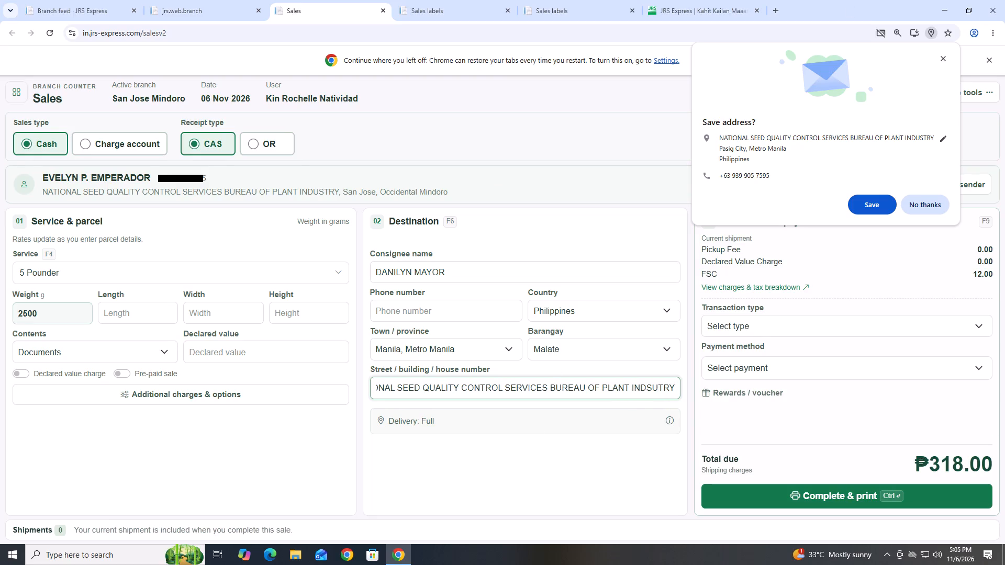
key(BackSpace)
key(BackSpace)
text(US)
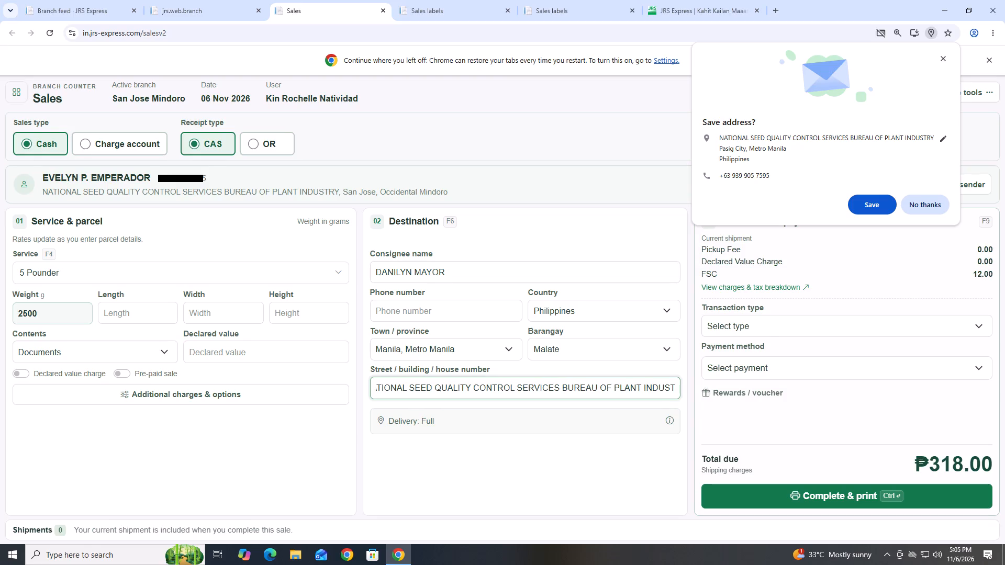
drag(654, 382, 724, 397)
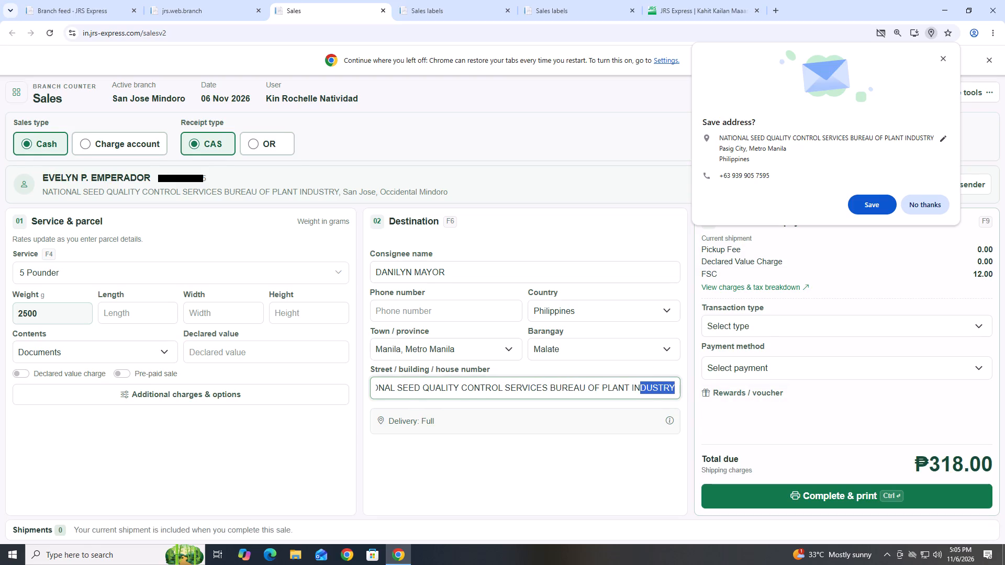
click(675, 386)
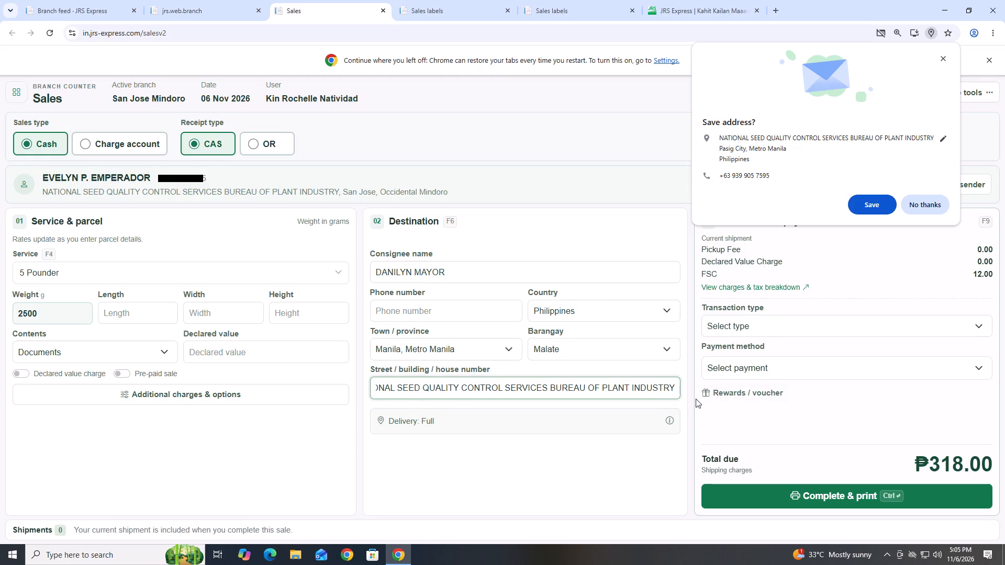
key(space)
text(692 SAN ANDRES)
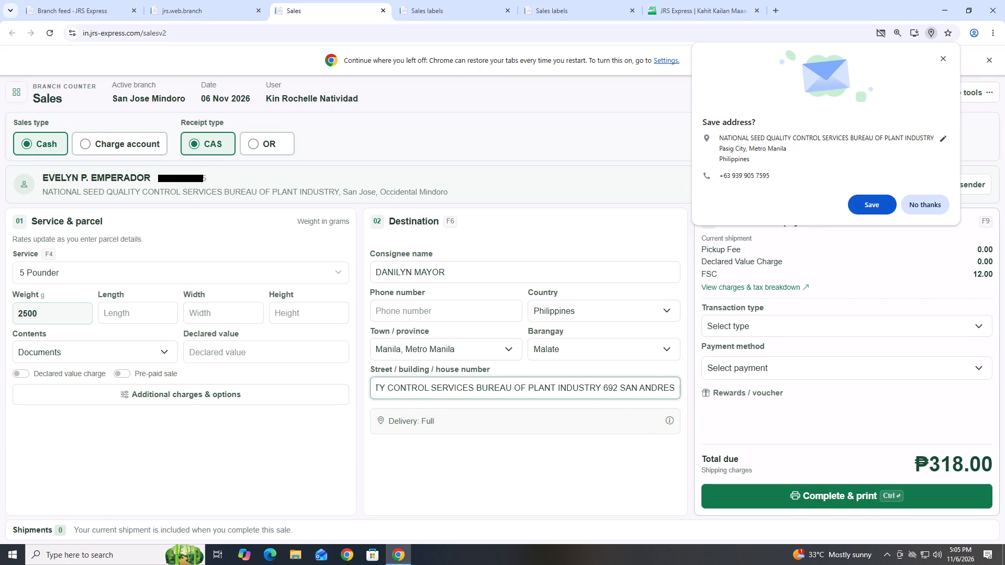
Dismiss the browser's save-address prompt without saving the address.
scroll(490, 397, down, 7)
scroll(638, 400, down, 6)
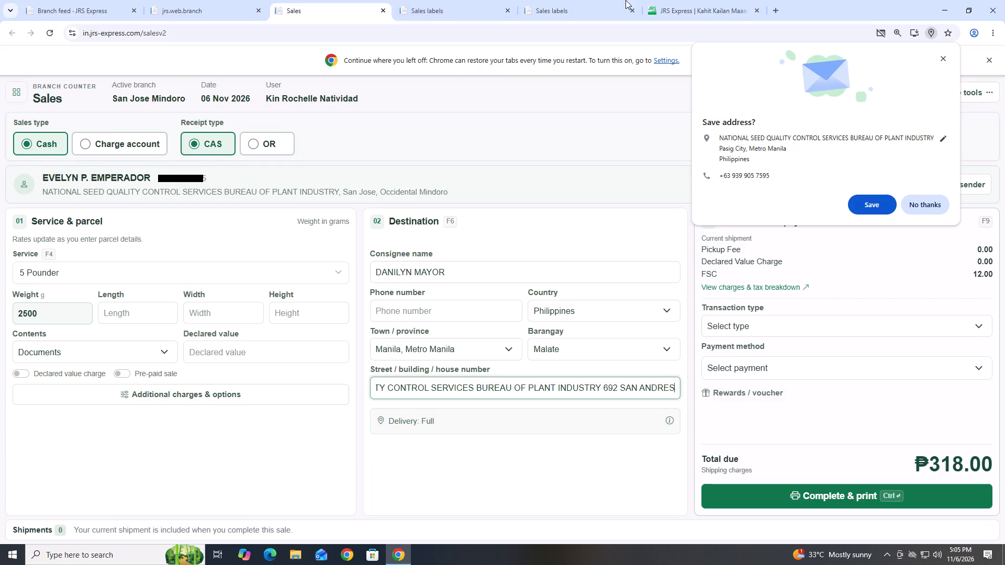
click(943, 56)
Add the FSC Air charge to the shipment's additional charges and return to the sale.
scroll(395, 367, down, 6)
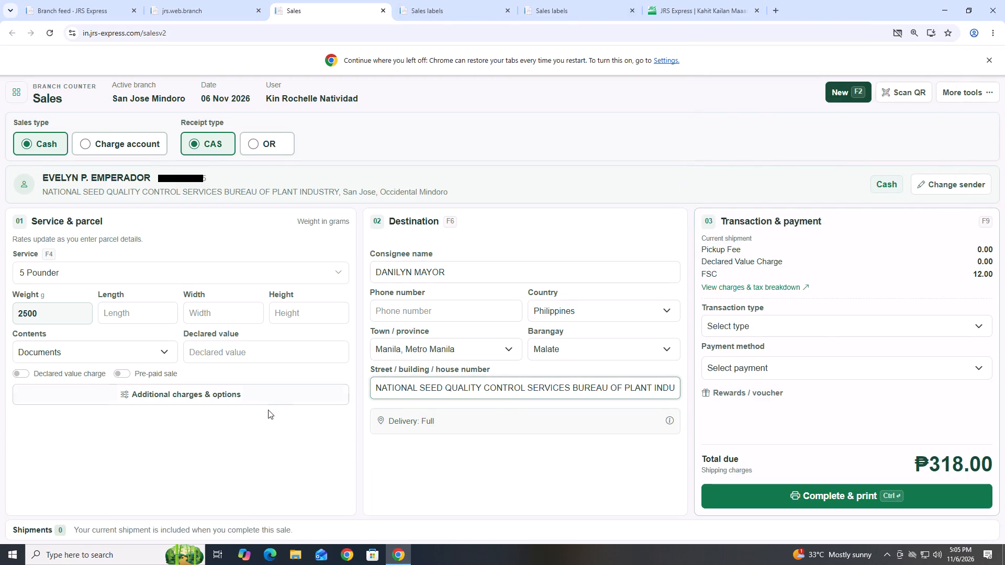
click(269, 395)
scroll(269, 395, down, 1)
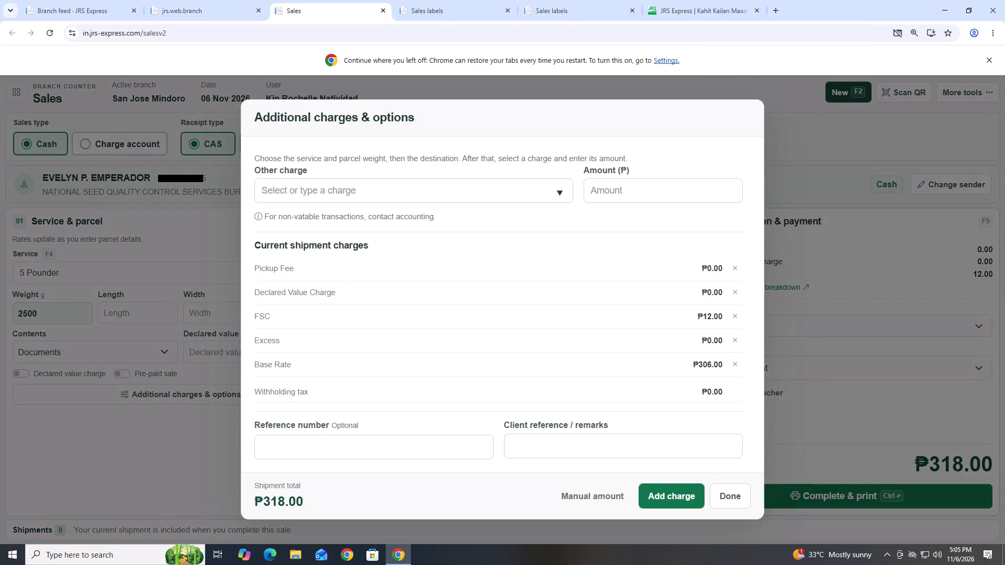
click(414, 193)
scroll(340, 274, down, 6)
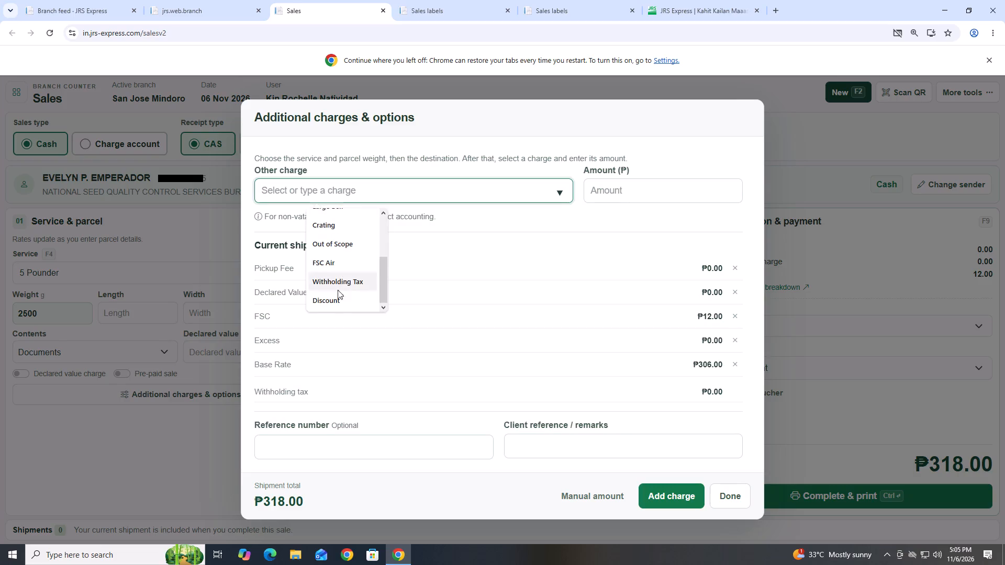
scroll(338, 302, down, 7)
click(341, 264)
scroll(685, 459, down, 6)
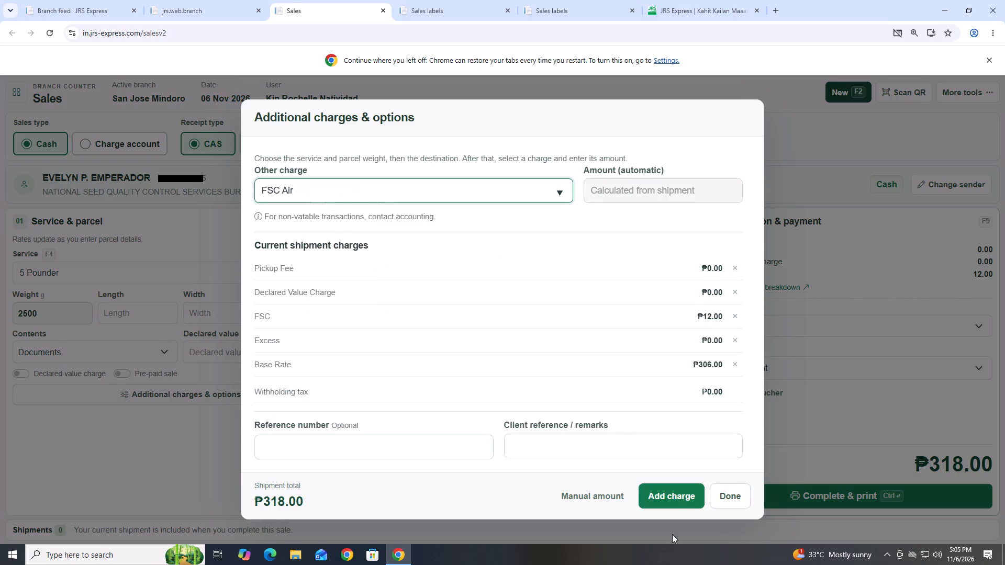
click(679, 496)
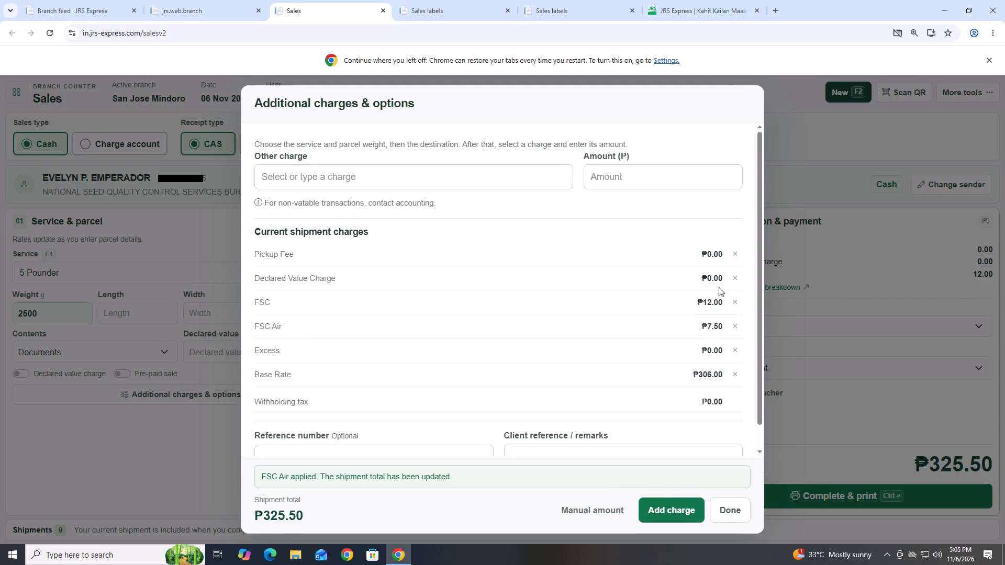
click(730, 515)
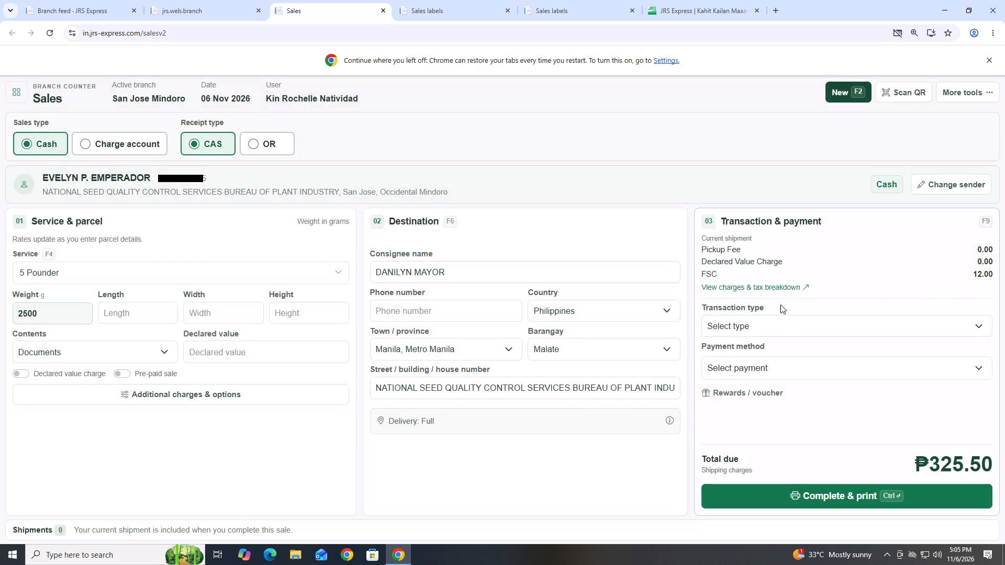
Set the transaction type to Walk in and the payment method to Cash.
click(778, 324)
double_click(768, 359)
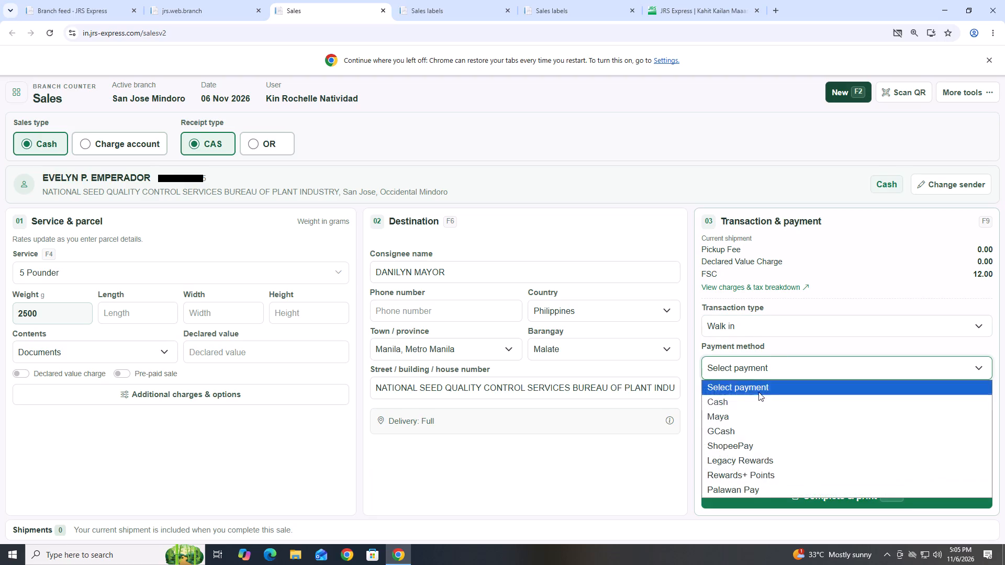
click(756, 402)
scroll(814, 477, down, 7)
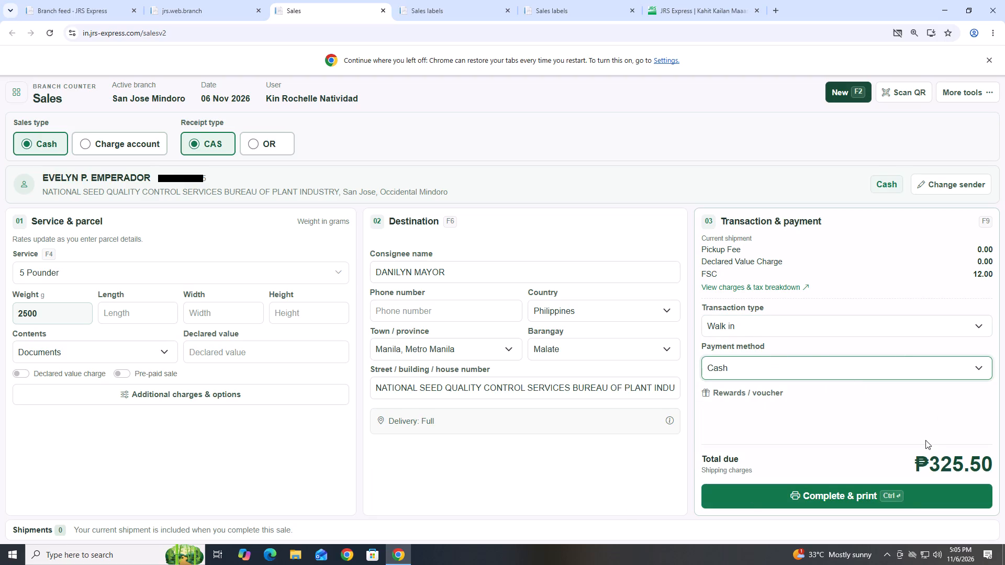
Complete and print the 5 Pounder sale.
scroll(925, 440, up, 2)
click(910, 499)
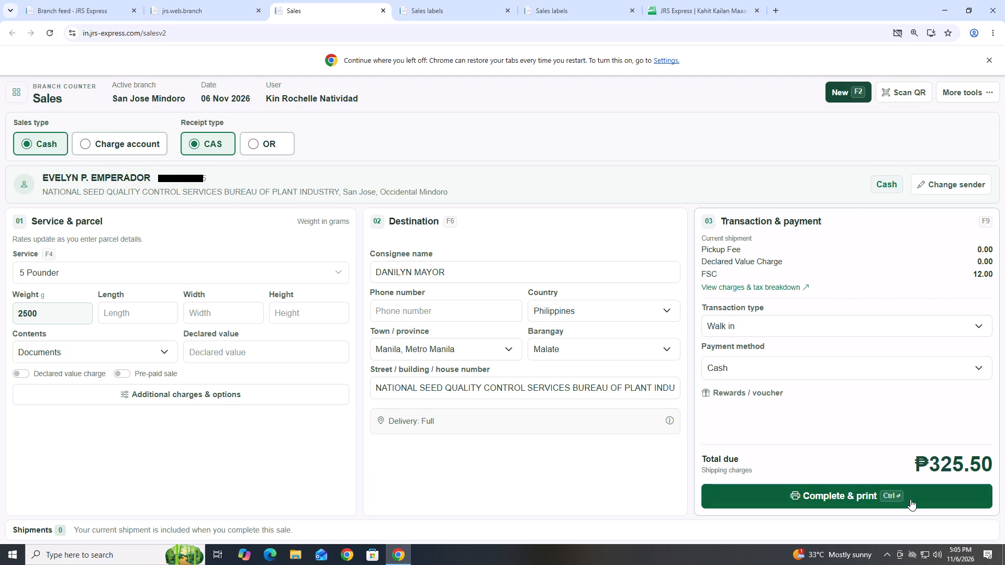
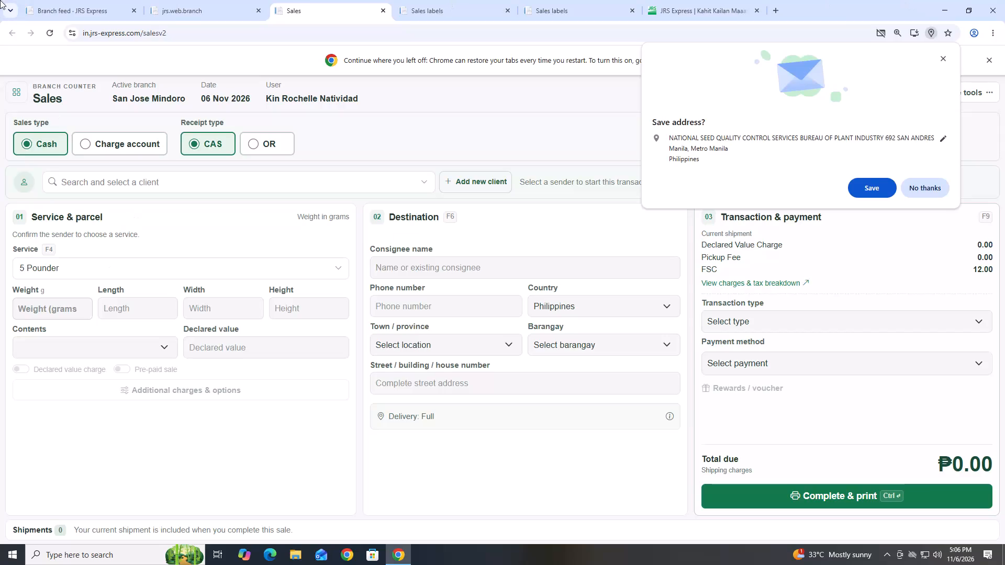
In Sales Encoding, dismiss the sender information form and load the transaction list for 11/06/2026.
click(216, 0)
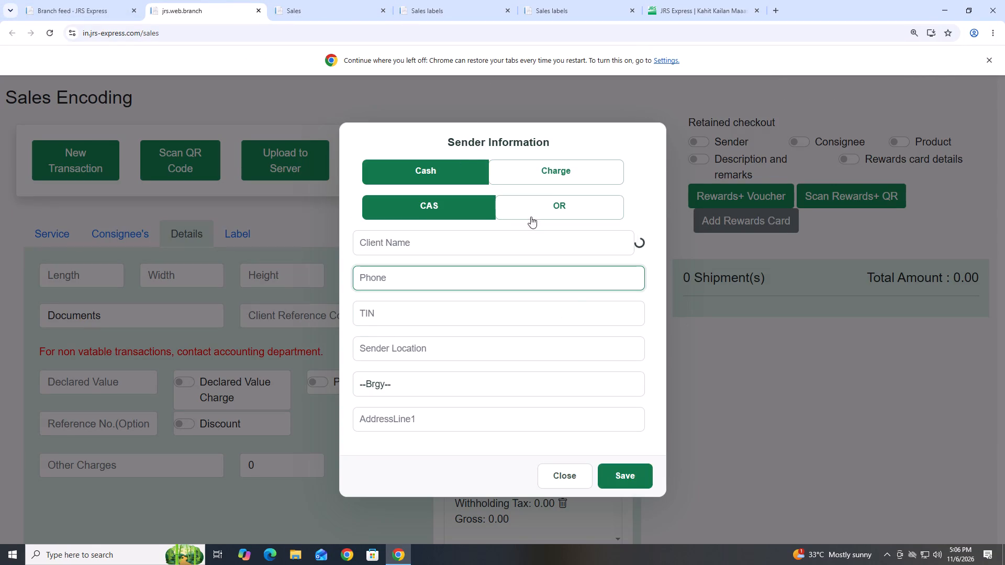
click(561, 477)
click(507, 149)
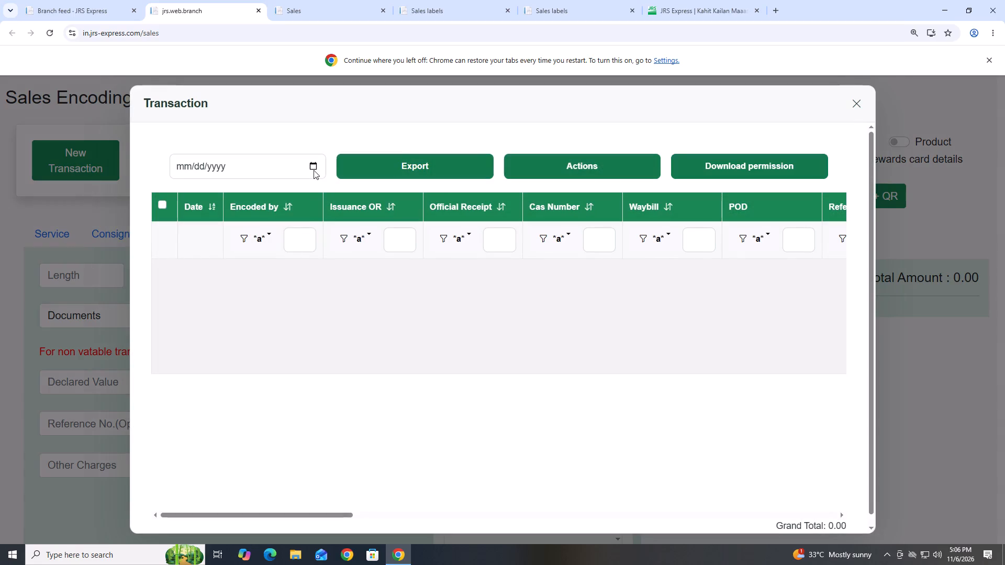
click(313, 168)
click(273, 233)
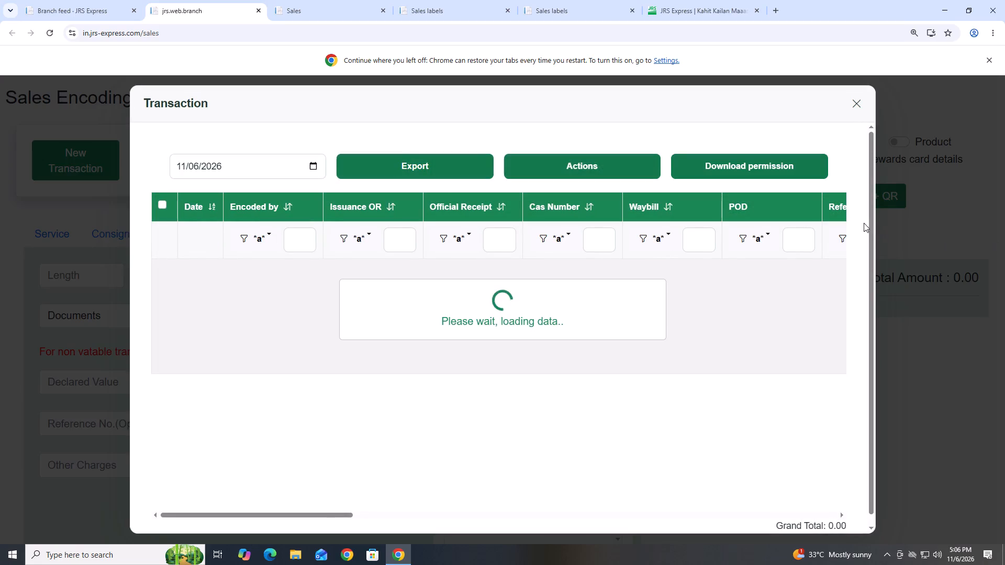
drag(839, 220, 835, 382)
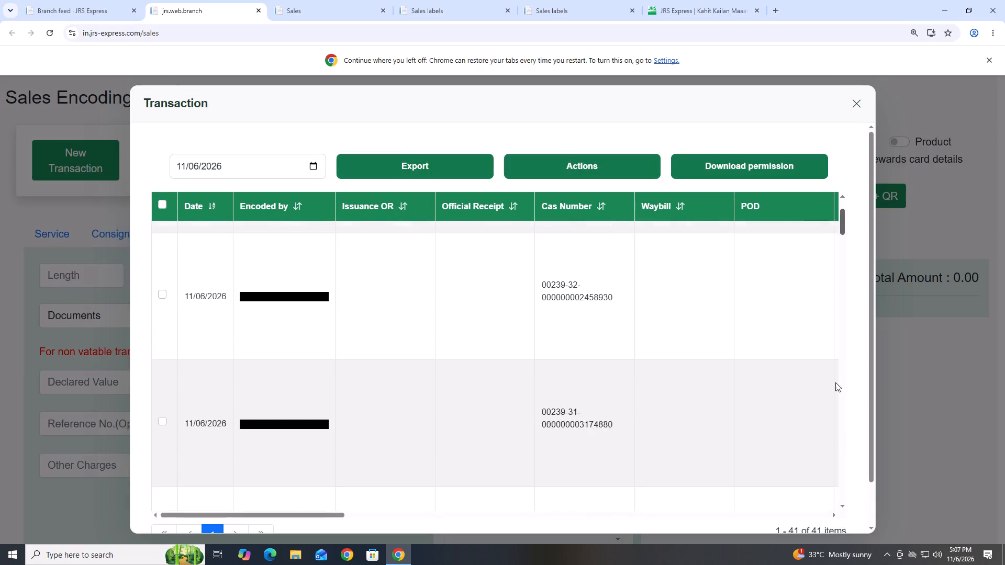
drag(835, 382, 811, 564)
scroll(465, 382, down, 7)
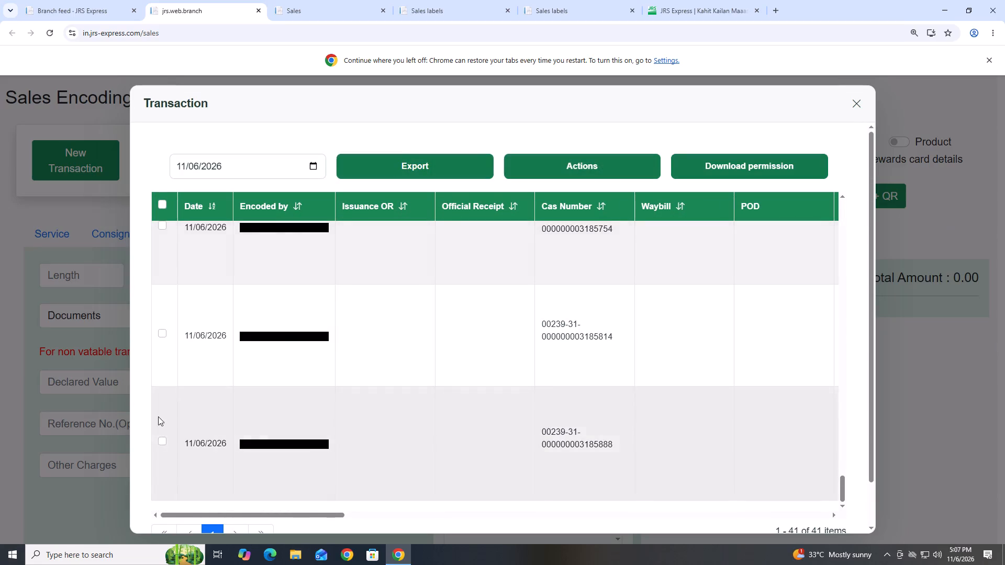
click(163, 443)
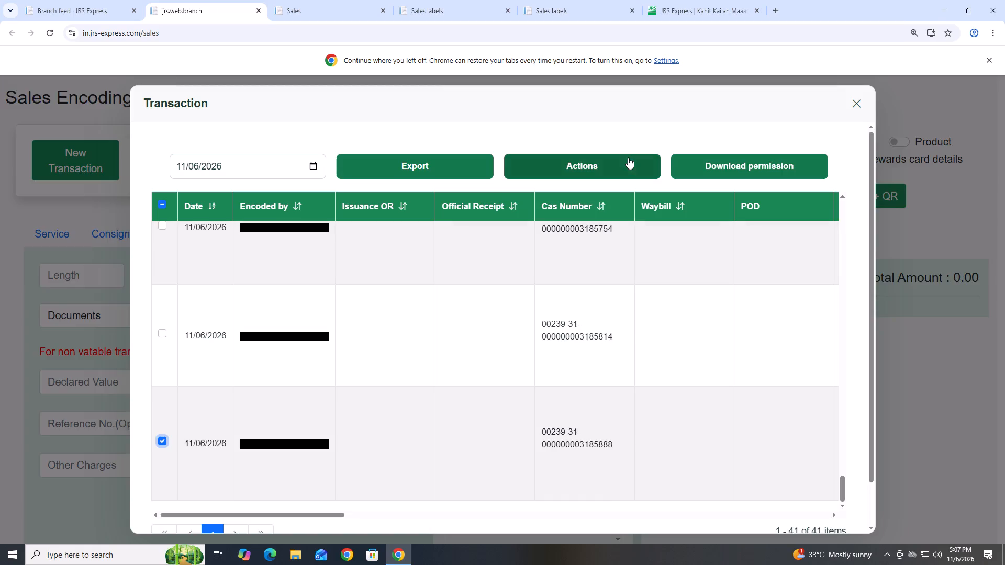
click(628, 157)
click(323, 327)
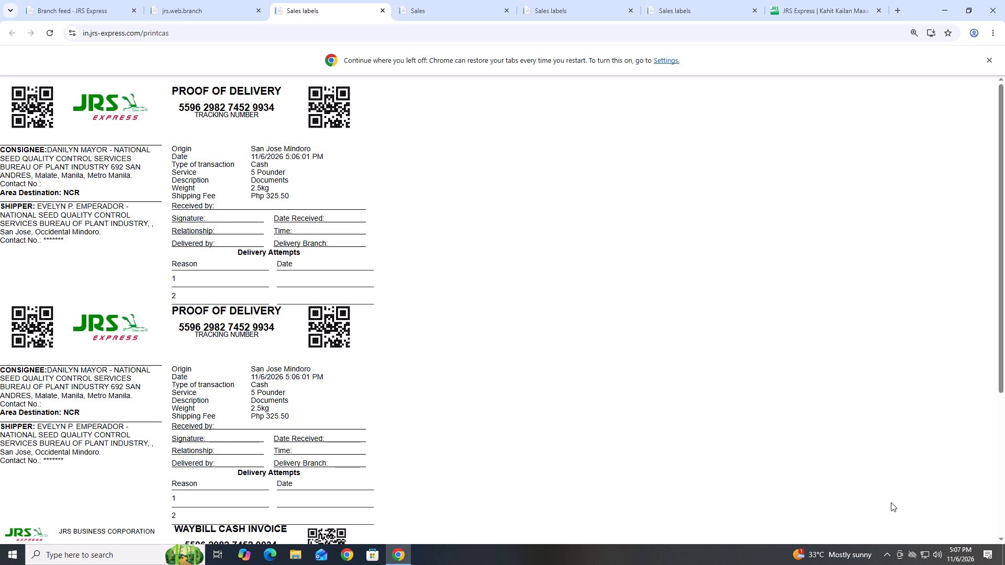
click(777, 469)
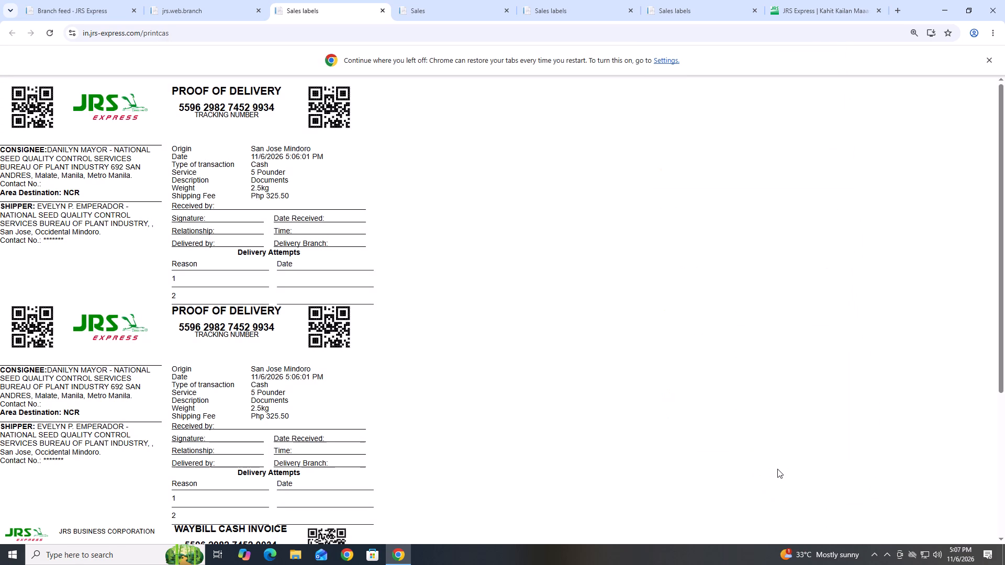
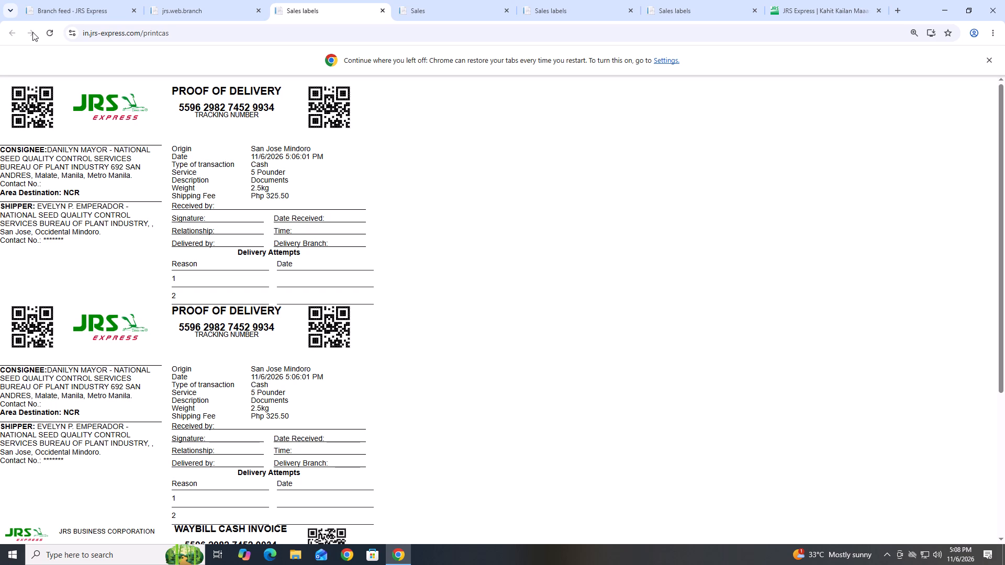
Return to the branch feed page and open the San Jose Mindoro branch's Deposit Summary from the user account options.
click(83, 0)
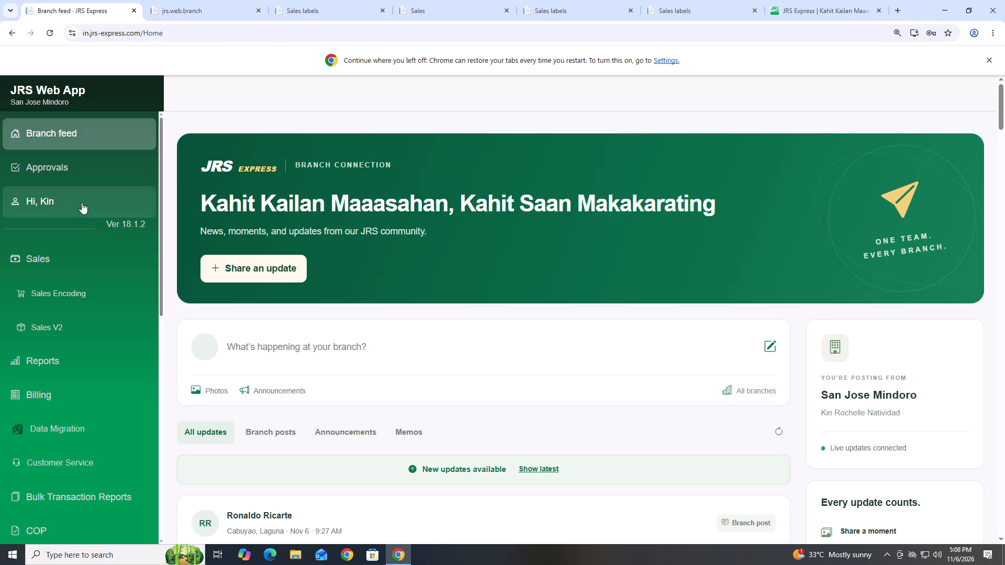
click(82, 202)
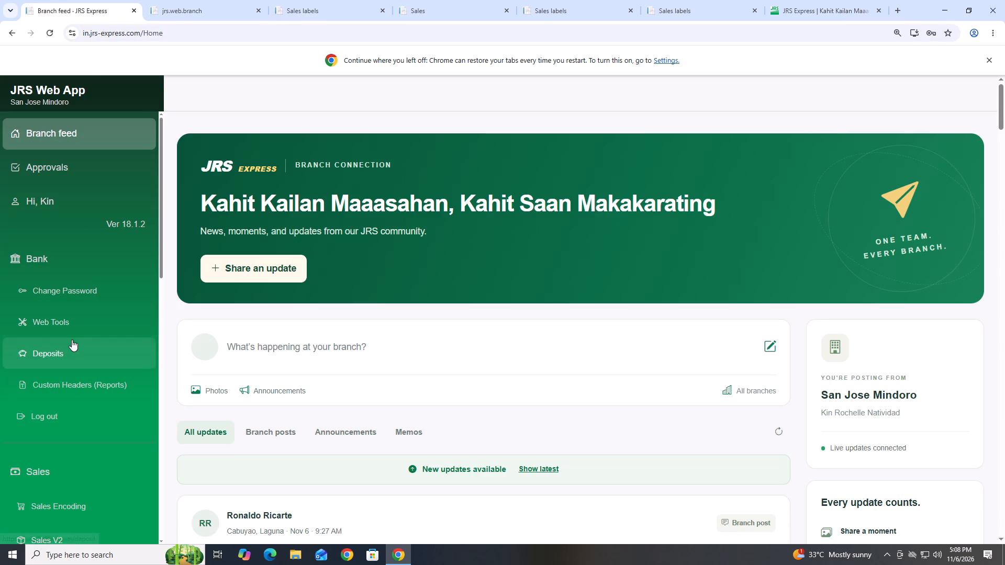
click(73, 344)
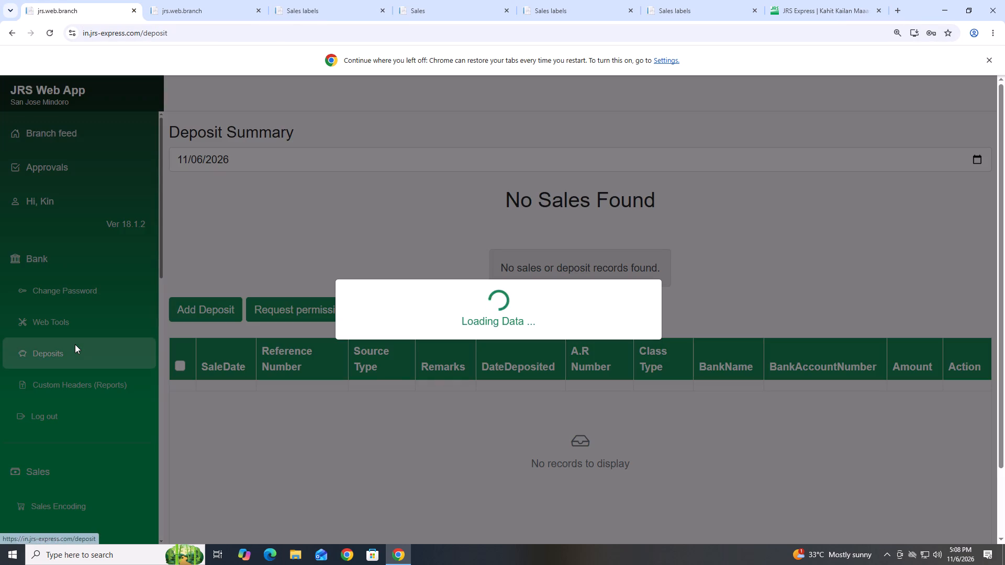
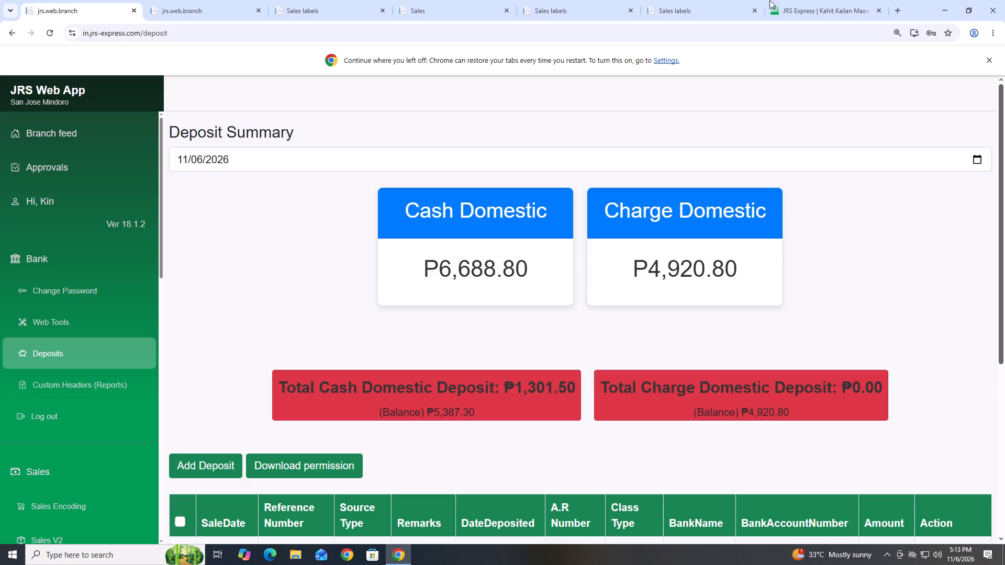
Close the printed Sales labels page for the 5 Pounder cash shipment and return to the blank Sales form.
click(224, 10)
click(355, 2)
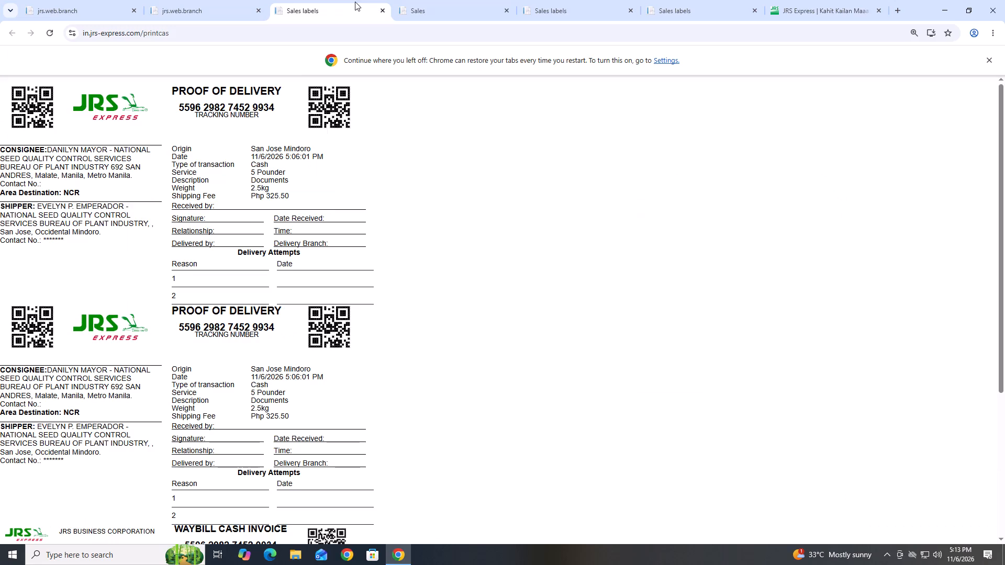
click(383, 9)
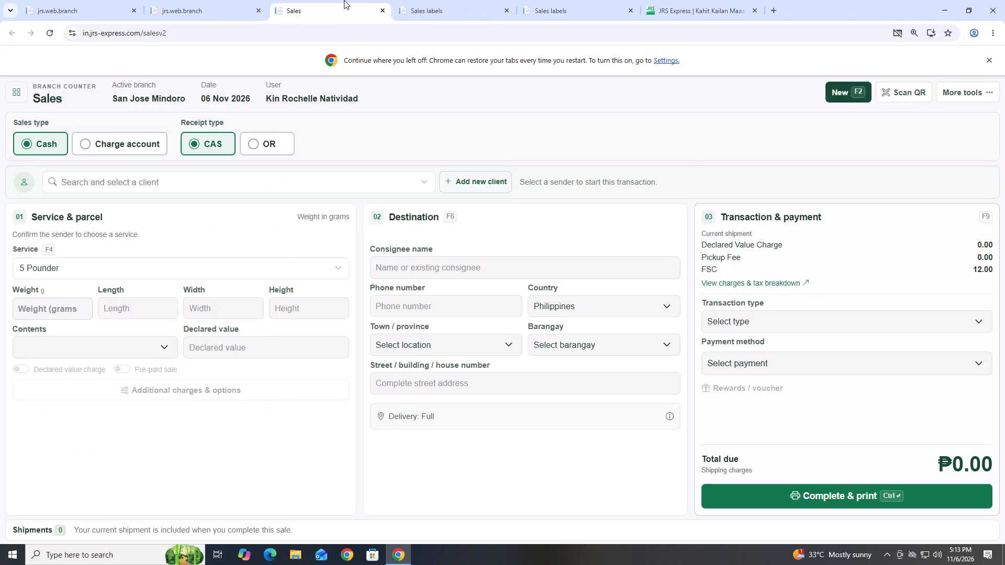
click(344, 0)
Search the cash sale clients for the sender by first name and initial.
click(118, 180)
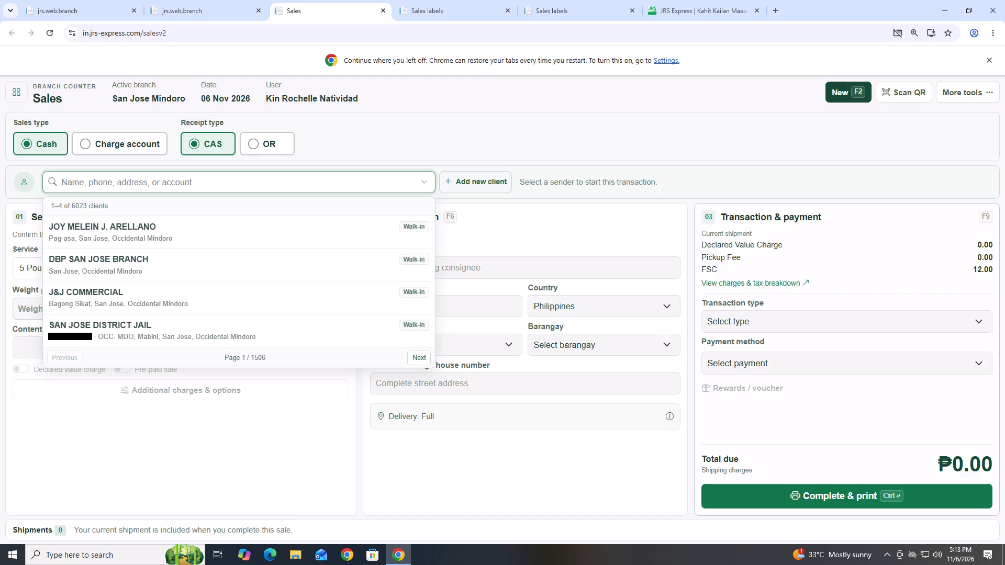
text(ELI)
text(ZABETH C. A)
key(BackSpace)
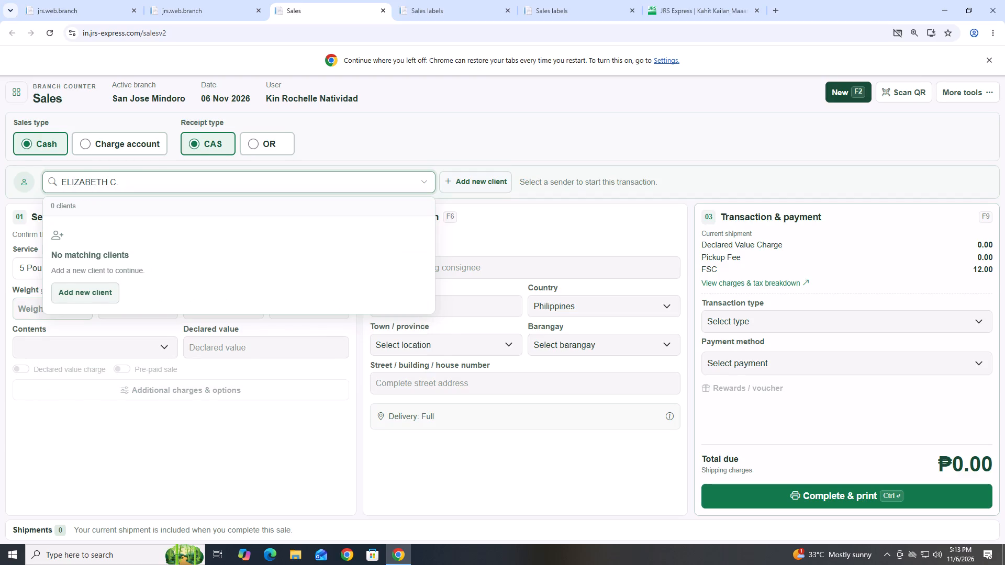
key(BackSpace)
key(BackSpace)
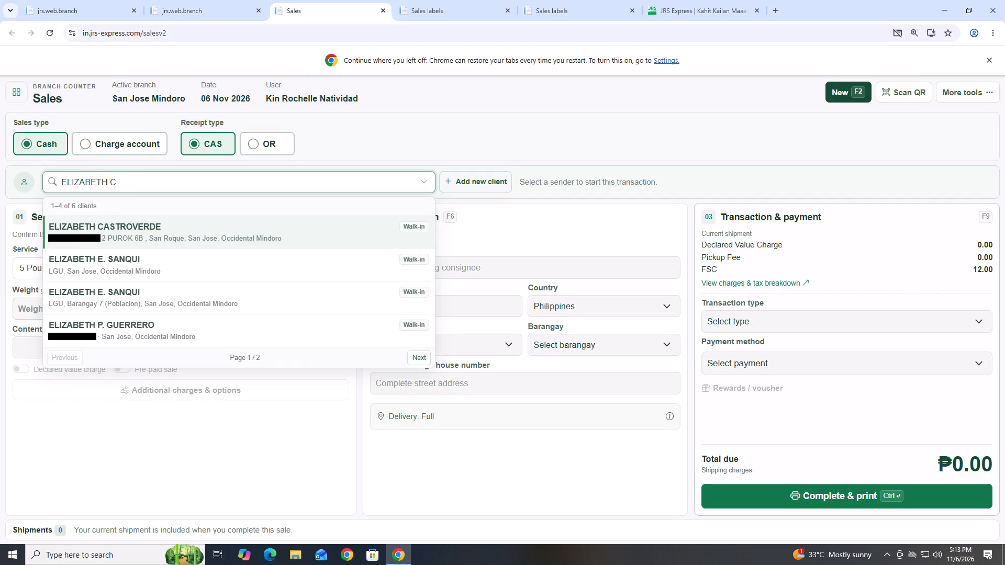
Set the sales type to Charge account and bring up its list of clients.
click(92, 139)
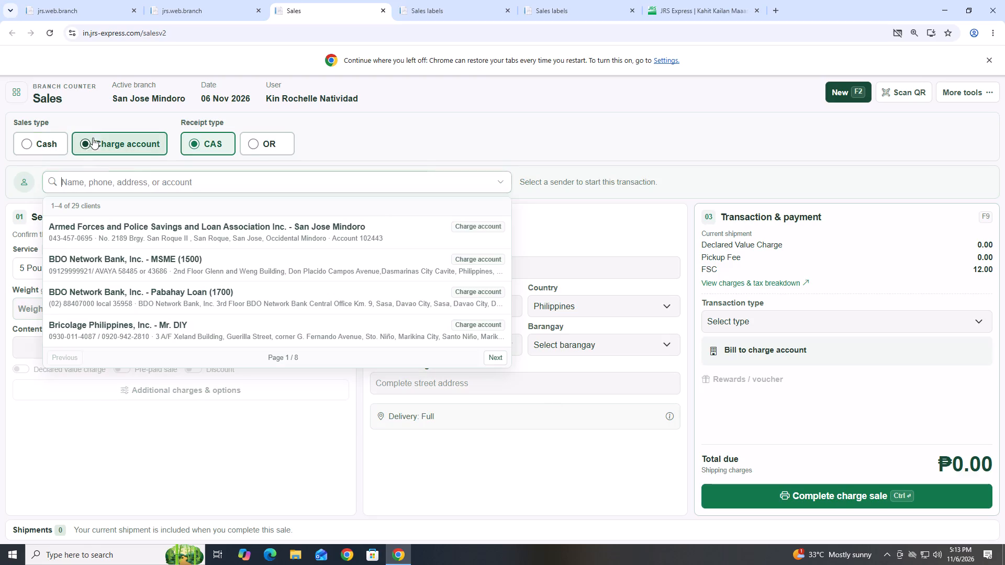
click(204, 177)
click(204, 178)
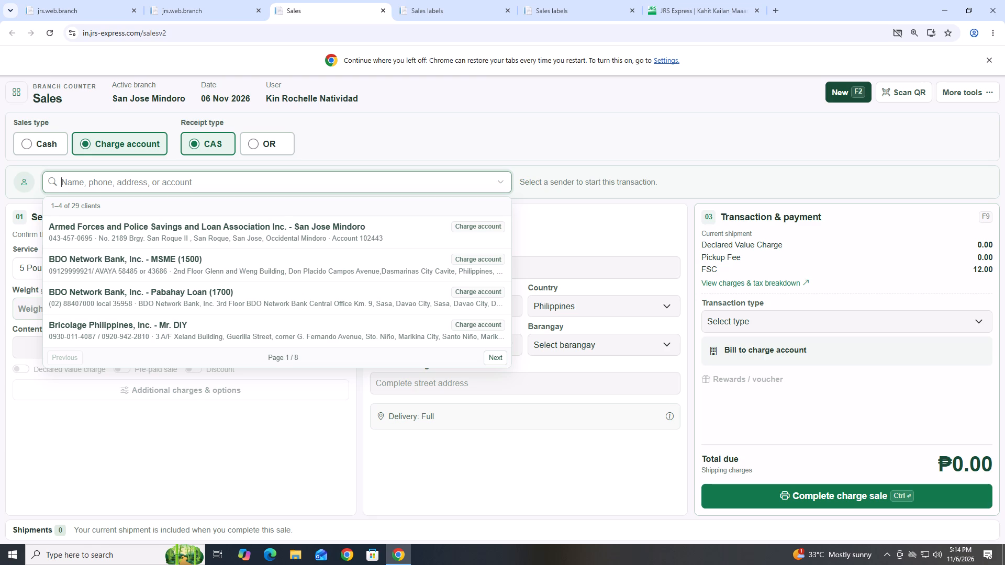
click(185, 196)
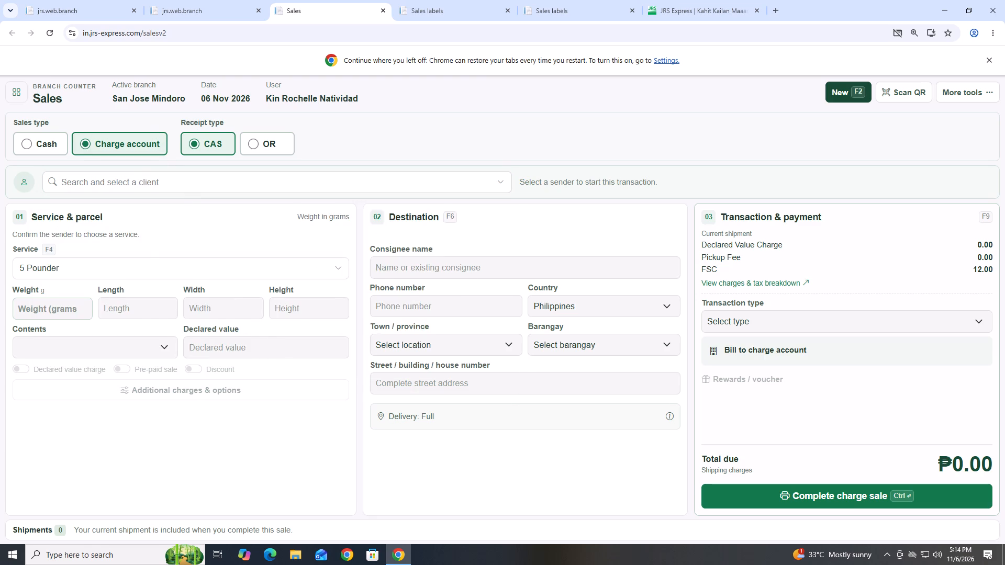
click(186, 188)
scroll(213, 267, down, 7)
scroll(194, 328, down, 6)
scroll(126, 210, up, 6)
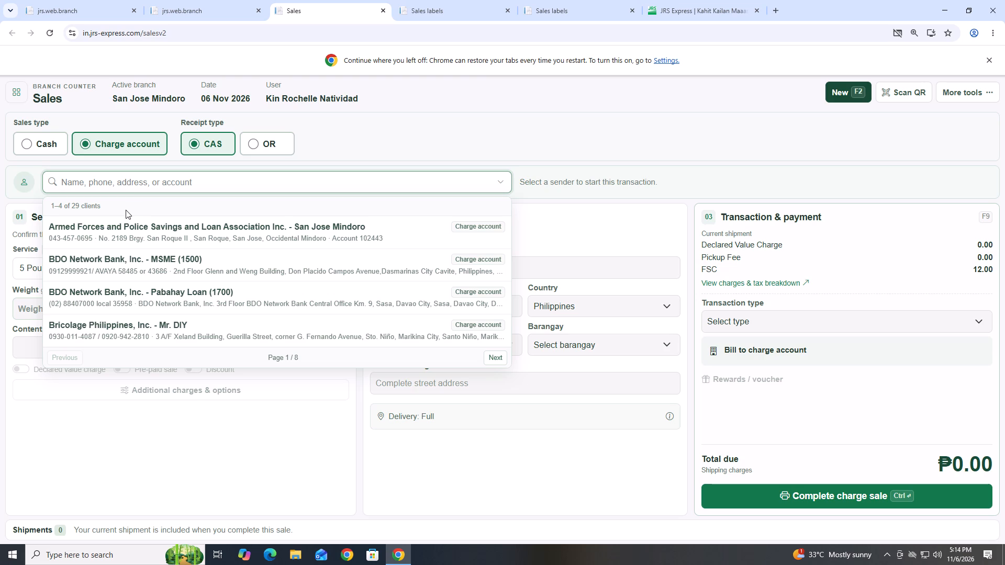
click(132, 188)
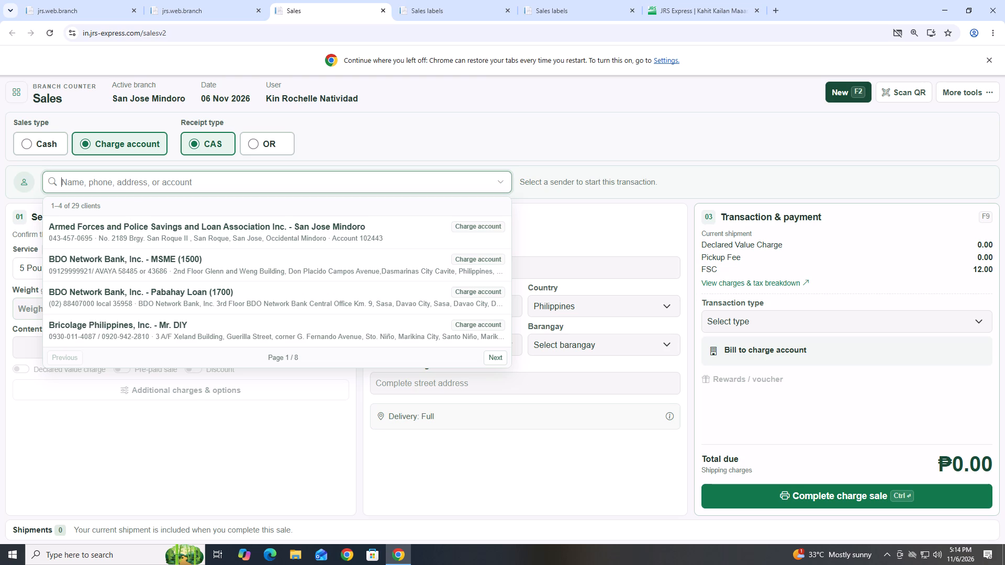
click(140, 189)
scroll(157, 305, down, 7)
click(133, 181)
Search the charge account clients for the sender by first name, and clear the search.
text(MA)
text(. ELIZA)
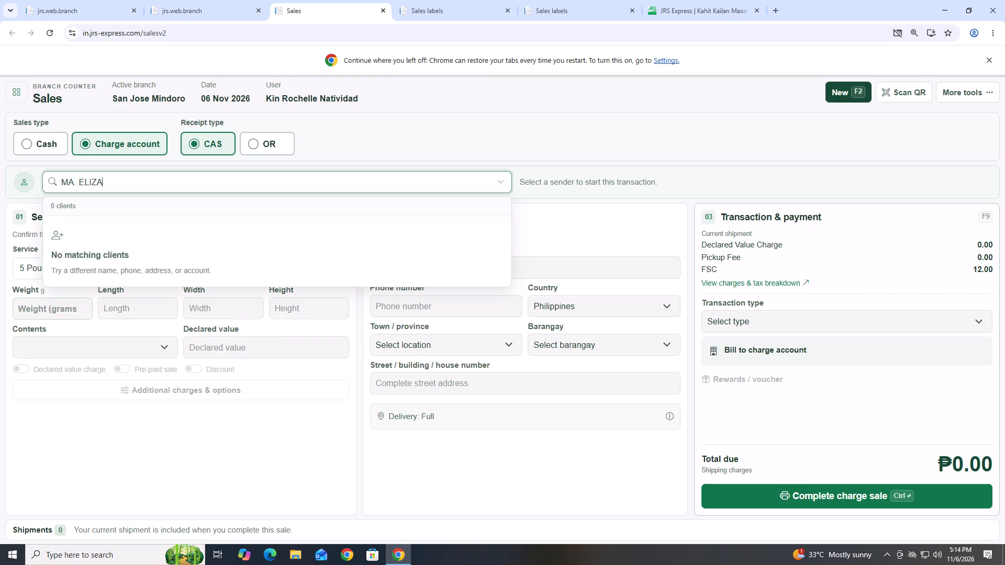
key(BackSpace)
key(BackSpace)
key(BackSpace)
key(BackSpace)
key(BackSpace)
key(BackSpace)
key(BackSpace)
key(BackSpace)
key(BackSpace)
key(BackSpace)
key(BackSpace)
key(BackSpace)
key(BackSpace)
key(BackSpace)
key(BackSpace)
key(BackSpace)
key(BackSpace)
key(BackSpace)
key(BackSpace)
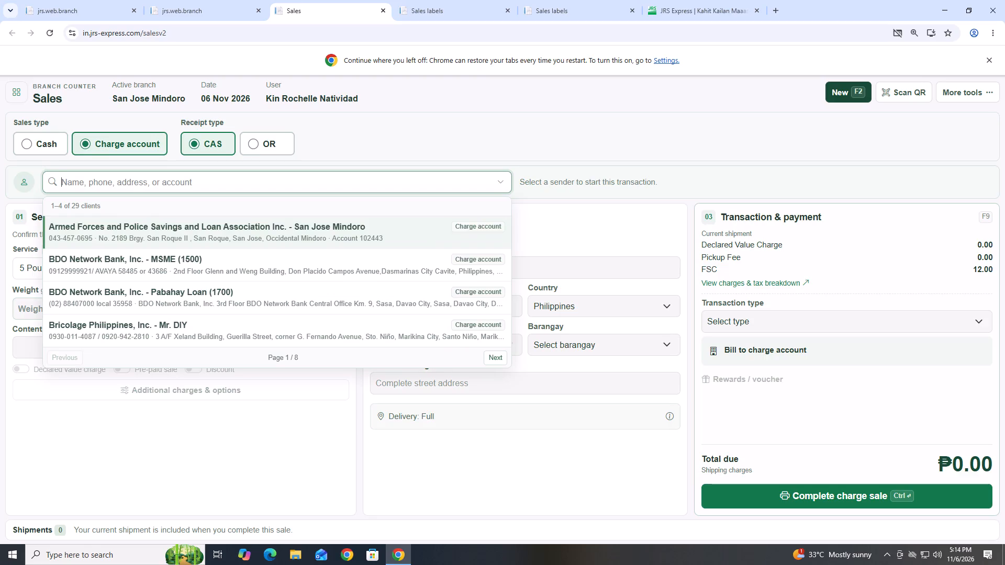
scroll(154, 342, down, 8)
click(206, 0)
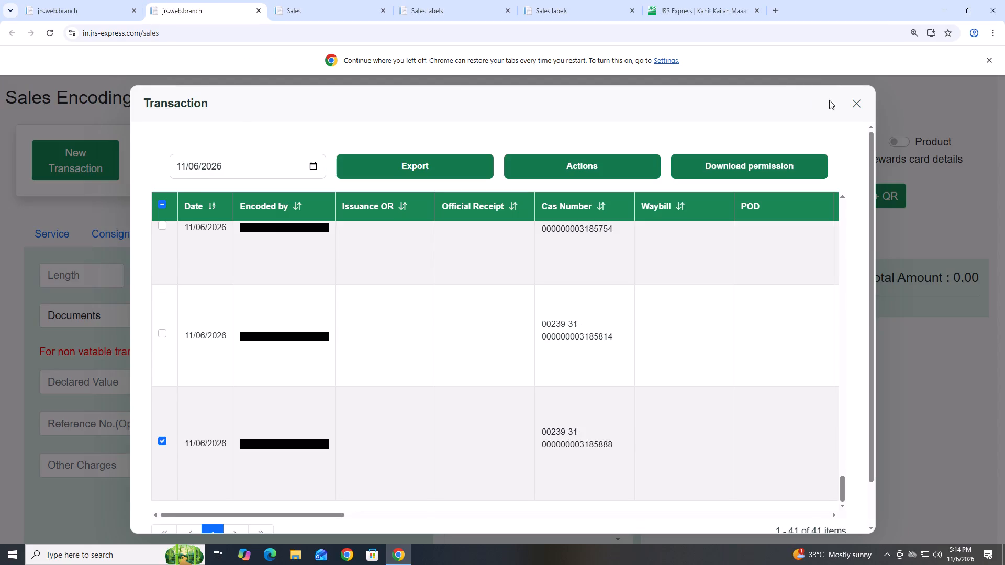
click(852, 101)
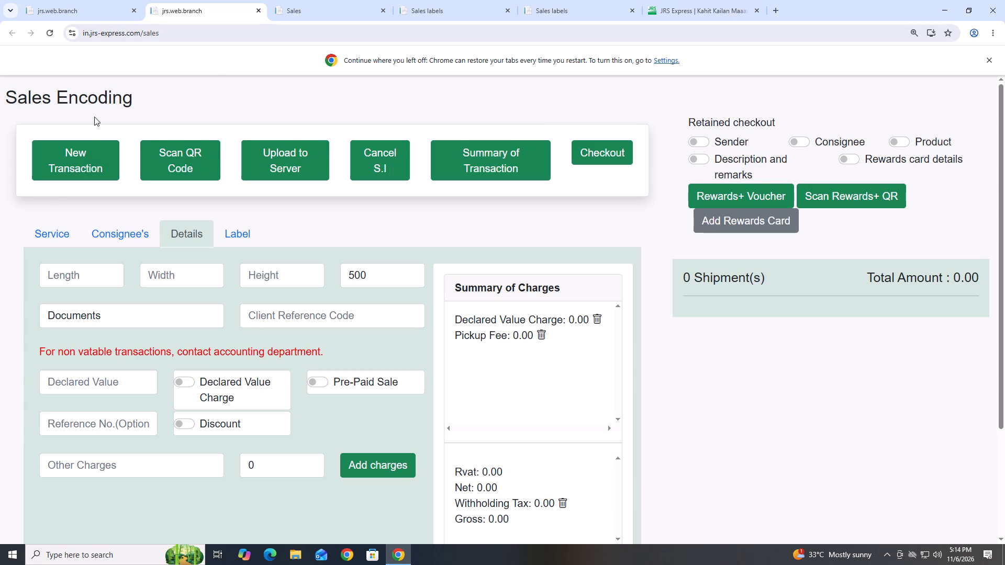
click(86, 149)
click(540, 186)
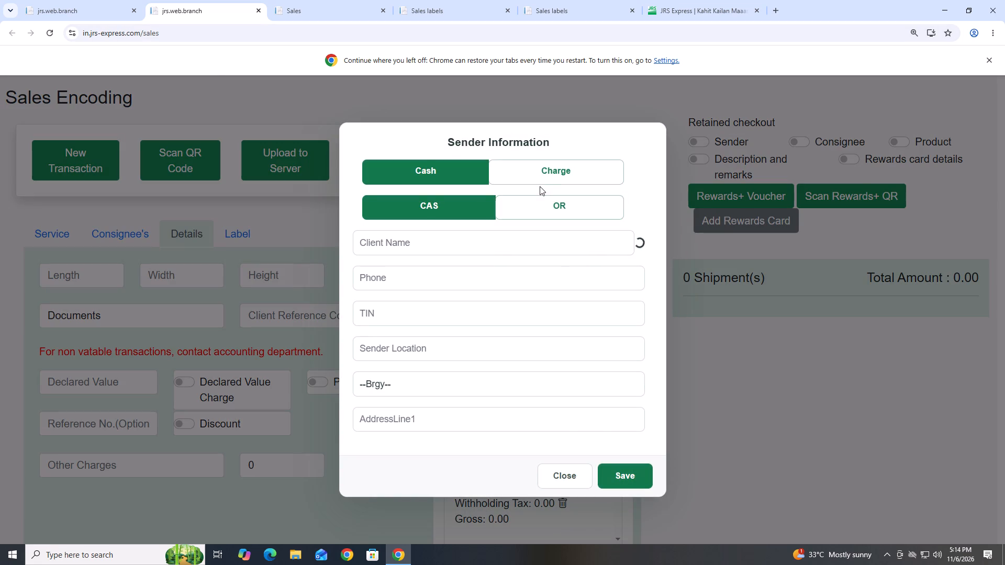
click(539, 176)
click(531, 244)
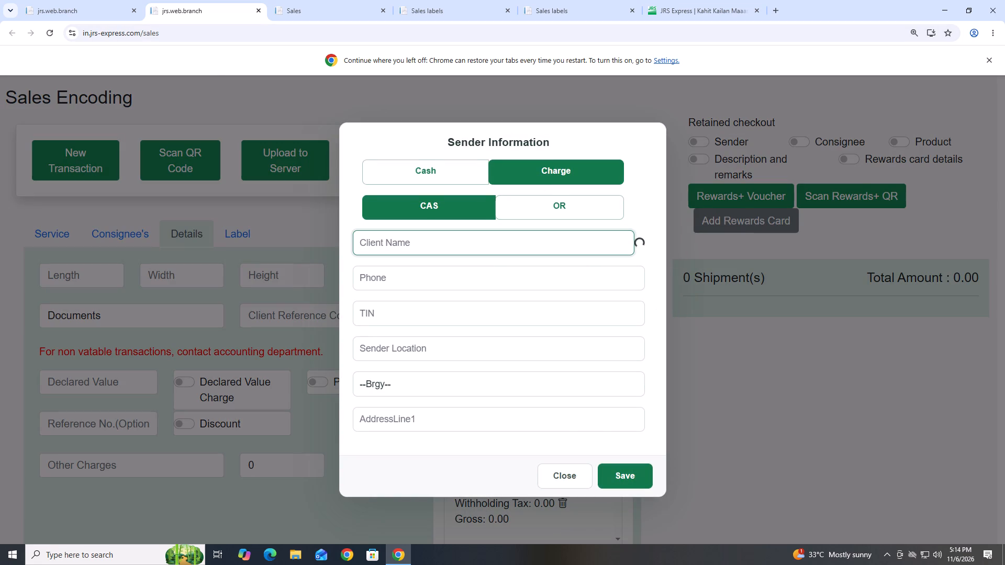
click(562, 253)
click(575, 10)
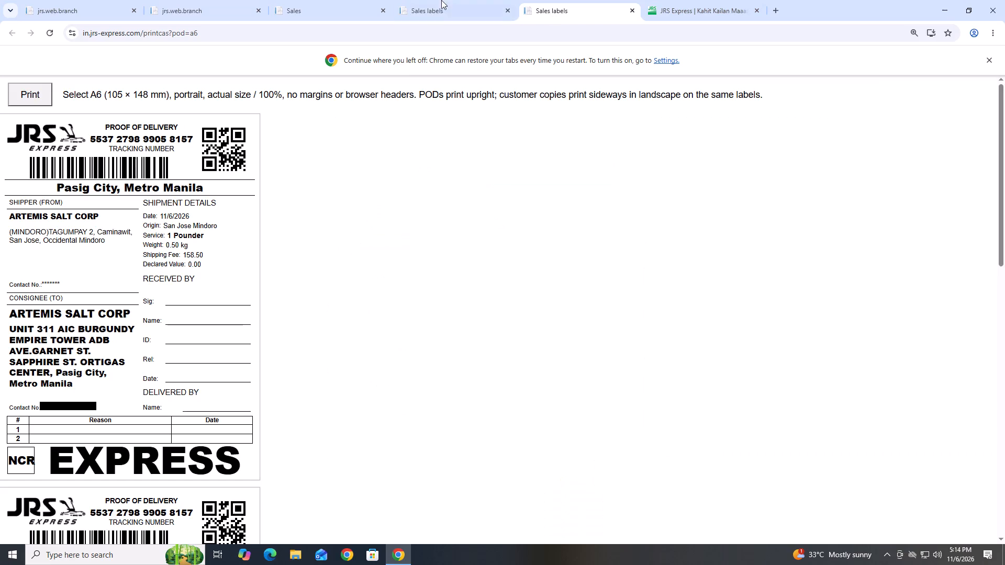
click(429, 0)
On the Sales form, search the charge account clients for P and choose Philippine Charity Sweepstakes Office as the sender.
click(323, 0)
click(319, 192)
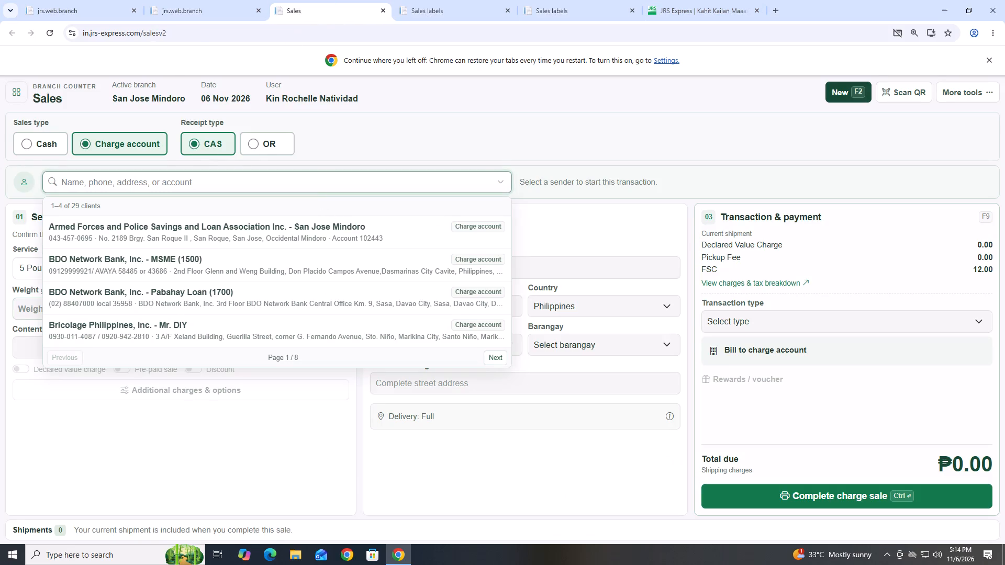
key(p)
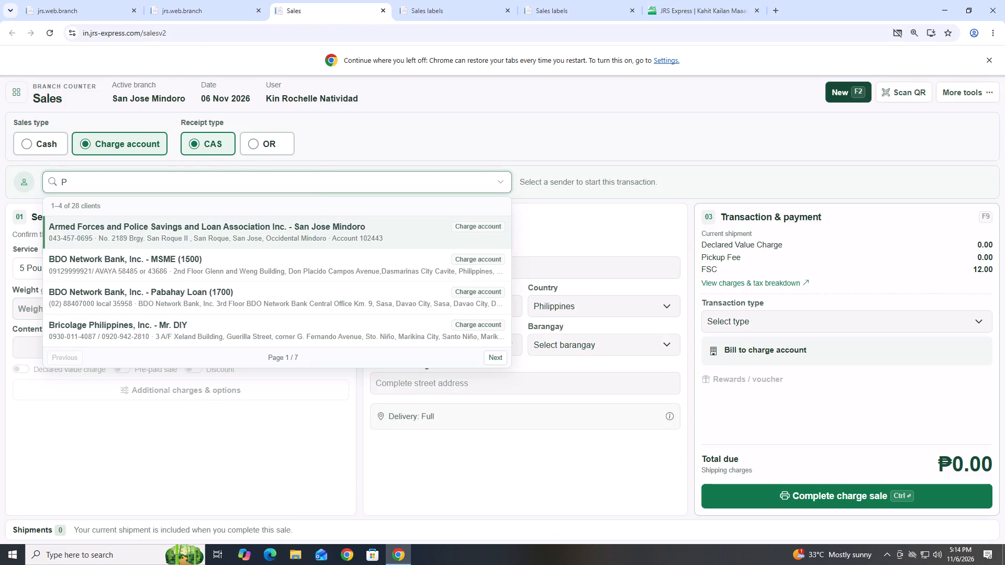
key(Down)
key(Down)
key(Down)
key(Down)
key(Down)
key(Down)
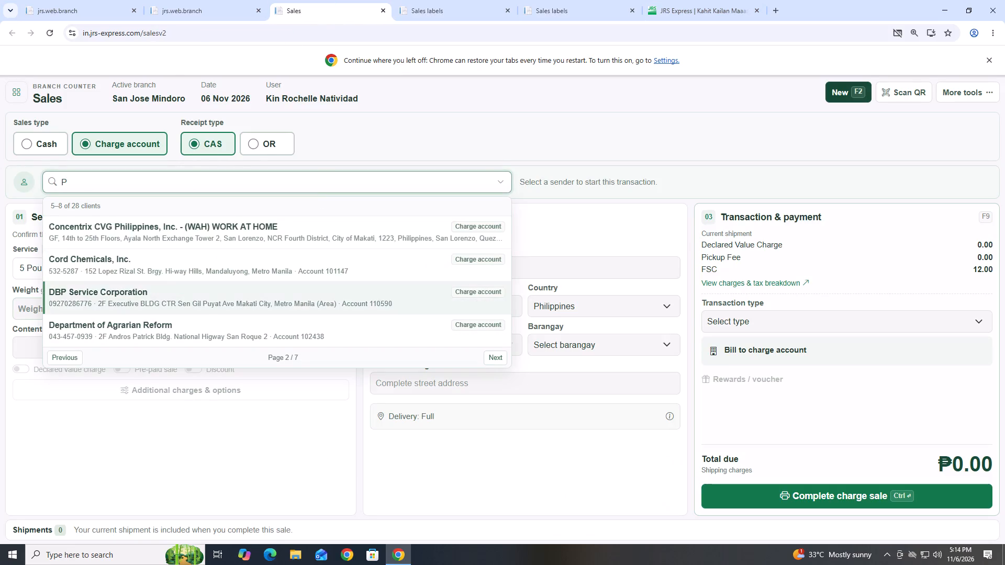
key(Down)
key(Down)
key(Down)
key(Down)
key(Down)
key(Down)
key(Down)
key(Down)
key(Down)
key(Down)
key(Down)
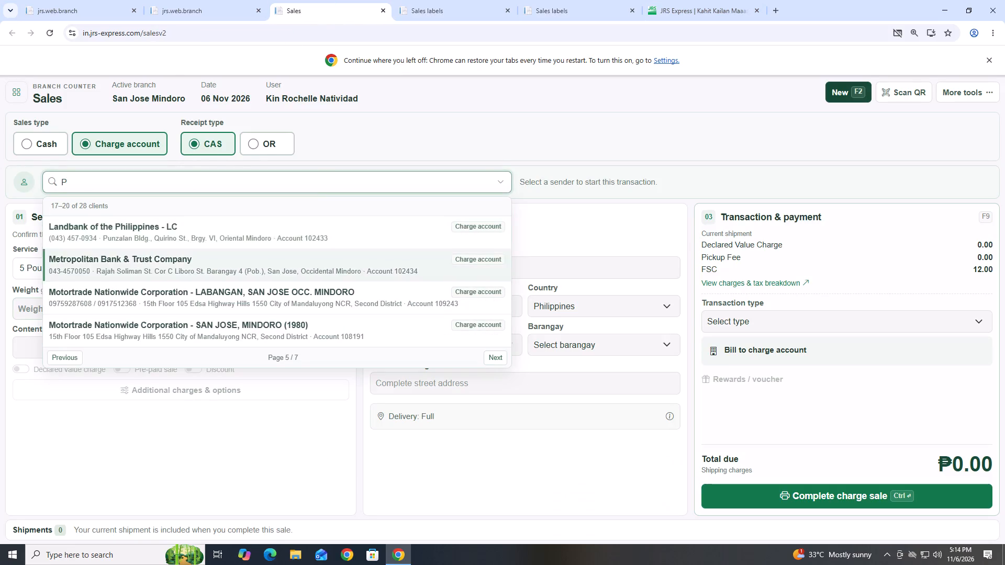
key(Down)
key(Down)
key(Down)
key(Down)
key(Down)
key(Down)
key(Down)
key(Down)
key(Down)
key(Down)
key(Down)
key(Down)
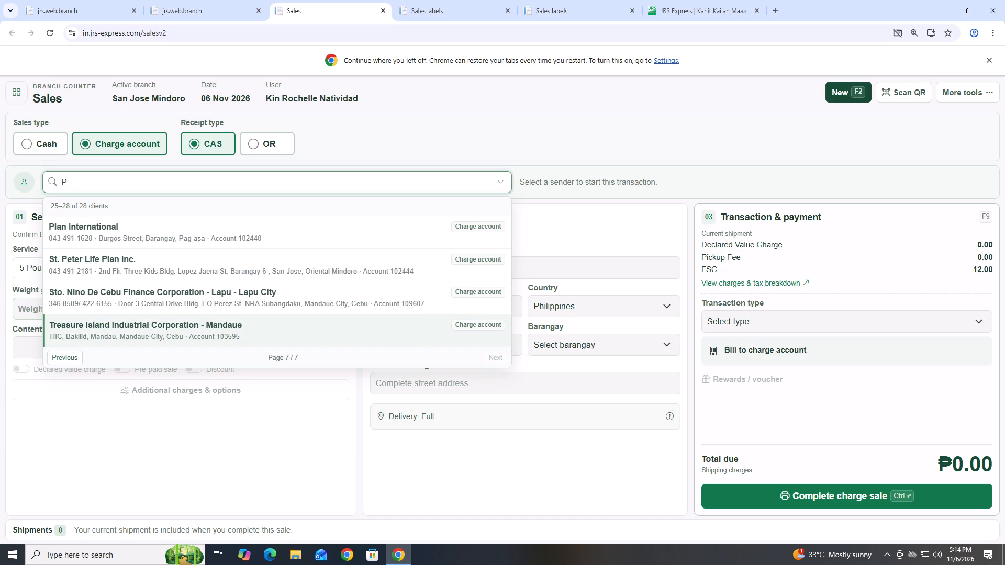
key(Down)
key(Down)
scroll(256, 288, up, 3)
key(Up)
key(Up)
key(Up)
key(Up)
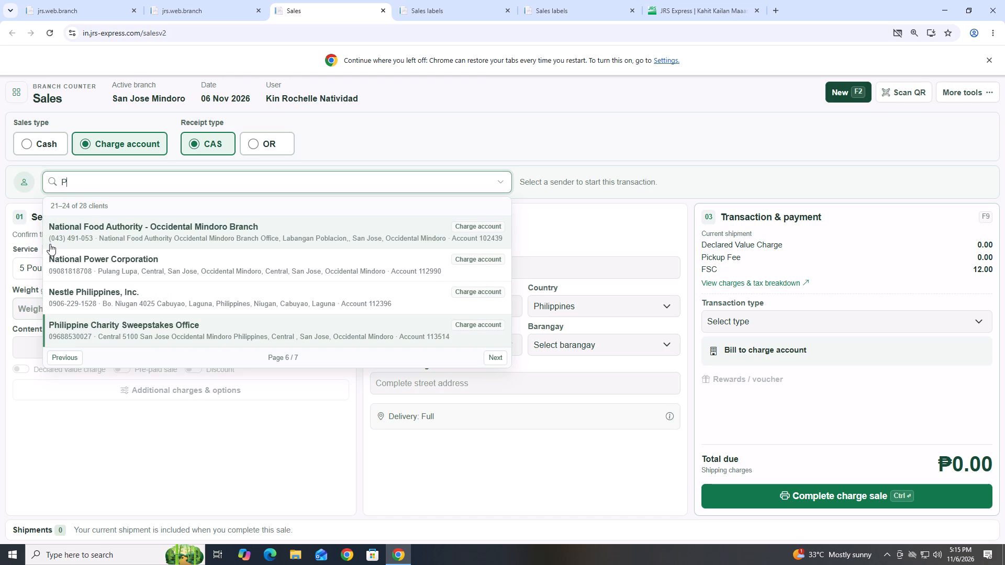
click(74, 336)
click(700, 434)
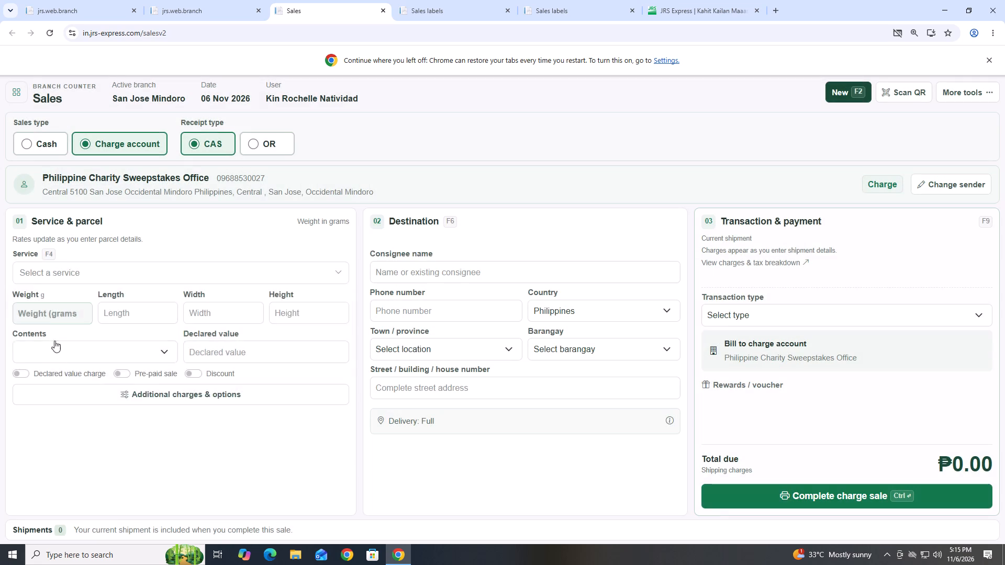
Choose the 1 Pounder service with a weight of 500 g and set the contents to Documents.
click(99, 363)
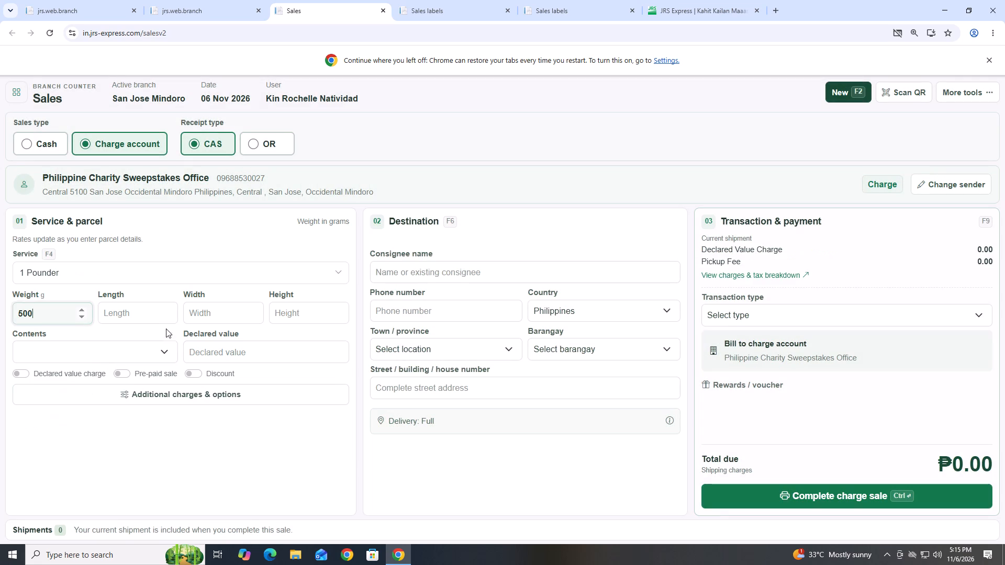
click(115, 354)
click(90, 207)
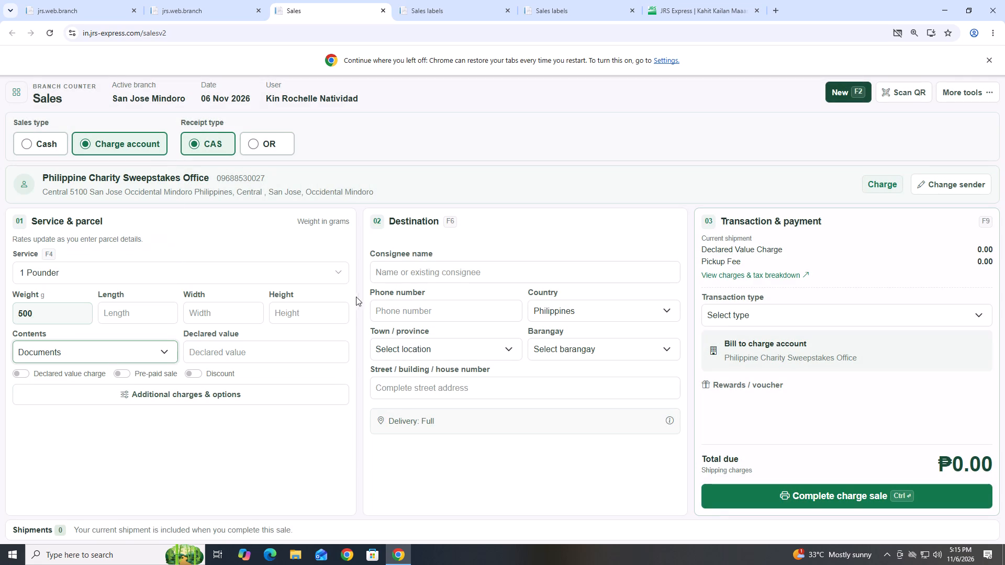
Enter the consignee's name and set the destination town to Mandaluyong City, Metro Manila.
click(418, 268)
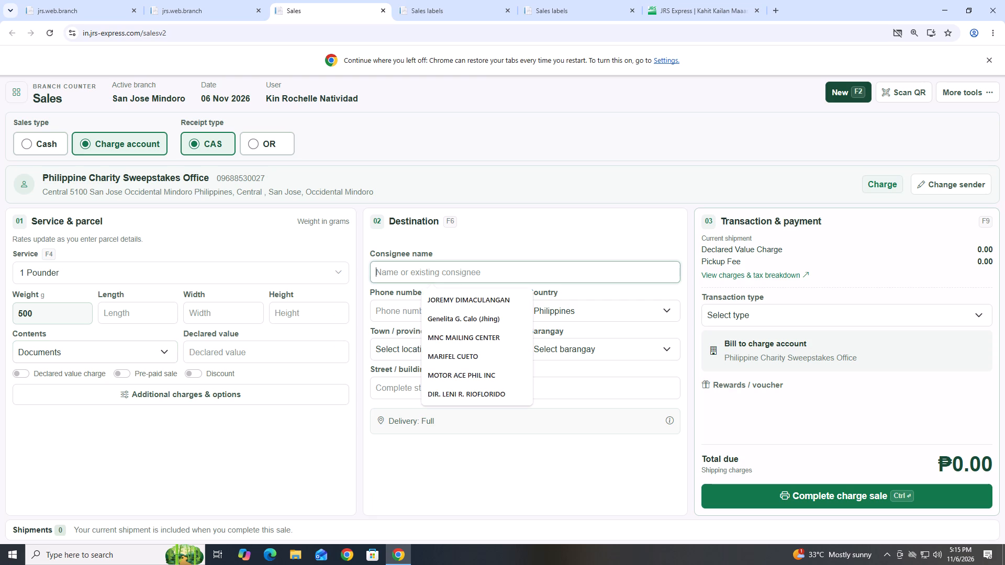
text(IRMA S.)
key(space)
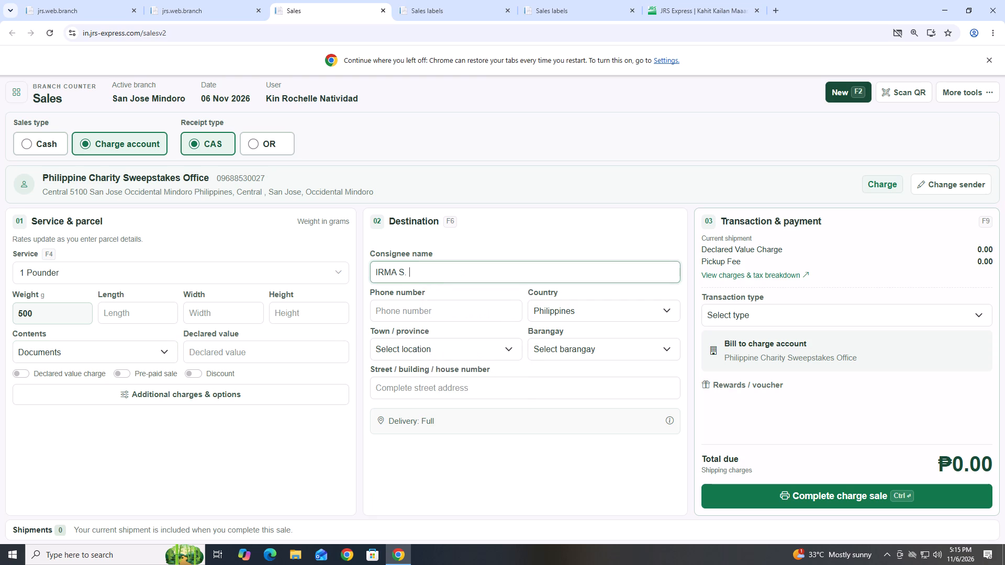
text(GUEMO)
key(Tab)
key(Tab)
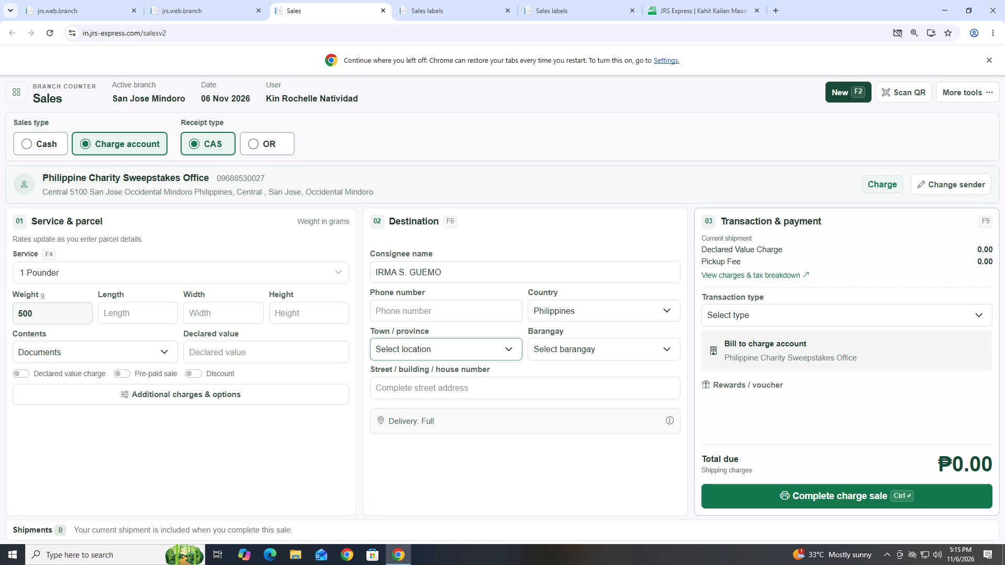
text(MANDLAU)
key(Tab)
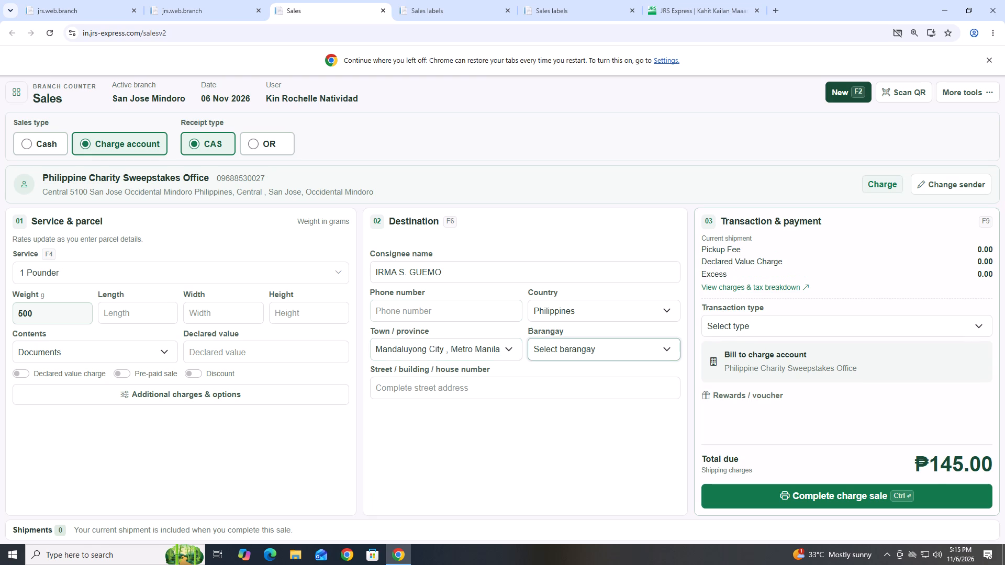
Enter the consignee's street and building address, beginning with the Southern Tagalog and Bicol Region Department.
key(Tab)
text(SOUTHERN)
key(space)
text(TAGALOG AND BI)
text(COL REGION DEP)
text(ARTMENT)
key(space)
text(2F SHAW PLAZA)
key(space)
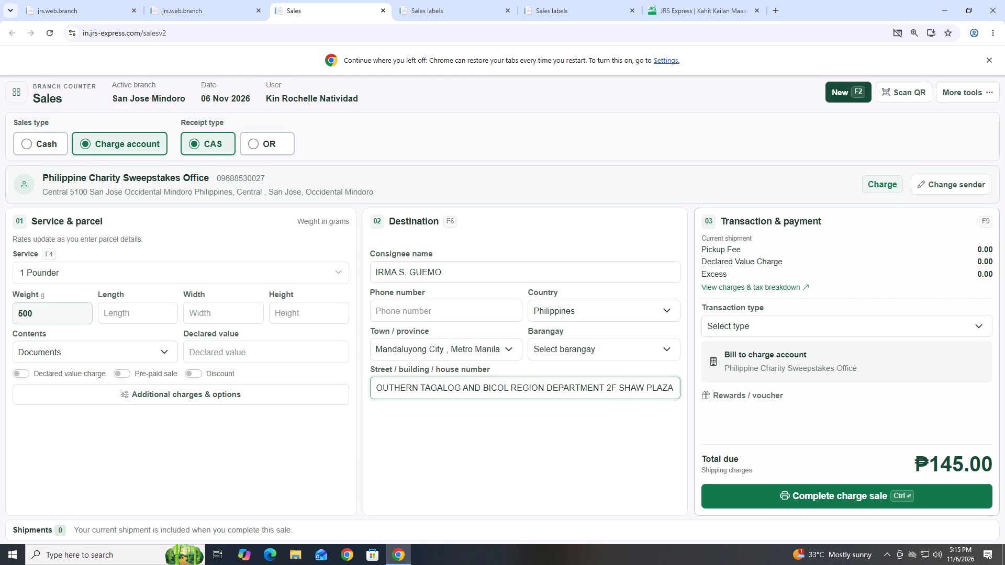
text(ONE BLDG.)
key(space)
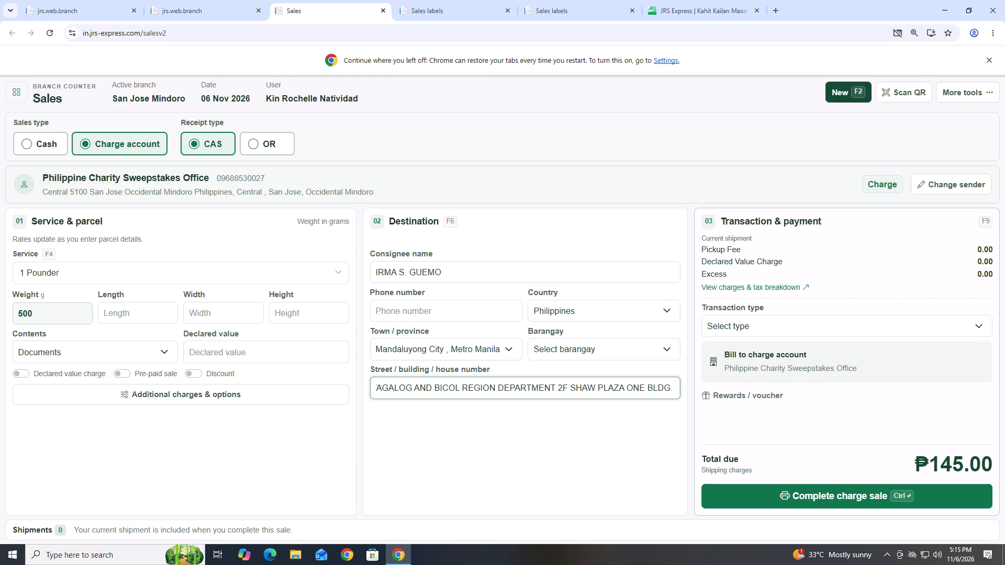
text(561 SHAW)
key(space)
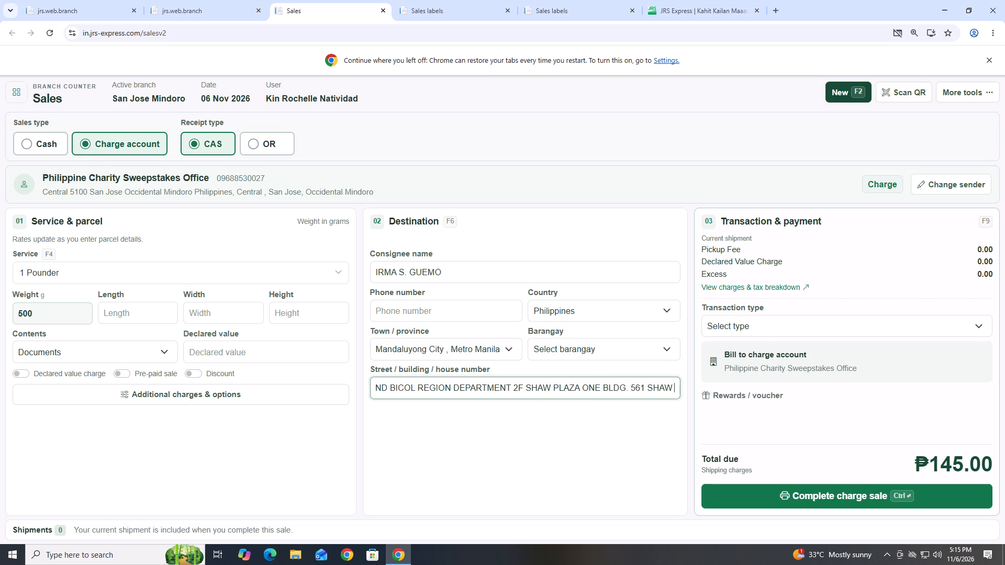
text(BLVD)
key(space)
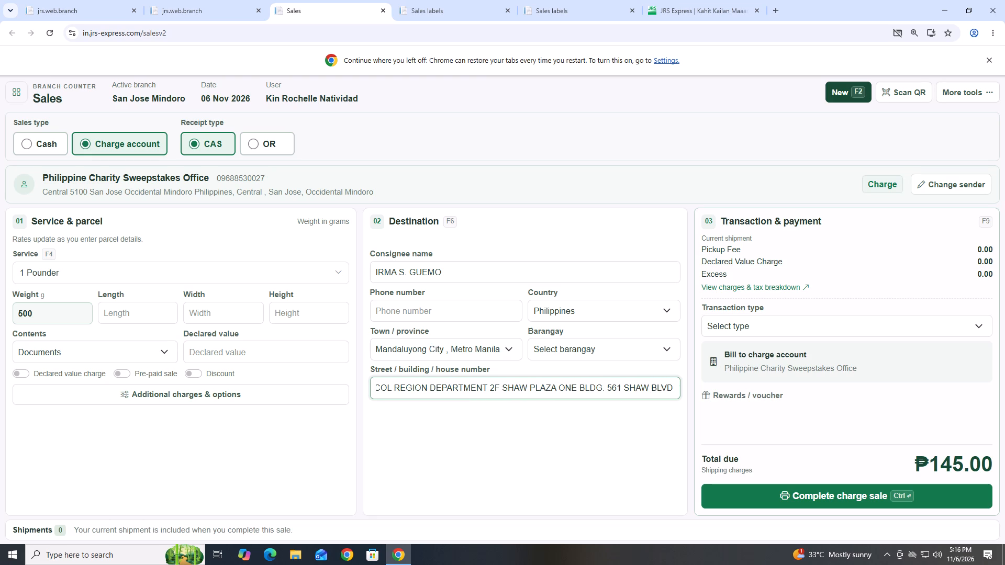
Set the destination barangay to Wack-Wack Greenhills and check the end of the entered street address.
click(551, 342)
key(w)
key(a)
click(555, 341)
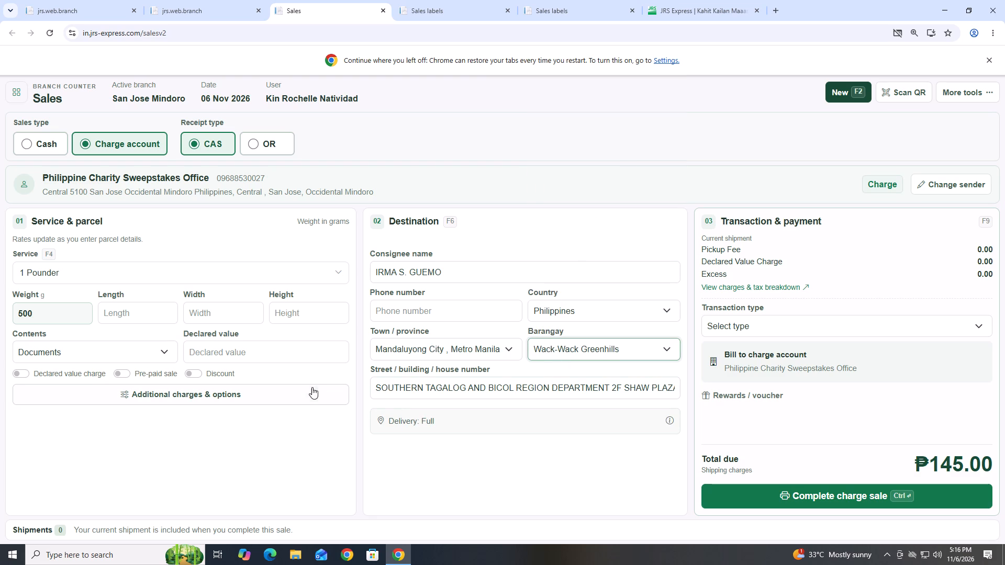
scroll(312, 387, down, 5)
drag(620, 389, 696, 389)
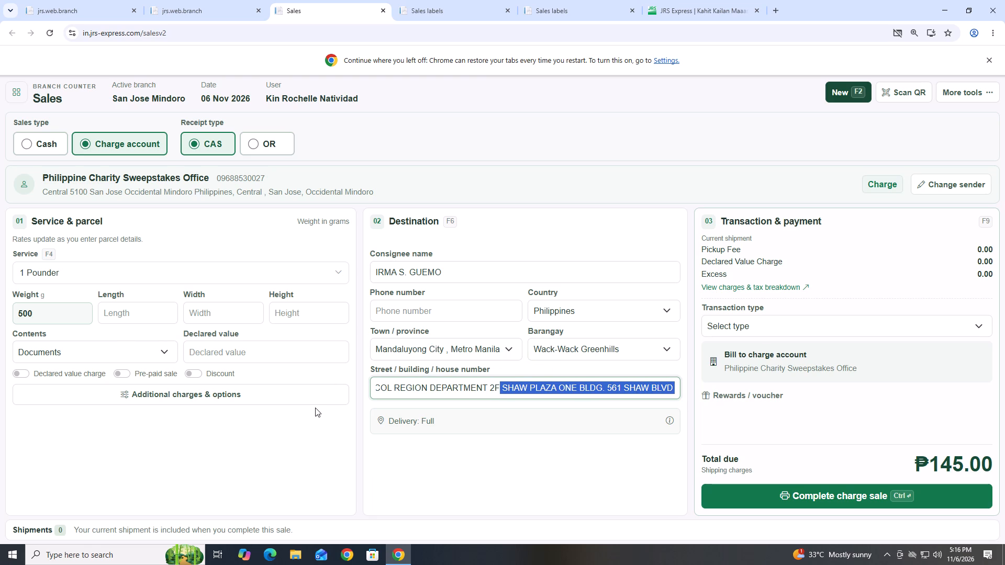
scroll(102, 304, down, 5)
scroll(300, 372, down, 6)
scroll(725, 451, down, 5)
Set the transaction type to Walk in and complete the charge sale.
click(763, 326)
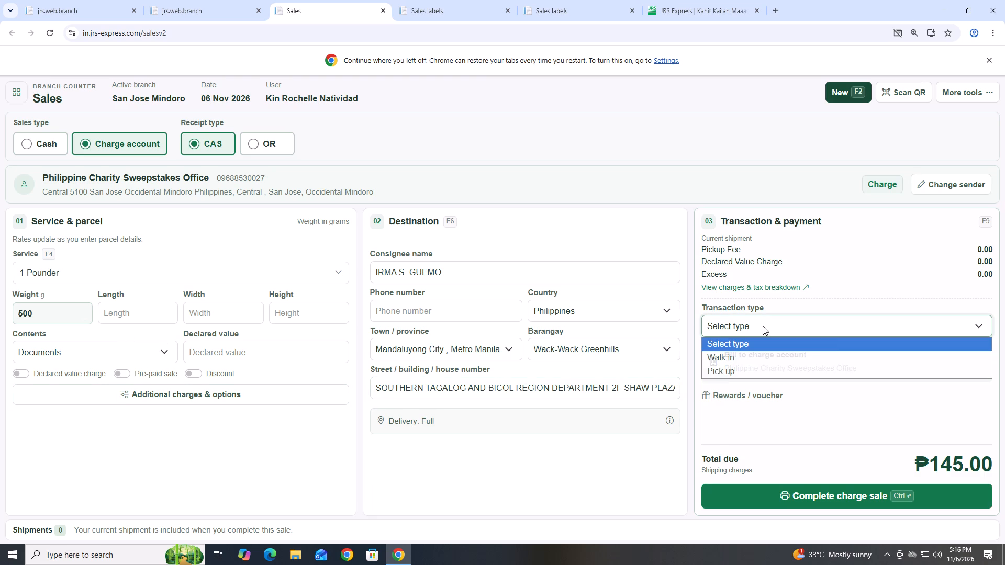
click(750, 359)
scroll(475, 416, down, 7)
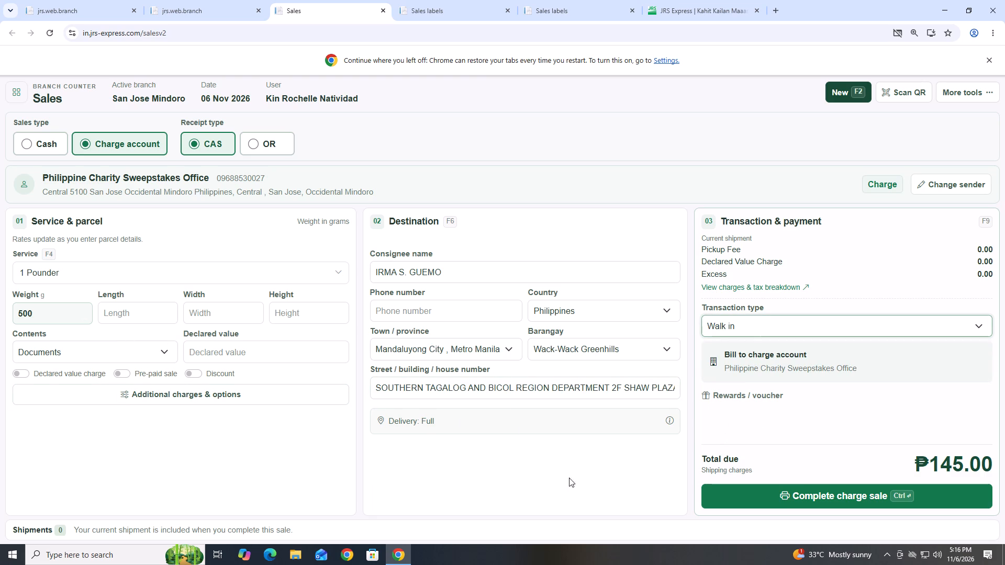
scroll(407, 529, down, 5)
scroll(837, 348, down, 6)
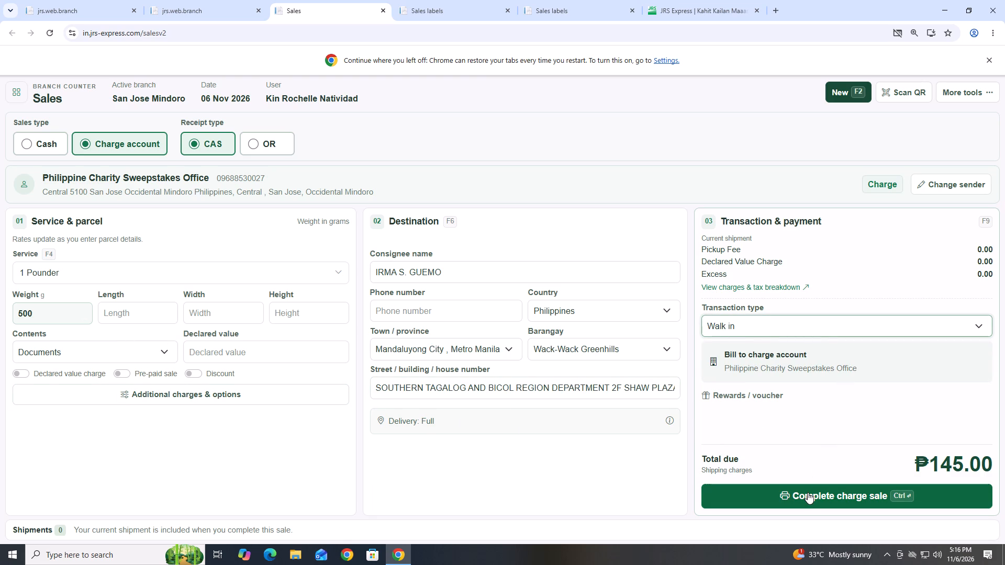
click(808, 492)
scroll(808, 492, down, 1)
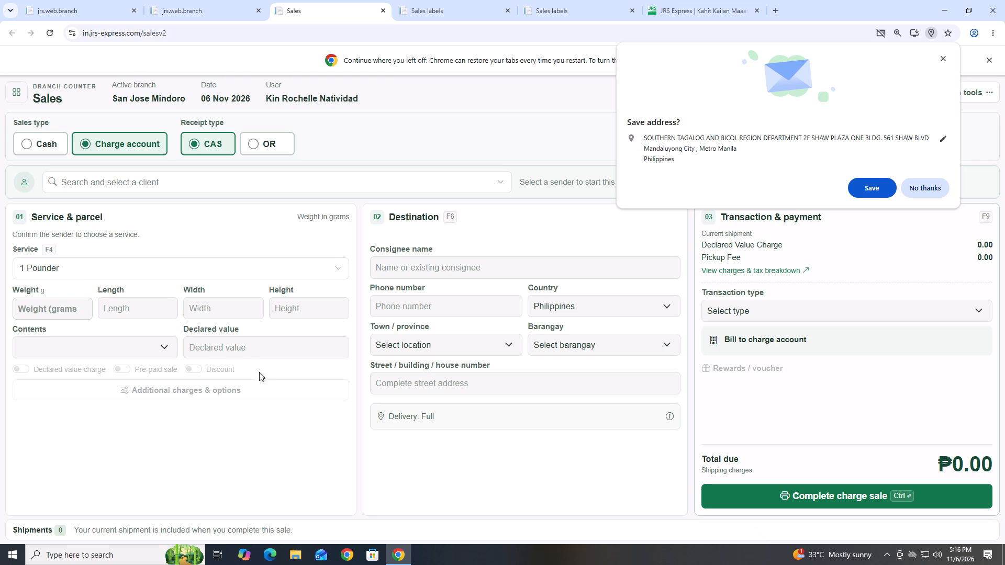
On the Sales Encoding page, close the sender form and list the transactions dated 11/06/2026.
scroll(252, 474, up, 4)
click(182, 0)
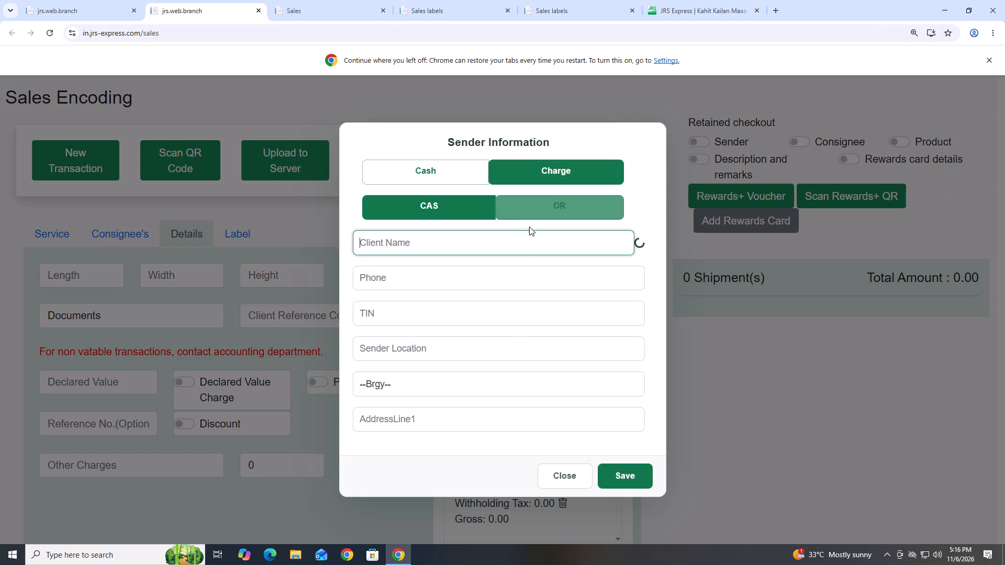
click(561, 206)
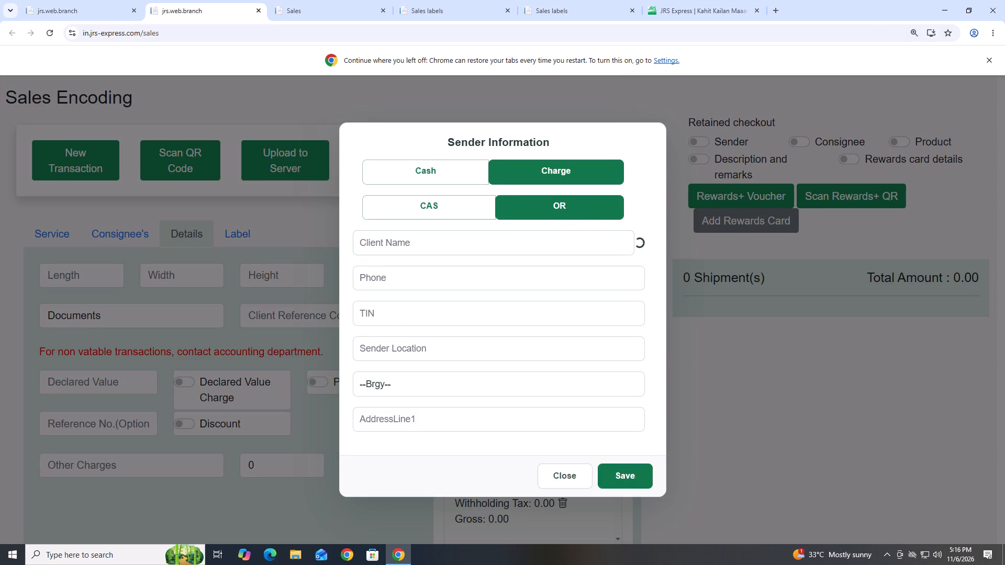
click(574, 480)
drag(617, 152, 692, 234)
drag(597, 155, 534, 177)
click(497, 161)
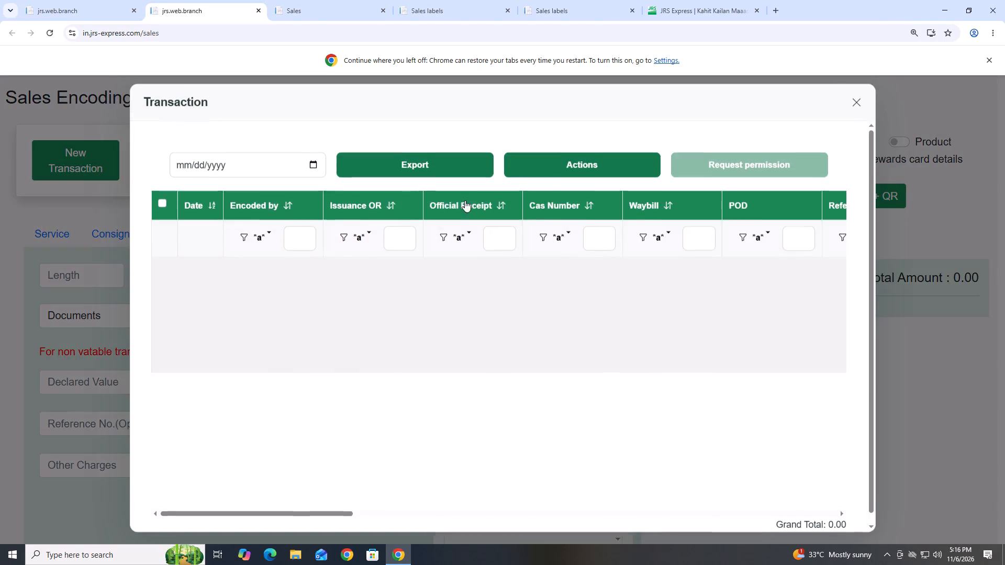
click(315, 163)
click(275, 241)
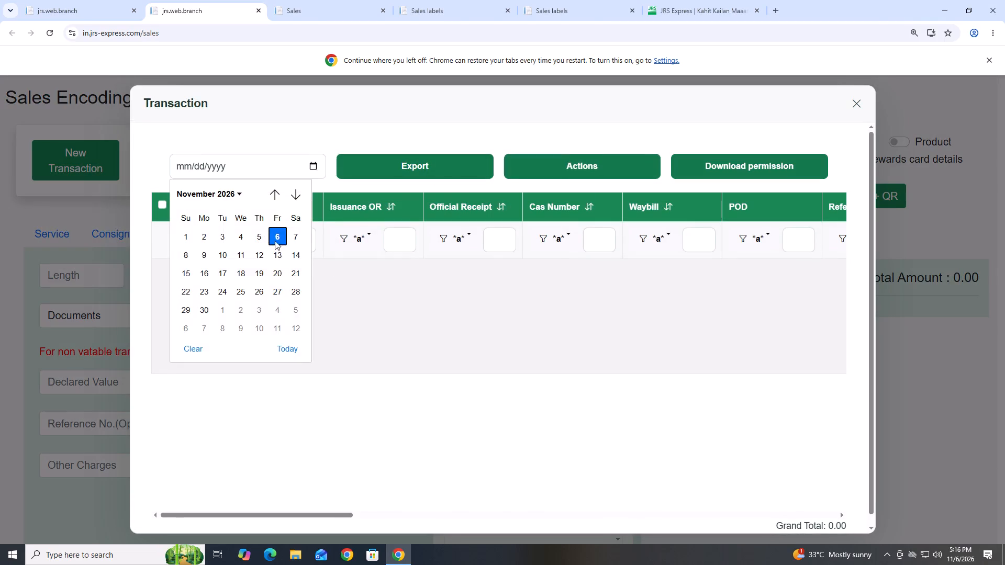
Select the last transaction in the list and re-print its labels on the Xprinter XP-410B.
scroll(459, 302, down, 6)
scroll(703, 315, down, 6)
scroll(758, 348, down, 7)
scroll(778, 343, up, 1)
scroll(780, 340, down, 4)
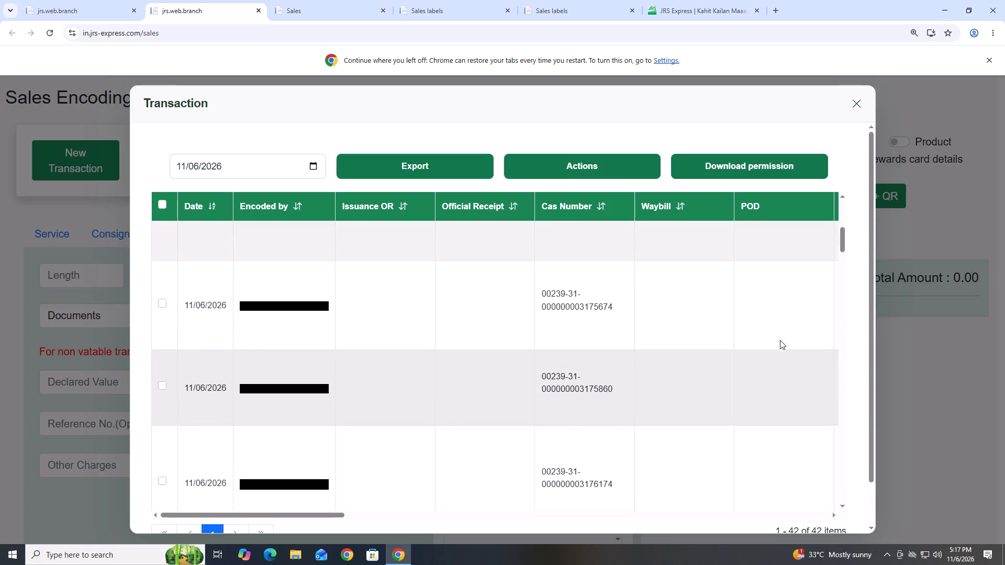
scroll(780, 340, down, 3)
scroll(562, 440, down, 6)
scroll(407, 425, down, 20)
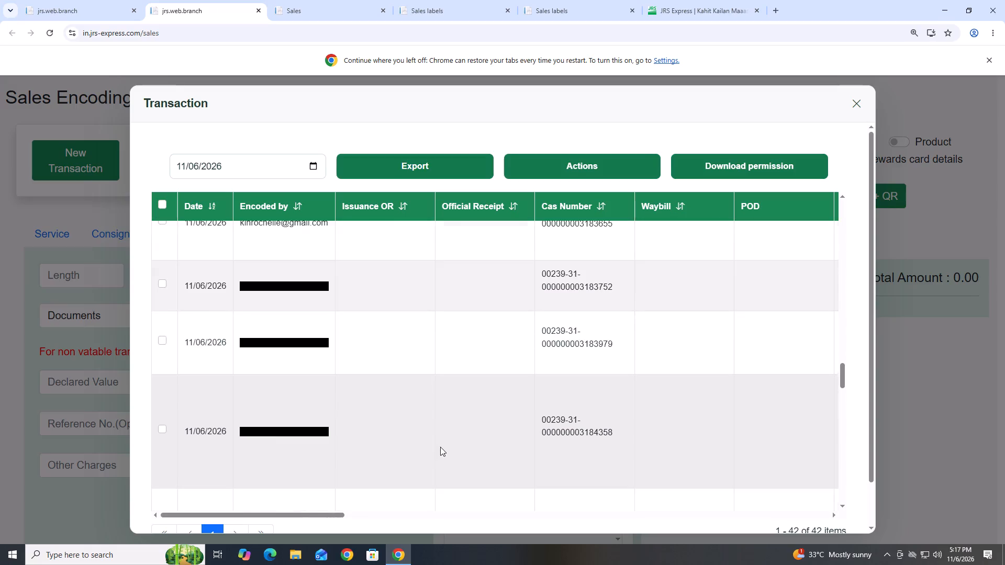
scroll(440, 449, down, 19)
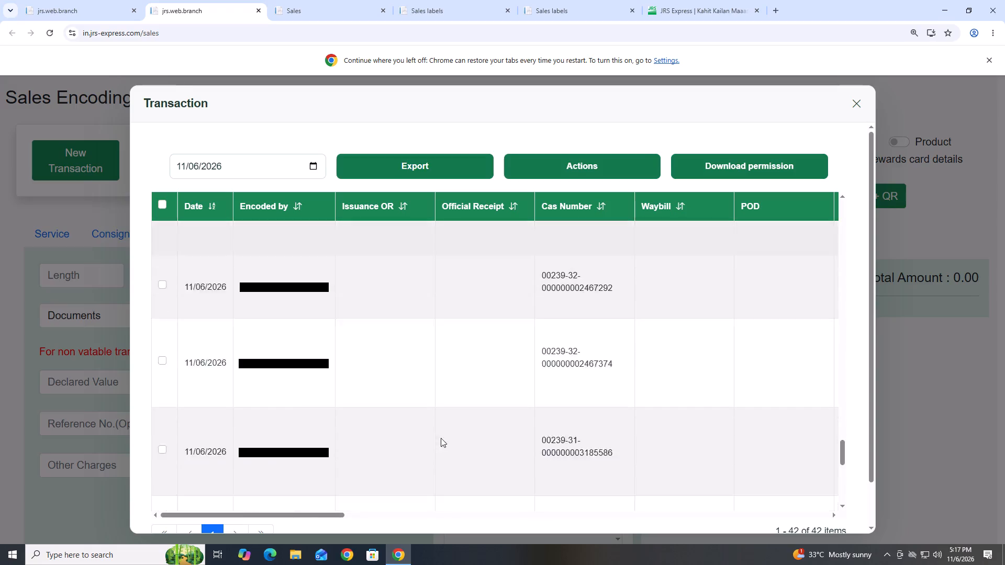
scroll(383, 439, down, 7)
scroll(320, 451, down, 19)
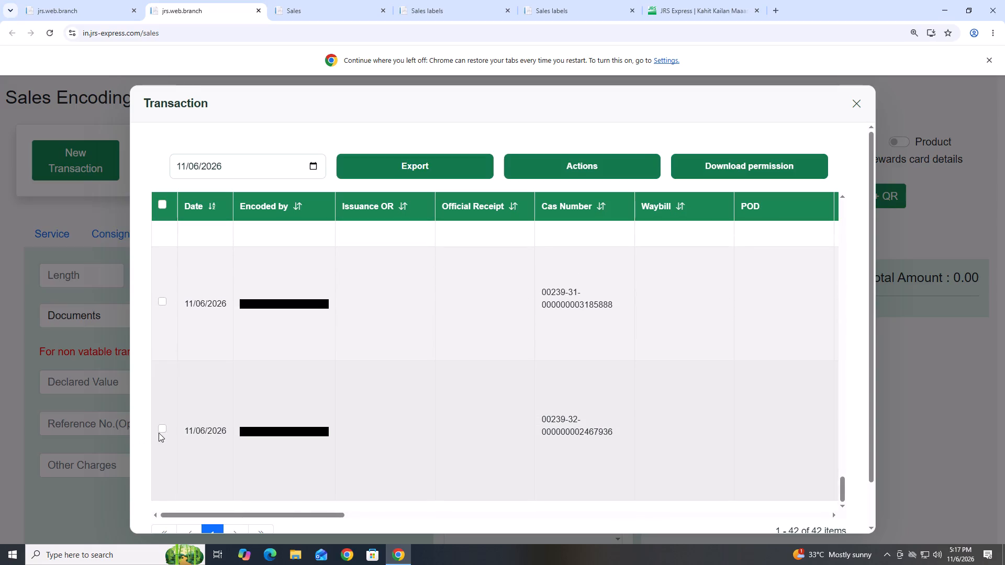
click(159, 430)
click(597, 162)
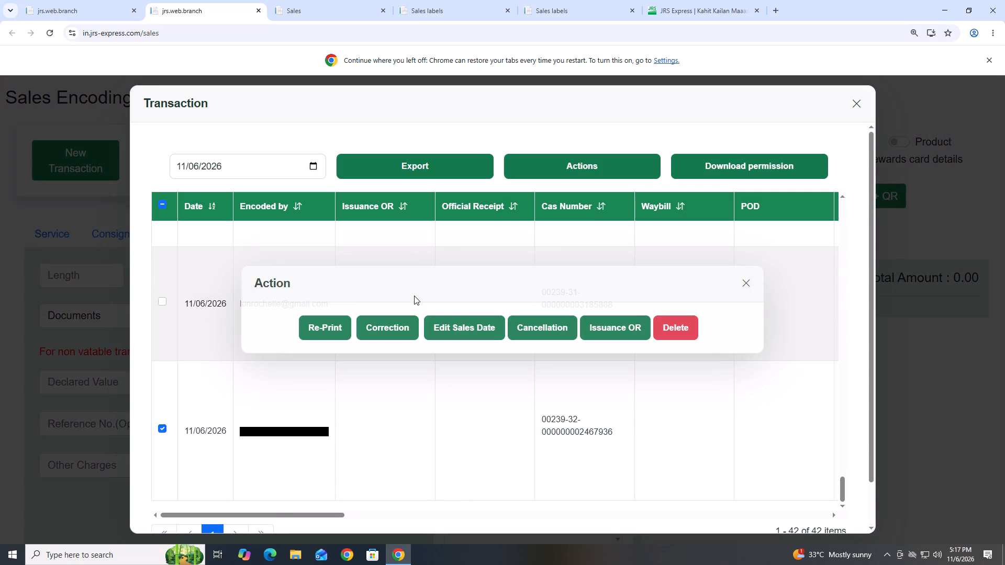
click(341, 314)
click(344, 334)
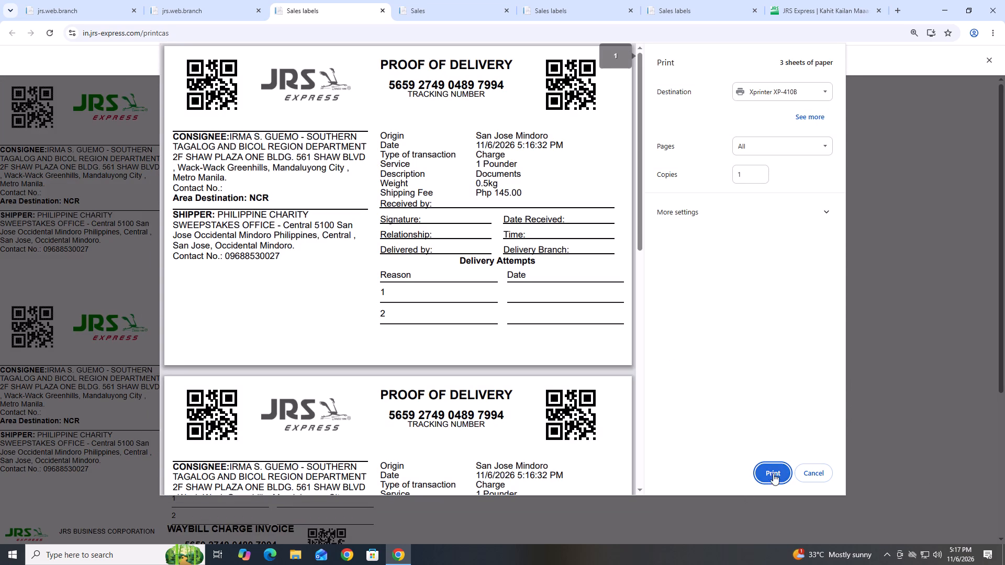
click(775, 470)
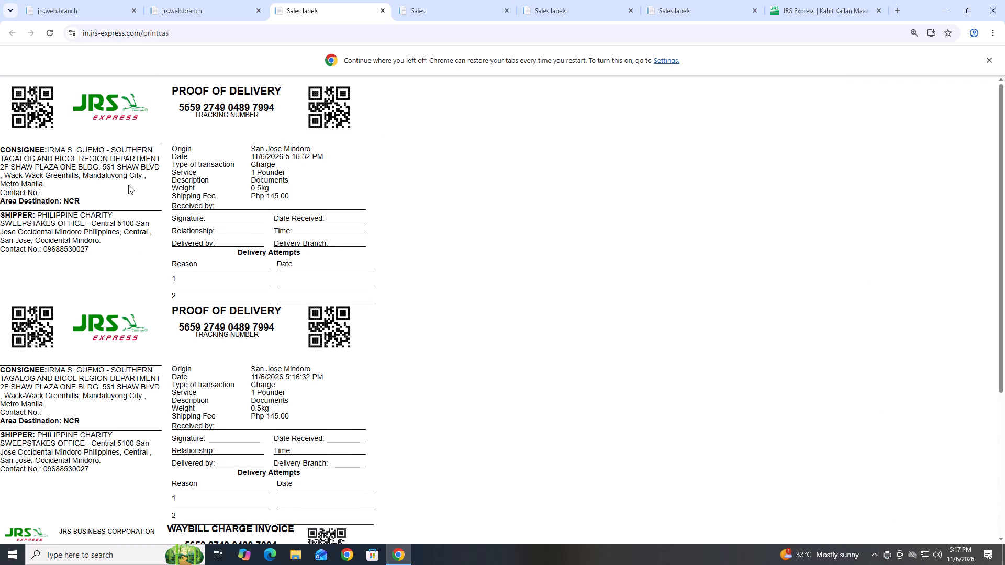
Back on the Sales form, set the sales type to Cash and confirm San Miguel Brewery Inc, San Jose Sales Office, as sender.
click(187, 8)
click(323, 9)
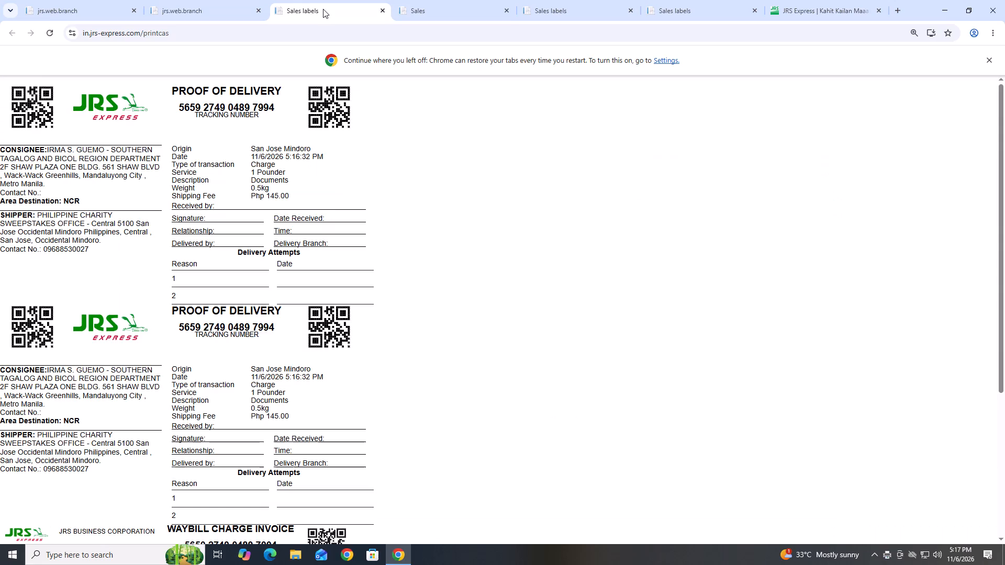
click(448, 2)
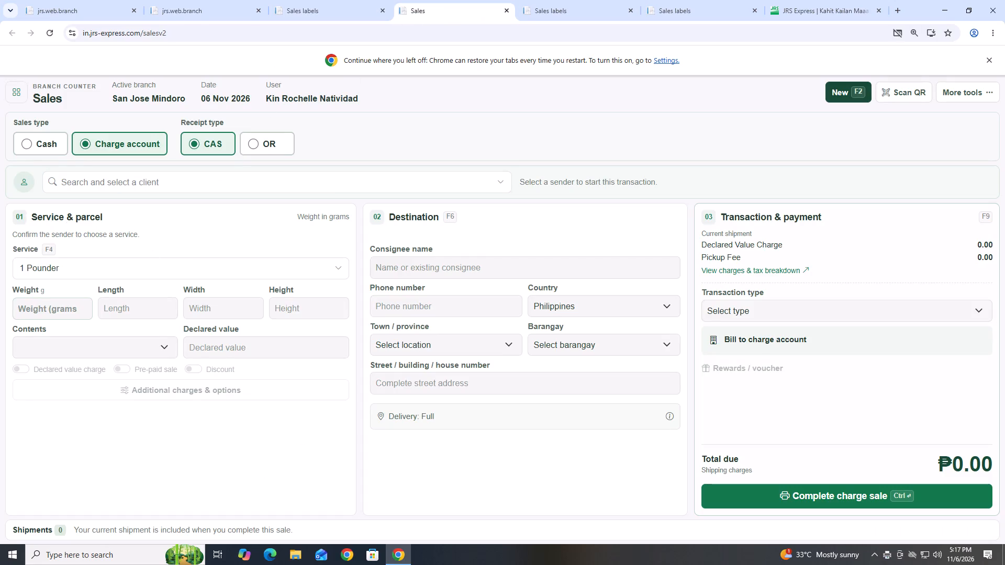
click(50, 152)
click(87, 182)
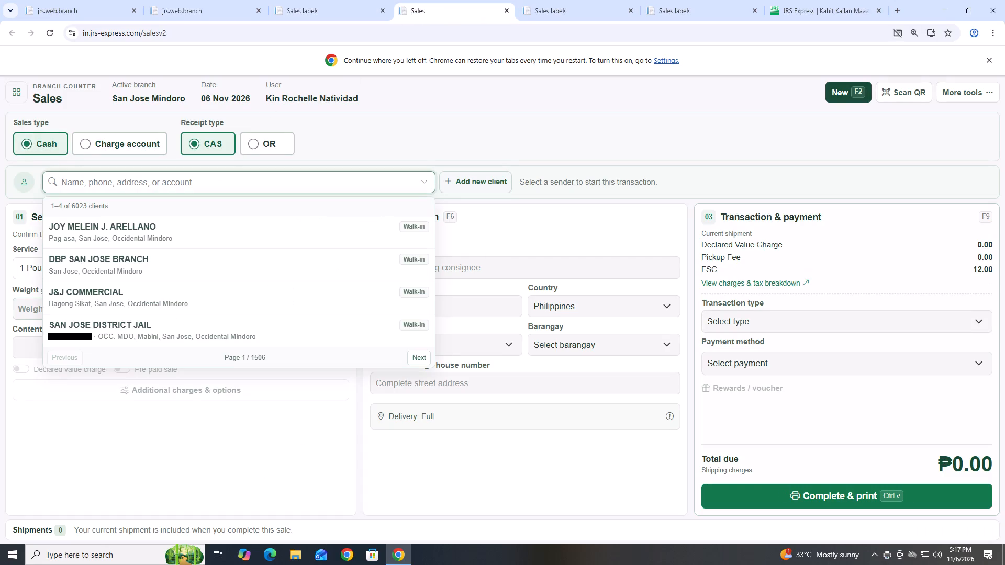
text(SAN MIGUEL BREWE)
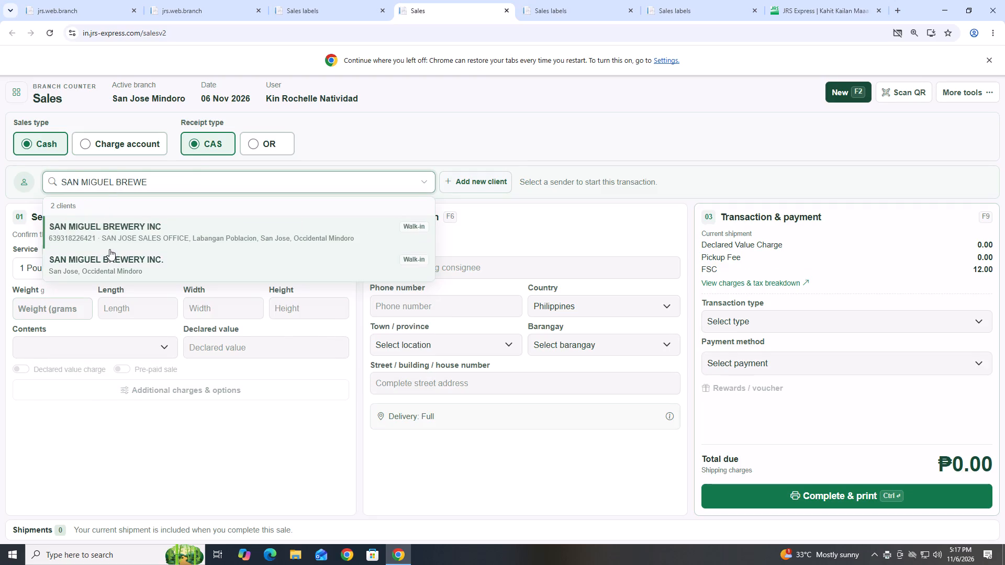
click(110, 240)
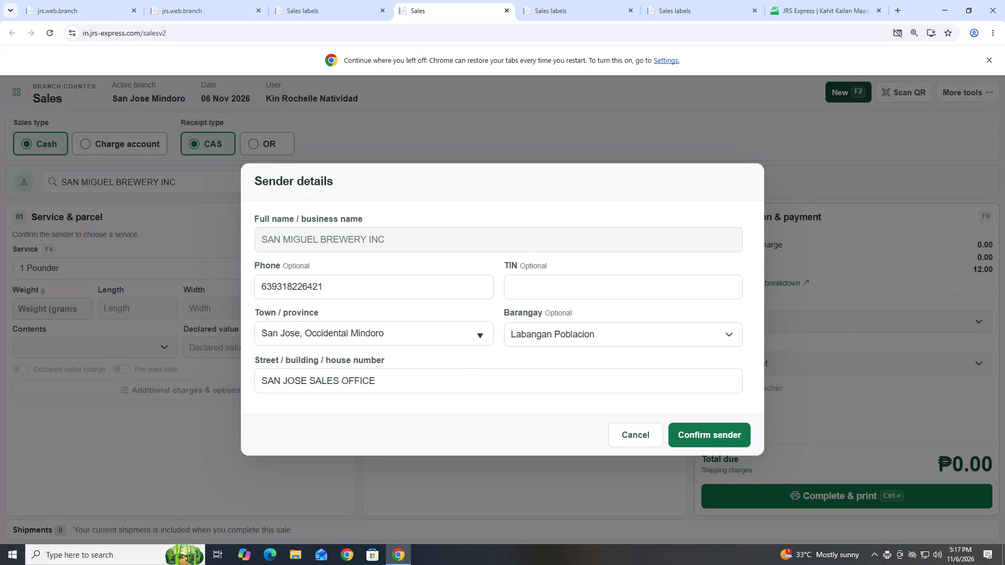
click(733, 439)
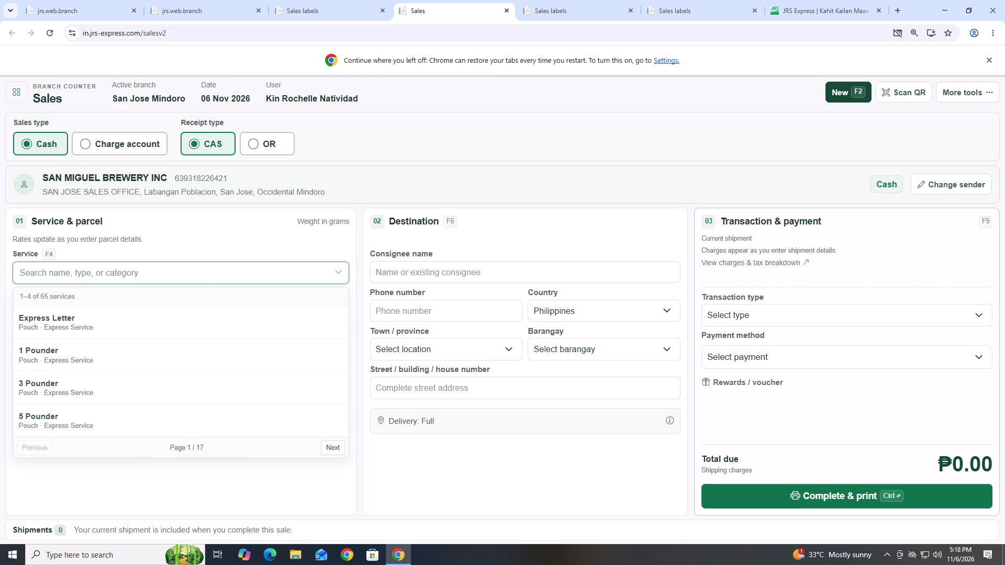
Choose the 1 Pounder service, set the weight to 900 grams and the contents to Documents.
click(88, 355)
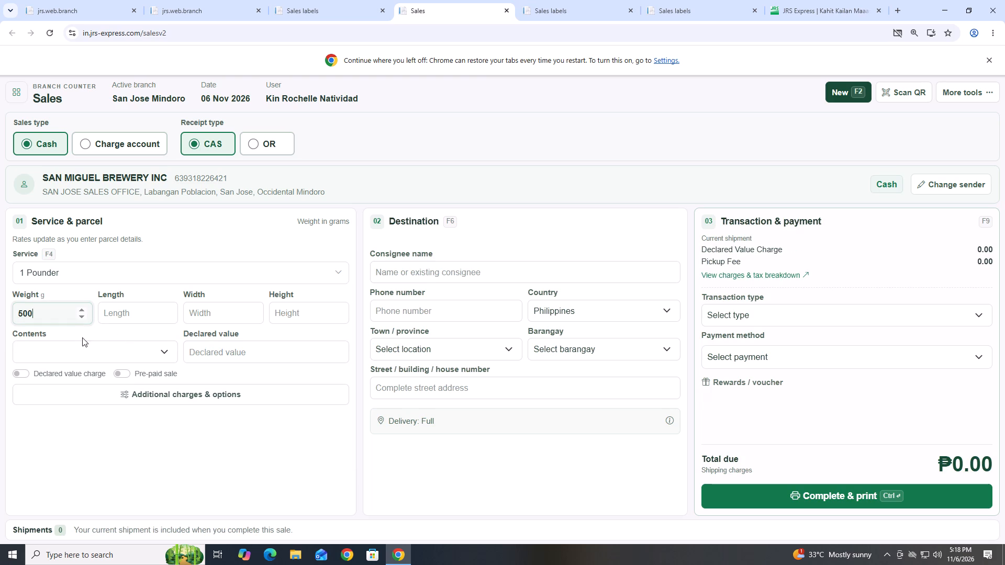
drag(62, 322, 0, 326)
key(BackSpace)
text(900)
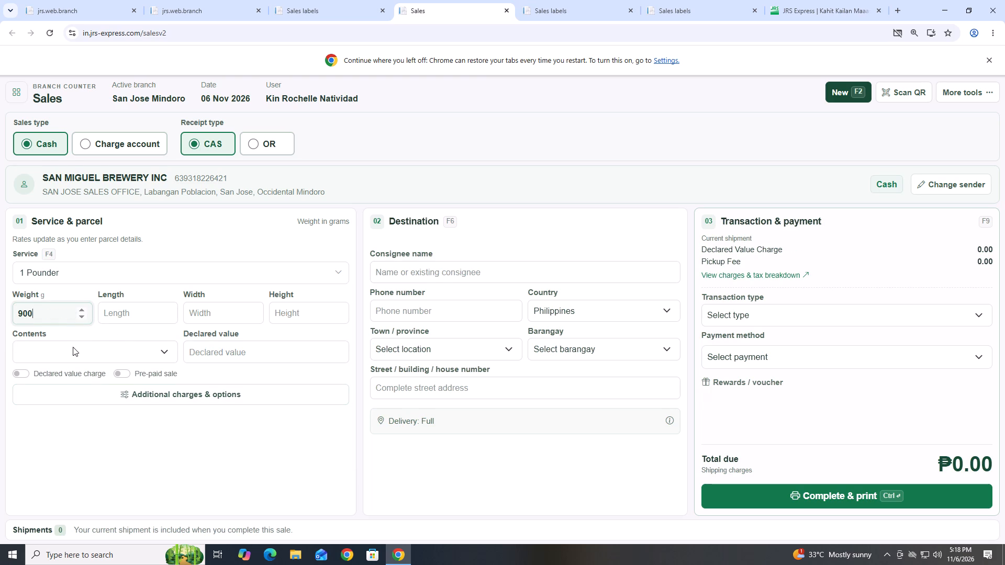
click(73, 347)
click(97, 211)
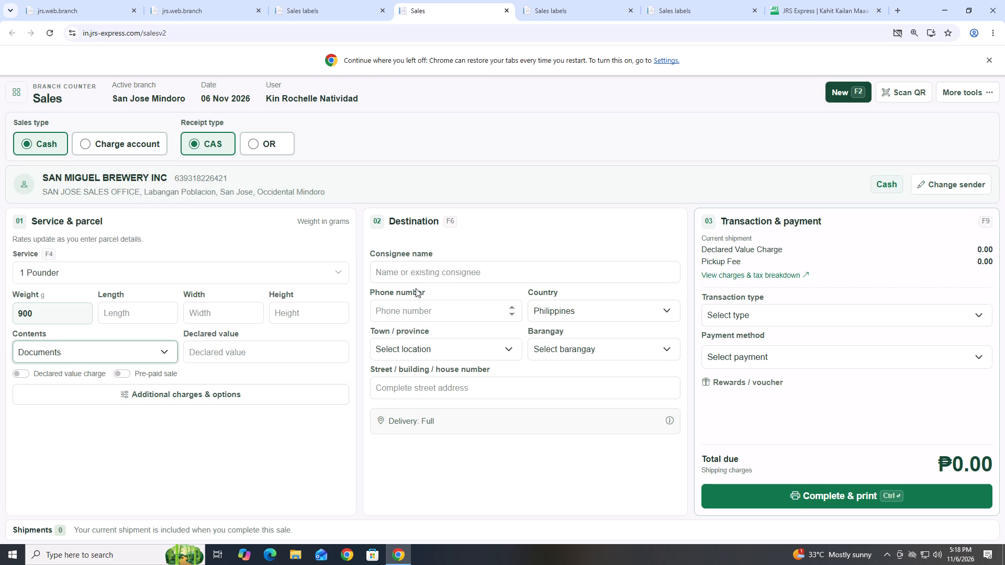
Enter SAN MIGUEL BREWERY INC. as consignee, with Batangas City, Batangas as the town and Balagtas as the barangay.
click(414, 276)
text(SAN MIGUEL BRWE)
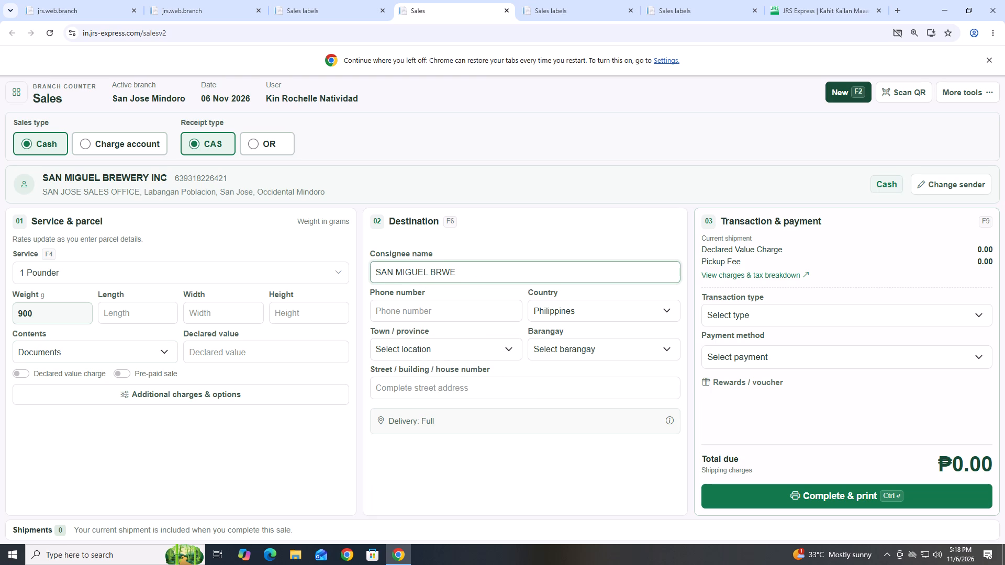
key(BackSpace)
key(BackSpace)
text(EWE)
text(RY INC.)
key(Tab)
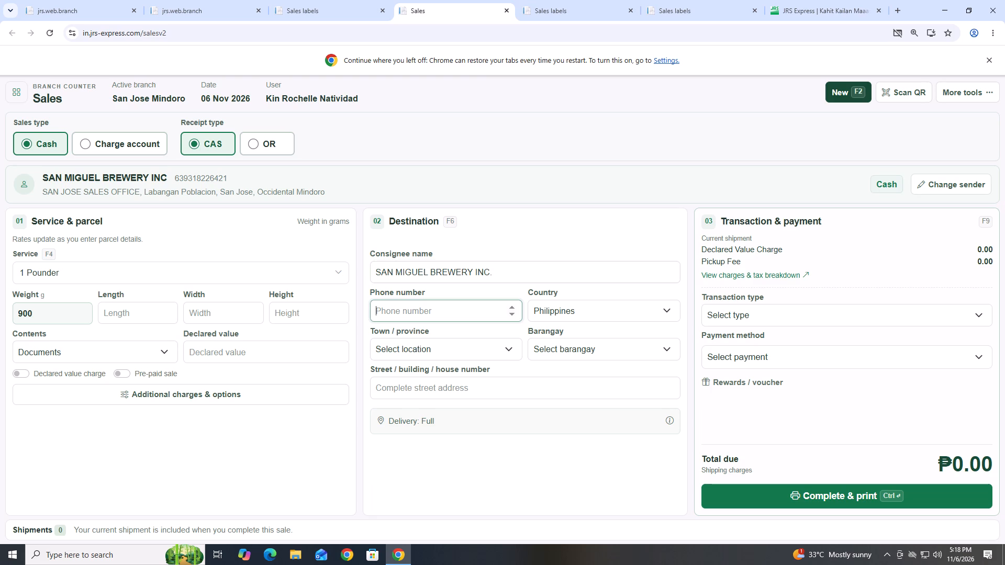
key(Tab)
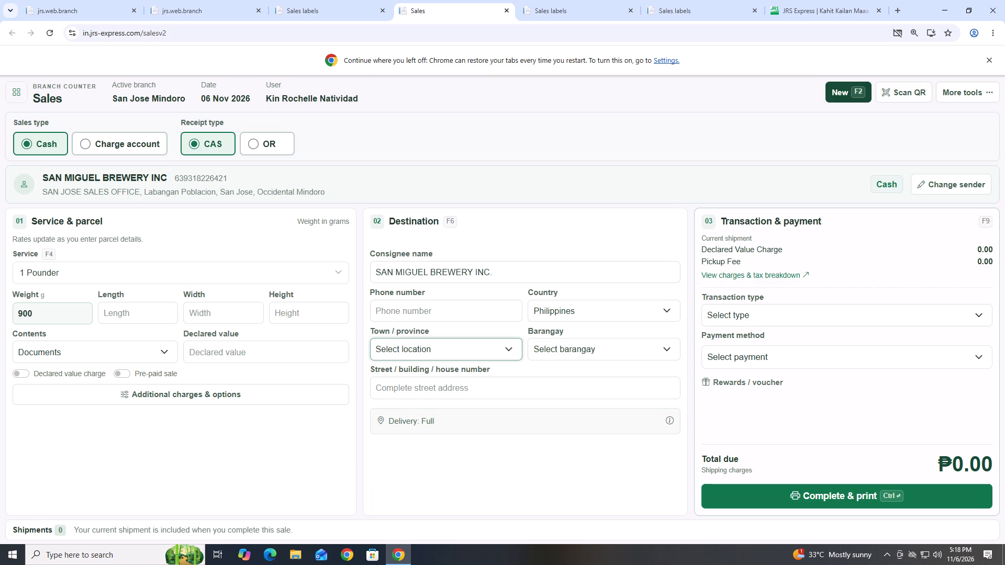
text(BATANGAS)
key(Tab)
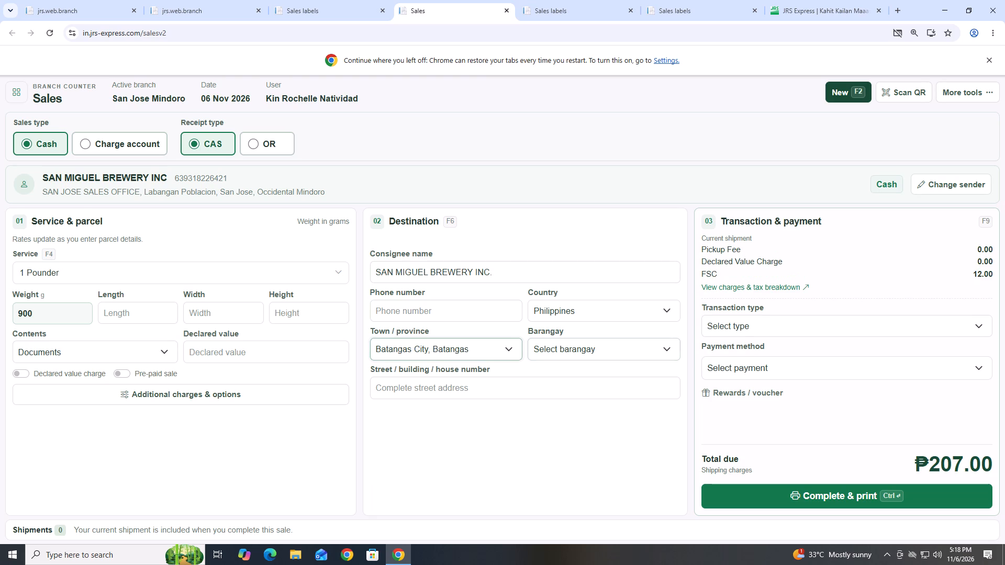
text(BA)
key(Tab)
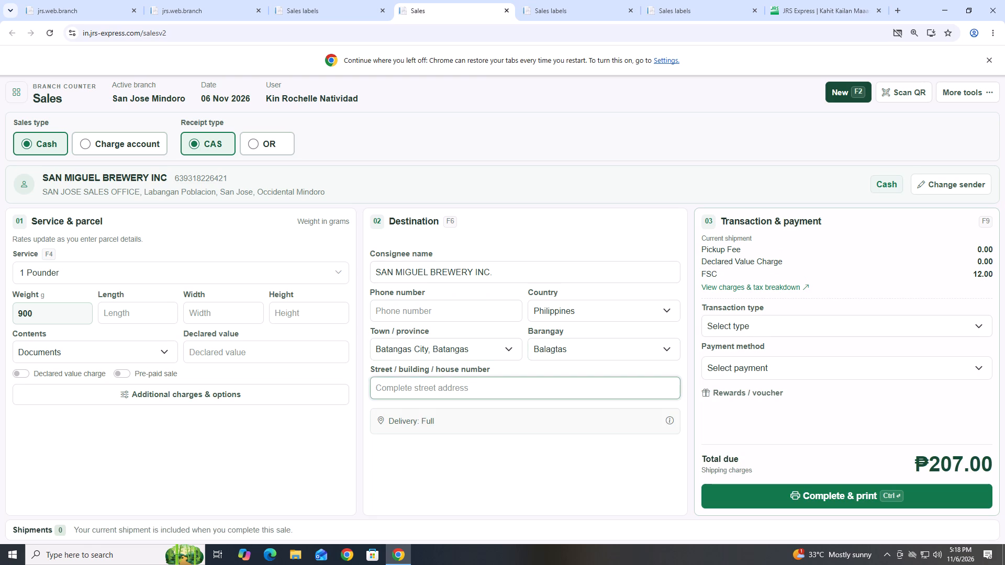
Fill the consignee's street address with "C/O SIR" followed by the contact person's name.
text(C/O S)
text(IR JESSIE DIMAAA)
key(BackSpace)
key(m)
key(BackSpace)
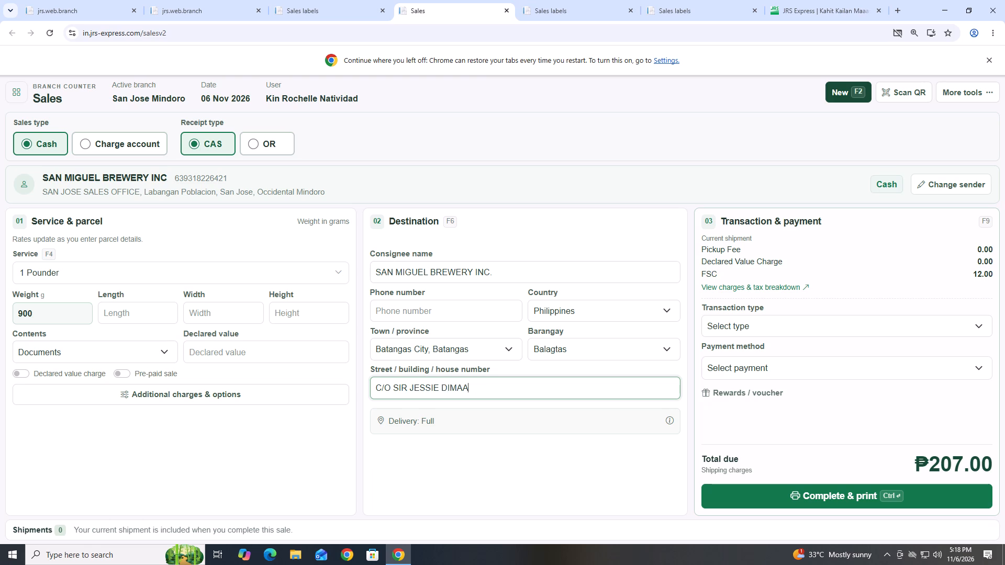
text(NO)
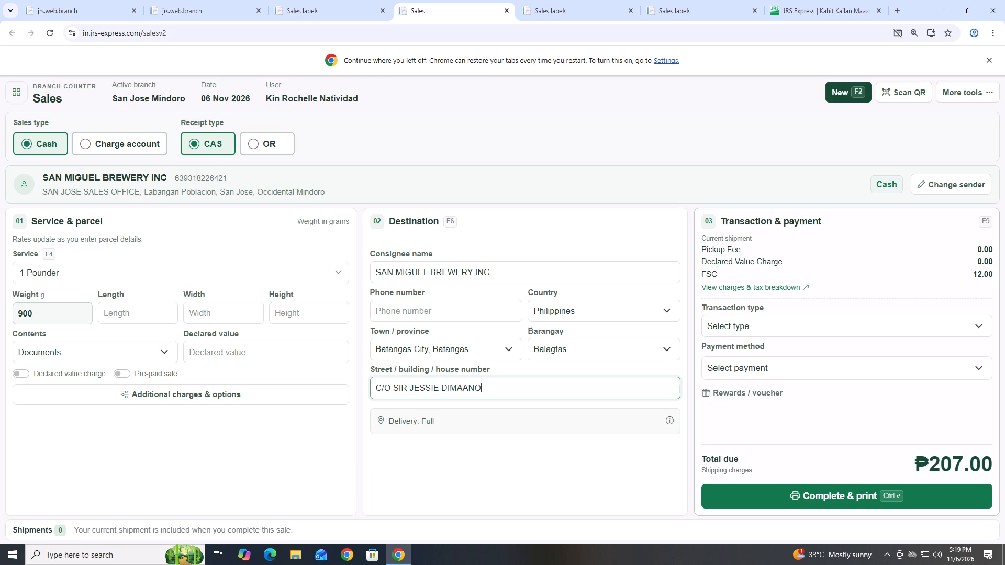
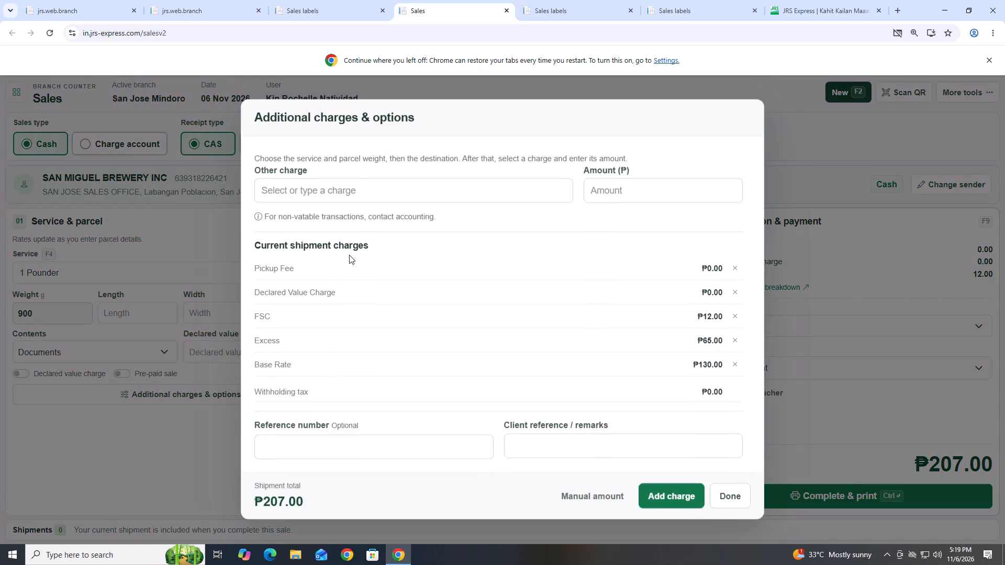
Add the FSC Air charge to the shipment's additional charges and finish the charges dialog.
click(352, 192)
scroll(341, 276, down, 13)
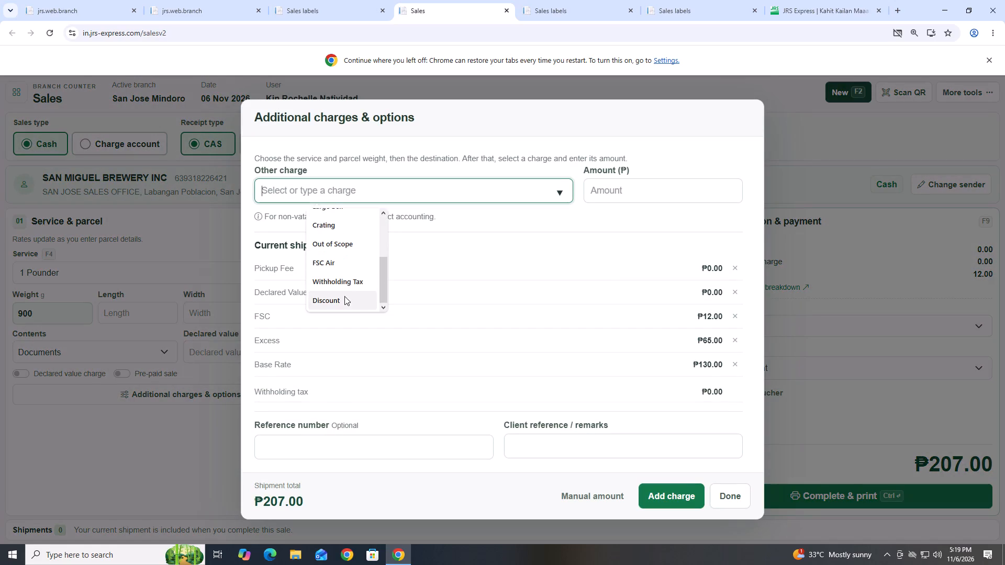
click(334, 257)
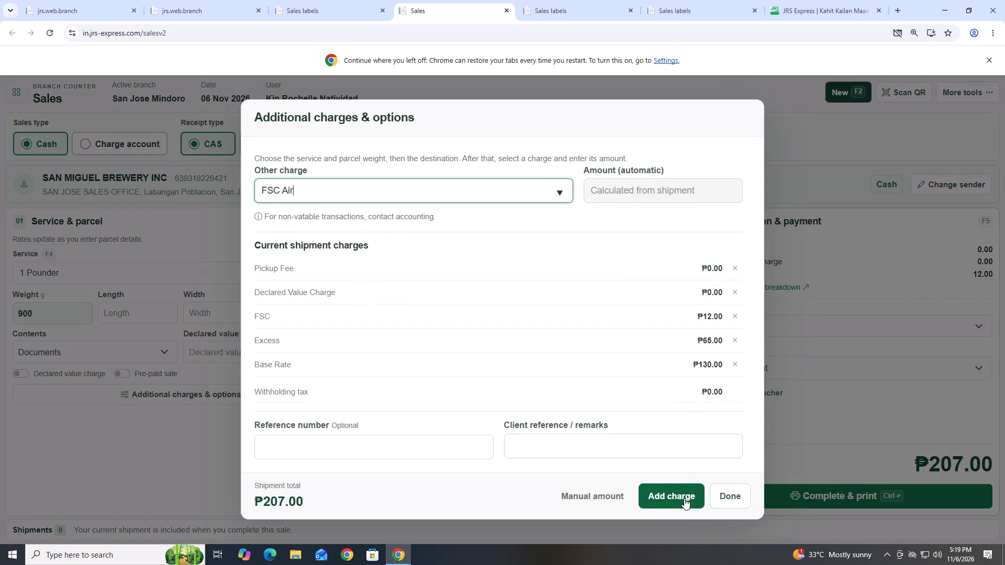
click(684, 498)
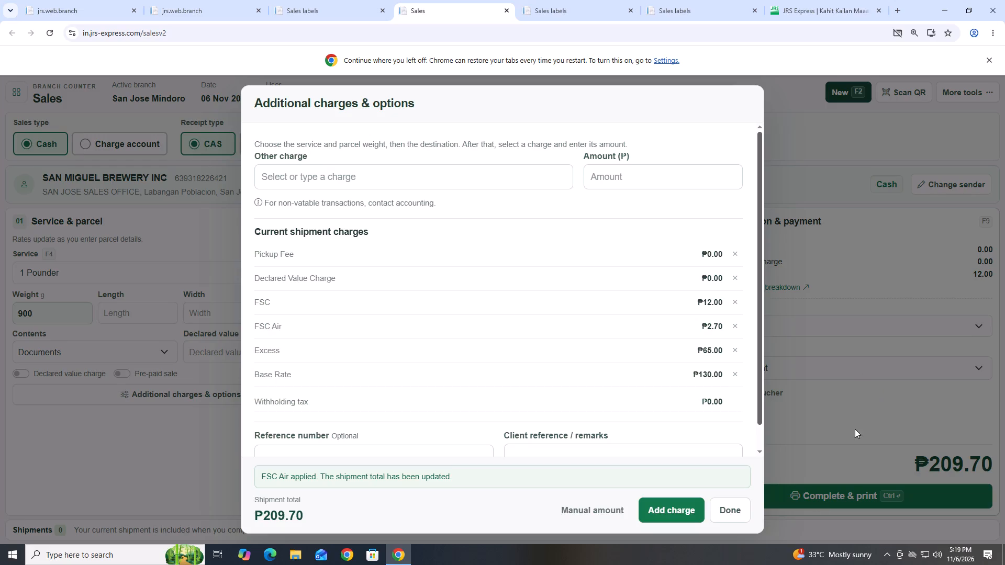
click(745, 509)
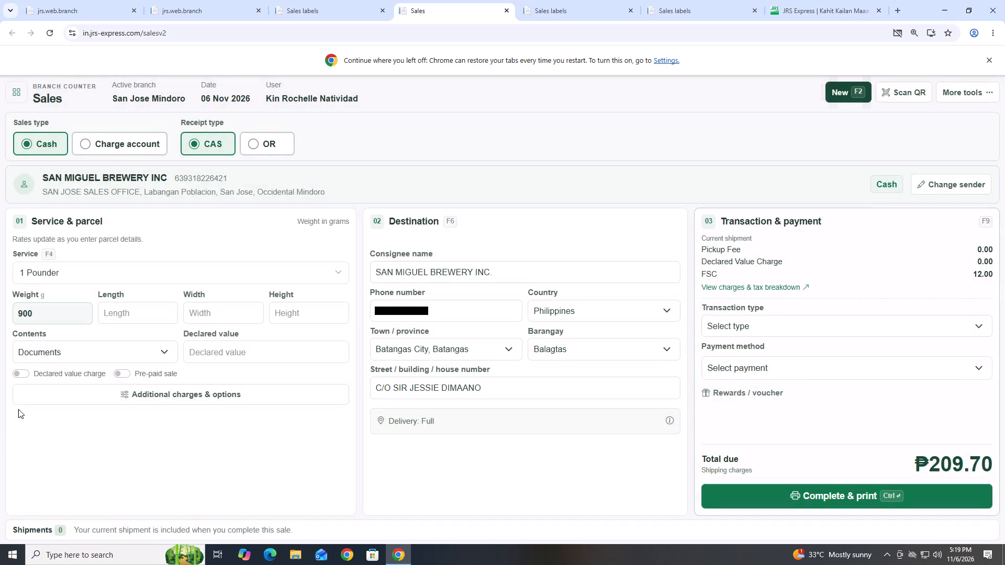
Set the transaction type to Walk in, choose the payment method, and complete the Batangas City sale.
scroll(760, 471, down, 11)
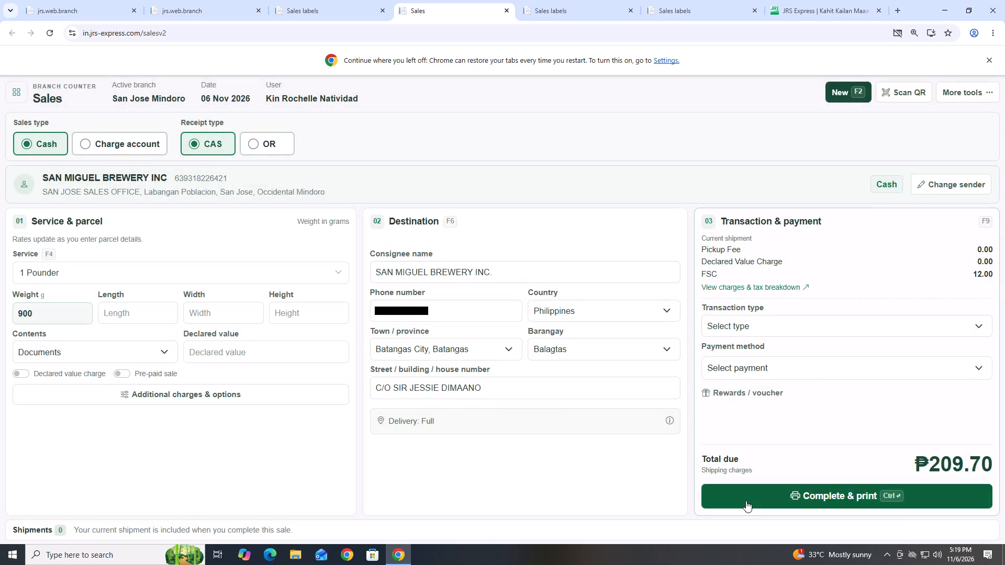
click(746, 501)
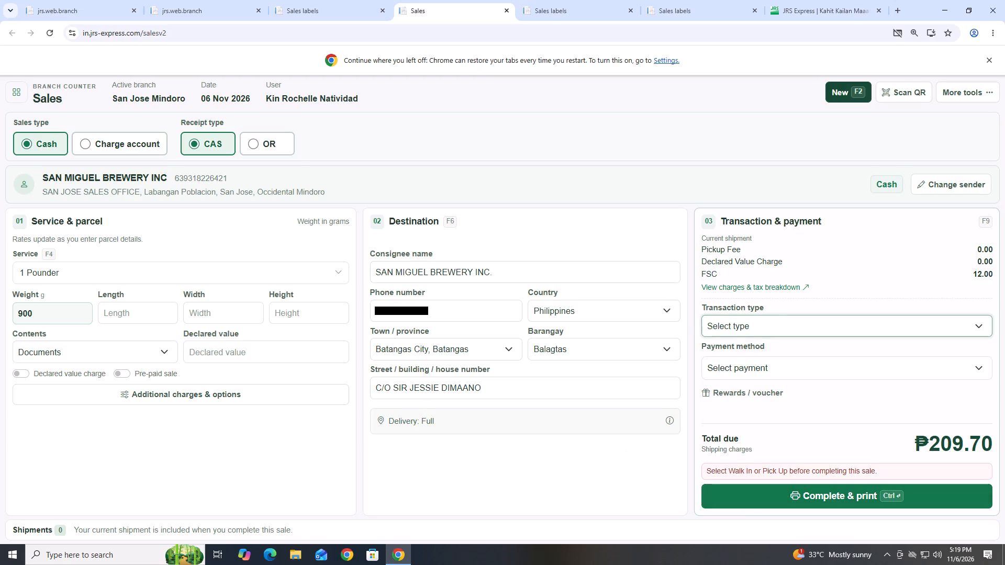
click(743, 321)
click(747, 355)
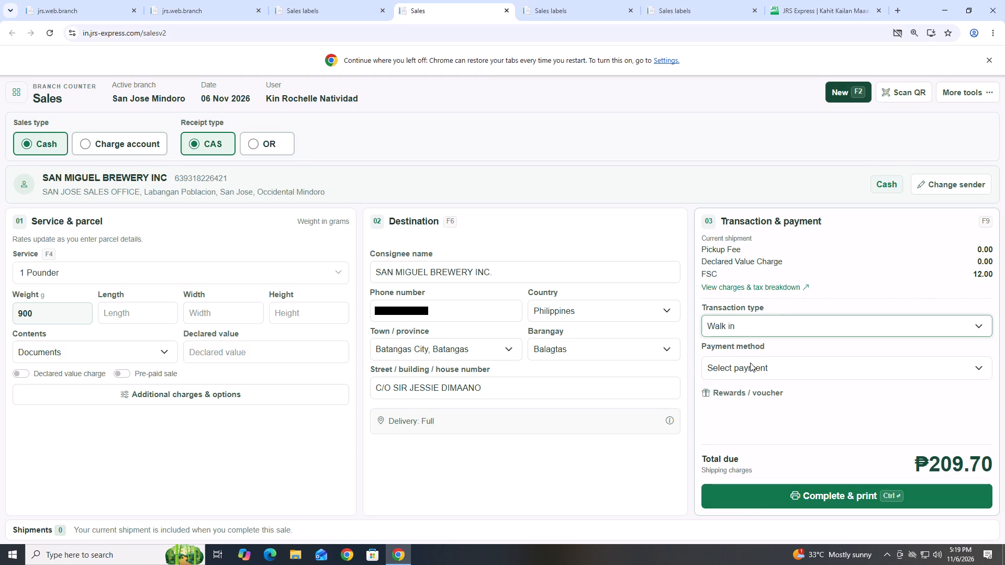
click(750, 363)
click(759, 400)
click(854, 498)
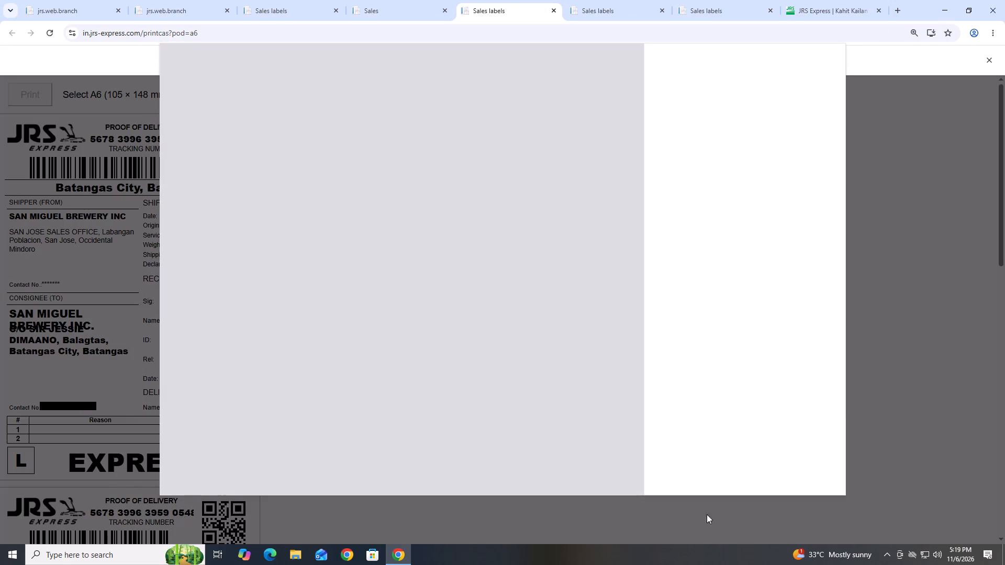
Print the A6 proof-of-delivery labels for the San Miguel Brewery shipment to Batangas City.
click(773, 476)
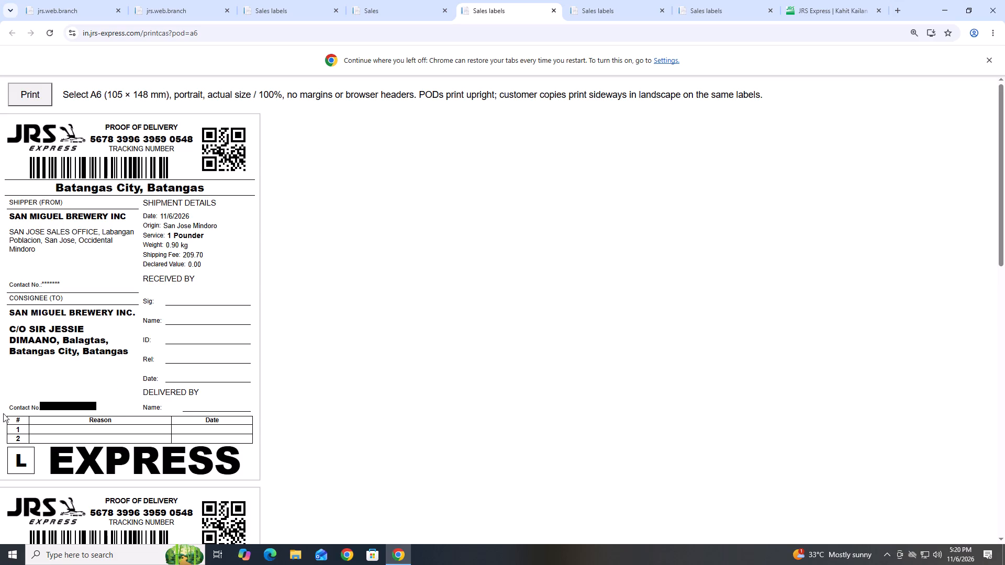
Return to the blank Sales form for the next transaction.
click(258, 1)
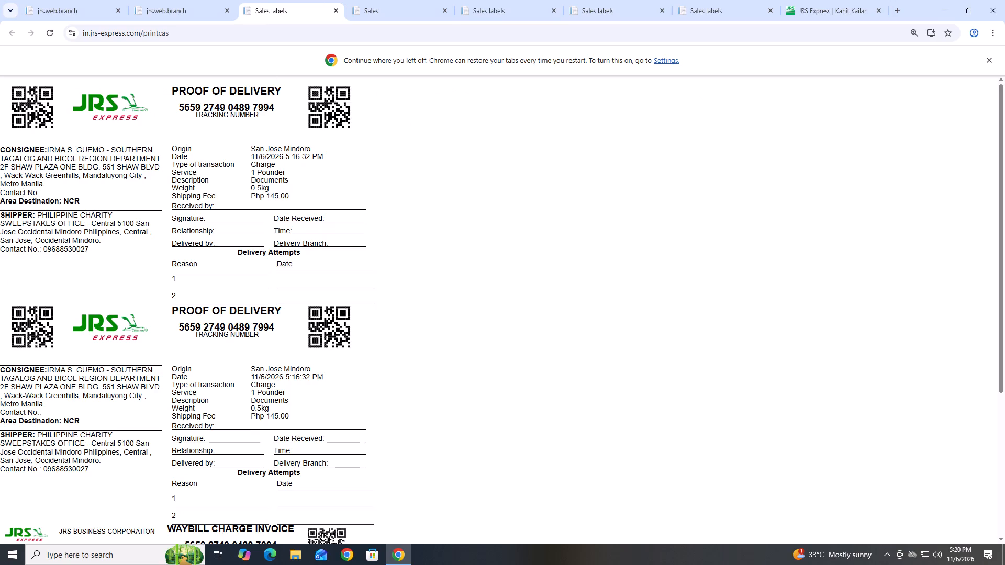
click(378, 6)
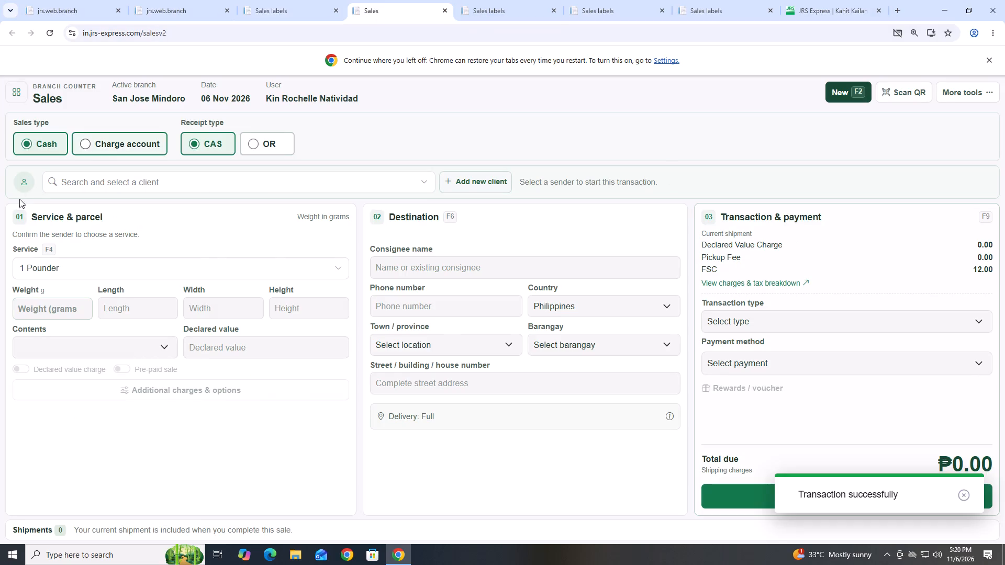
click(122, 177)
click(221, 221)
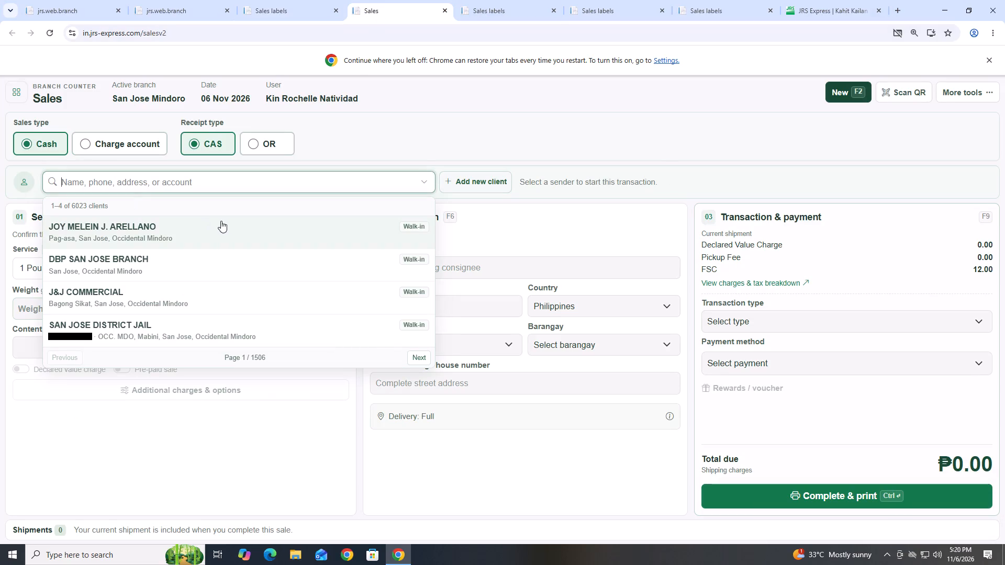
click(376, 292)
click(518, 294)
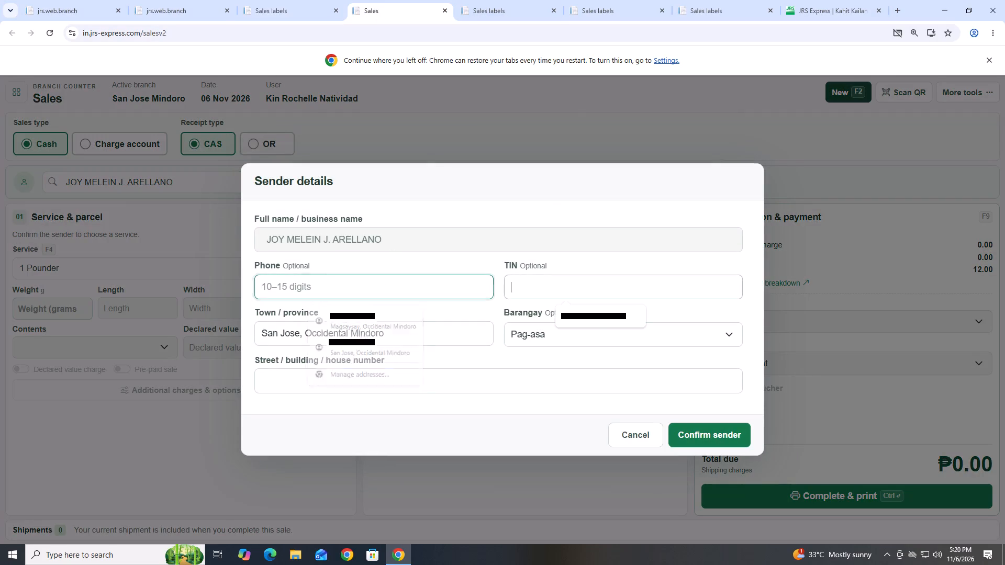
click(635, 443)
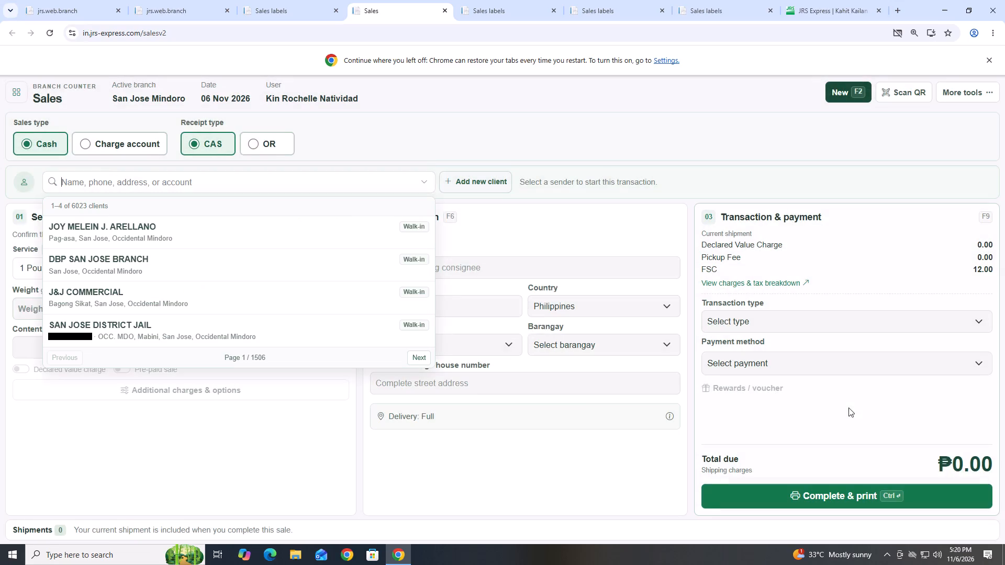